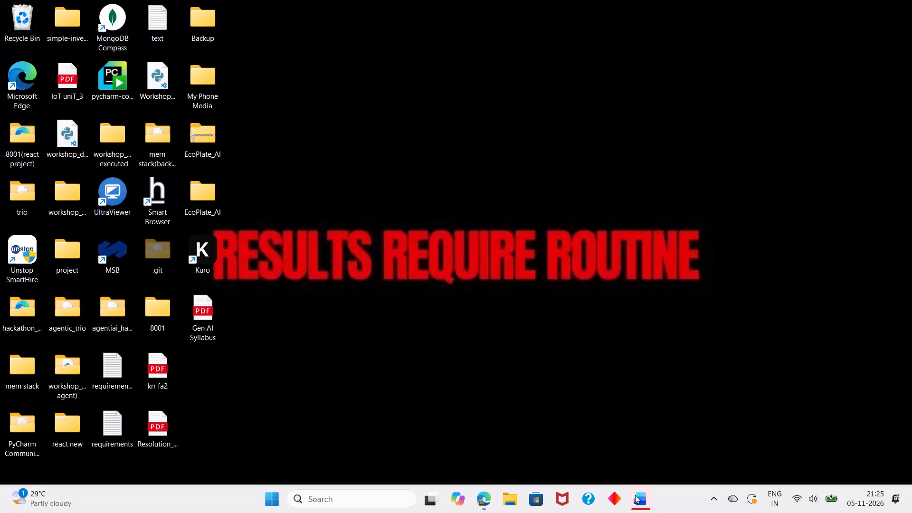
Bring up the genai_record document in Word and maximize its window.
click(635, 495)
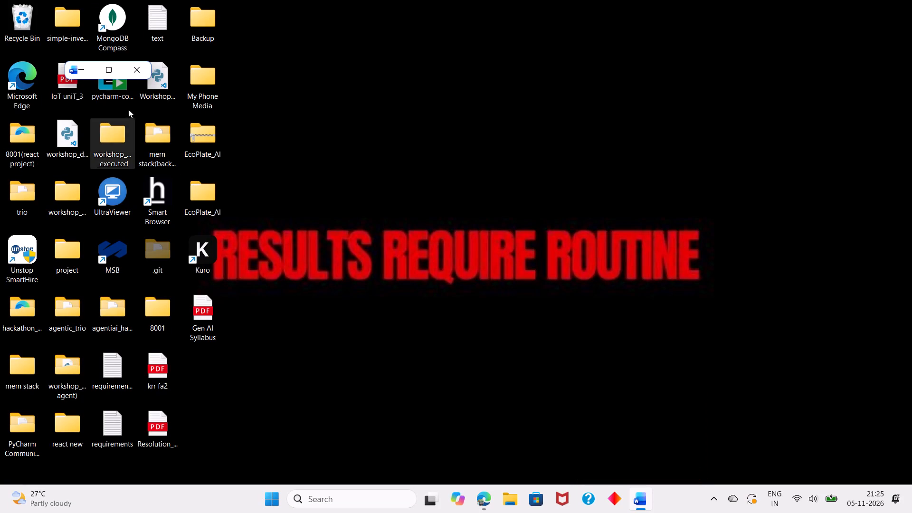
click(111, 70)
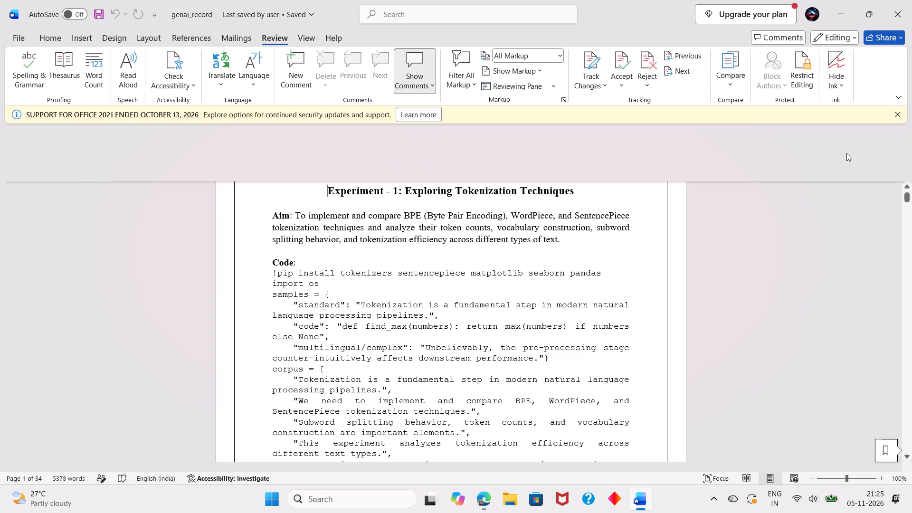
Dismiss the Office 2021 end-of-support notice above the genai_record document.
scroll(528, 305, down, 5)
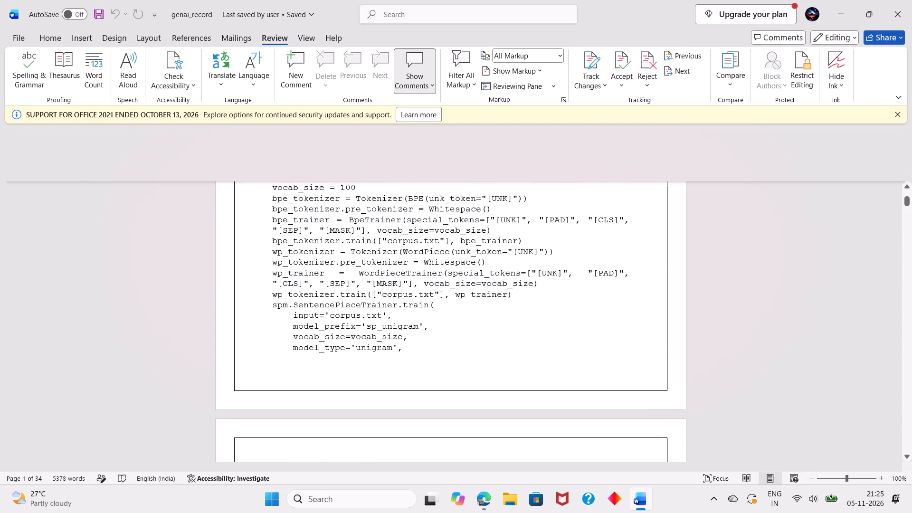
scroll(528, 305, down, 6)
right_click(730, 361)
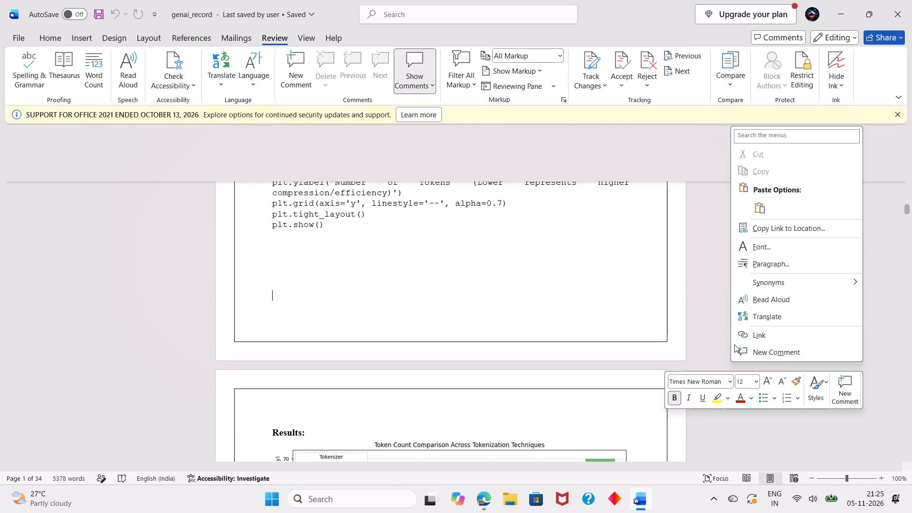
click(703, 283)
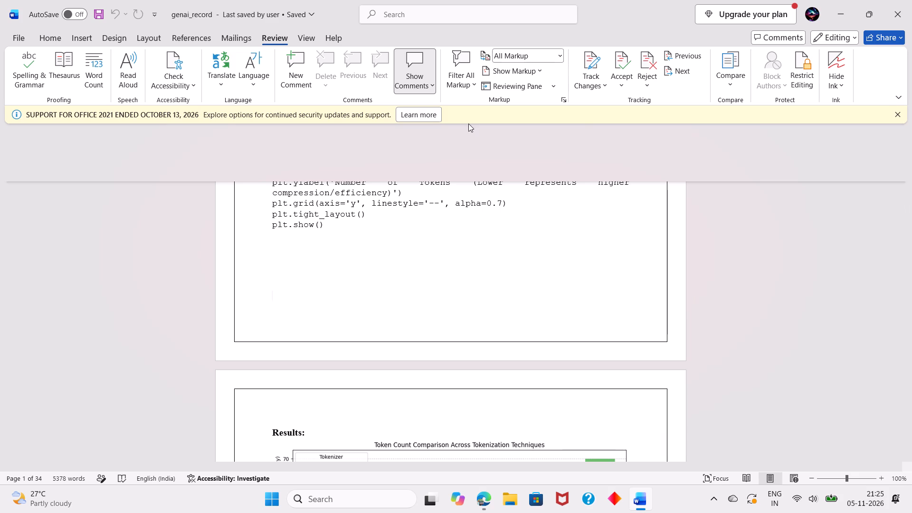
click(899, 113)
Skim the lab record to its end, then look over Experiment 11 on the basic RAG pipeline from its results back to its title.
scroll(591, 390, down, 5)
scroll(591, 390, down, 20)
scroll(591, 390, down, 14)
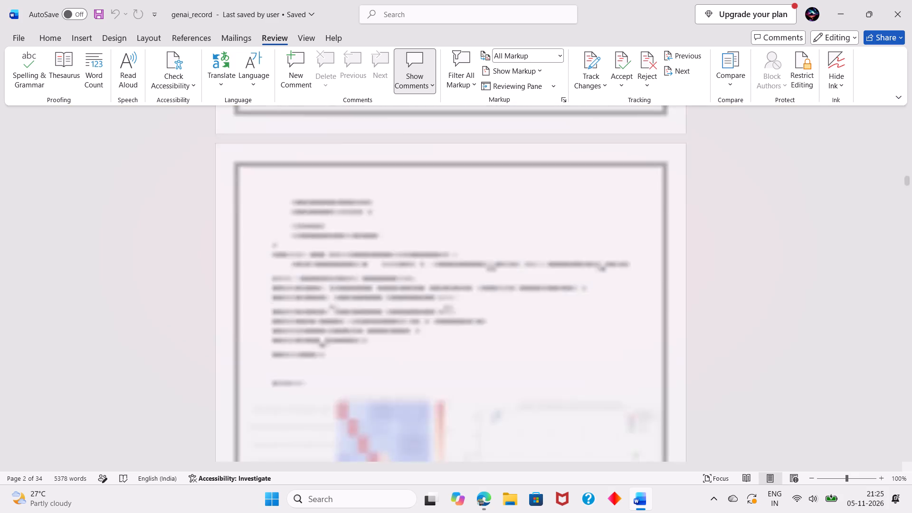
scroll(591, 390, down, 20)
scroll(591, 390, down, 3)
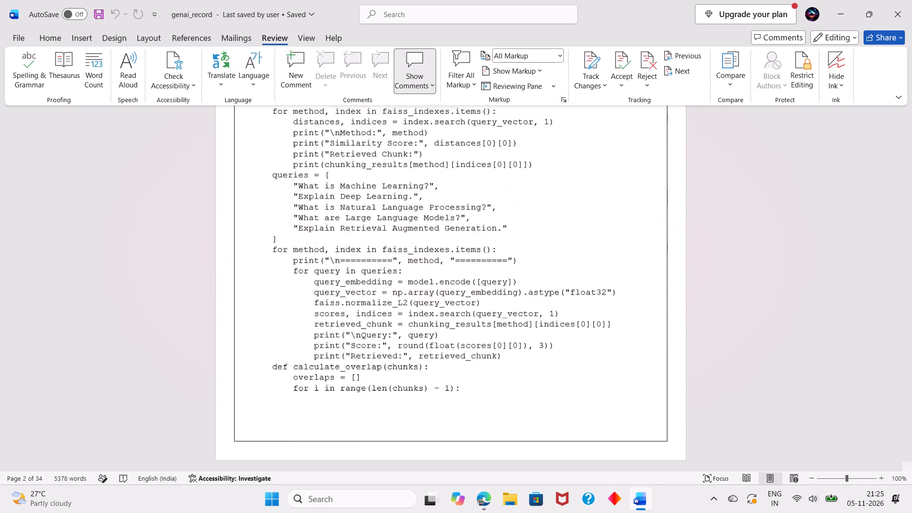
scroll(591, 390, down, 6)
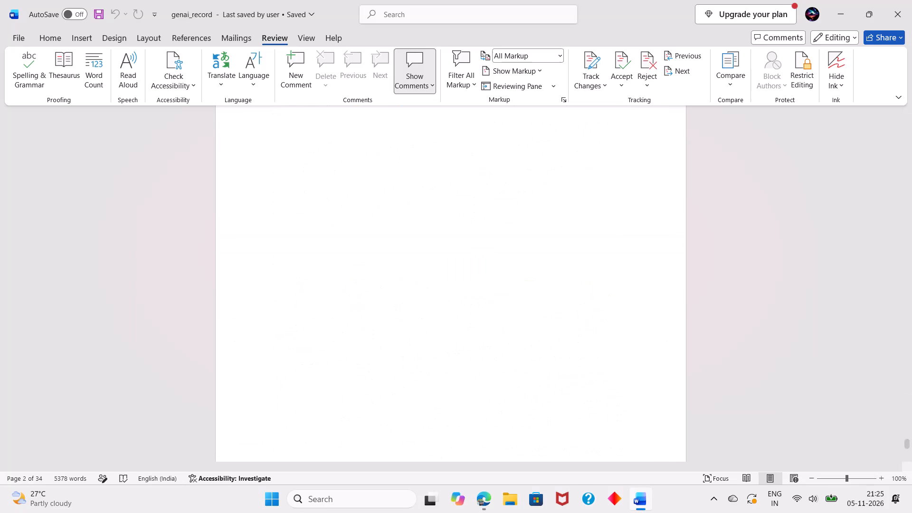
scroll(591, 390, down, 4)
scroll(591, 390, up, 4)
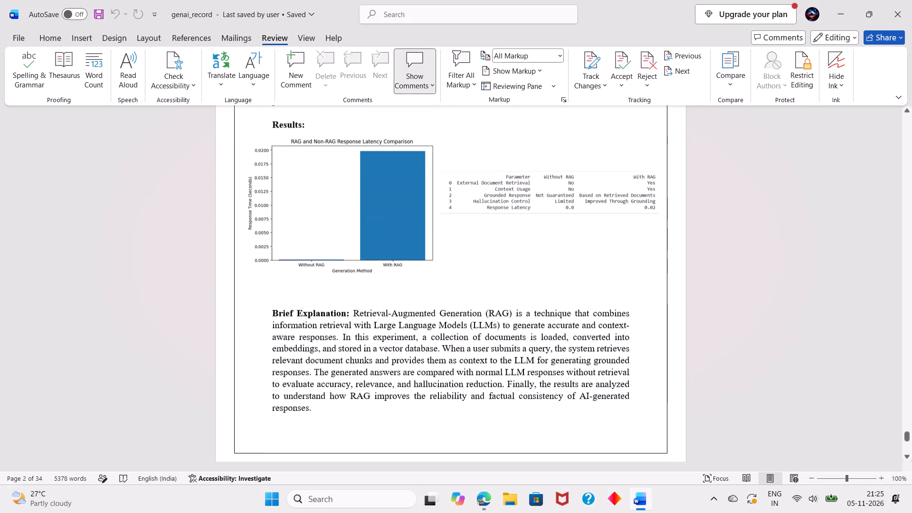
scroll(591, 390, up, 2)
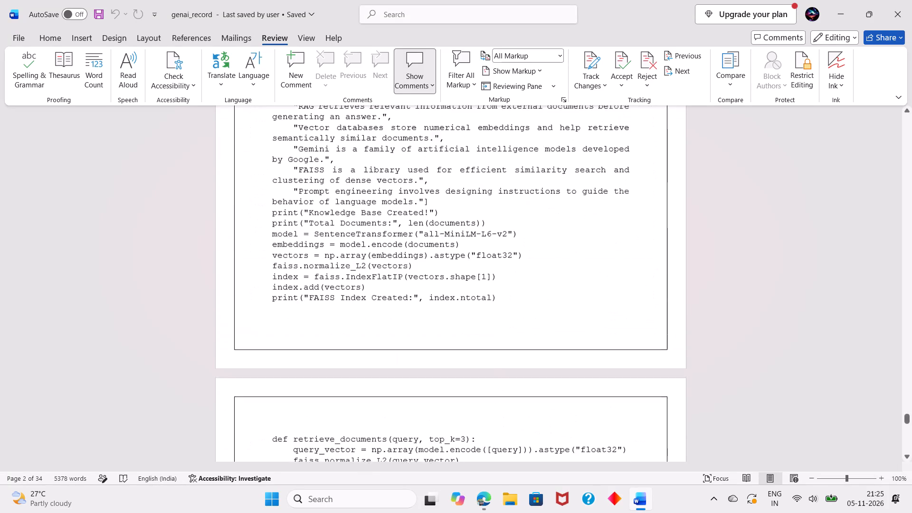
scroll(591, 390, up, 2)
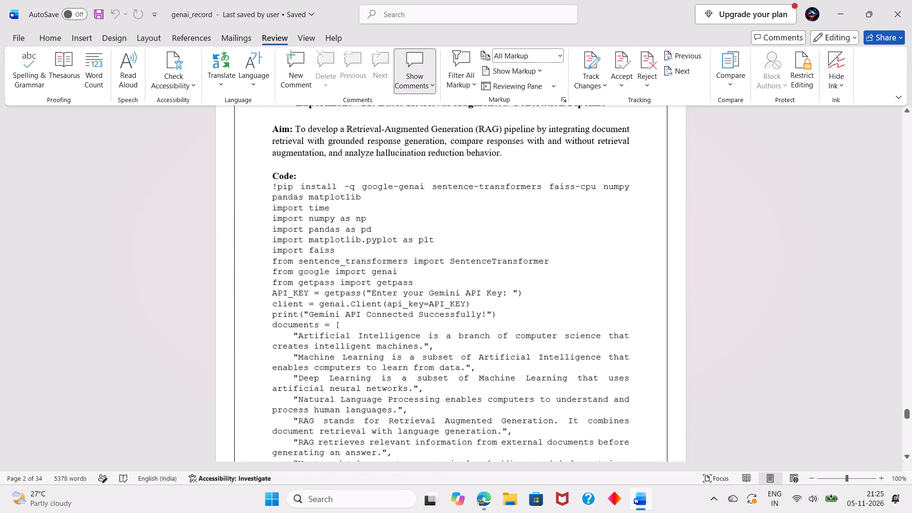
scroll(591, 390, up, 1)
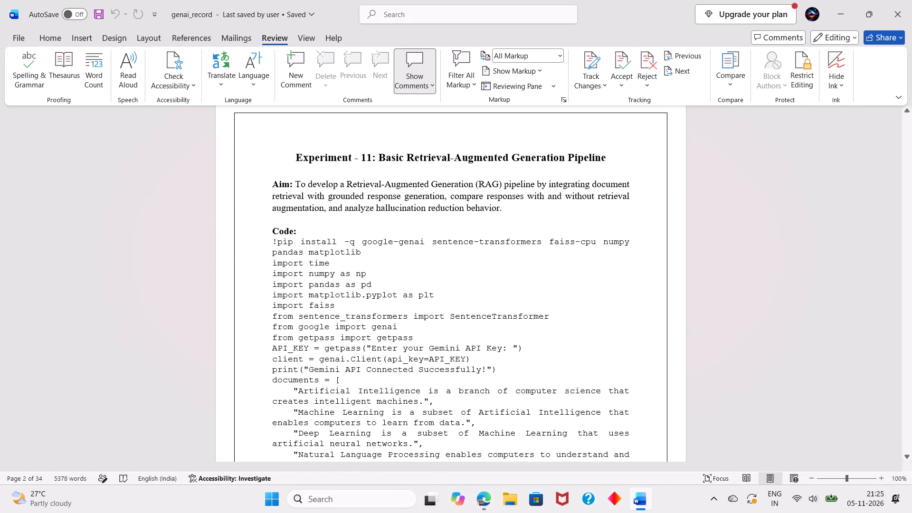
Minimize the document and launch Kuro from the desktop.
click(843, 9)
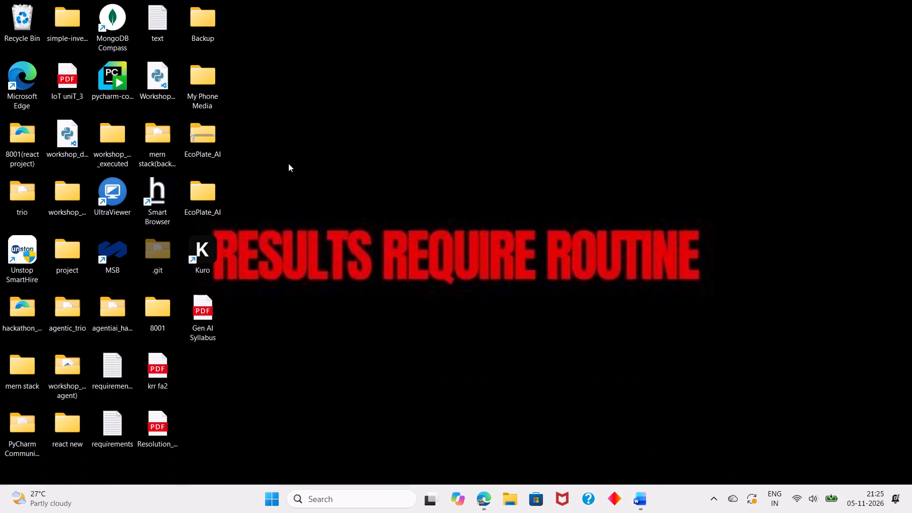
double_click(203, 250)
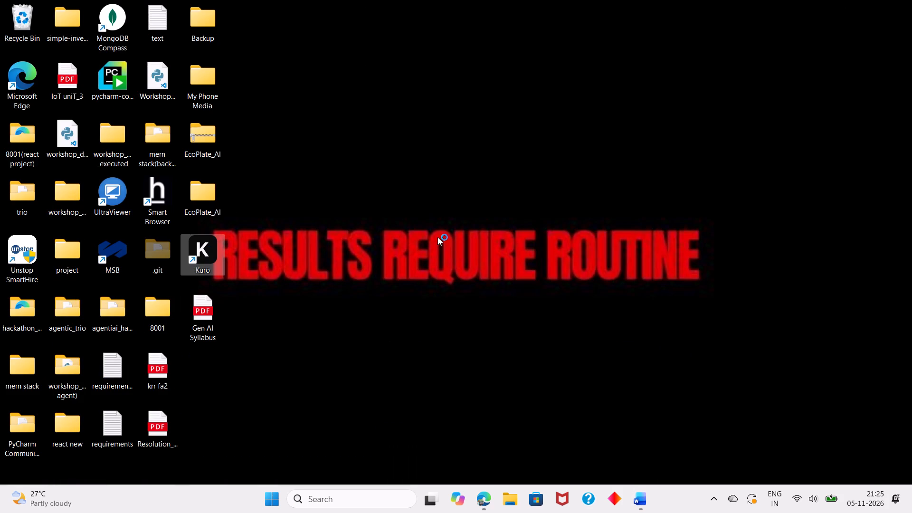
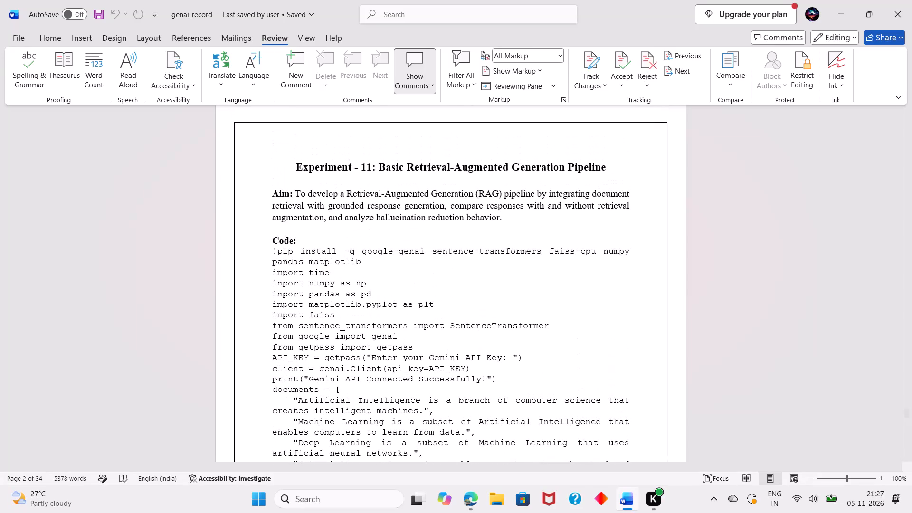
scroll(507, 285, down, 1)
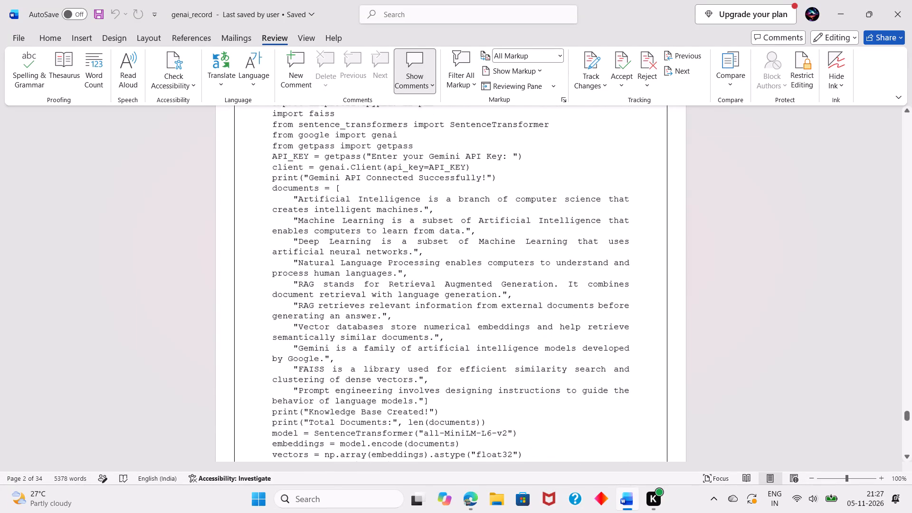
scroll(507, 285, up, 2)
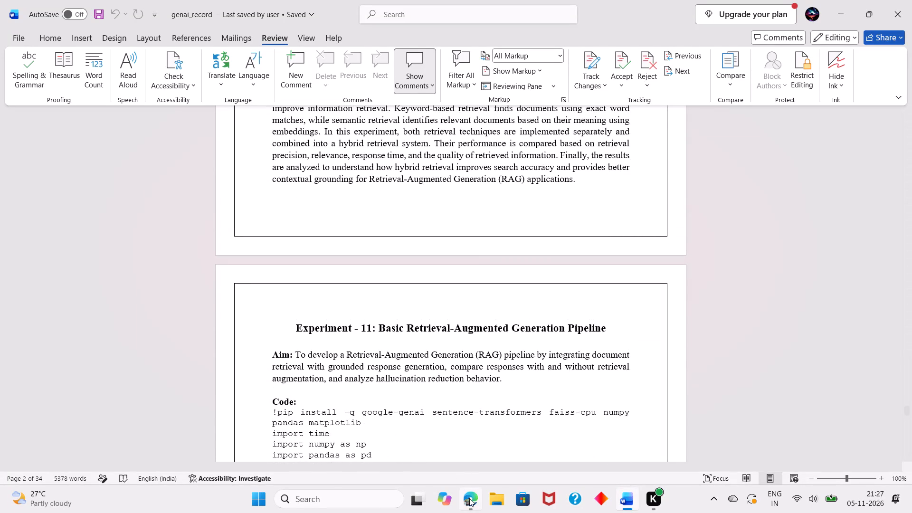
Switch to Edge and copy the Experiment 15 heading, Retrieval Optimization and Evaluation, with its full description from the Gen AI Syllabus PDF.
click(469, 498)
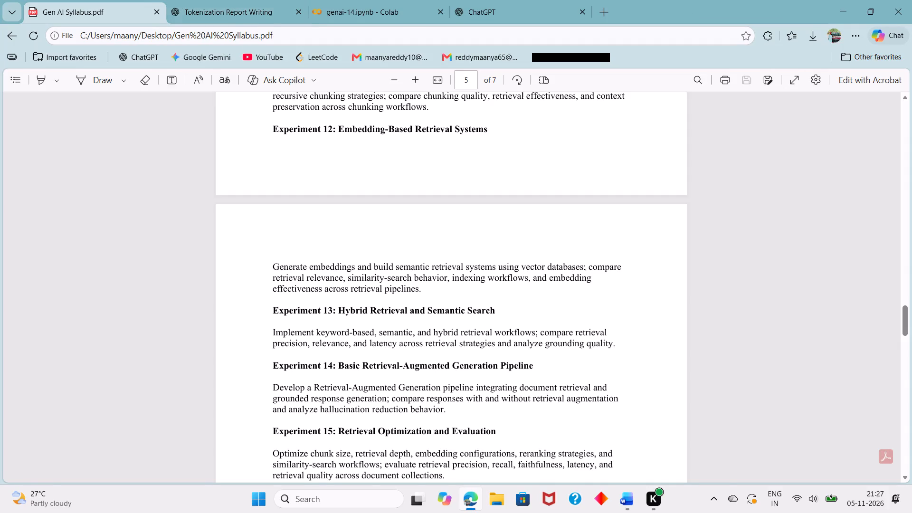
scroll(343, 263, down, 5)
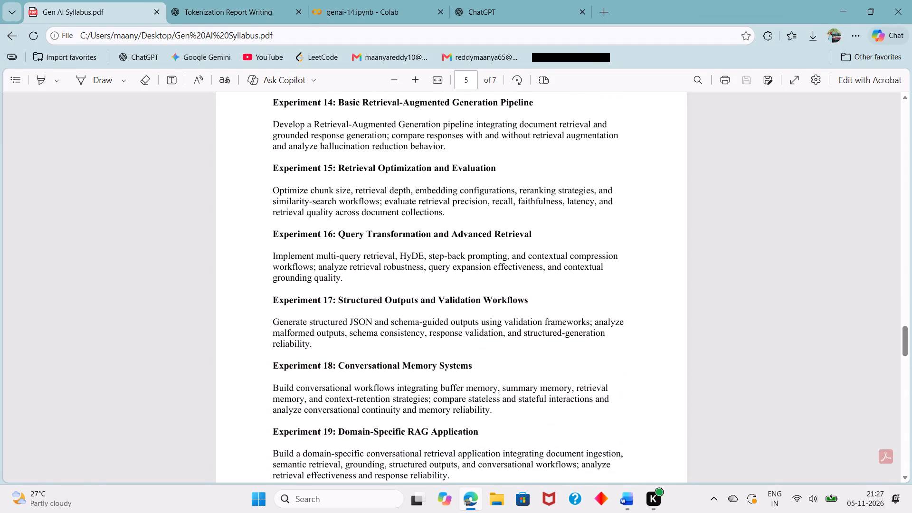
drag(271, 167, 449, 212)
ctrl+click(449, 212)
key(ctrl+c)
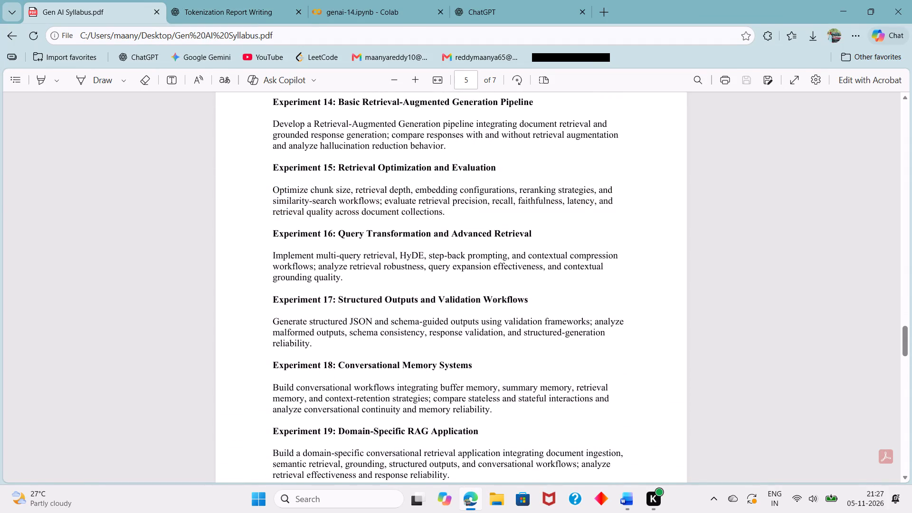
drag(272, 170, 462, 228)
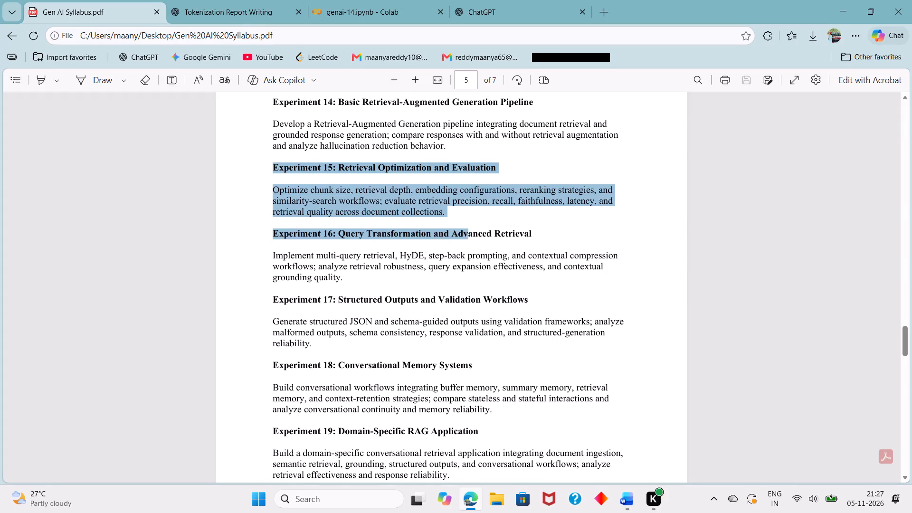
drag(462, 228, 454, 214)
key(ctrl+c)
click(454, 214)
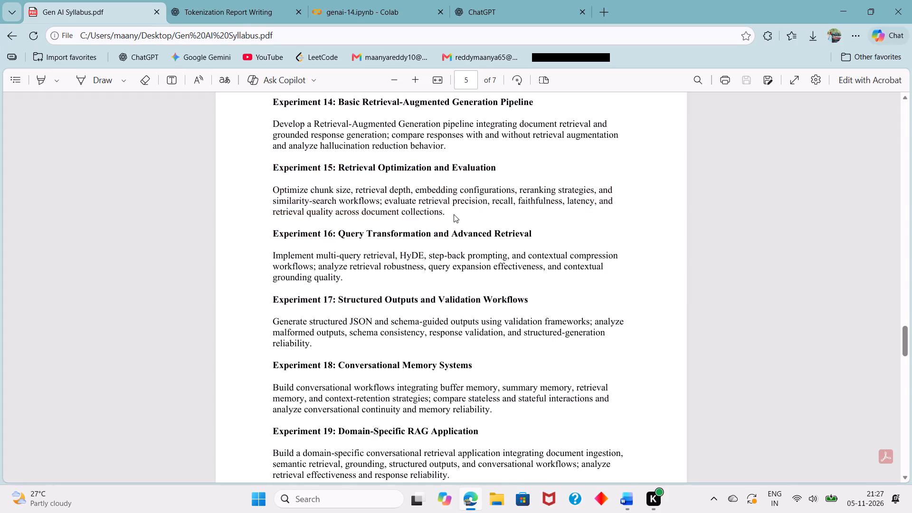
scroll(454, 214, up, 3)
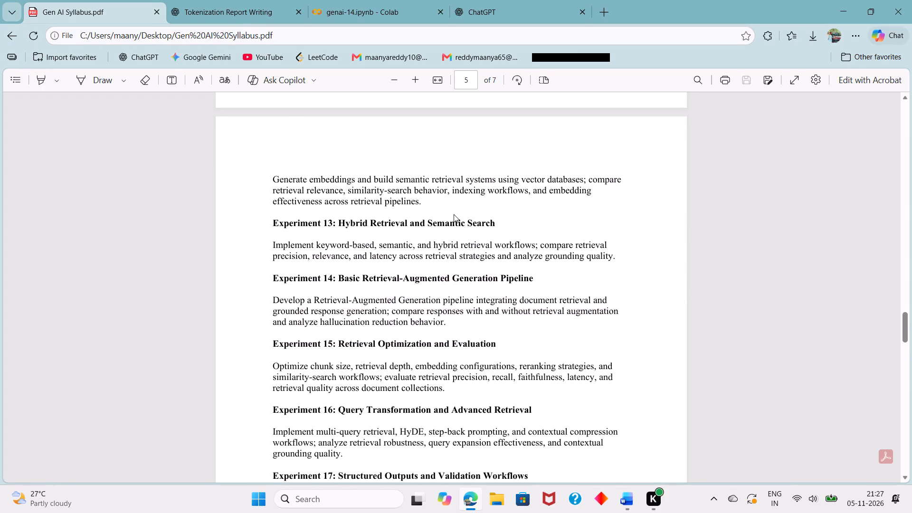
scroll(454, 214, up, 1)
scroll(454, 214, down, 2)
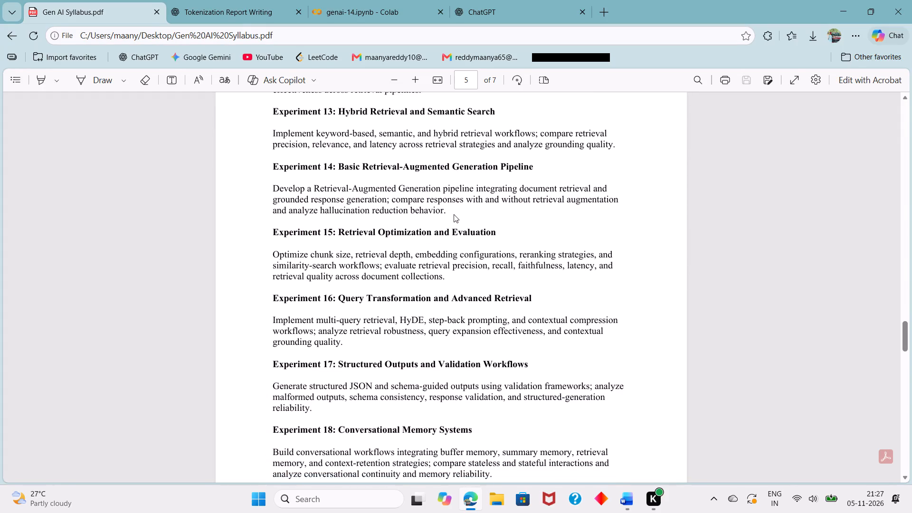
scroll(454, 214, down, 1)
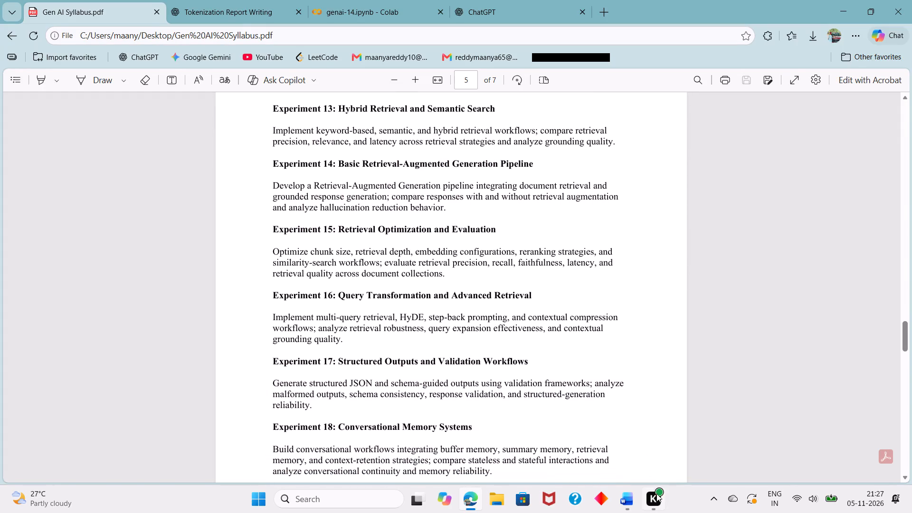
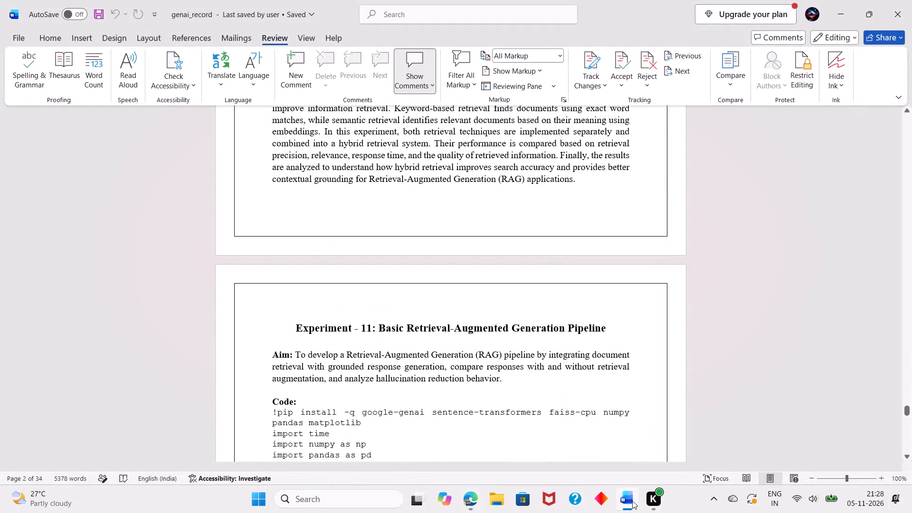
click(632, 501)
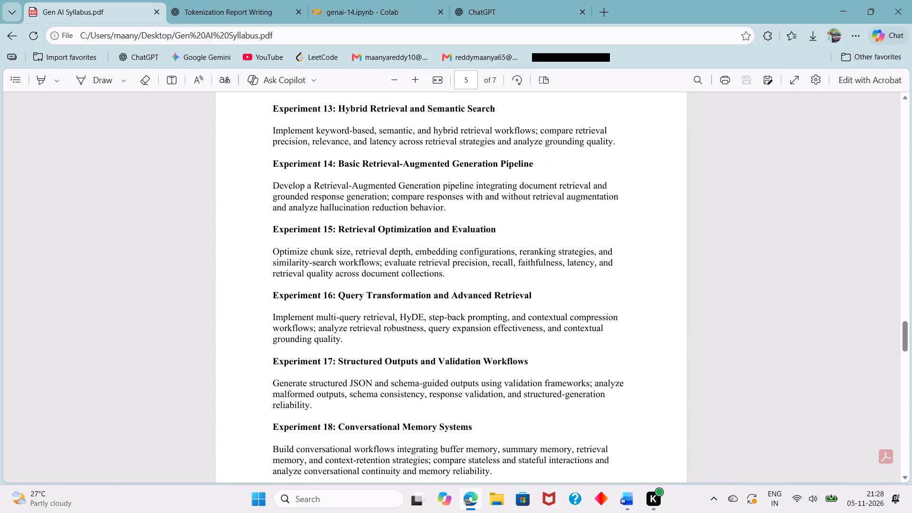
scroll(416, 201, up, 2)
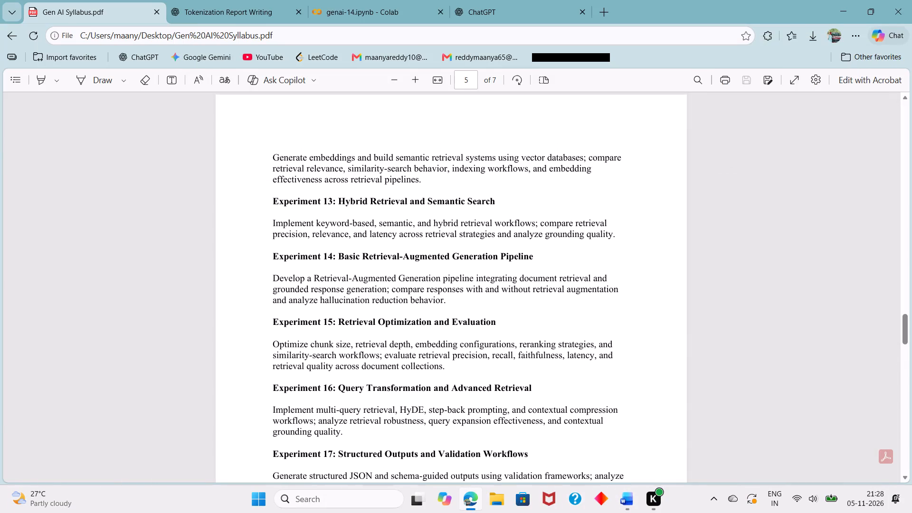
scroll(416, 201, up, 2)
scroll(416, 201, right, 1)
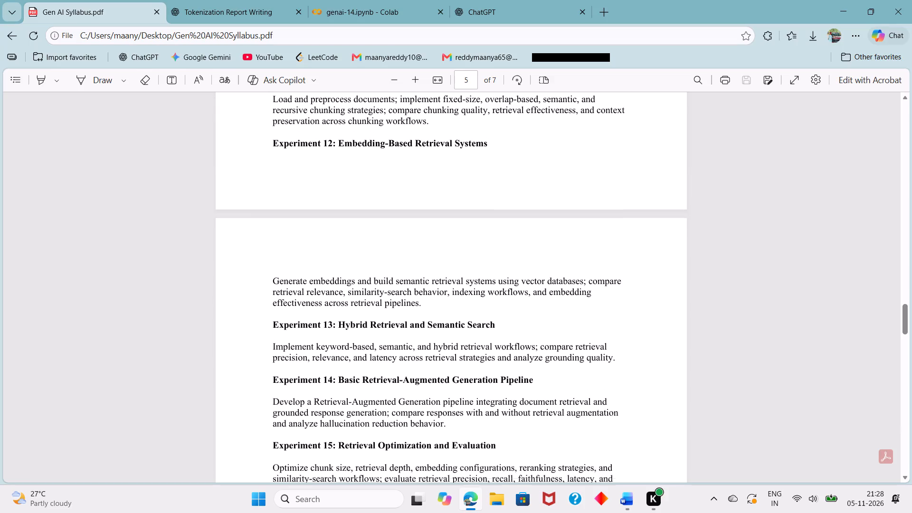
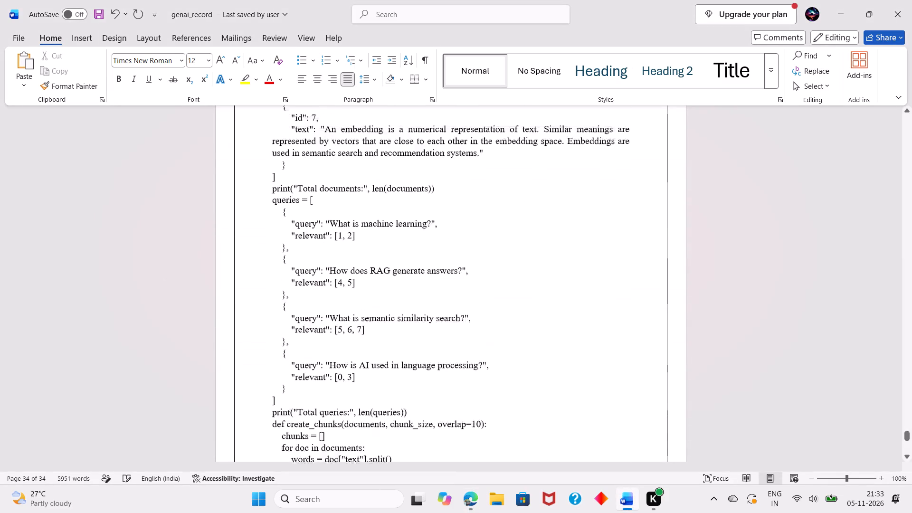
scroll(376, 238, up, 4)
scroll(376, 238, down, 1)
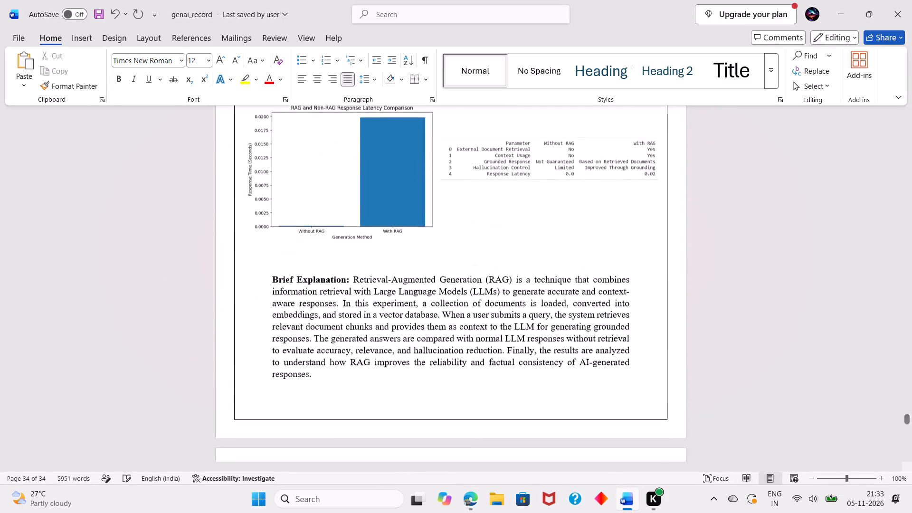
scroll(376, 238, down, 2)
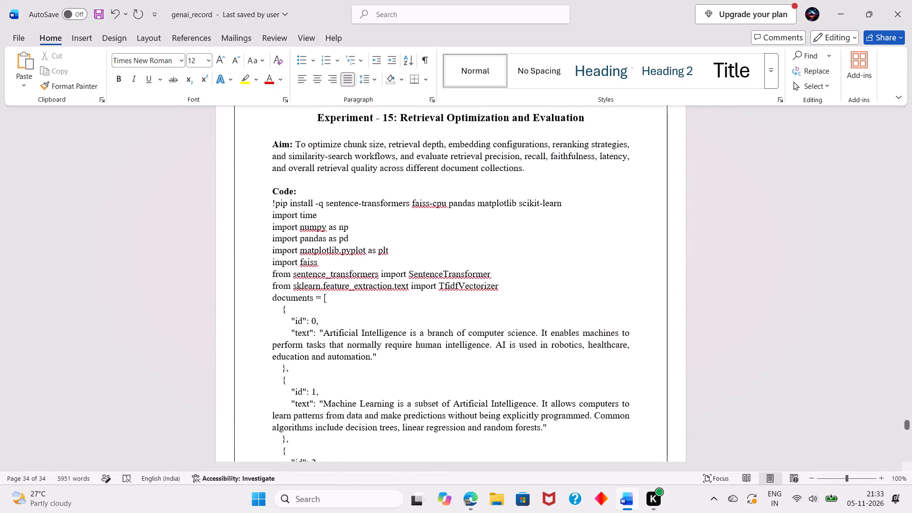
drag(273, 202, 365, 474)
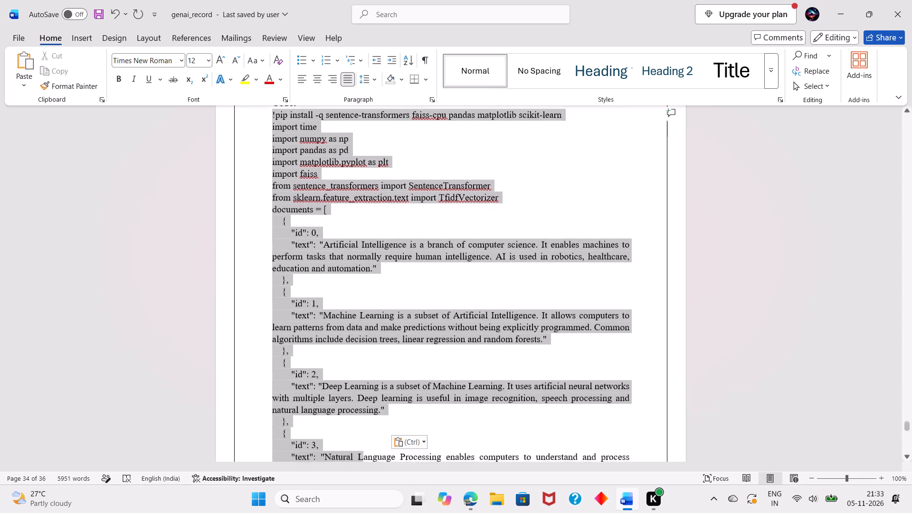
drag(365, 474, 364, 480)
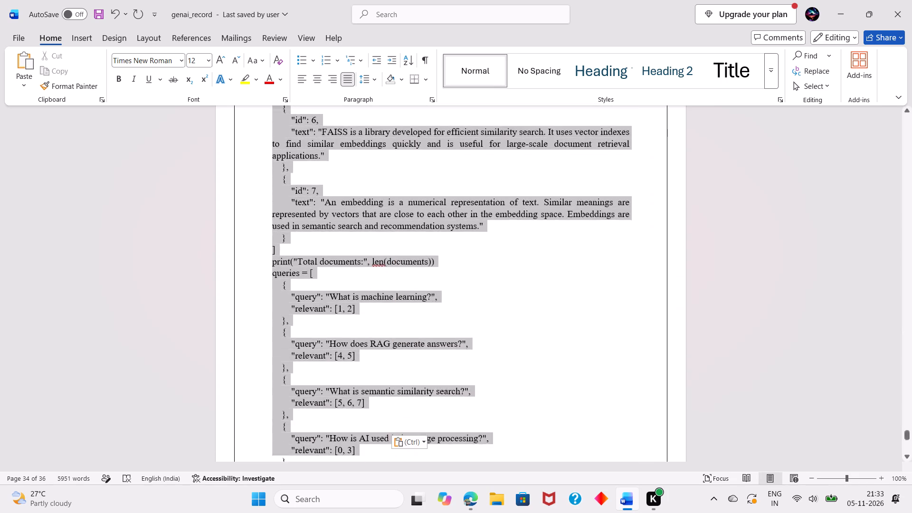
drag(364, 480, 364, 475)
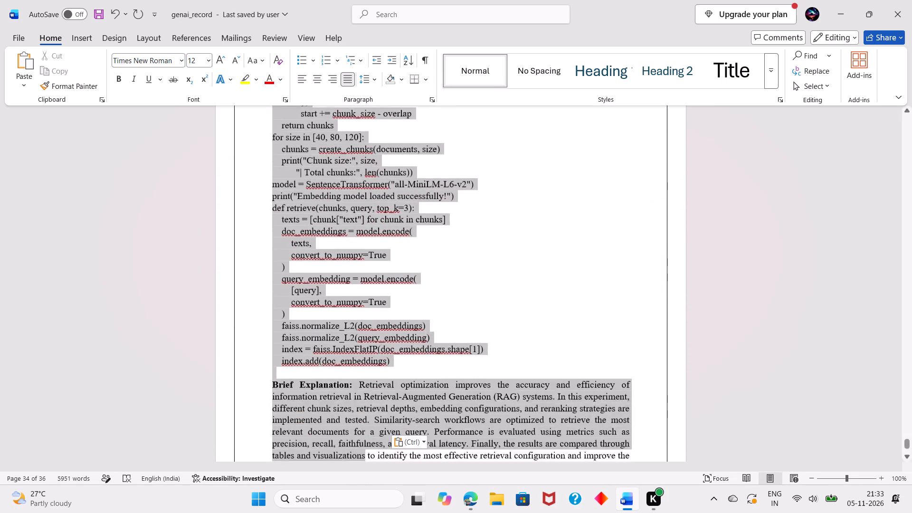
drag(364, 475, 399, 232)
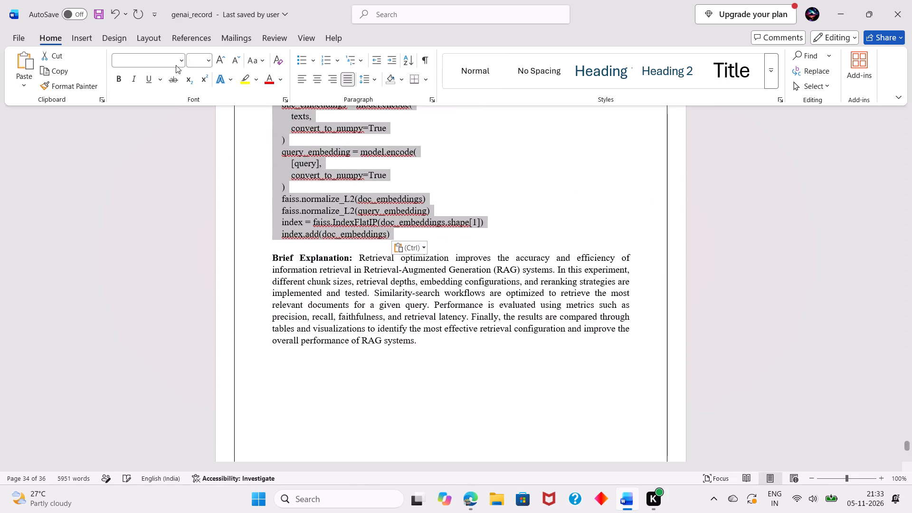
click(180, 63)
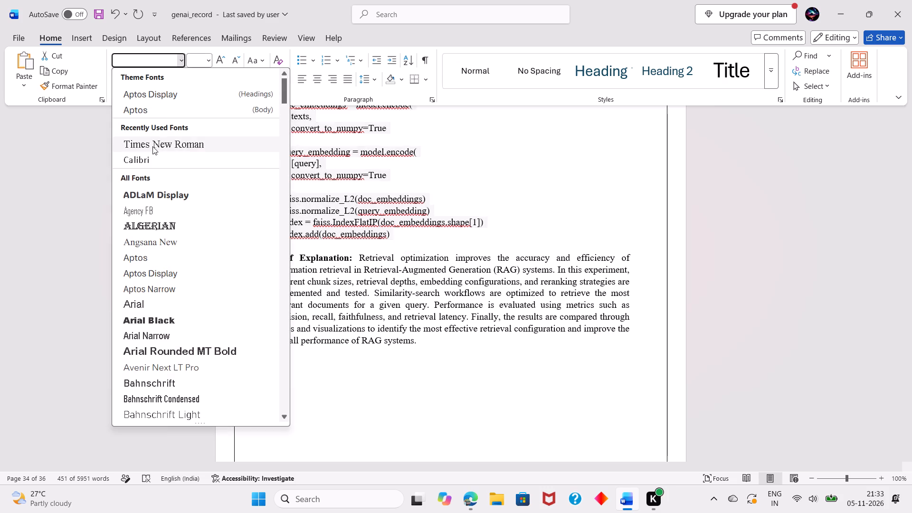
text(cour)
key(Return)
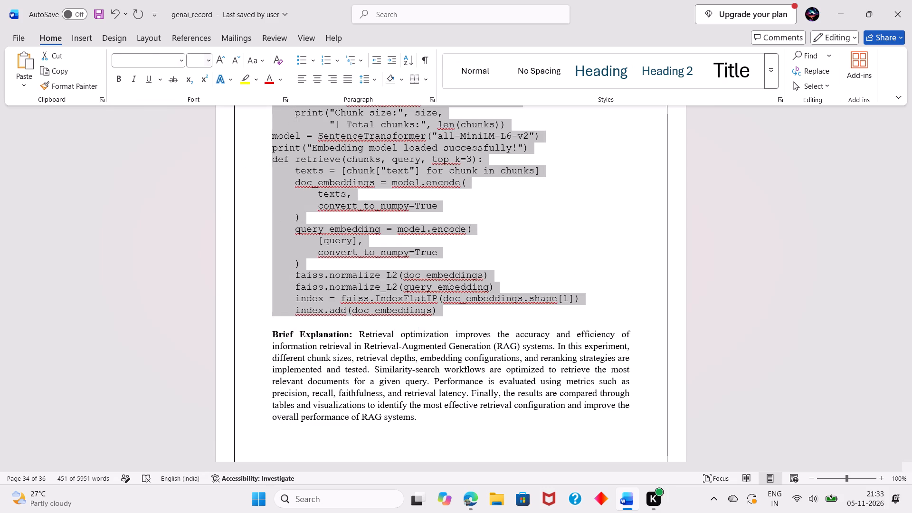
click(208, 62)
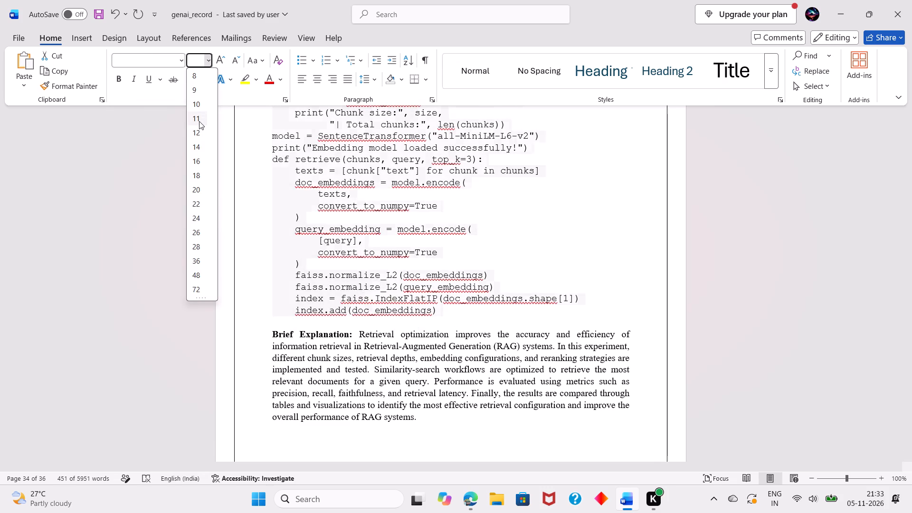
click(199, 121)
click(464, 189)
Examine the layout of the preceding RAG experiment's code and results against the newly formatted Experiment 15 code.
scroll(464, 189, up, 5)
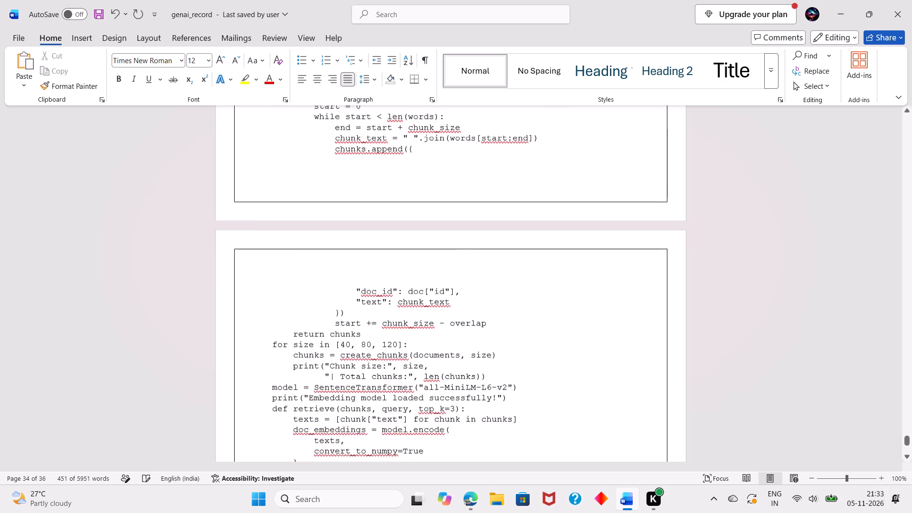
scroll(464, 189, up, 5)
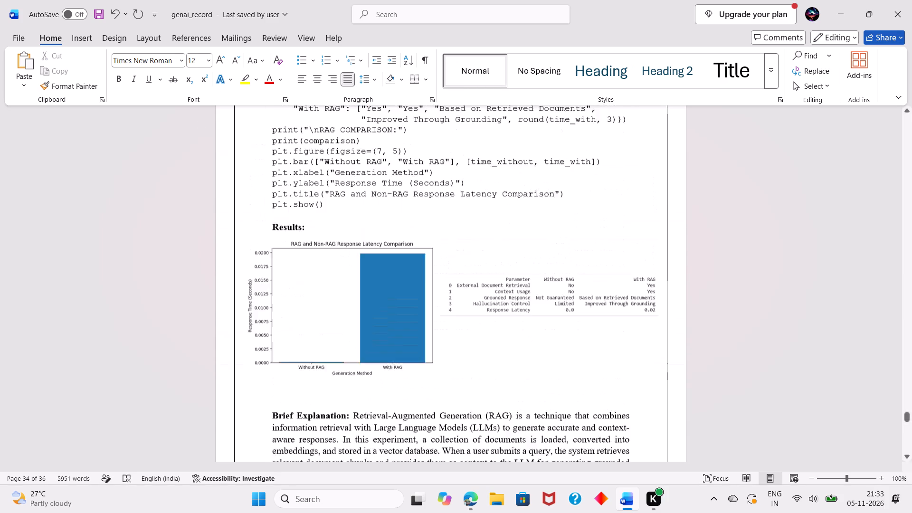
scroll(464, 189, up, 1)
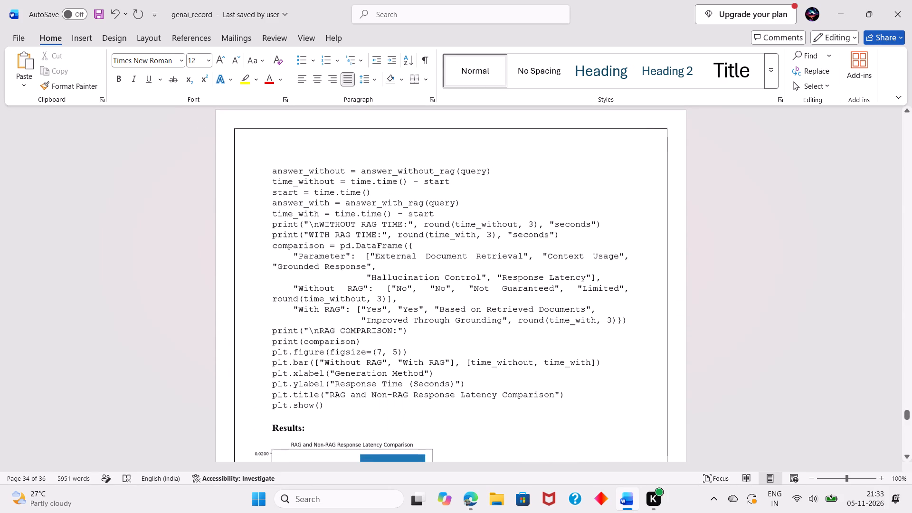
click(373, 84)
click(373, 84)
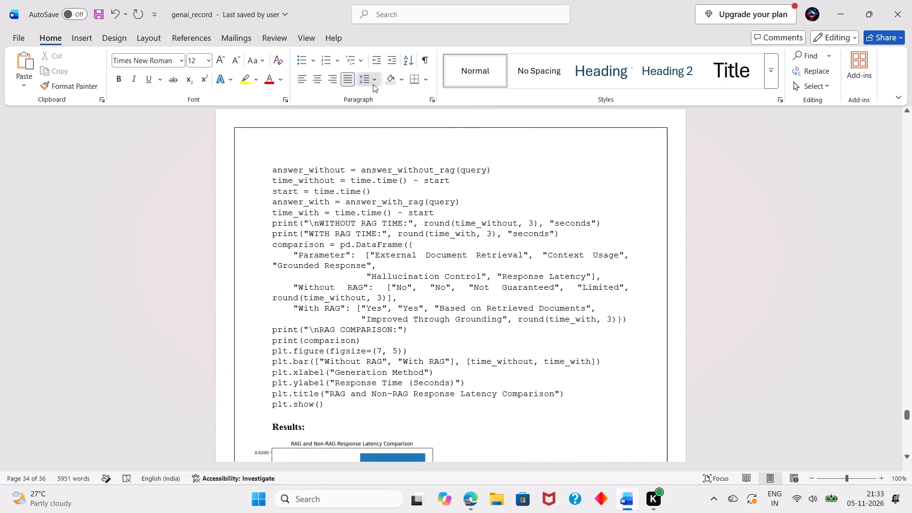
scroll(458, 279, down, 2)
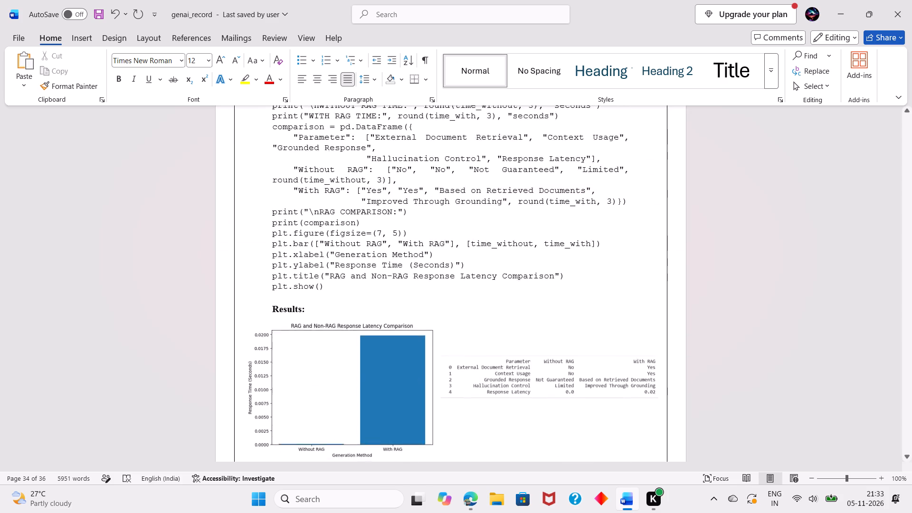
scroll(458, 279, down, 4)
Join the first entry's opening brace to the documents line so that it reads "documents = [{".
scroll(458, 279, up, 1)
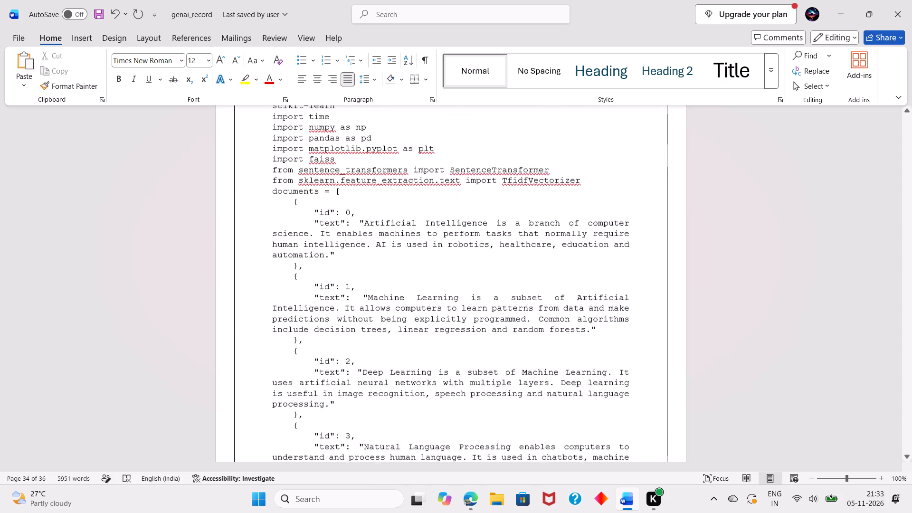
scroll(458, 279, up, 1)
click(295, 220)
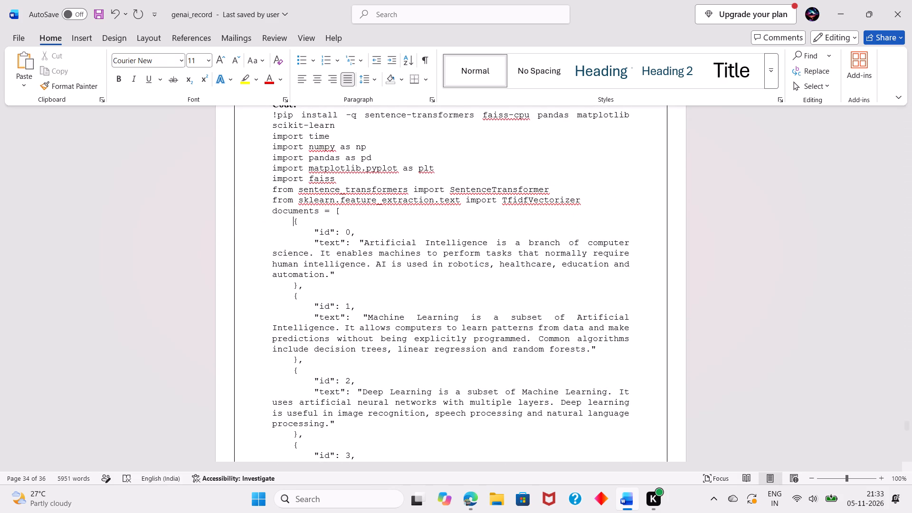
key(BackSpace)
key(BackSpace)
key(BackSpace)
key(BackSpace)
key(BackSpace)
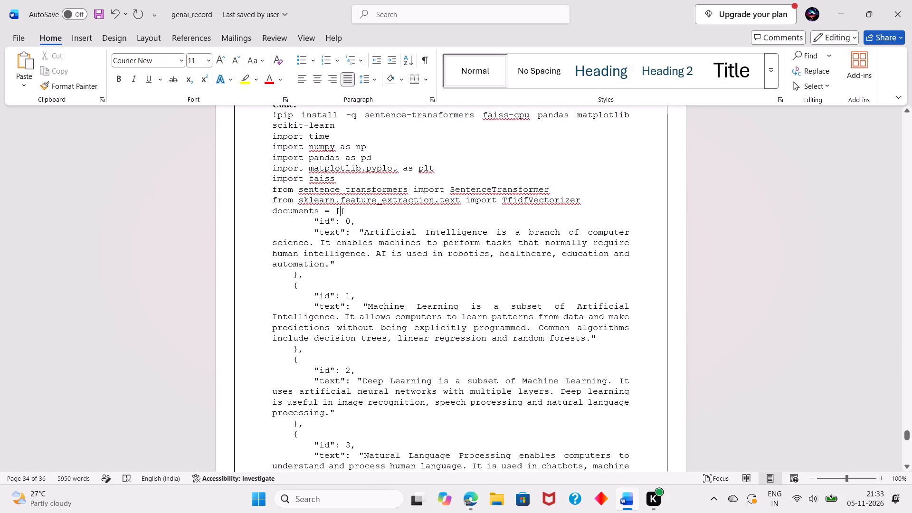
Review the rest of the Experiment 15 code down to the Brief Explanation for length and line layout.
scroll(295, 220, down, 8)
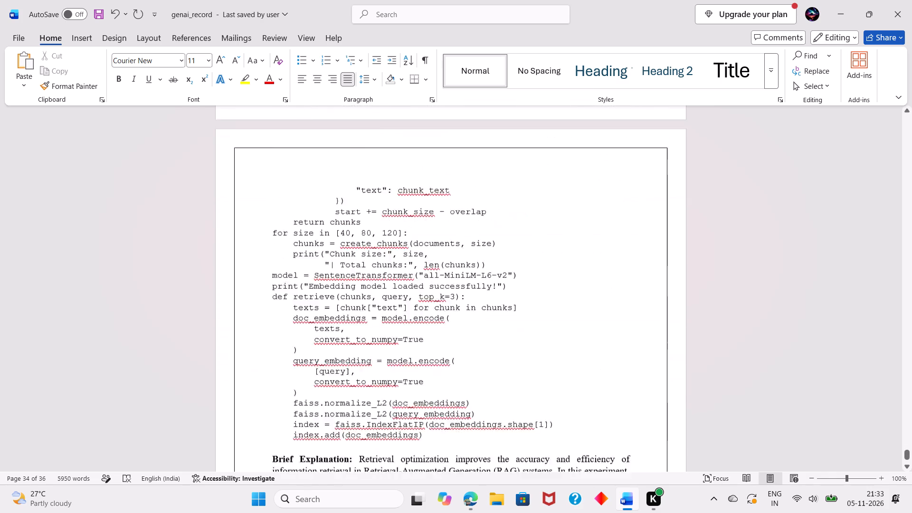
scroll(295, 220, down, 1)
scroll(295, 220, up, 1)
scroll(343, 229, up, 4)
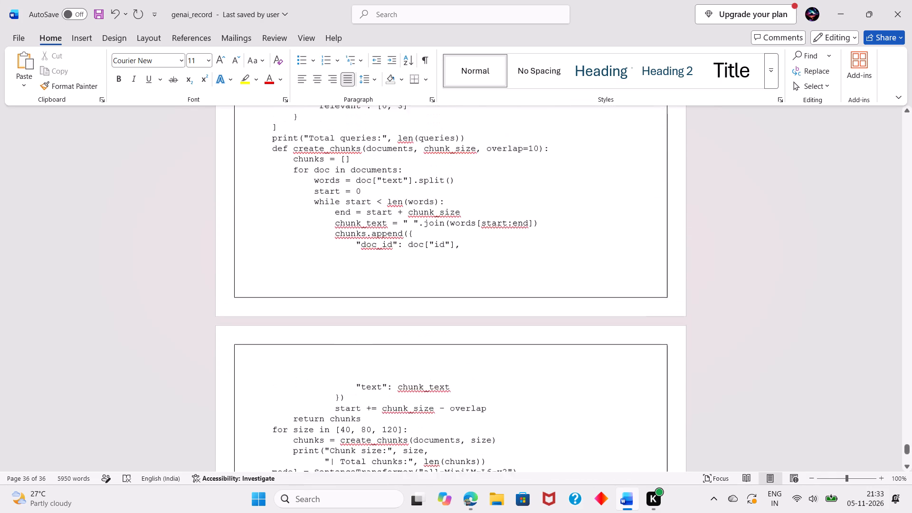
scroll(343, 229, up, 6)
Join the opening brace of the id 1 document entry to the preceding closing-brace line so that it reads "},{".
scroll(343, 229, down, 1)
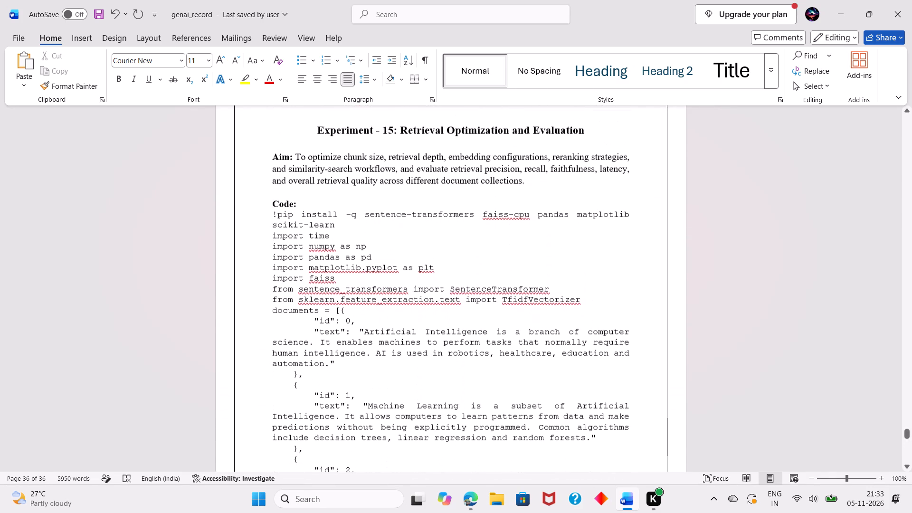
scroll(343, 229, down, 1)
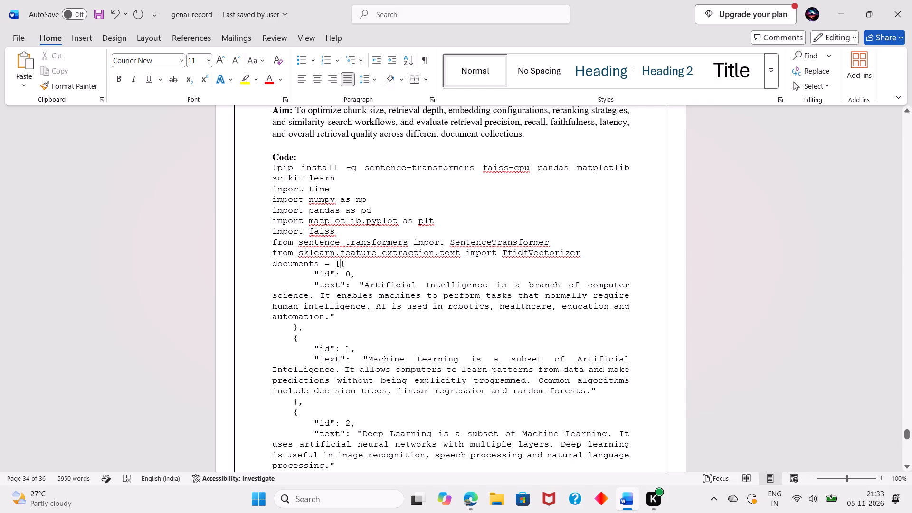
click(294, 326)
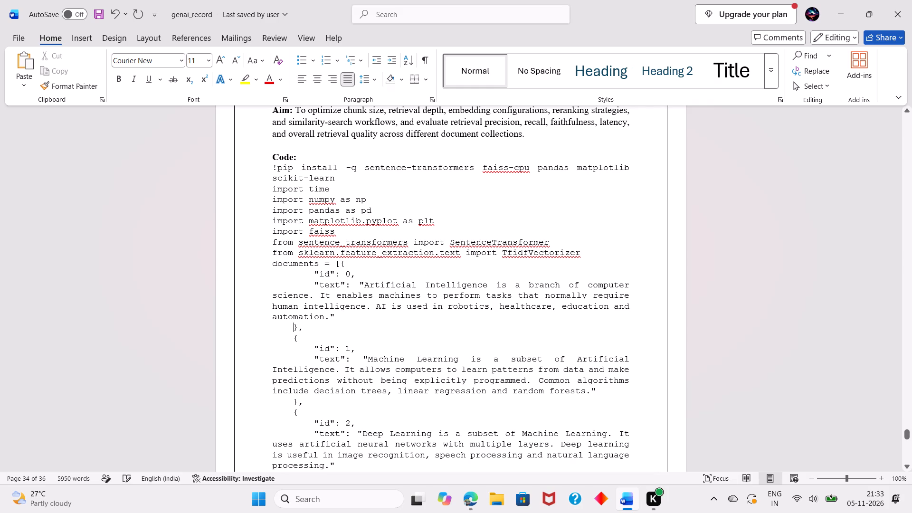
click(294, 337)
key(BackSpace)
key(BackSpace)
key(BackSpace)
key(BackSpace)
key(BackSpace)
key(BackSpace)
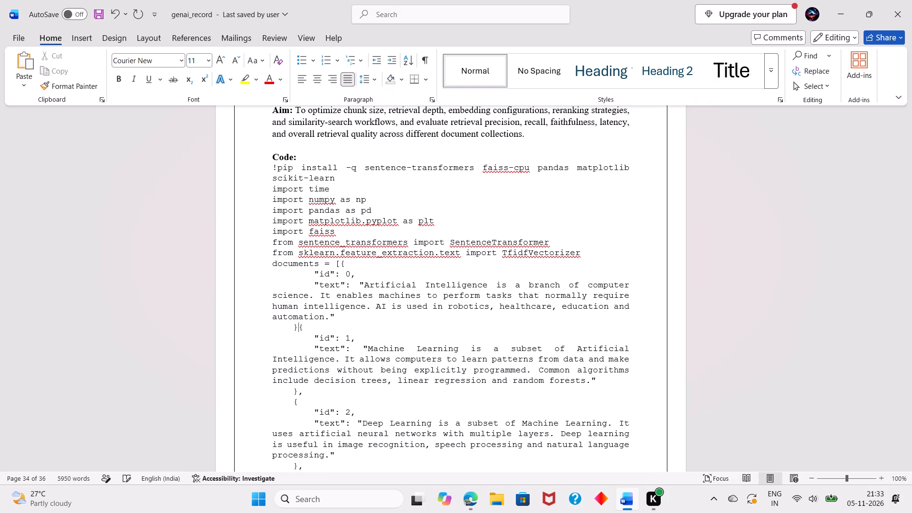
key(comma)
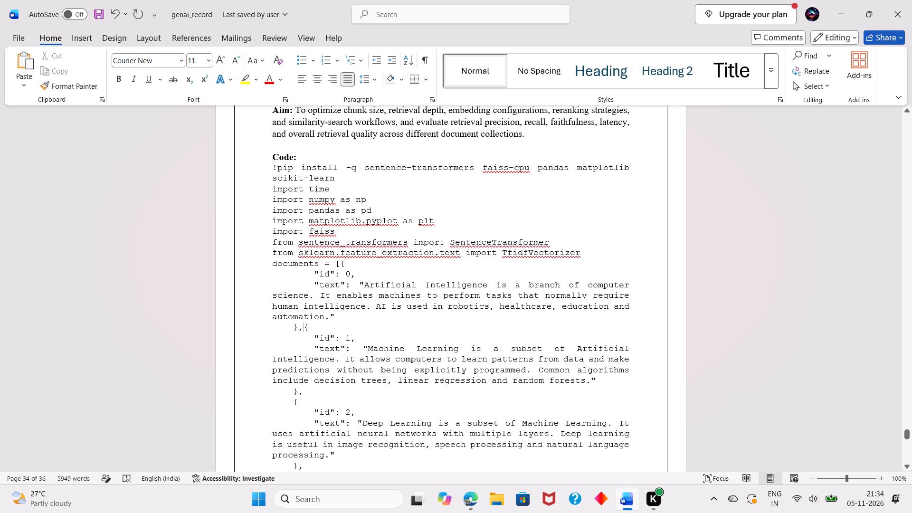
click(294, 326)
key(BackSpace)
key(BackSpace)
key(BackSpace)
key(BackSpace)
key(BackSpace)
key(BackSpace)
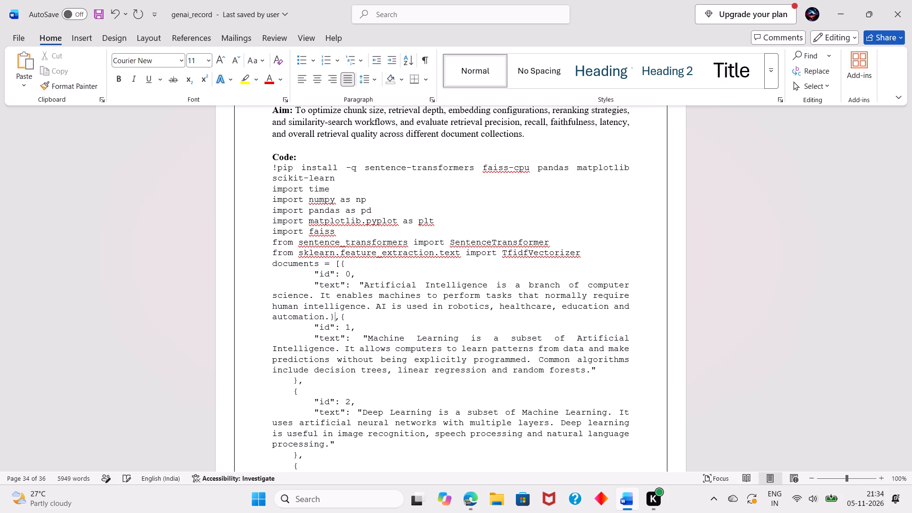
key(apostrophe)
key(BackSpace)
key(shift+quotedbl)
scroll(294, 326, down, 1)
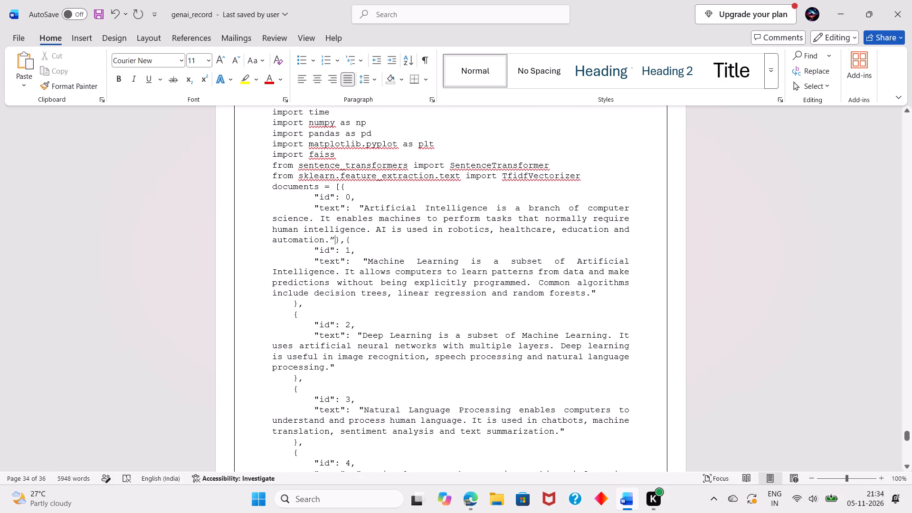
click(316, 249)
key(BackSpace)
key(BackSpace)
key(BackSpace)
key(BackSpace)
key(BackSpace)
key(BackSpace)
key(BackSpace)
key(BackSpace)
key(BackSpace)
key(BackSpace)
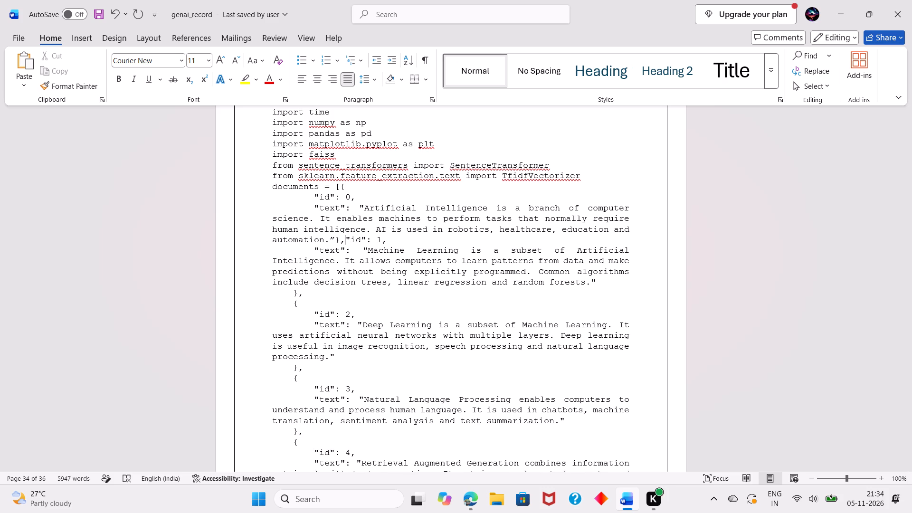
key(shift+braceleft)
click(314, 193)
key(BackSpace)
key(BackSpace)
key(BackSpace)
key(BackSpace)
key(BackSpace)
key(BackSpace)
key(BackSpace)
key(BackSpace)
key(BackSpace)
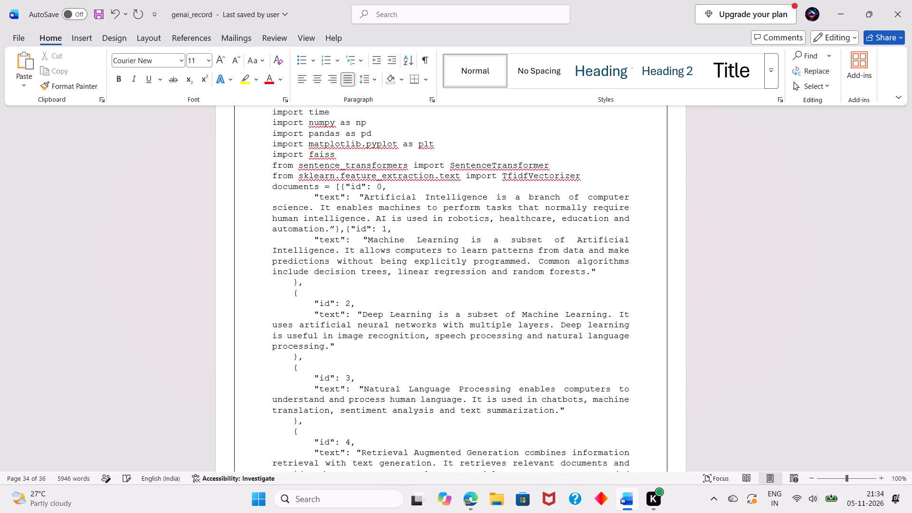
click(293, 284)
key(BackSpace)
key(BackSpace)
key(BackSpace)
key(BackSpace)
key(BackSpace)
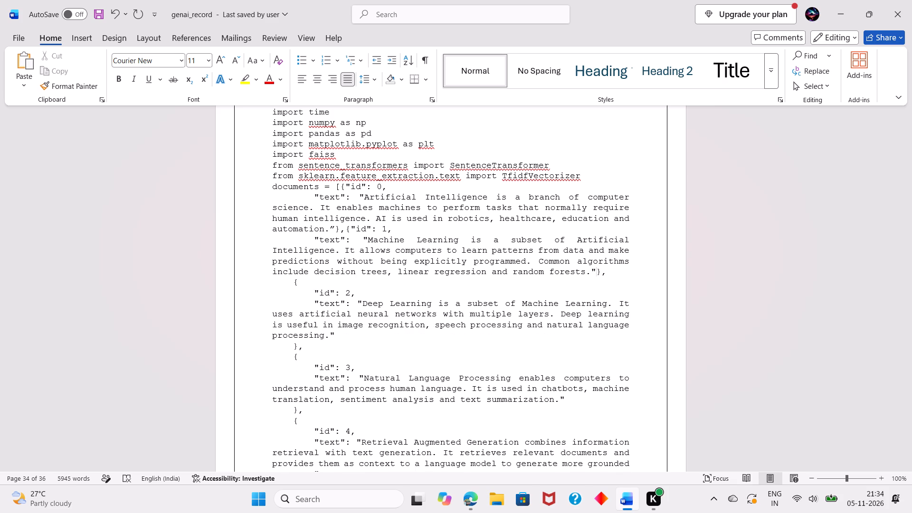
click(294, 282)
key(BackSpace)
key(BackSpace)
key(BackSpace)
key(BackSpace)
key(BackSpace)
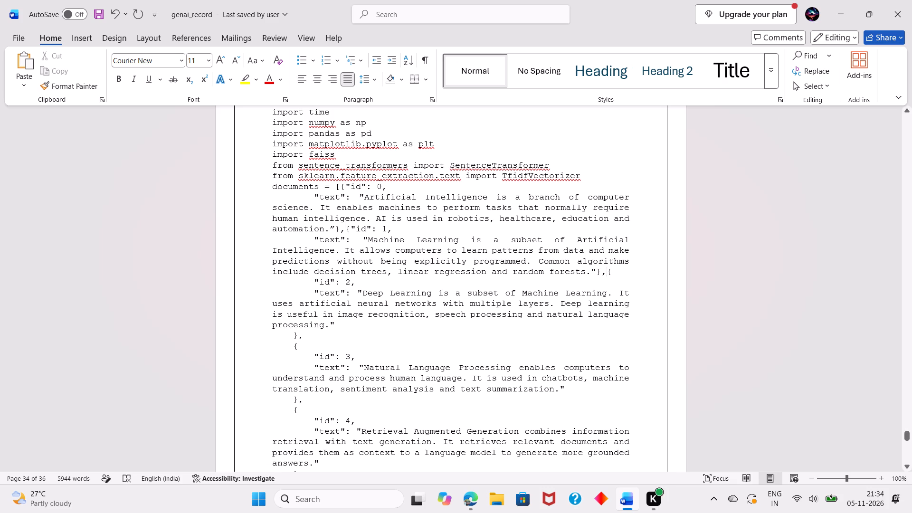
click(313, 280)
key(BackSpace)
key(BackSpace)
key(BackSpace)
key(BackSpace)
key(BackSpace)
key(BackSpace)
key(BackSpace)
key(BackSpace)
key(BackSpace)
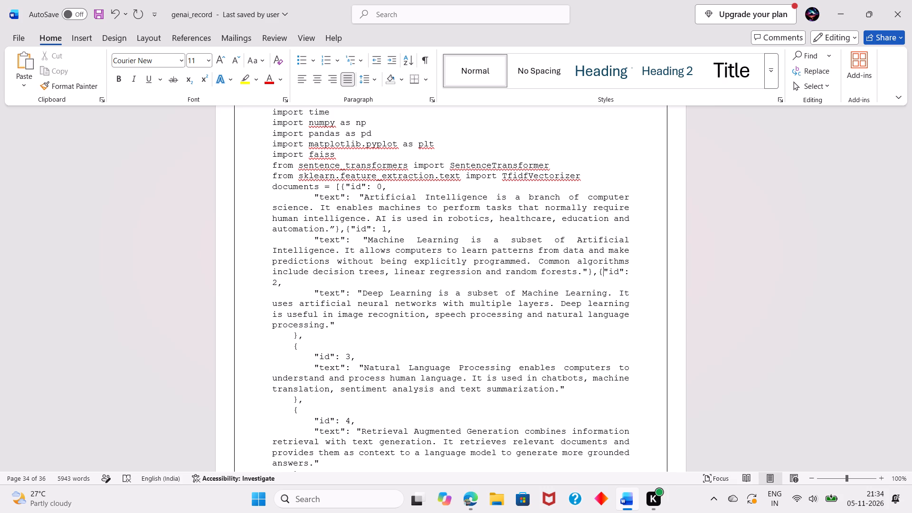
key(BackSpace)
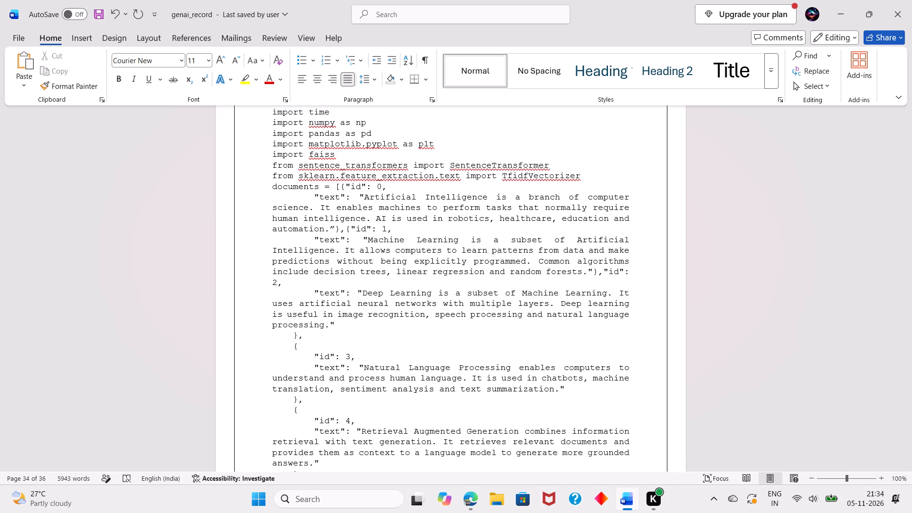
key(BackSpace)
key(BackSpace)
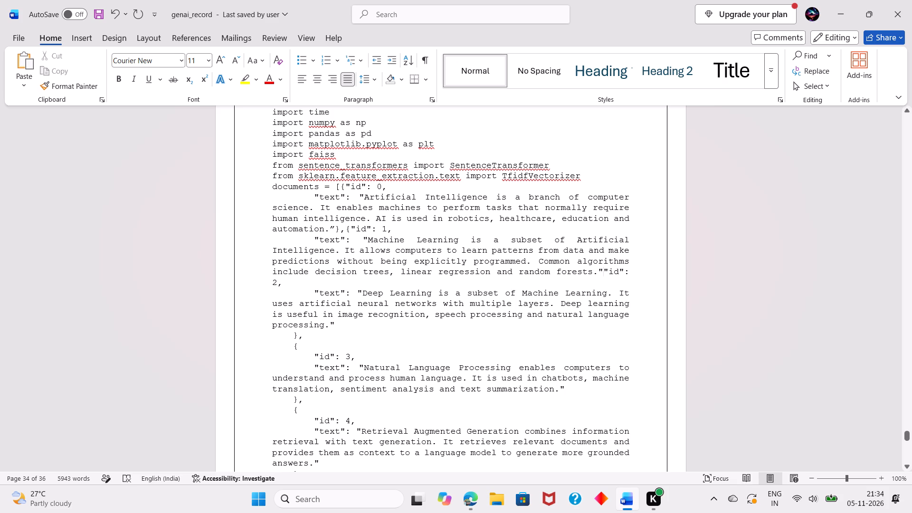
click(272, 281)
key(BackSpace)
scroll(241, 335, down, 1)
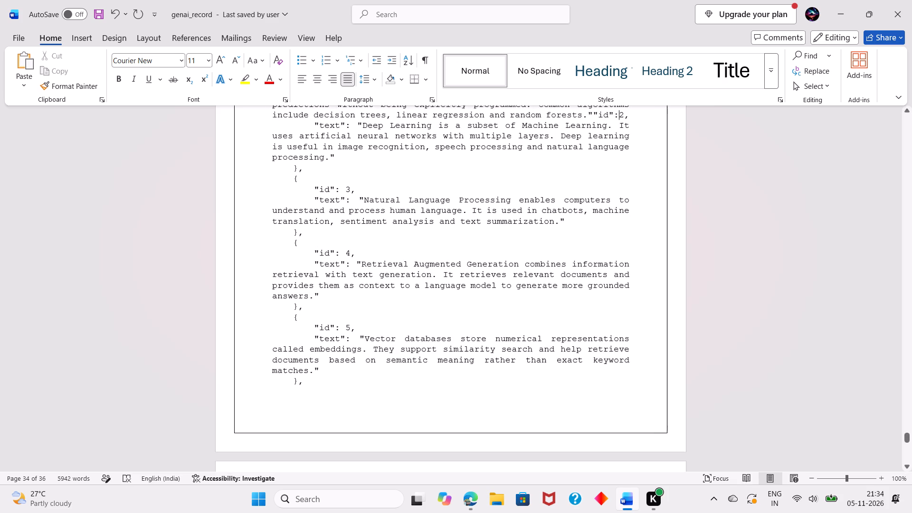
scroll(335, 138, up, 1)
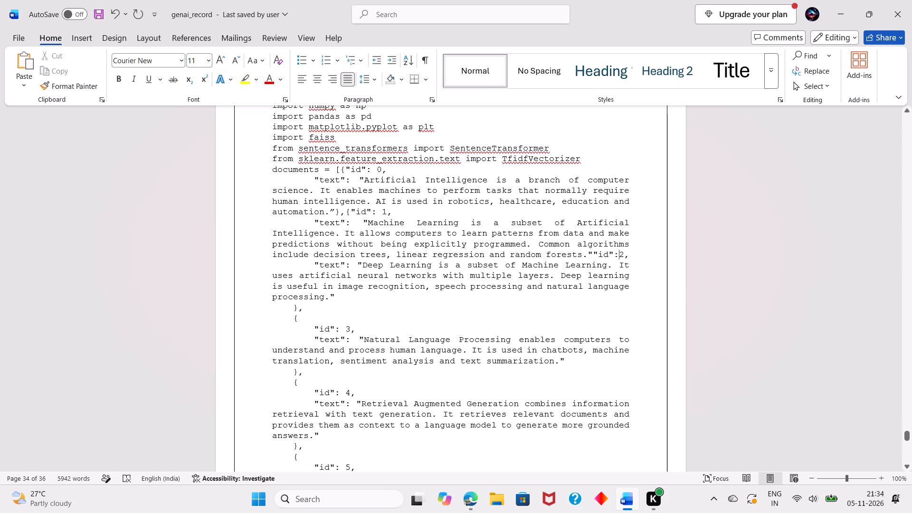
click(294, 307)
key(BackSpace)
key(BackSpace)
key(BackSpace)
key(BackSpace)
key(BackSpace)
key(BackSpace)
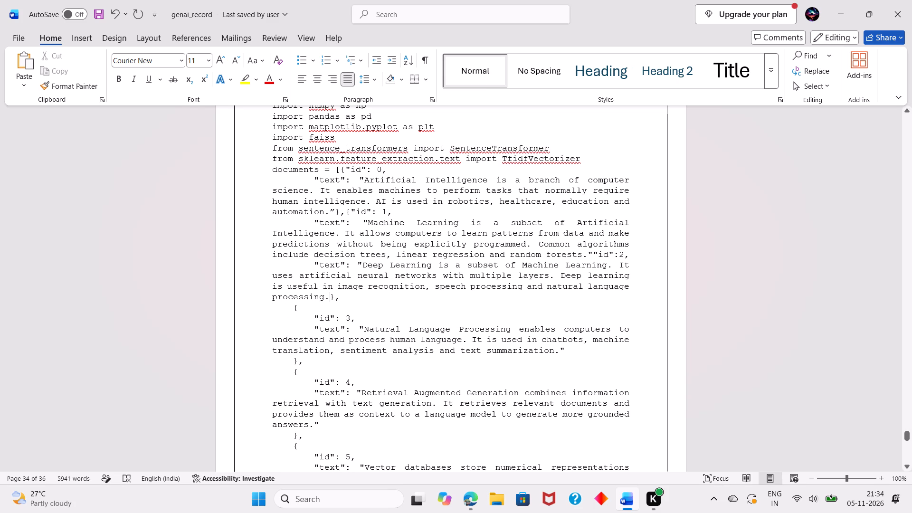
click(313, 315)
key(BackSpace)
key(BackSpace)
key(BackSpace)
key(BackSpace)
key(BackSpace)
key(BackSpace)
key(BackSpace)
key(BackSpace)
key(BackSpace)
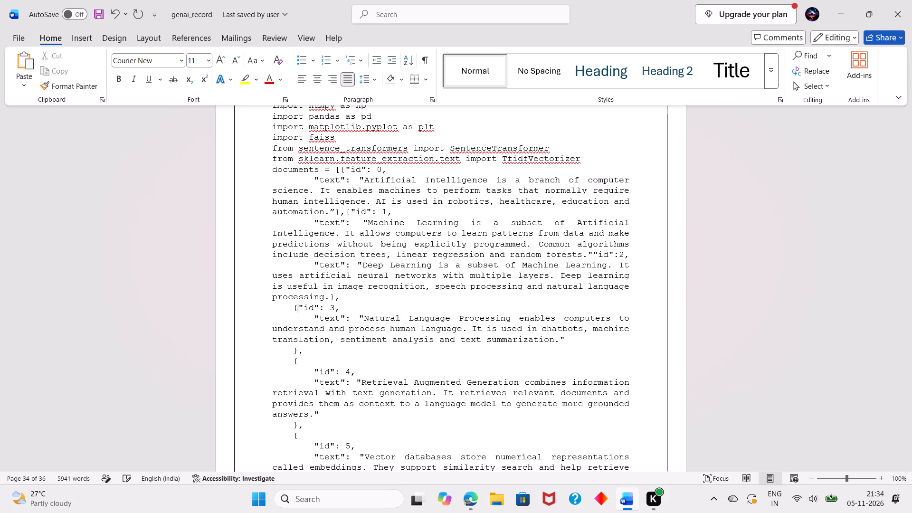
drag(293, 308, 279, 302)
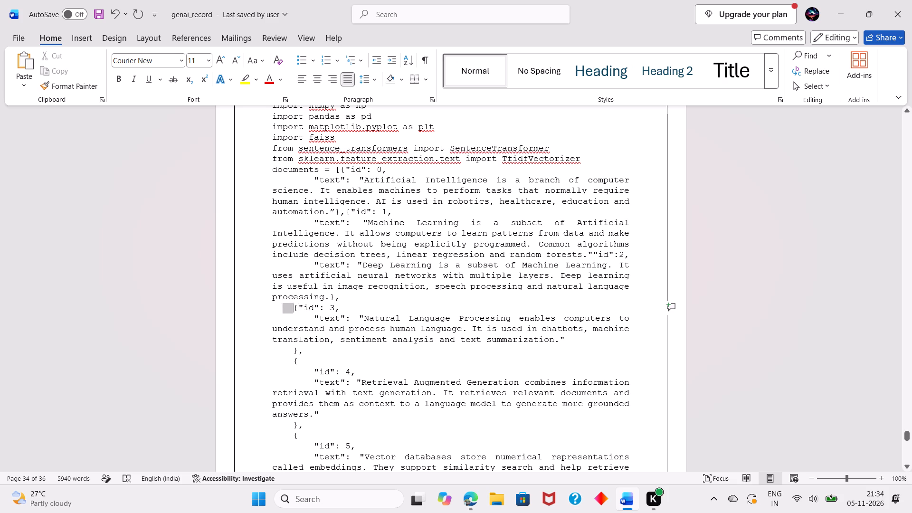
drag(279, 302, 345, 298)
key(BackSpace)
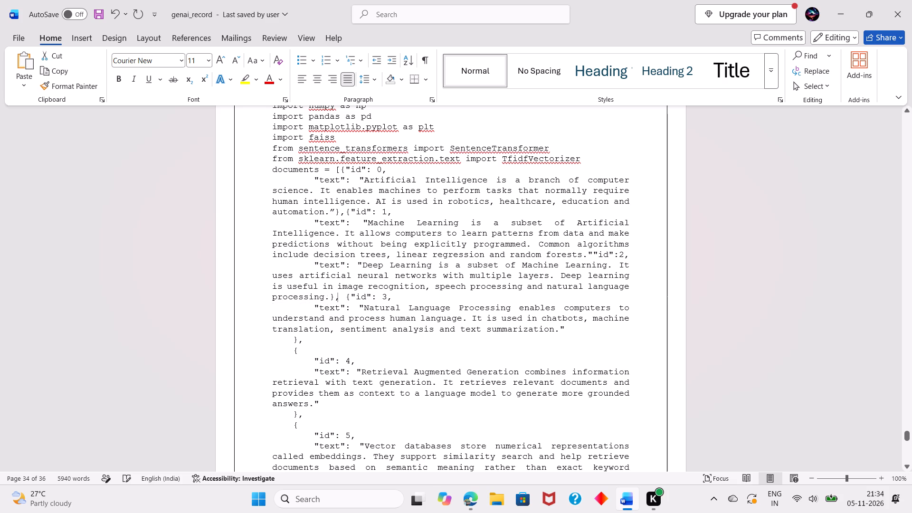
scroll(345, 298, down, 1)
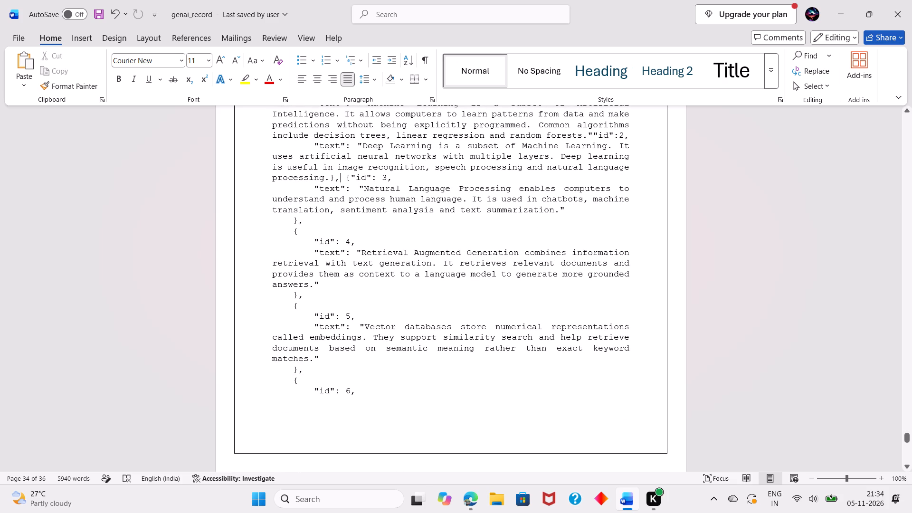
drag(293, 228, 305, 221)
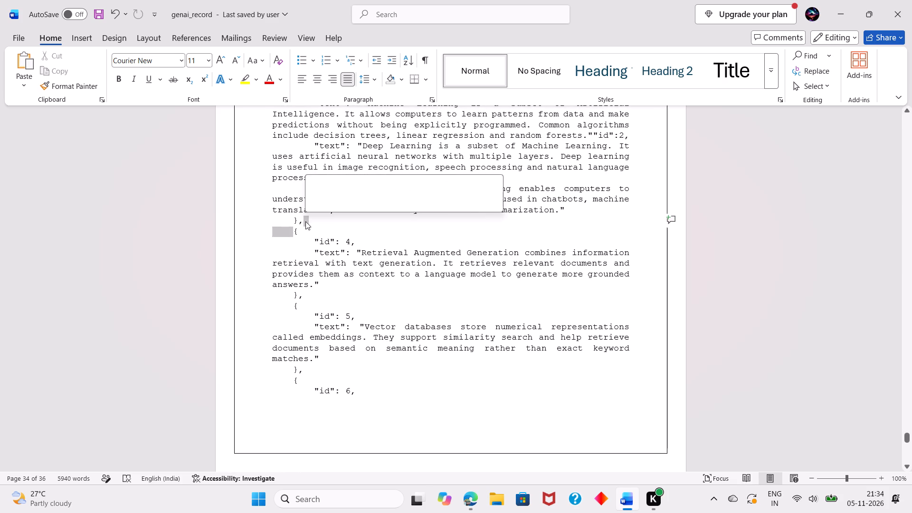
key(BackSpace)
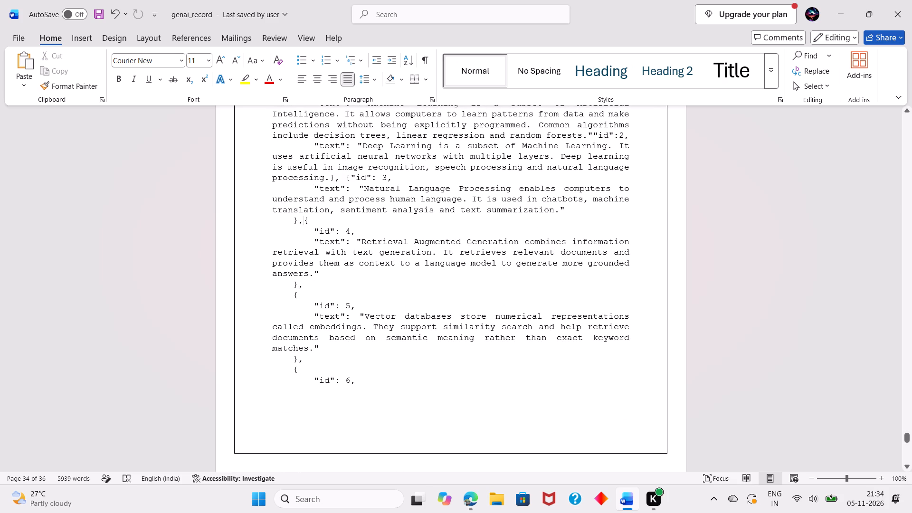
drag(294, 219, 581, 214)
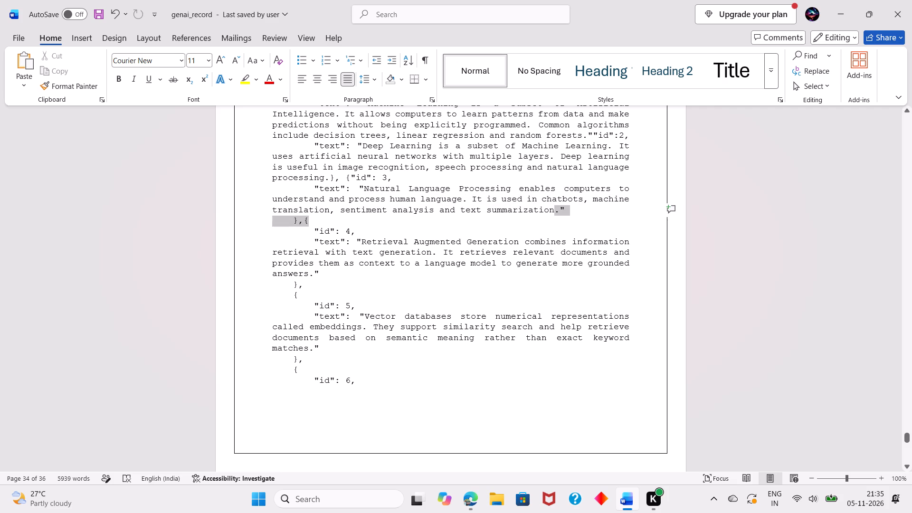
drag(581, 214, 566, 212)
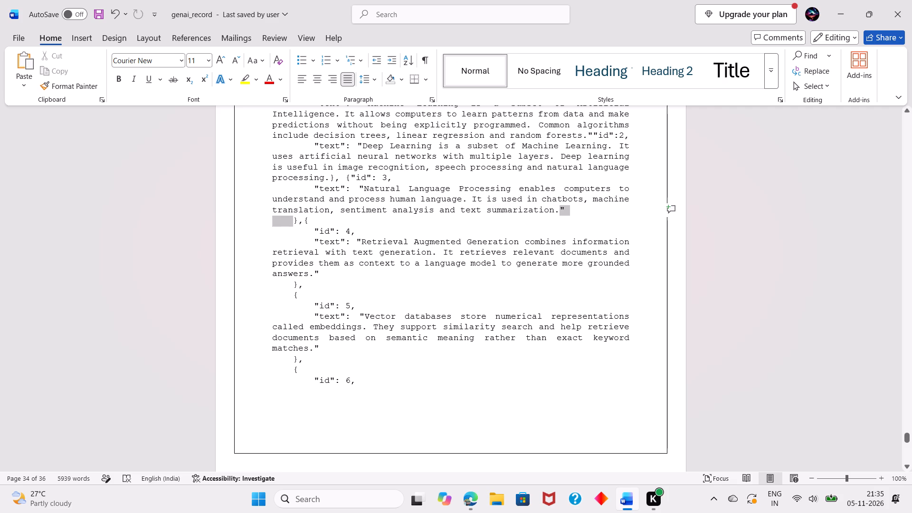
drag(566, 212, 568, 210)
key(BackSpace)
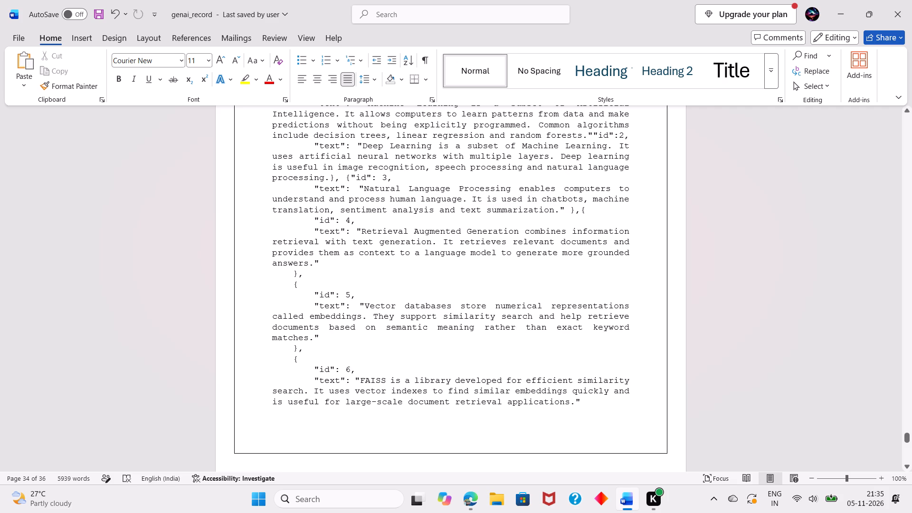
click(314, 218)
key(BackSpace)
key(BackSpace)
key(BackSpace)
key(BackSpace)
key(BackSpace)
key(BackSpace)
key(BackSpace)
key(BackSpace)
key(BackSpace)
key(BackSpace)
scroll(314, 218, down, 1)
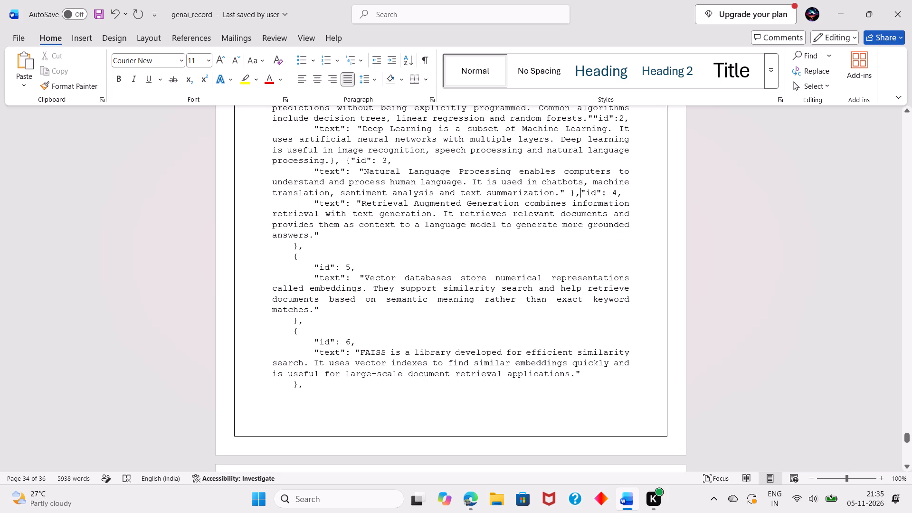
scroll(291, 253, up, 1)
scroll(291, 253, down, 1)
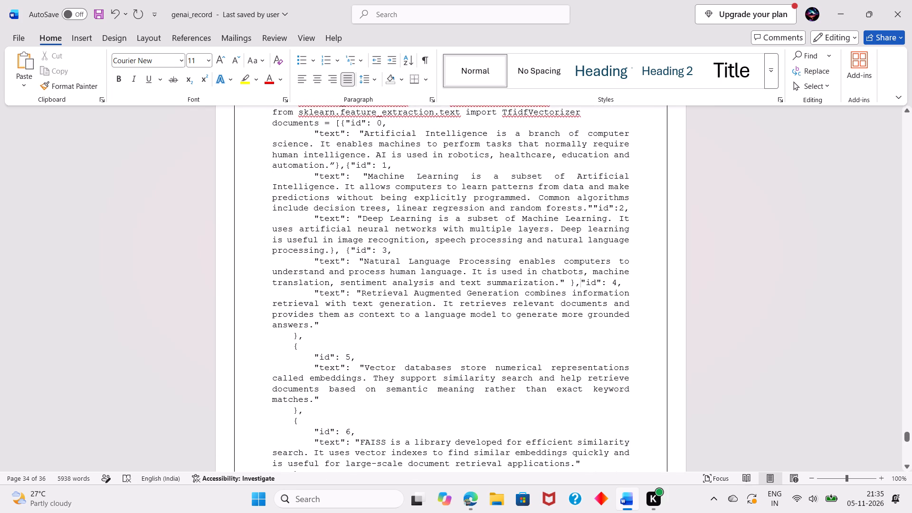
drag(293, 337, 321, 329)
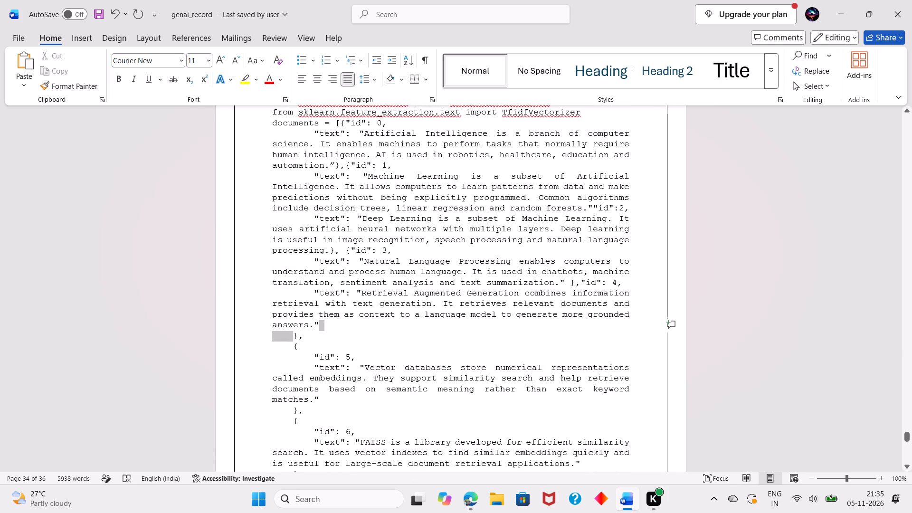
drag(321, 329, 323, 328)
key(BackSpace)
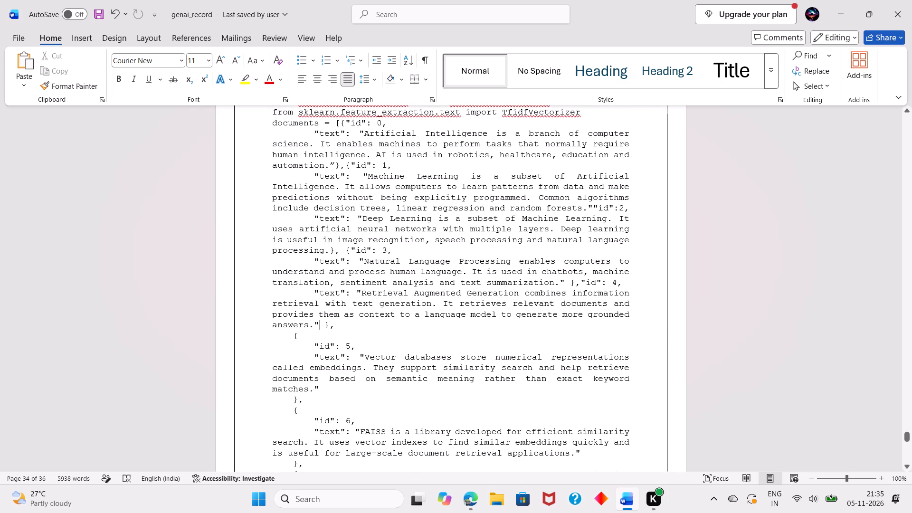
drag(293, 334, 342, 322)
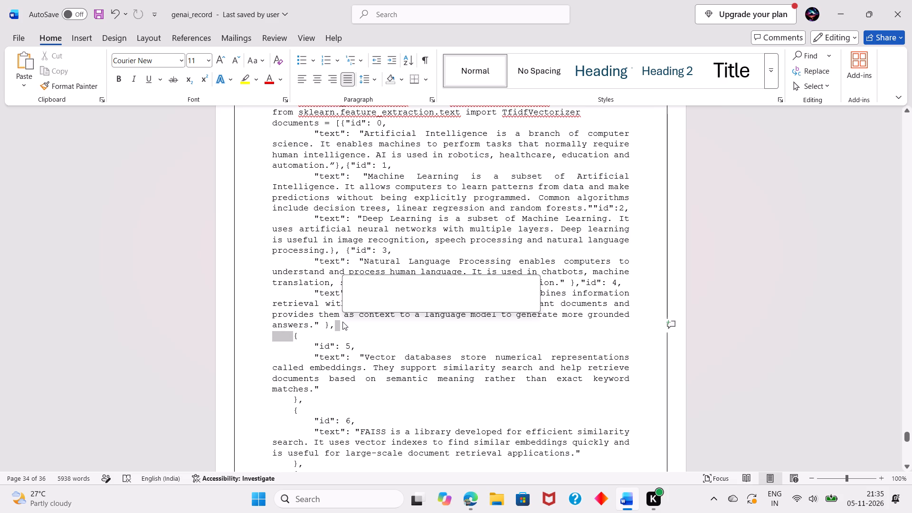
key(BackSpace)
drag(314, 336, 343, 325)
key(BackSpace)
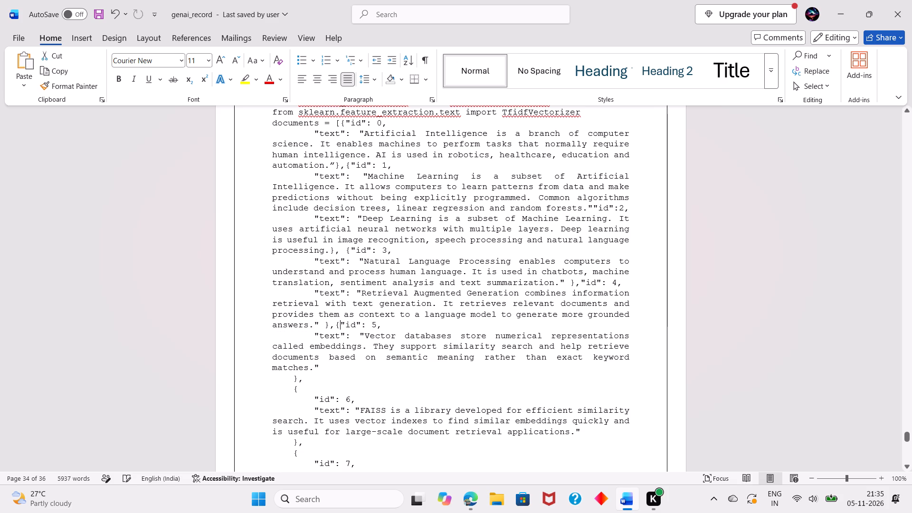
scroll(343, 325, down, 1)
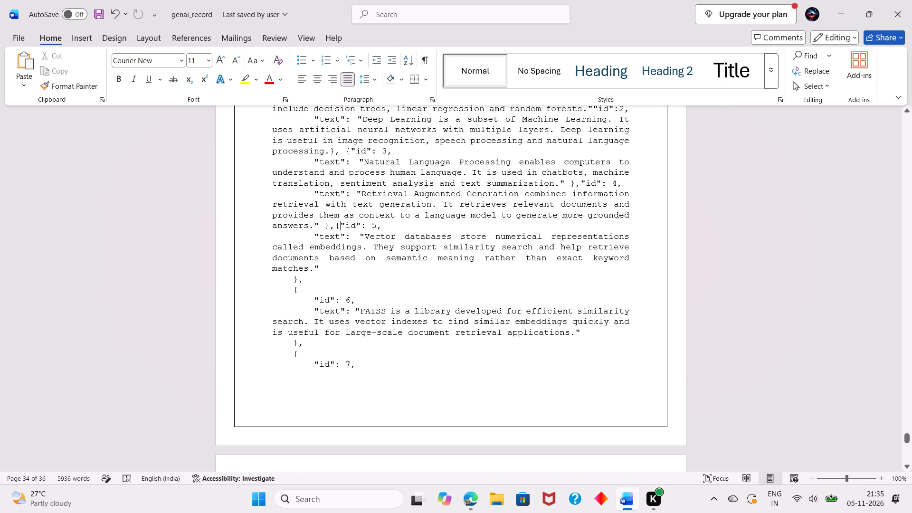
Join the id 5 closing brace and the id 6 opening onto the preceding text's last line, reading 'matches." },{"id": 6,'.
drag(292, 282, 320, 266)
key(BackSpace)
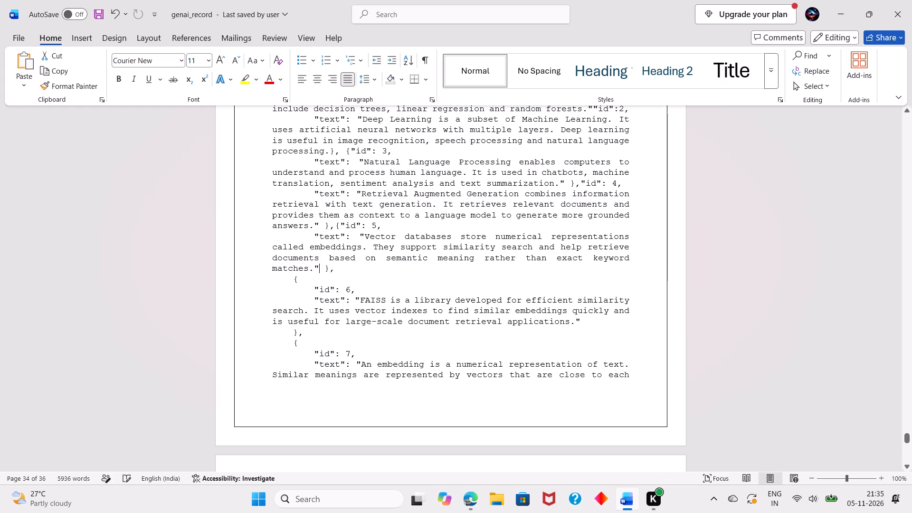
drag(293, 278, 264, 271)
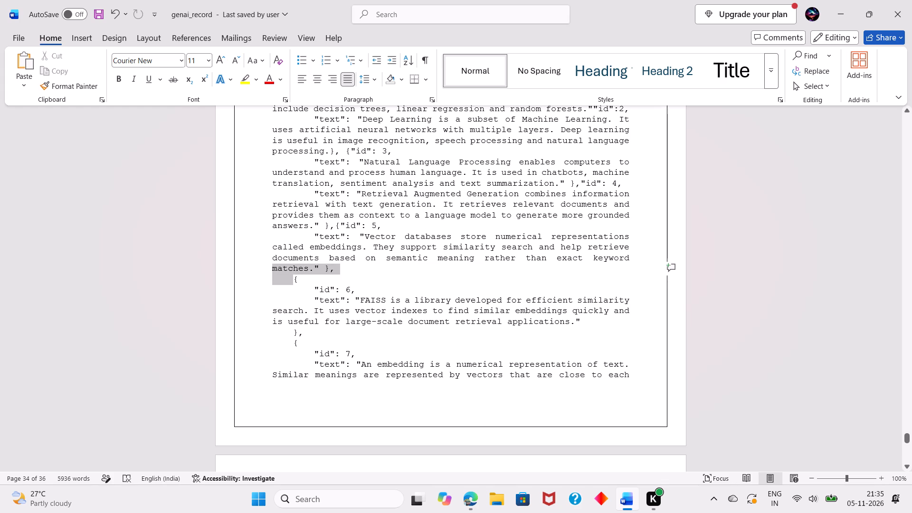
drag(264, 271, 344, 271)
key(BackSpace)
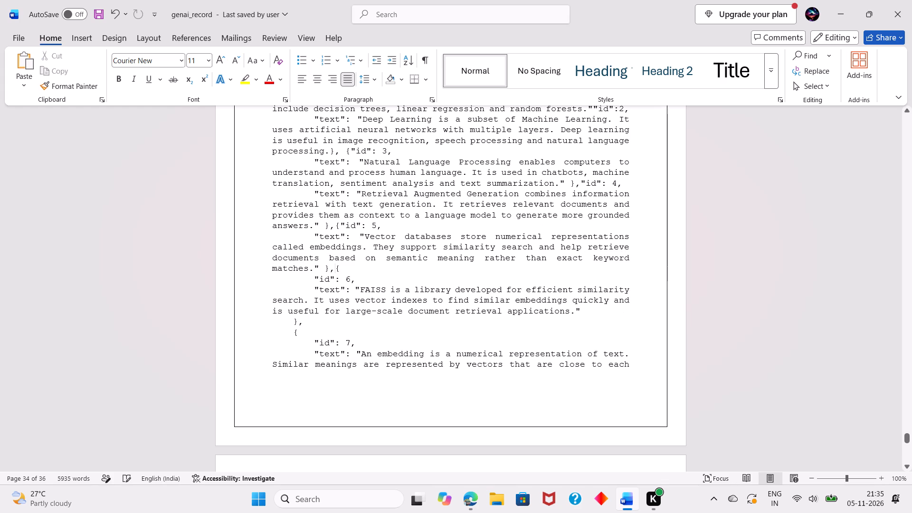
drag(313, 278, 339, 266)
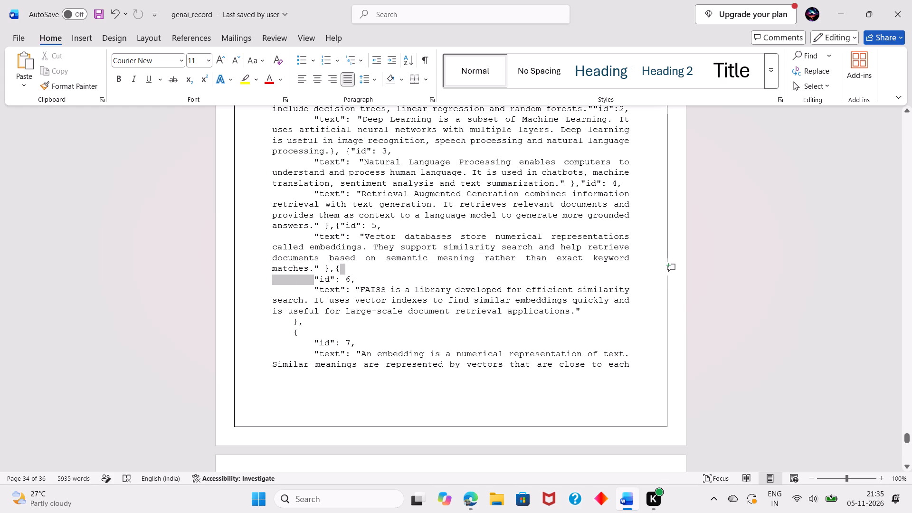
drag(339, 266, 339, 266)
key(BackSpace)
Delete the closing brace line after the FAISS text and join the id 7 entry's opening brace directly to the end of that text.
scroll(339, 266, down, 1)
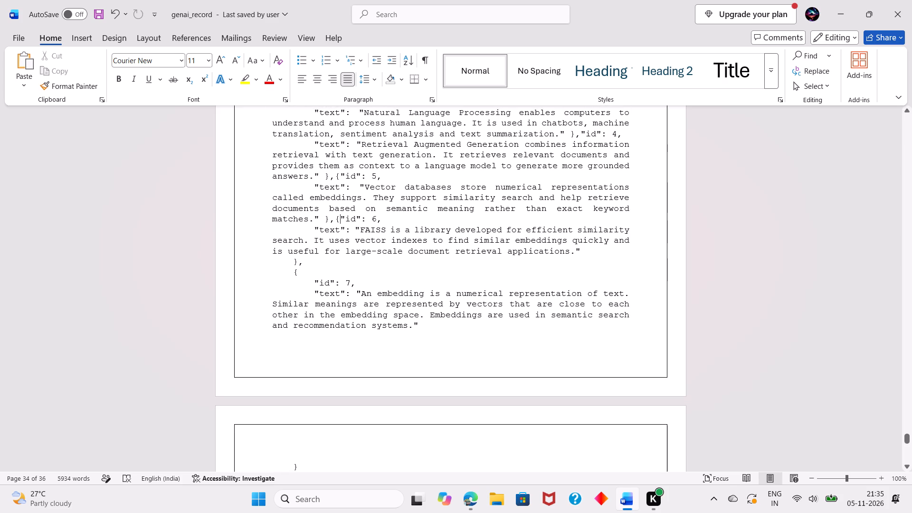
drag(292, 258, 380, 260)
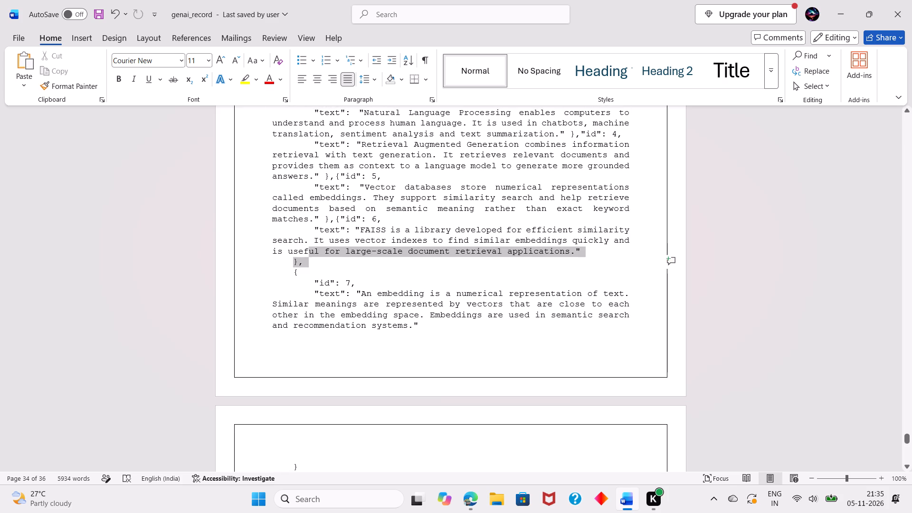
drag(380, 260, 628, 251)
key(BackSpace)
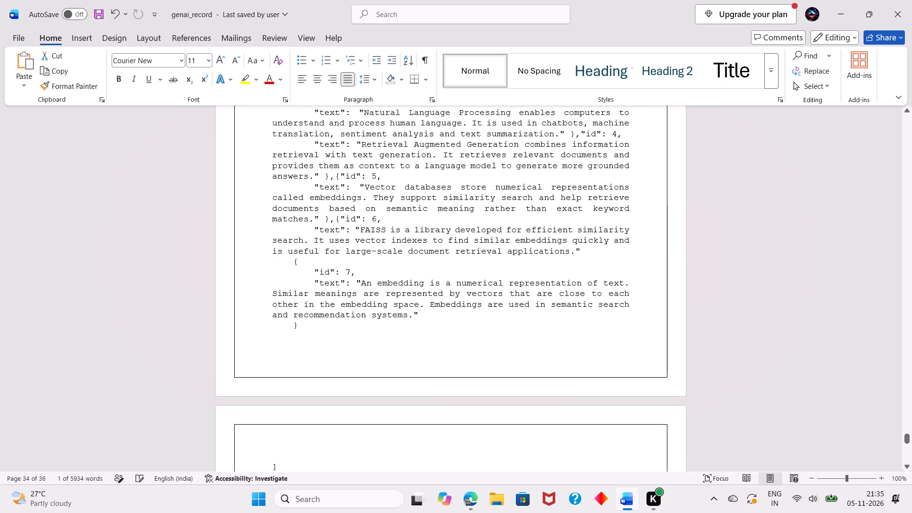
click(294, 261)
key(BackSpace)
key(BackSpace)
key(BackSpace)
key(BackSpace)
key(BackSpace)
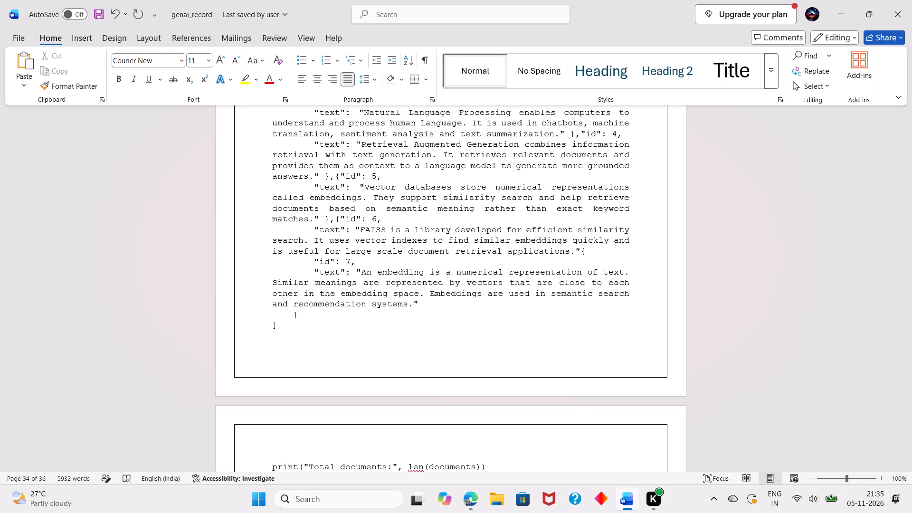
Join the id 7 line to its opening brace so that the line ends '{"id": 7,'.
click(313, 260)
key(BackSpace)
key(BackSpace)
key(BackSpace)
key(BackSpace)
key(BackSpace)
key(BackSpace)
key(BackSpace)
key(BackSpace)
key(BackSpace)
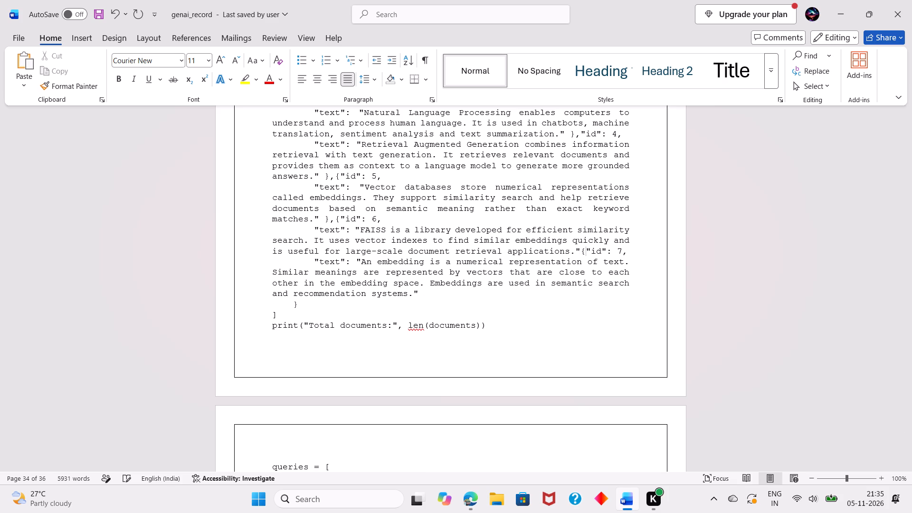
Pull the documents list's closing bracket up to the id 7 text and remove the closing brace, ending it 'recommendation systems.”]'.
click(292, 302)
key(BackSpace)
key(BackSpace)
key(BackSpace)
key(BackSpace)
key(BackSpace)
key(BackSpace)
key(shift+quotedbl)
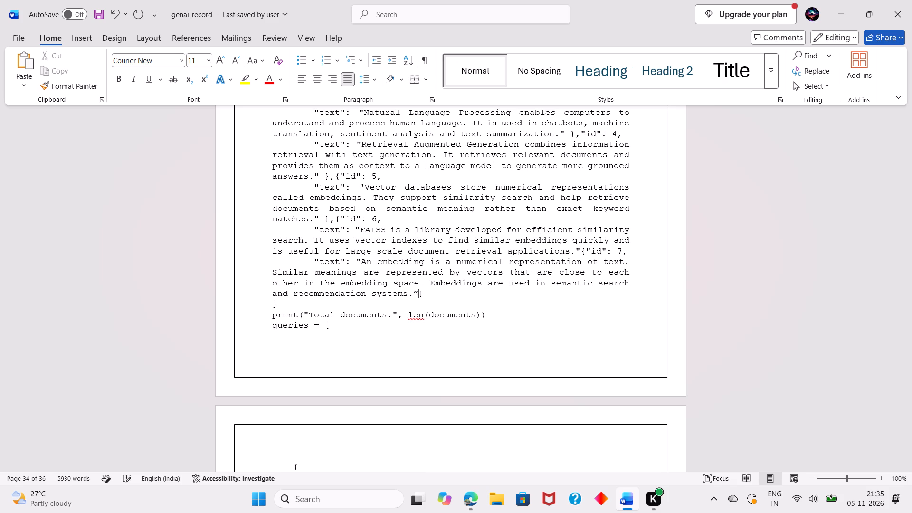
click(270, 304)
key(BackSpace)
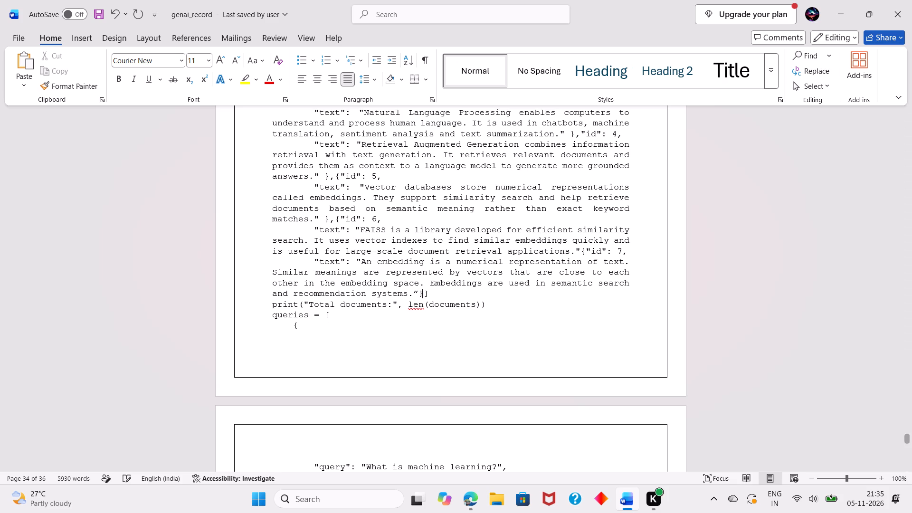
key(BackSpace)
Join the first query entry's opening brace to the queries line so that it reads 'queries = [{'.
scroll(270, 304, down, 1)
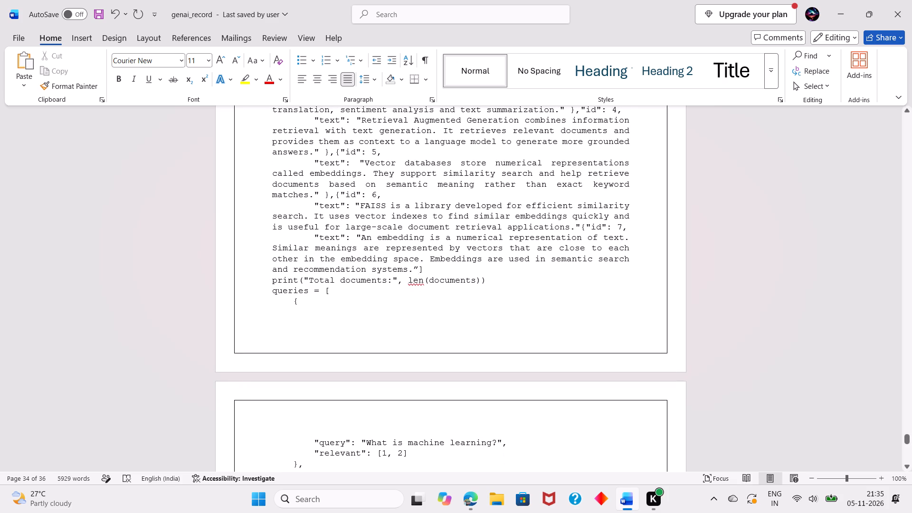
click(294, 297)
key(BackSpace)
key(BackSpace)
key(BackSpace)
key(BackSpace)
key(BackSpace)
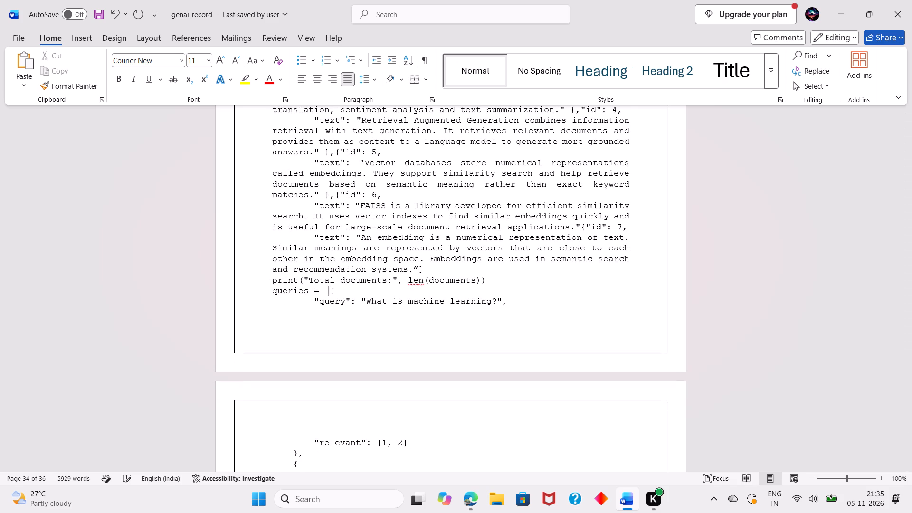
Join the machine learning query to the list opening so that it reads 'queries = [{"query": "What is machine learning?",'.
scroll(294, 297, down, 1)
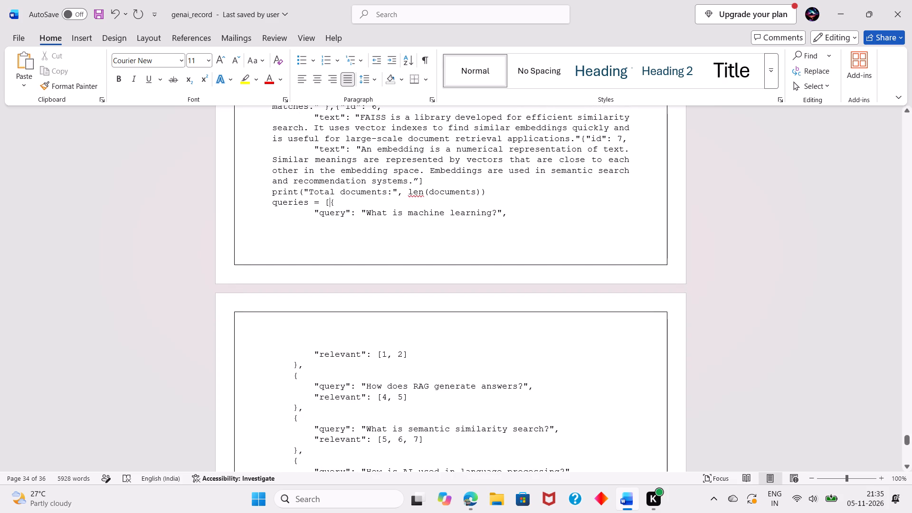
click(314, 215)
key(BackSpace)
key(BackSpace)
key(BackSpace)
key(BackSpace)
key(BackSpace)
key(BackSpace)
key(BackSpace)
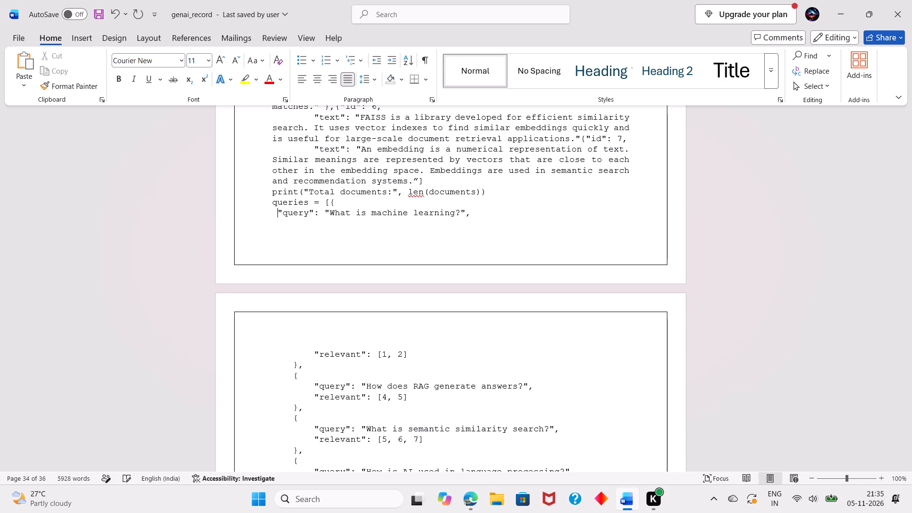
key(BackSpace)
key(BackSpace)
Join the first query entry's closing brace to its relevant line so that it reads '"relevant": [1, 2]},'.
scroll(314, 215, down, 1)
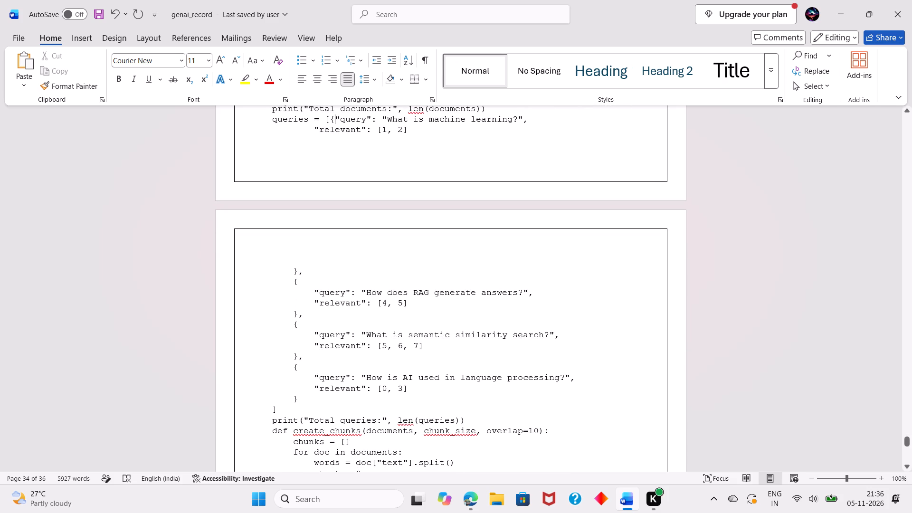
click(292, 273)
key(BackSpace)
key(BackSpace)
key(BackSpace)
key(BackSpace)
key(BackSpace)
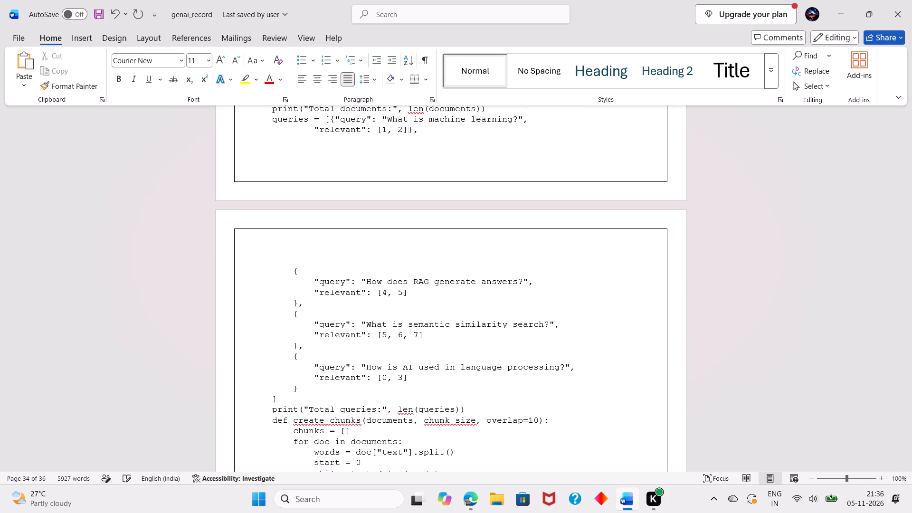
key(BackSpace)
key(bracketright)
Remove the second query entry's opening brace and indentation, joining '"query": "How does RAG generate answers?",' directly after '[1, 2]},'.
click(294, 271)
key(BackSpace)
key(BackSpace)
key(BackSpace)
key(BackSpace)
key(BackSpace)
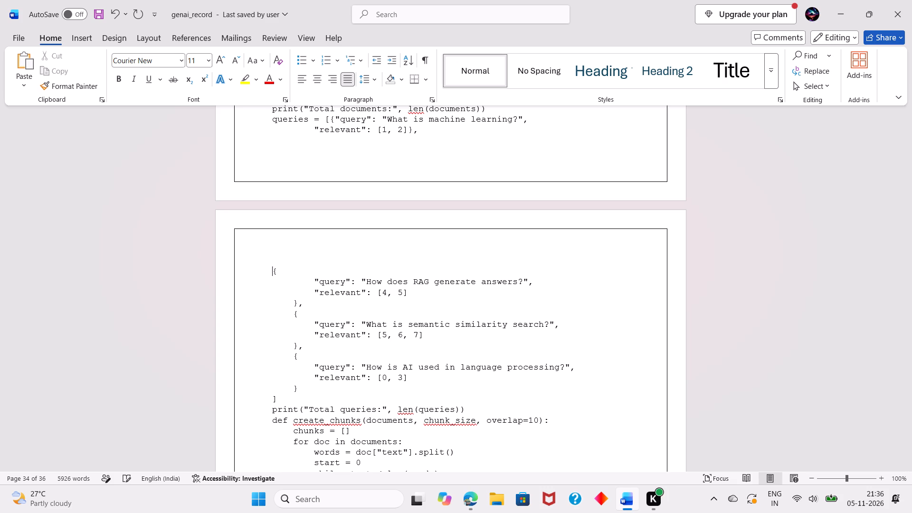
click(312, 267)
key(BackSpace)
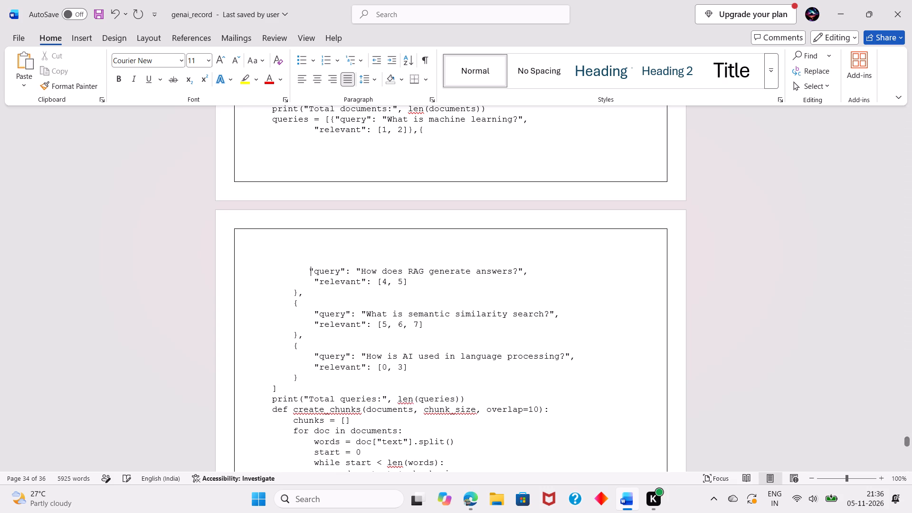
key(BackSpace)
key(BackSpace)
key(BackSpace)
key(BackSpace)
key(BackSpace)
key(BackSpace)
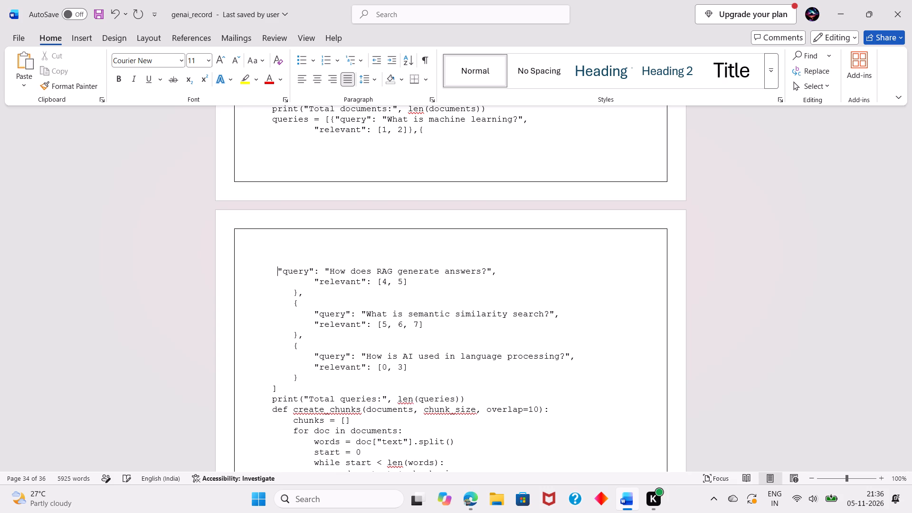
key(BackSpace)
key(BackSpace)
key(BackSpace)
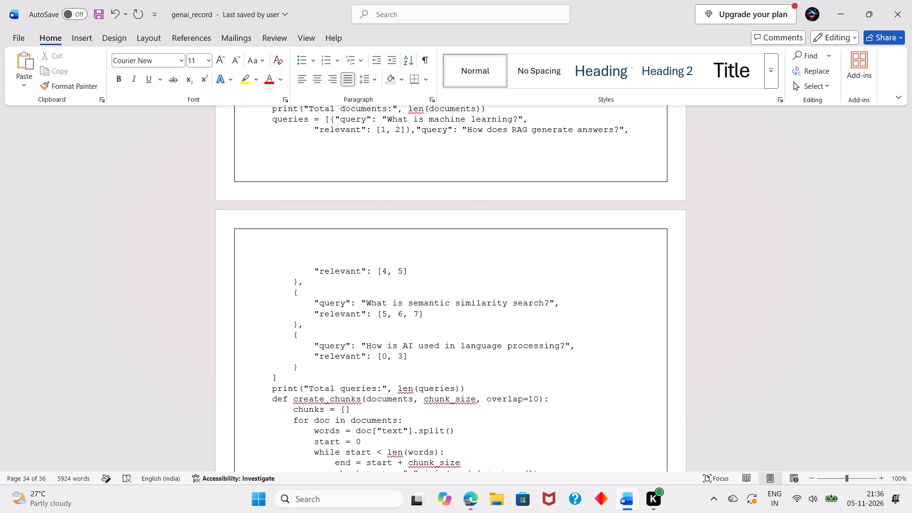
Place the "How does RAG generate answers?" query on its own line, indented by two tabs.
key(Return)
key(Tab)
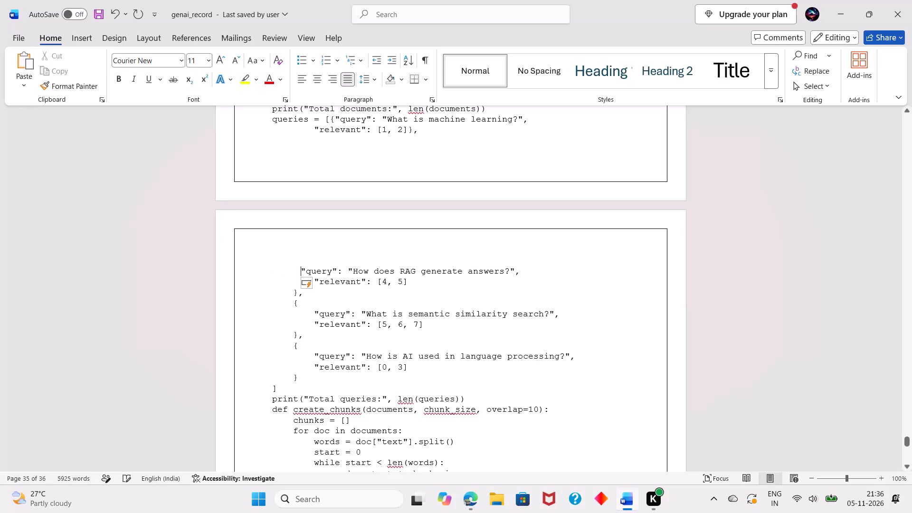
key(Tab)
Join the RAG query's closing brace and the following entry's opening brace to its relevant line, reading '"relevant": [4, 5]},{'.
click(291, 292)
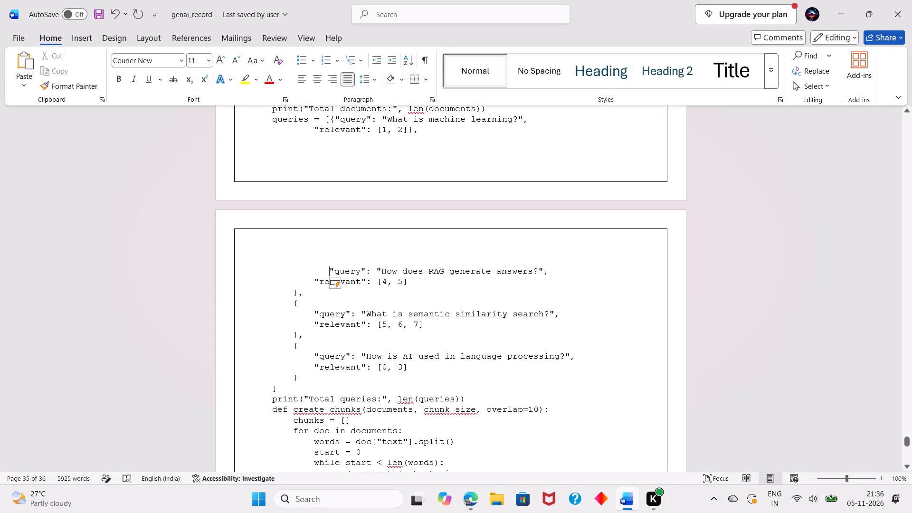
key(BackSpace)
key(BackSpace)
key(BackSpace)
key(BackSpace)
key(BackSpace)
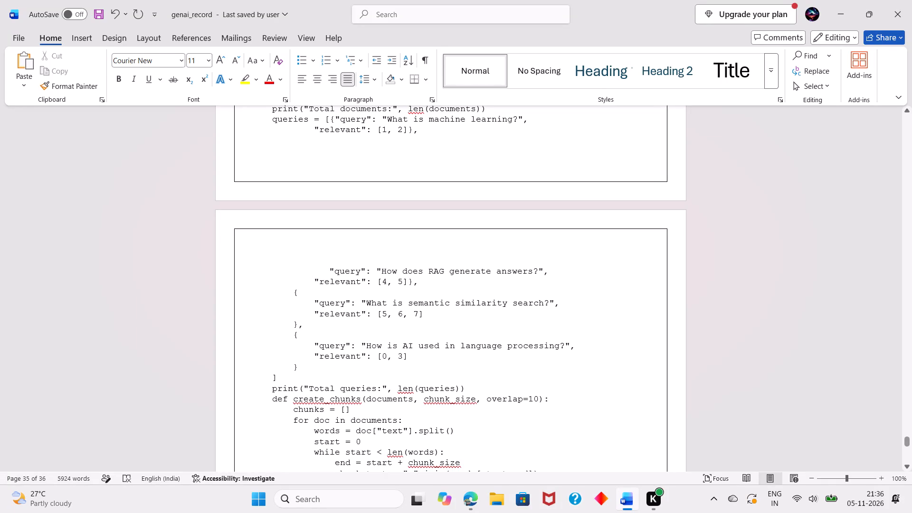
click(294, 290)
key(BackSpace)
key(BackSpace)
key(BackSpace)
key(BackSpace)
key(BackSpace)
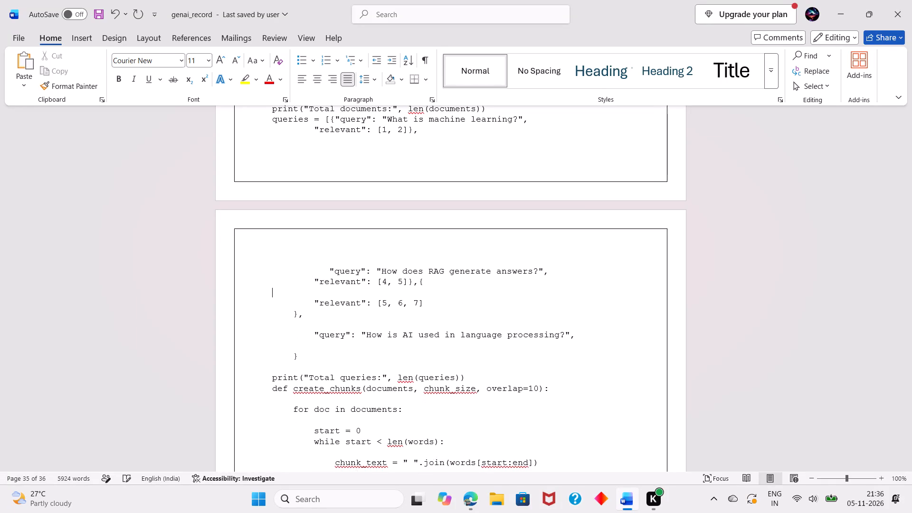
key(BackSpace)
key(comma)
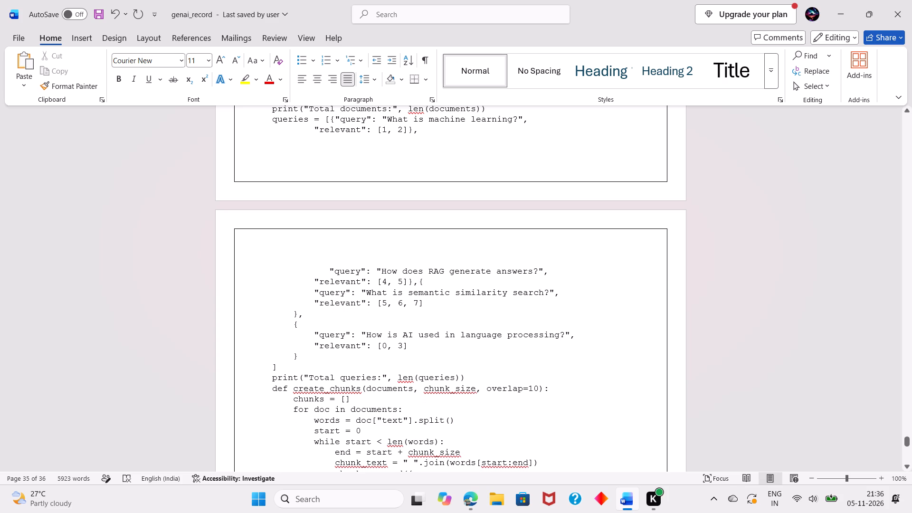
Join the semantic similarity query's closing brace and the following opening brace to its relevant line, reading '"relevant": [5, 6, 7] },{'.
click(292, 313)
drag(291, 313, 427, 302)
key(BackSpace)
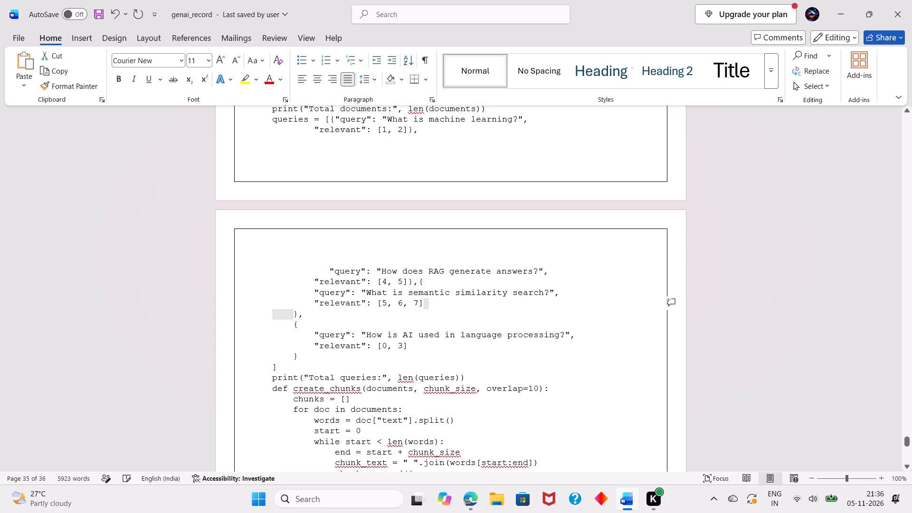
click(294, 312)
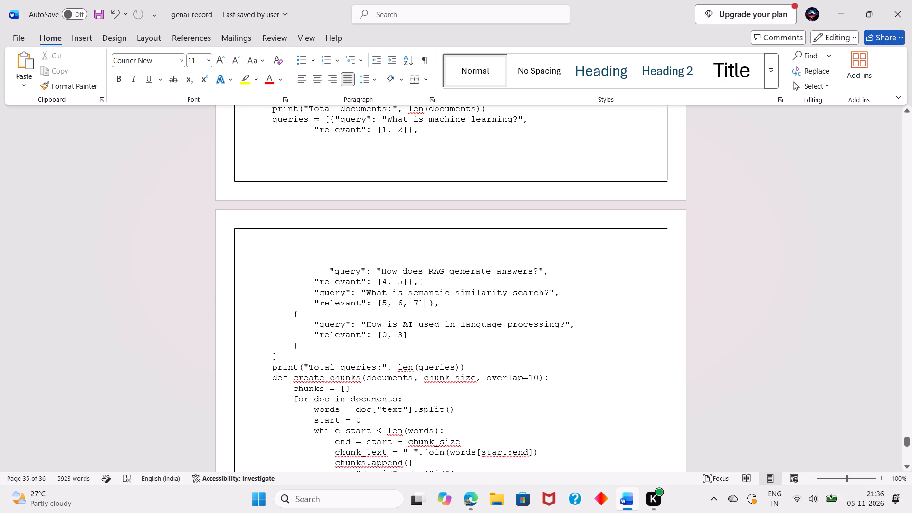
key(BackSpace)
key(BackSpace)
key(BackSpace)
key(BackSpace)
key(BackSpace)
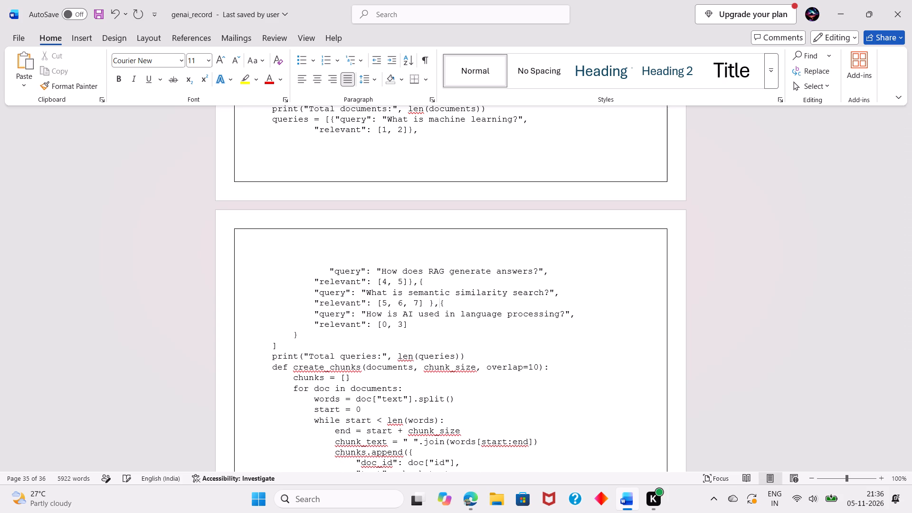
Review the line layout of the code from the queries list through the chunking and retrieval functions.
scroll(294, 312, down, 4)
scroll(294, 312, up, 5)
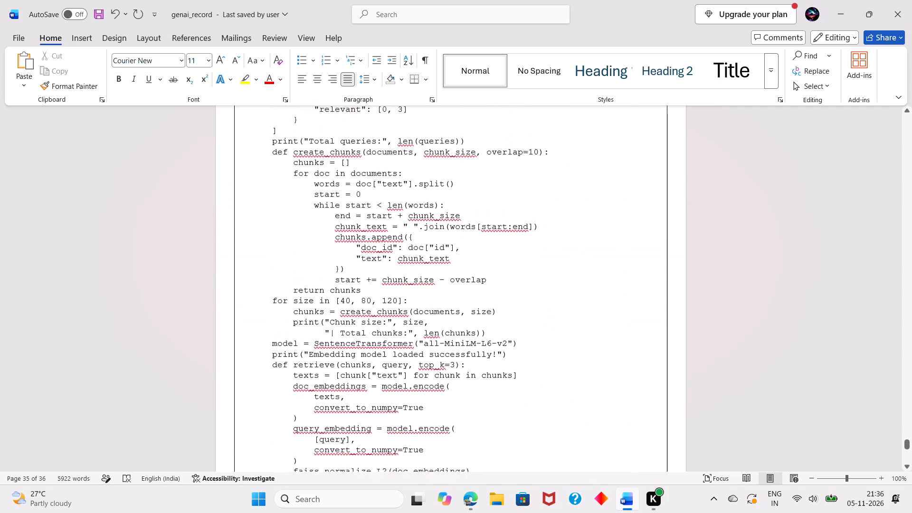
scroll(294, 312, up, 3)
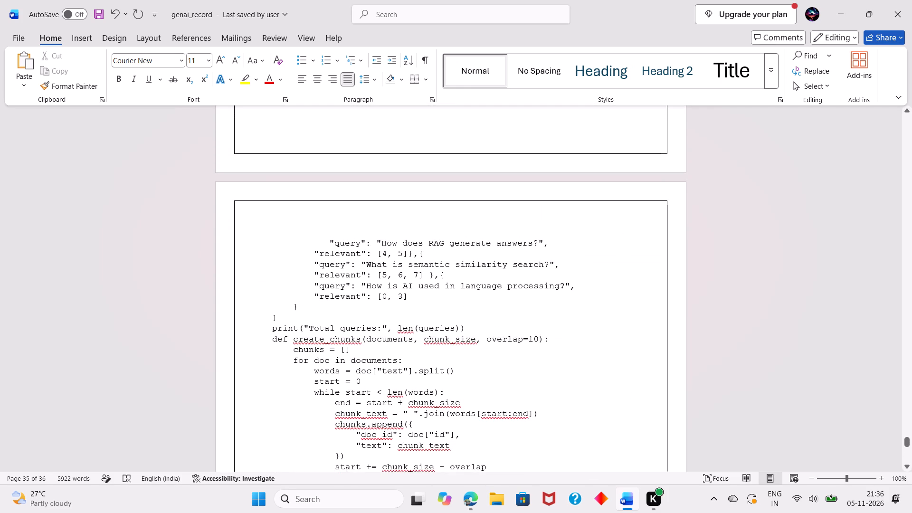
Join the last query's closing brace and the queries list's closing bracket to its relevant line, directly after [0, 3].
click(294, 304)
key(BackSpace)
key(BackSpace)
key(BackSpace)
key(BackSpace)
key(BackSpace)
key(BackSpace)
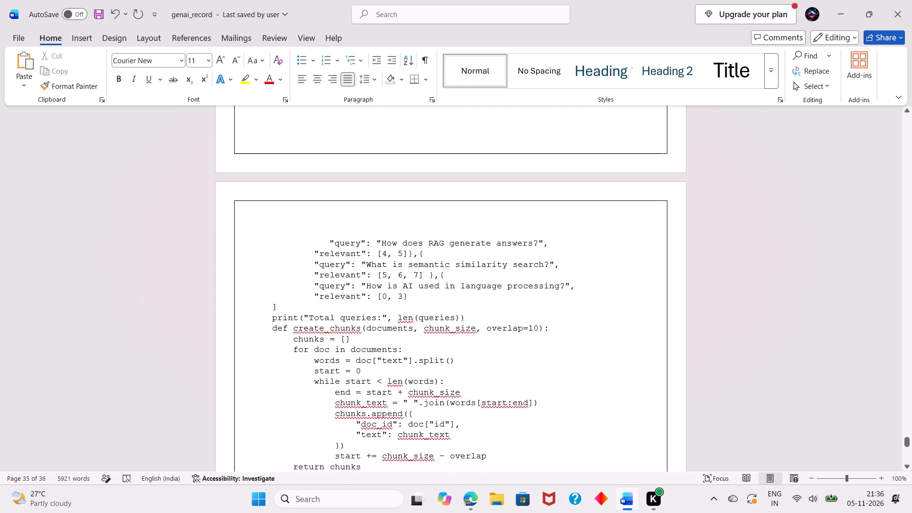
key(bracketright)
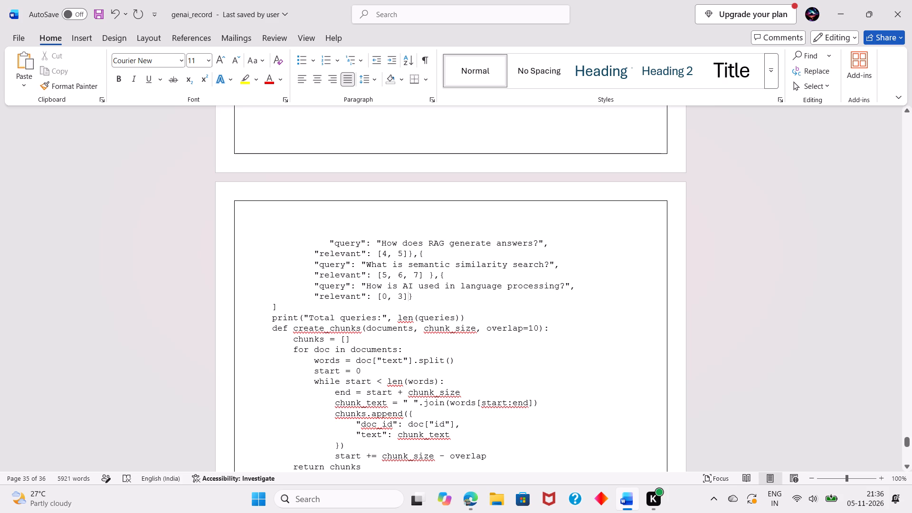
click(273, 306)
key(BackSpace)
key(BackSpace)
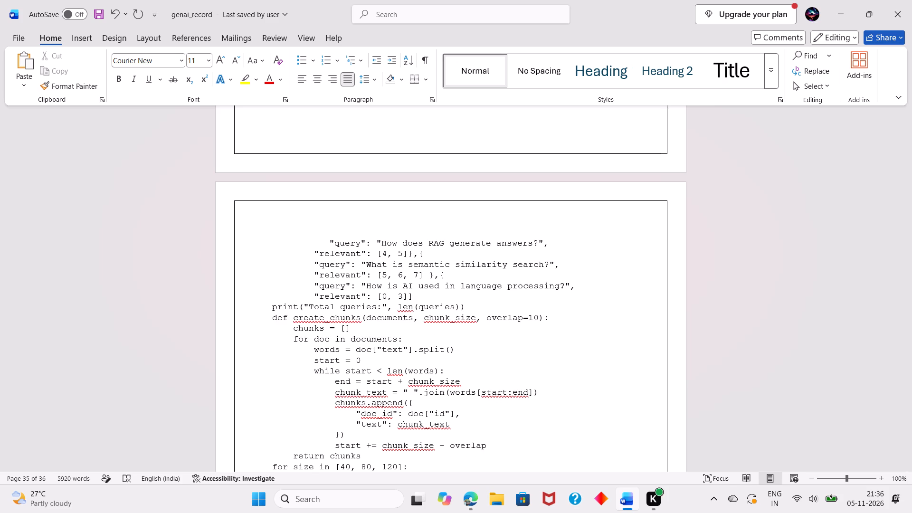
key(shift+braceright)
Join the closing brace and parenthesis of the chunks.append call to its text line, directly after chunk_text.
scroll(273, 306, down, 1)
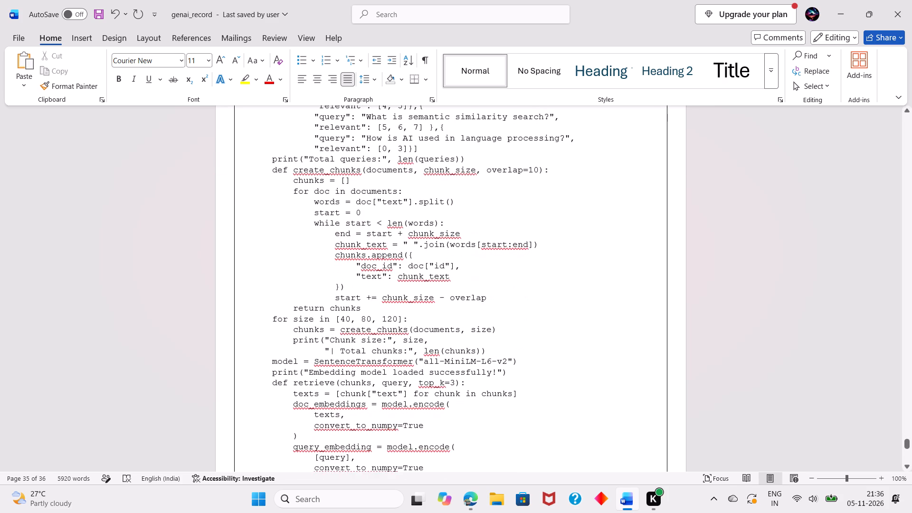
click(333, 286)
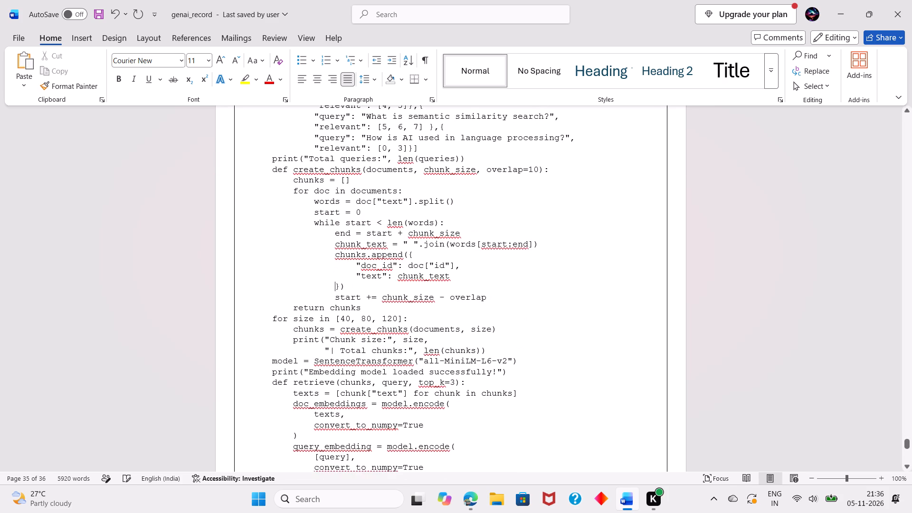
key(BackSpace)
key(BackSpace)
key(BackSpace)
key(BackSpace)
key(BackSpace)
key(BackSpace)
key(BackSpace)
key(BackSpace)
key(BackSpace)
key(BackSpace)
key(BackSpace)
key(BackSpace)
key(BackSpace)
Join the closing parenthesis of the doc_embeddings encode call to its last argument, directly after convert_to_numpy=True.
scroll(333, 286, down, 1)
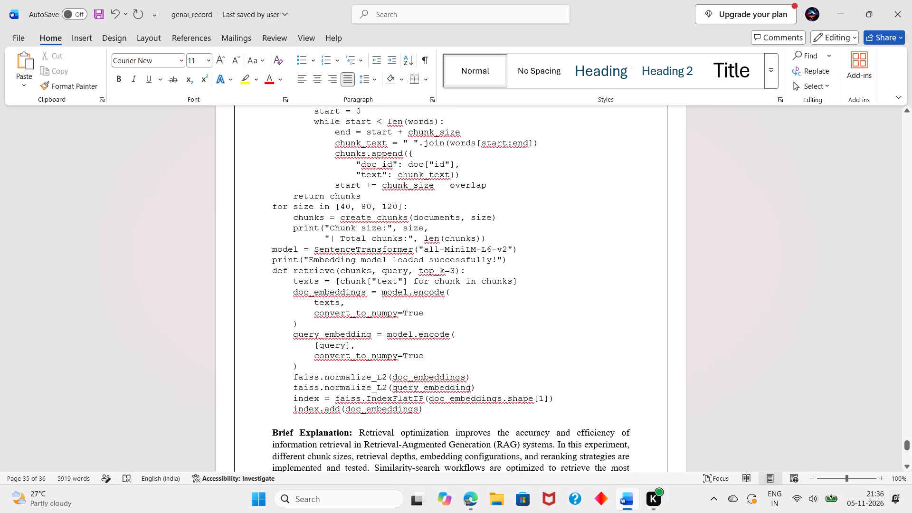
click(293, 322)
key(BackSpace)
key(BackSpace)
key(BackSpace)
key(BackSpace)
key(BackSpace)
Join the closing parenthesis of the query_embedding encode call to its last argument, directly after convert_to_numpy=True.
scroll(293, 322, down, 1)
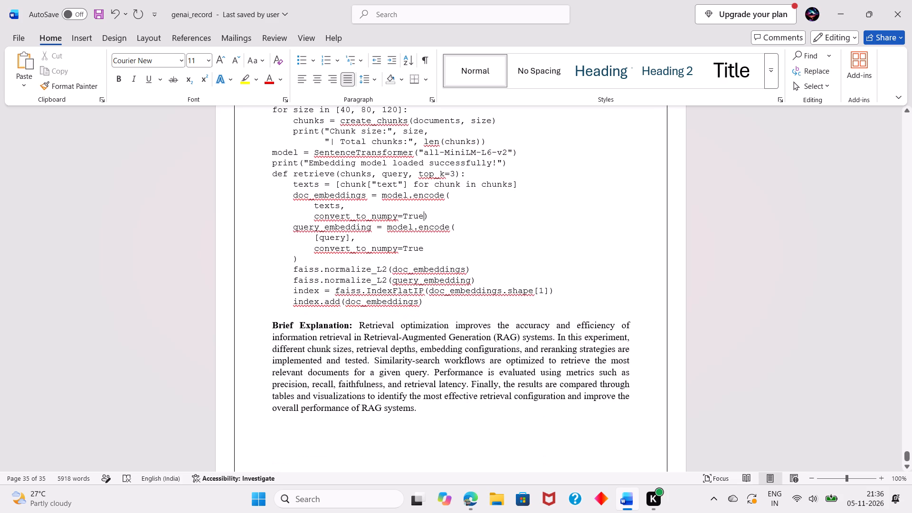
click(294, 257)
key(BackSpace)
key(BackSpace)
key(BackSpace)
key(BackSpace)
key(BackSpace)
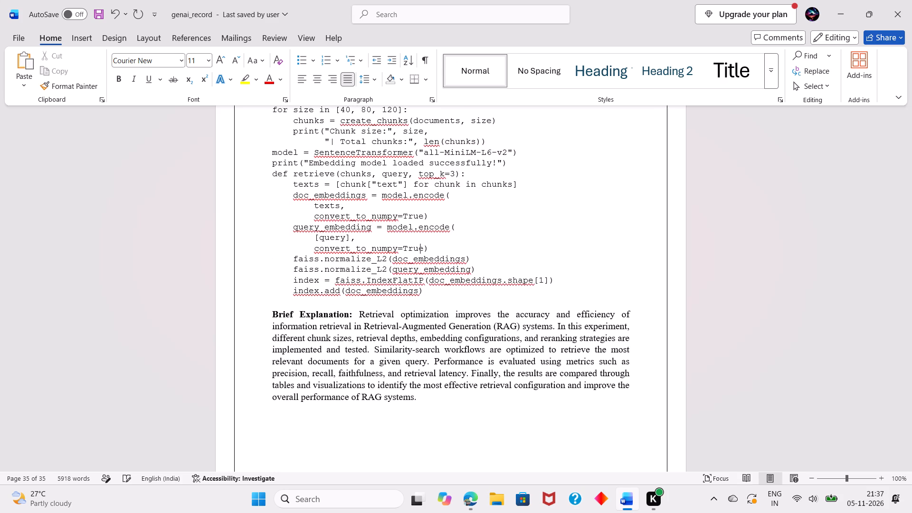
Review the layout of the Experiment 15 code from the imports through the retrieve function.
scroll(294, 257, down, 2)
scroll(406, 238, up, 3)
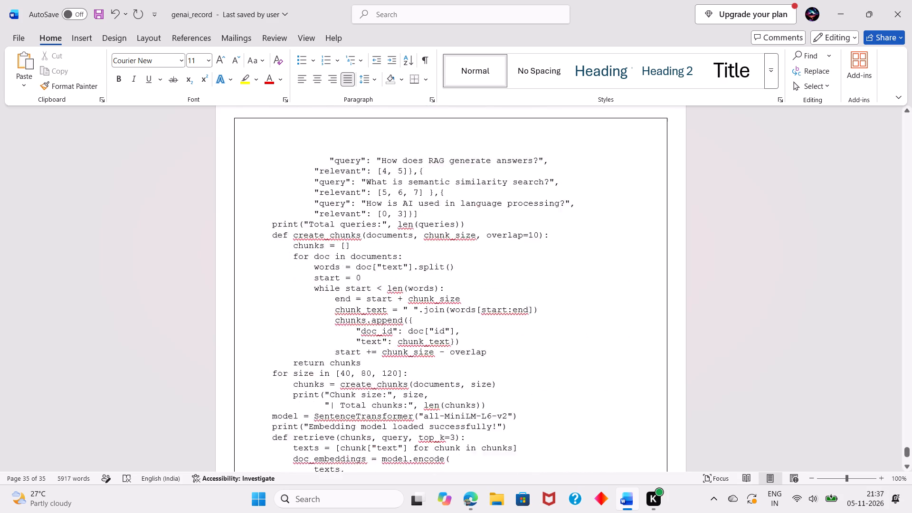
scroll(406, 238, up, 2)
scroll(406, 238, right, 1)
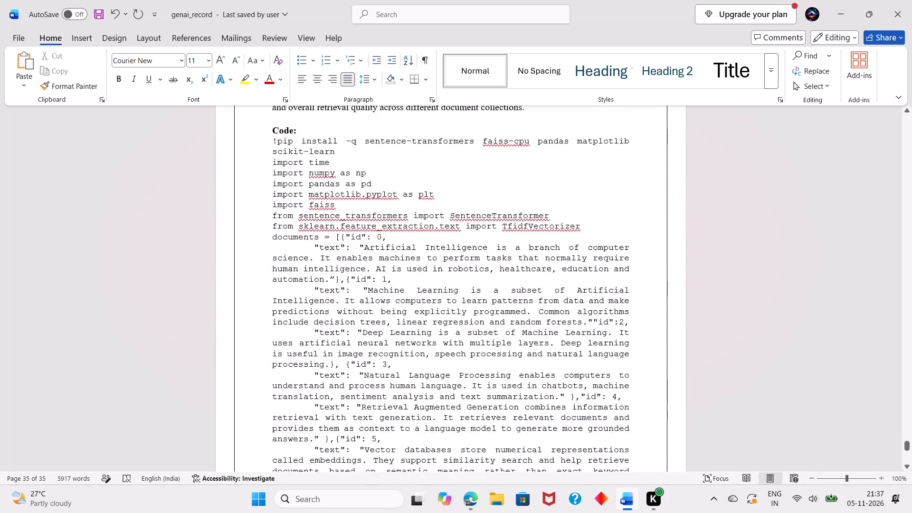
scroll(406, 238, right, 1)
scroll(406, 238, down, 1)
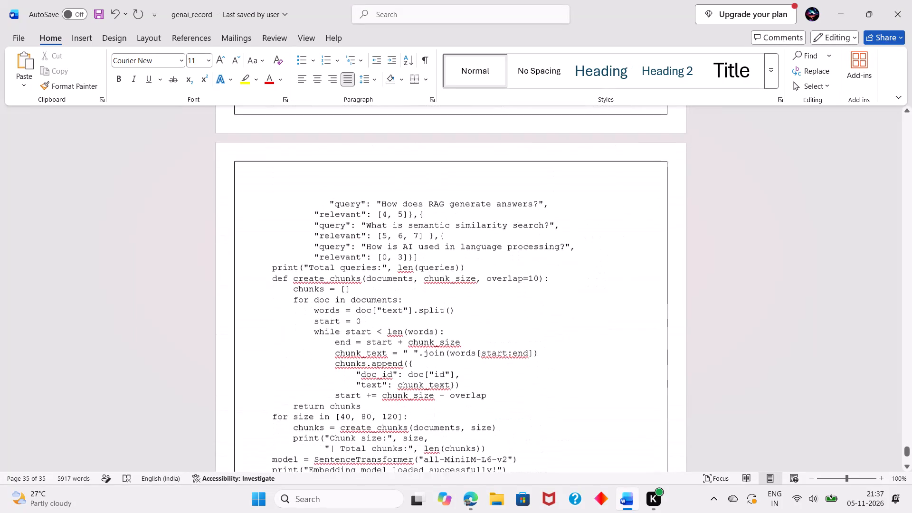
scroll(406, 238, down, 3)
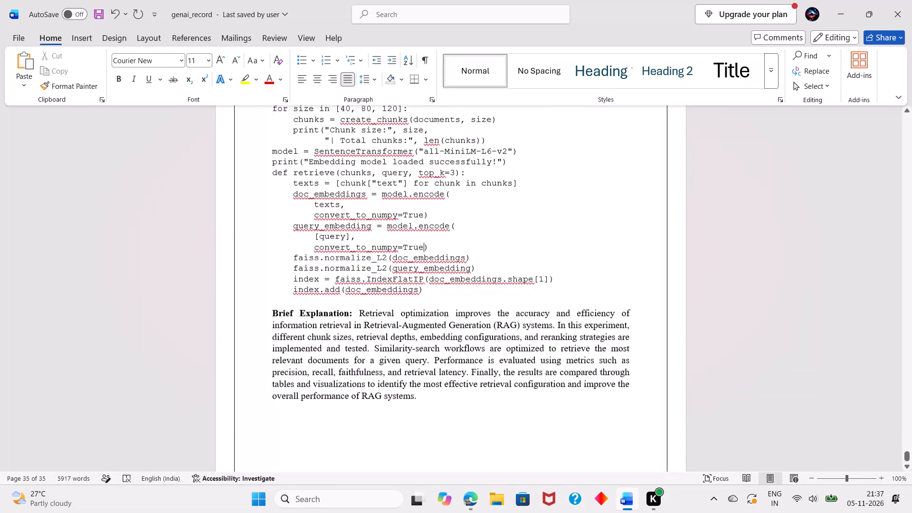
Add the line 'Results:' between the end of the code and the Brief Explanation paragraph.
scroll(406, 238, down, 1)
scroll(424, 276, down, 1)
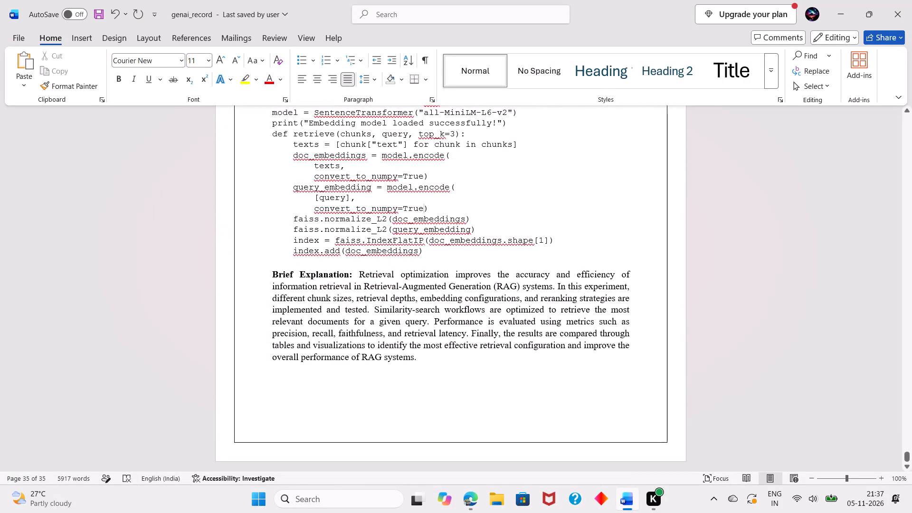
click(425, 257)
key(Return)
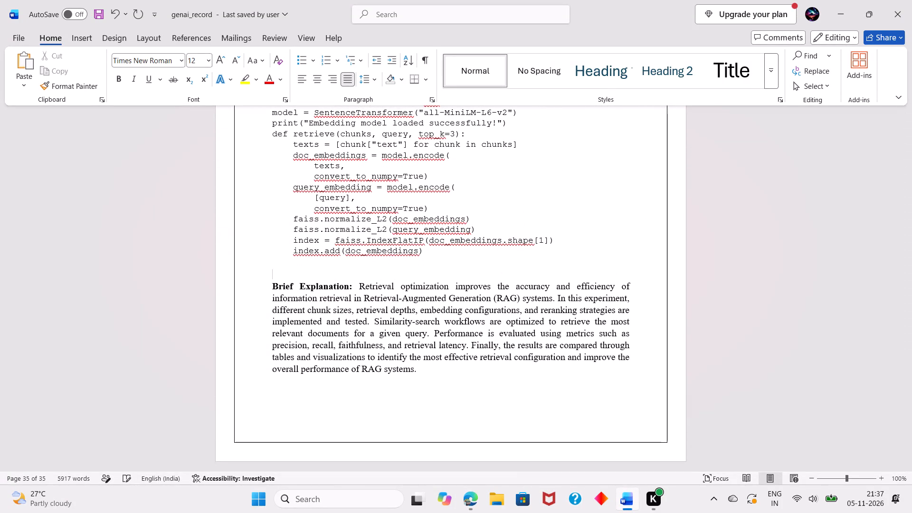
text(Results:)
Make the 'Results:' heading above the Brief Explanation bold.
key(shift+Left)
key(shift+Left)
key(shift+Left)
key(shift+Left)
key(shift+Left)
key(shift+Left)
key(shift+Left)
key(shift+Left)
key(shift+Left)
key(shift+Left)
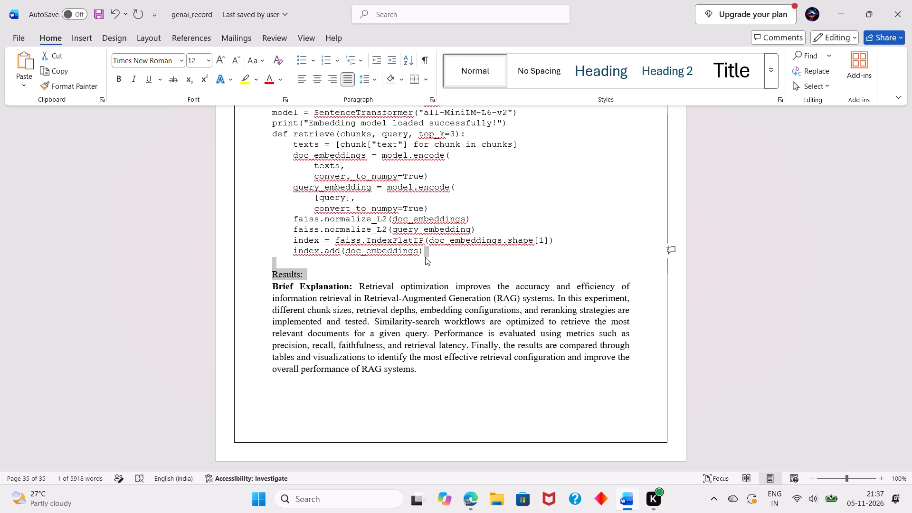
click(381, 275)
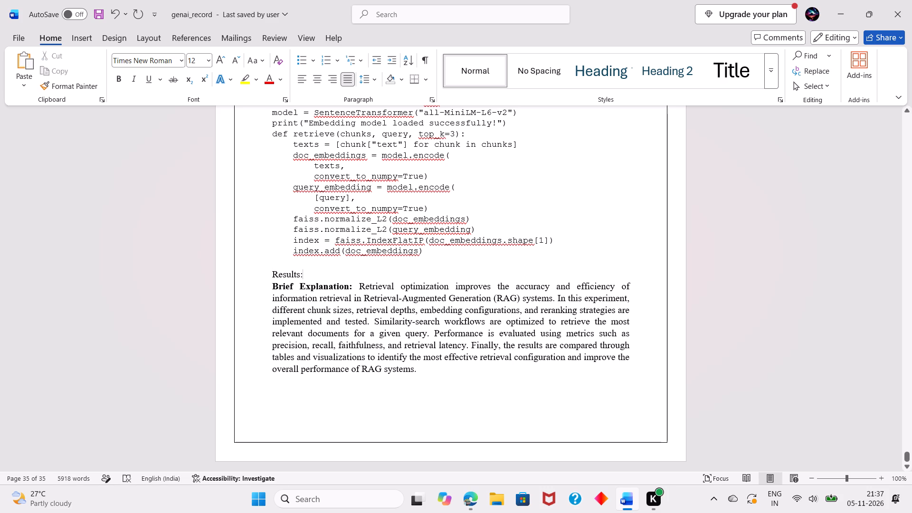
drag(307, 273, 269, 275)
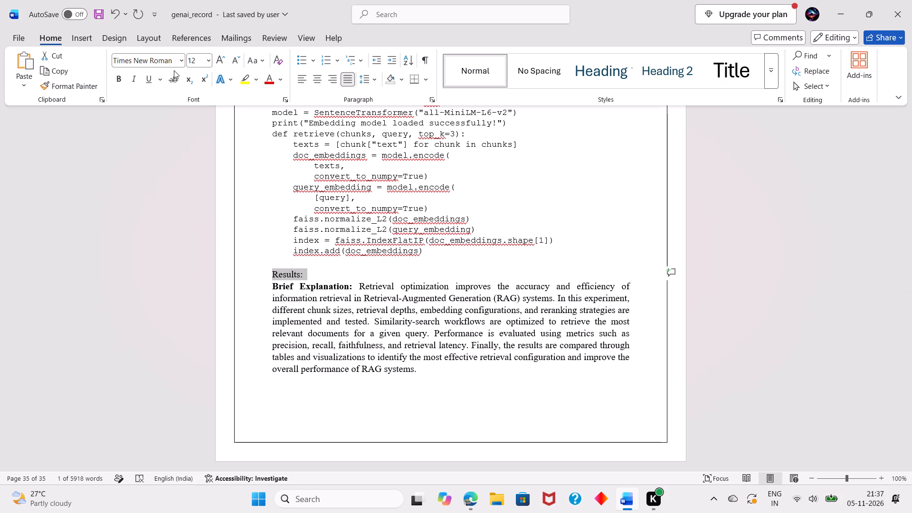
click(117, 80)
click(382, 250)
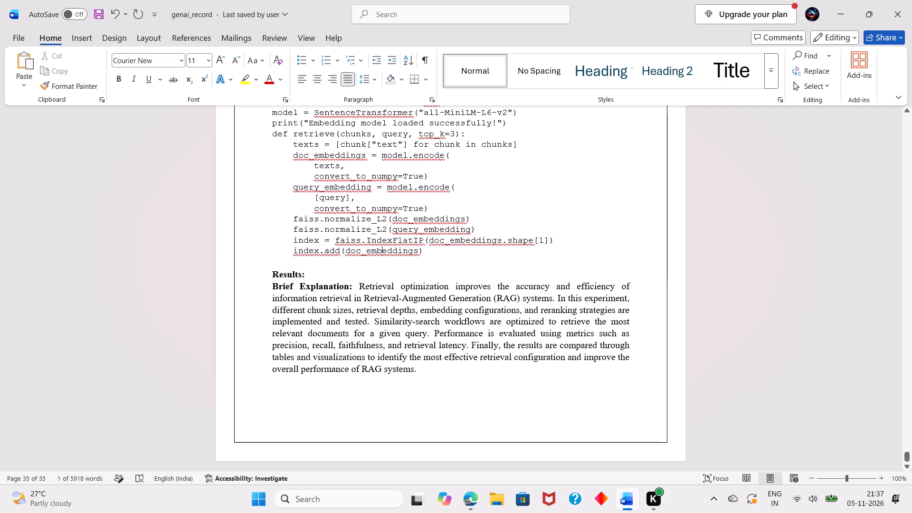
Examine the Experiment 15 listing from the Code heading down to the Results heading.
scroll(382, 250, up, 6)
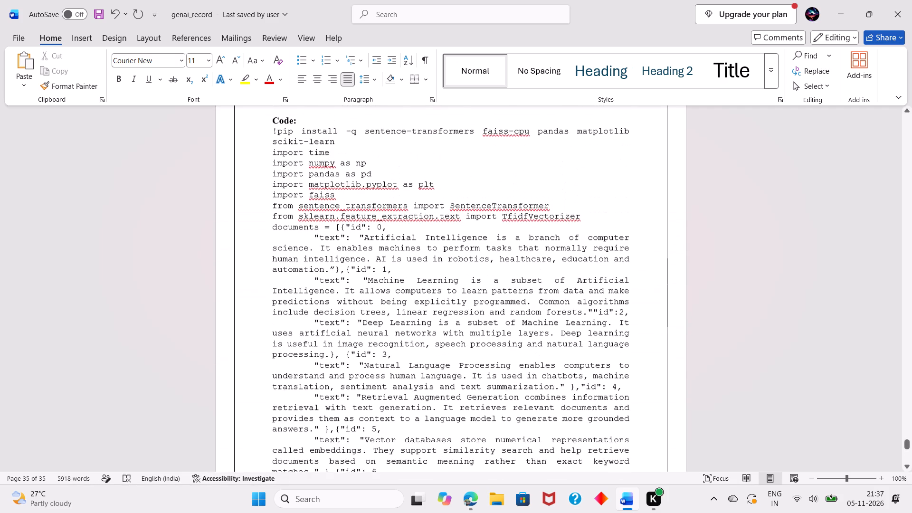
scroll(382, 250, down, 1)
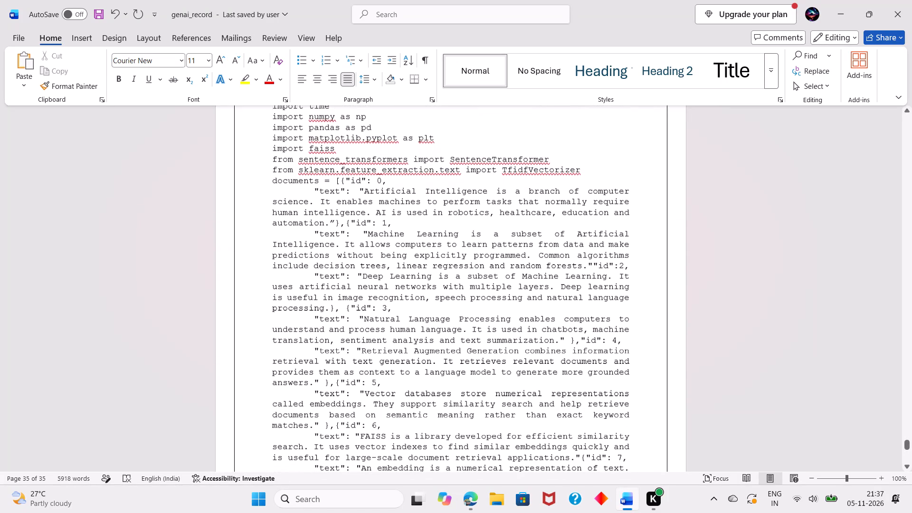
scroll(382, 250, down, 1)
scroll(355, 360, down, 2)
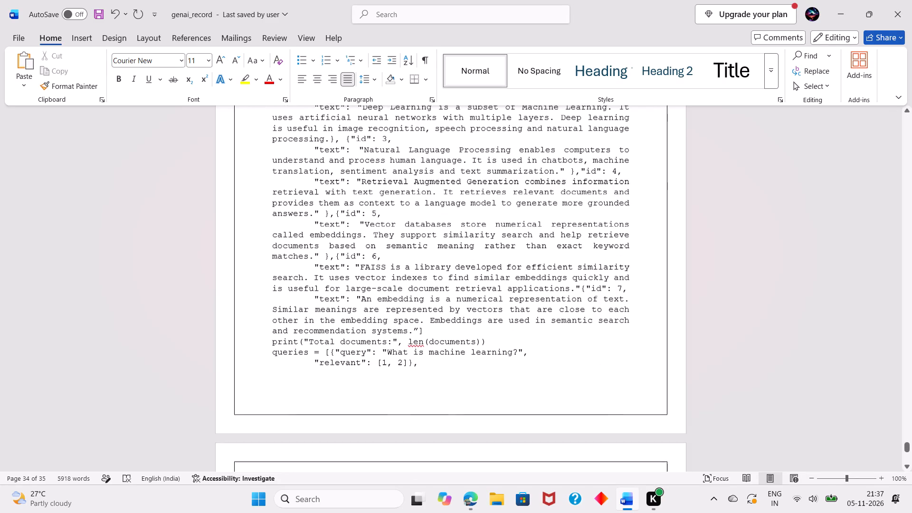
scroll(355, 360, down, 3)
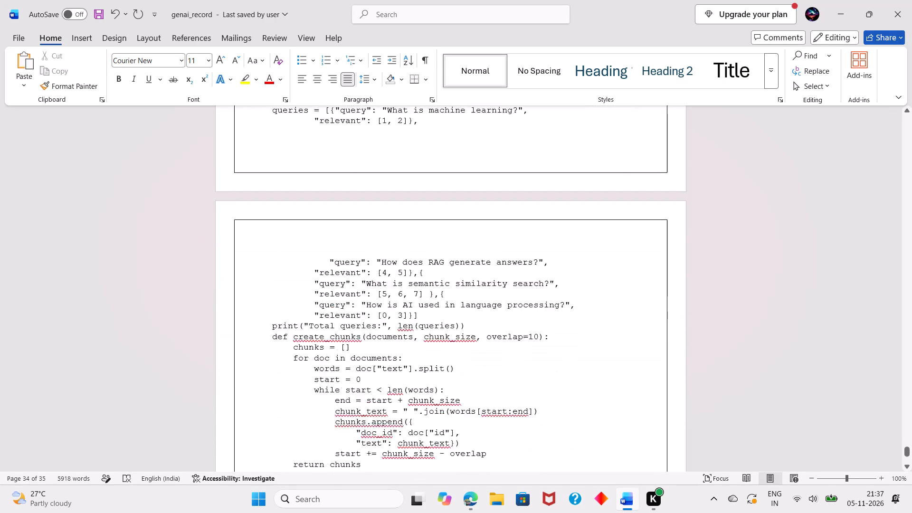
scroll(355, 360, down, 3)
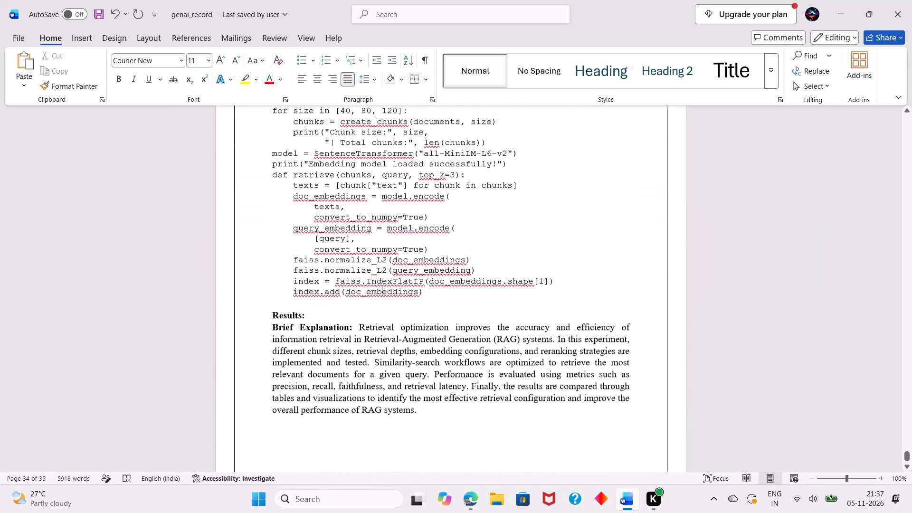
Insert three blank lines between the 'Results:' heading and the Brief Explanation paragraph.
click(309, 311)
key(Return)
key(Return)
key(Return)
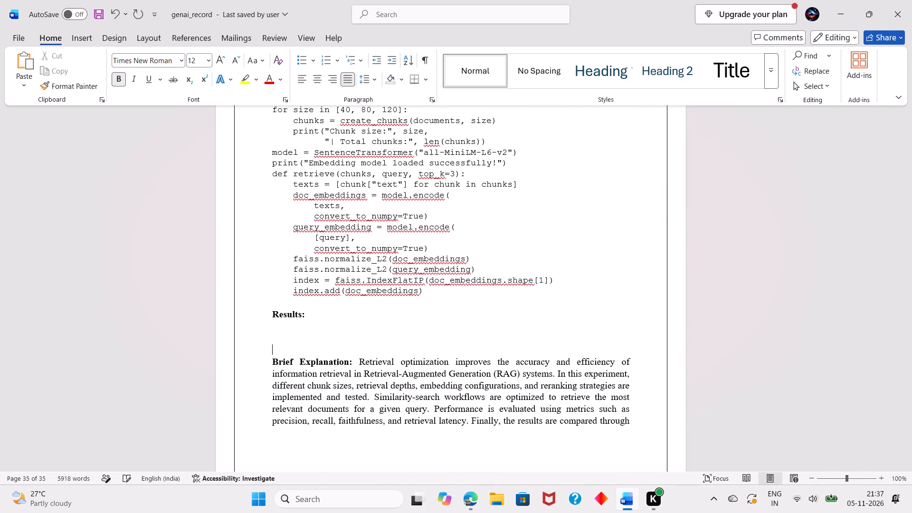
Copy the Precision Comparison chart from the genai-15 Colab notebook in Edge into the Word record, just above the Brief Explanation.
click(466, 494)
click(479, 202)
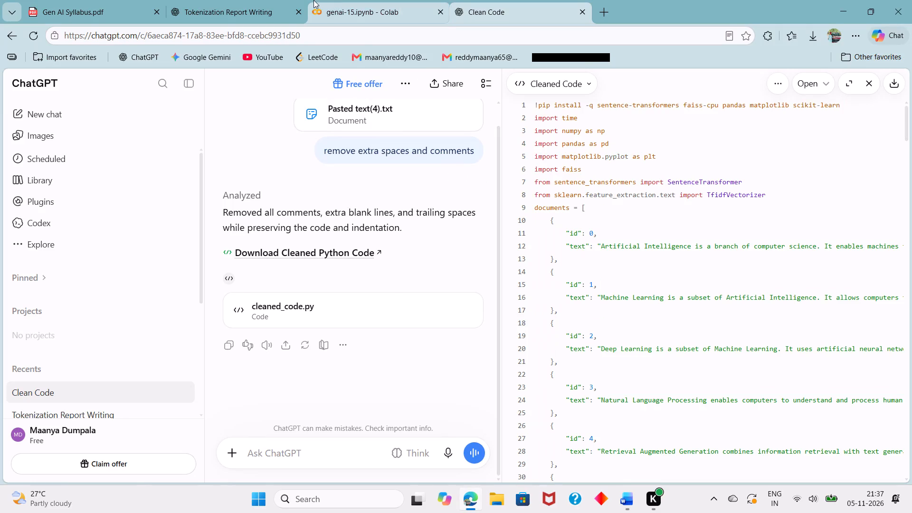
click(341, 5)
scroll(304, 289, up, 3)
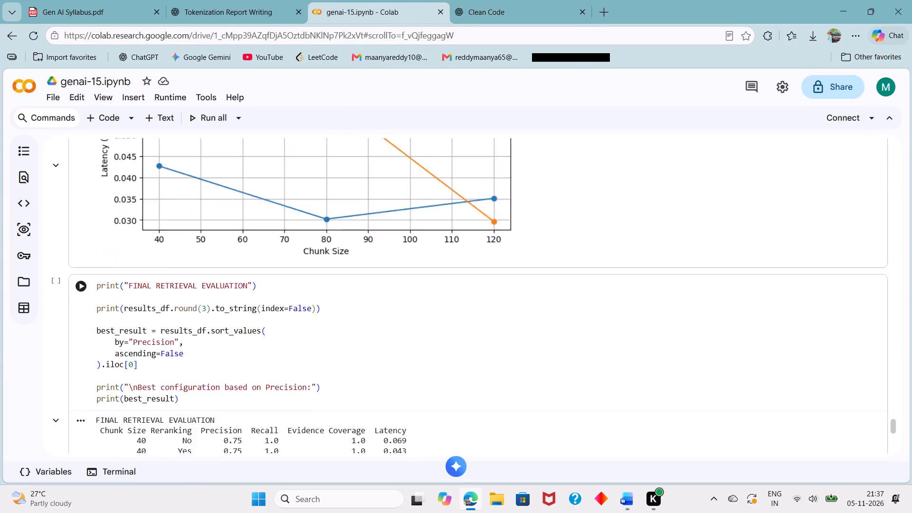
scroll(304, 289, up, 6)
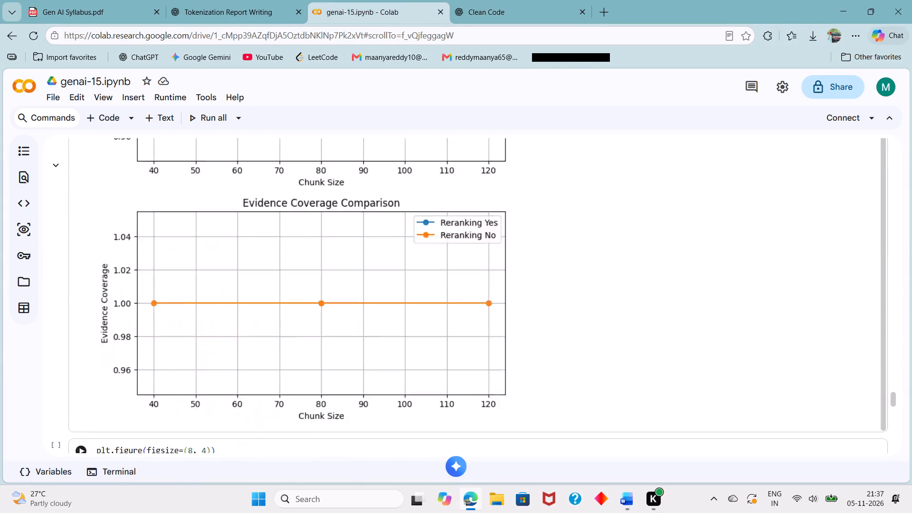
scroll(304, 289, up, 5)
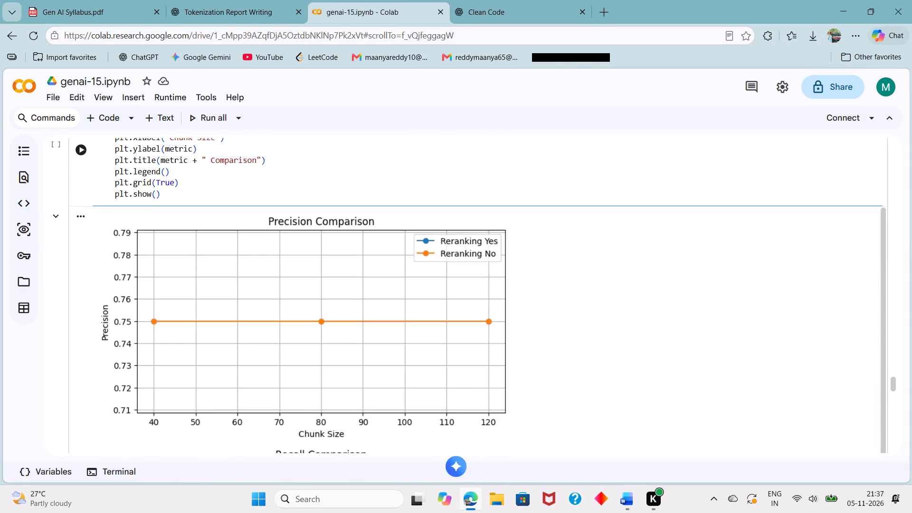
scroll(304, 289, up, 1)
click(304, 289)
right_click(304, 289)
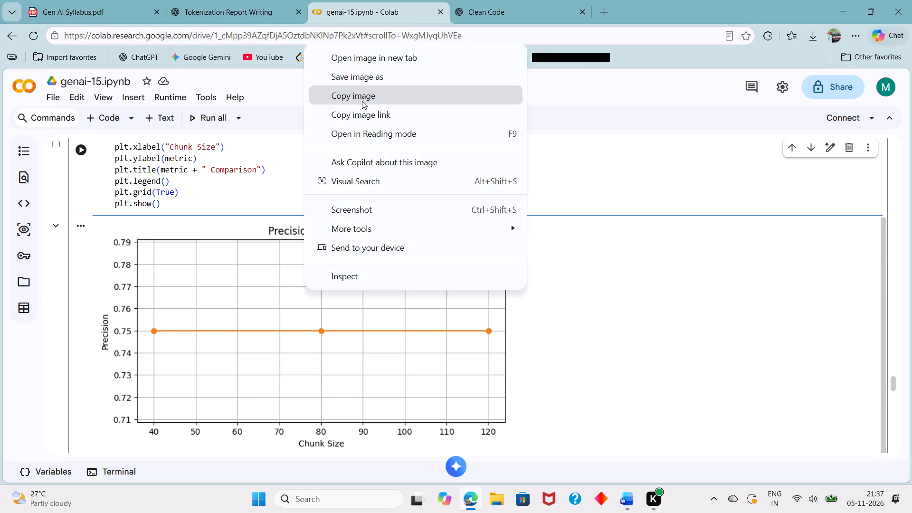
click(362, 95)
click(631, 503)
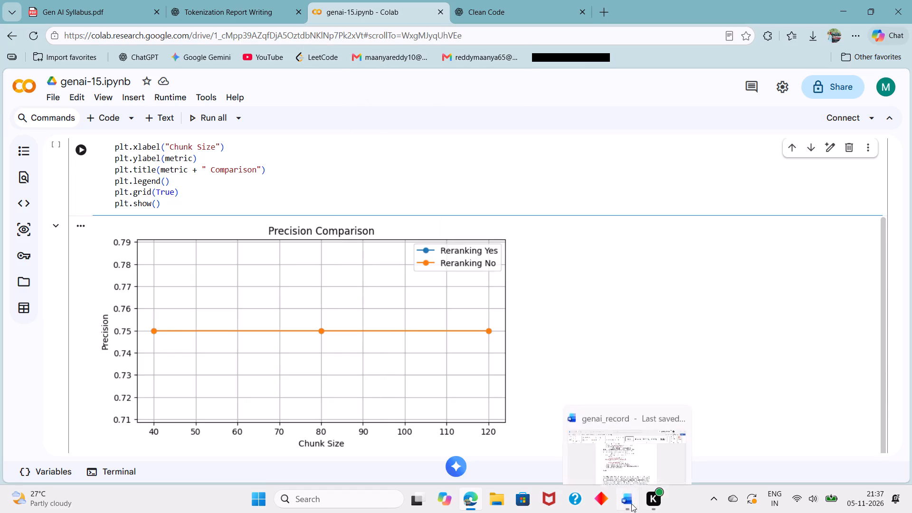
key(ctrl+v)
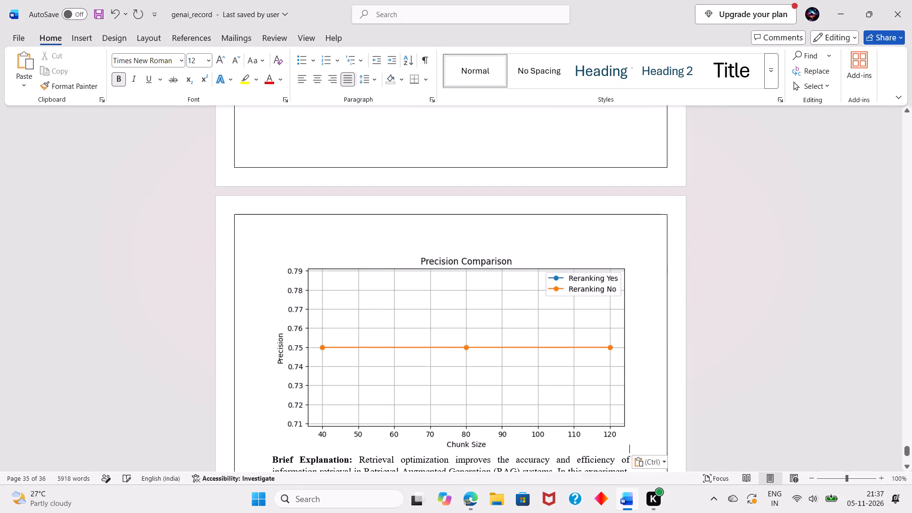
Shrink the pasted Precision Comparison chart proportionally to roughly two-thirds of the text width.
scroll(428, 361, up, 1)
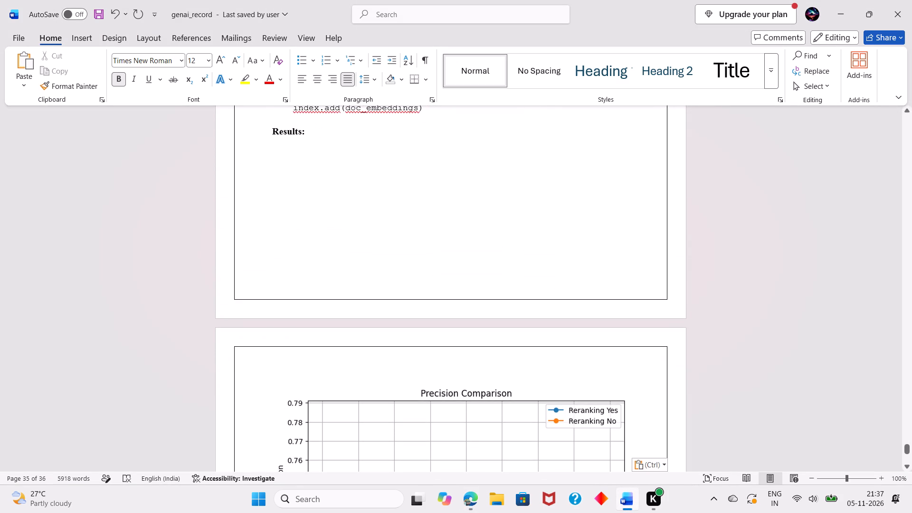
click(420, 418)
scroll(420, 418, down, 1)
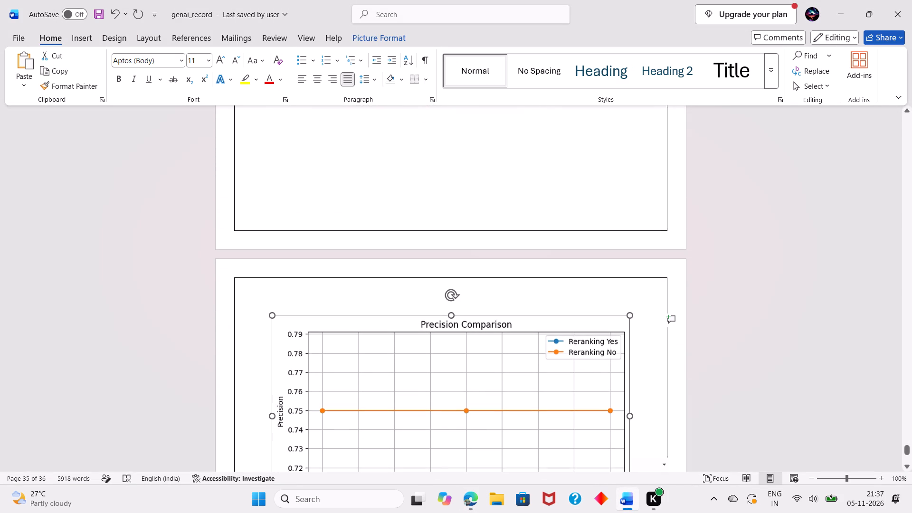
drag(629, 317, 467, 378)
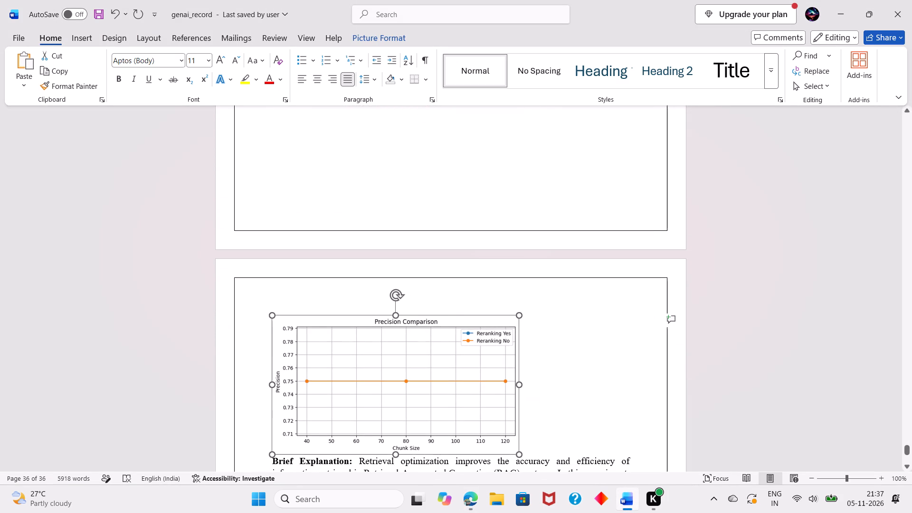
drag(467, 378, 465, 378)
click(465, 378)
Set the Precision Comparison chart's wrapping to In Front of Text and move it up off the final page.
click(529, 324)
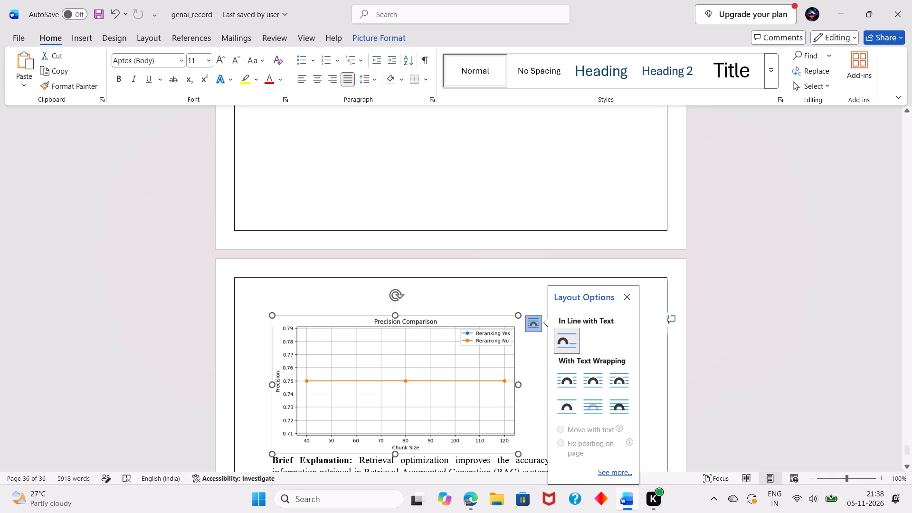
click(622, 404)
scroll(413, 320, up, 1)
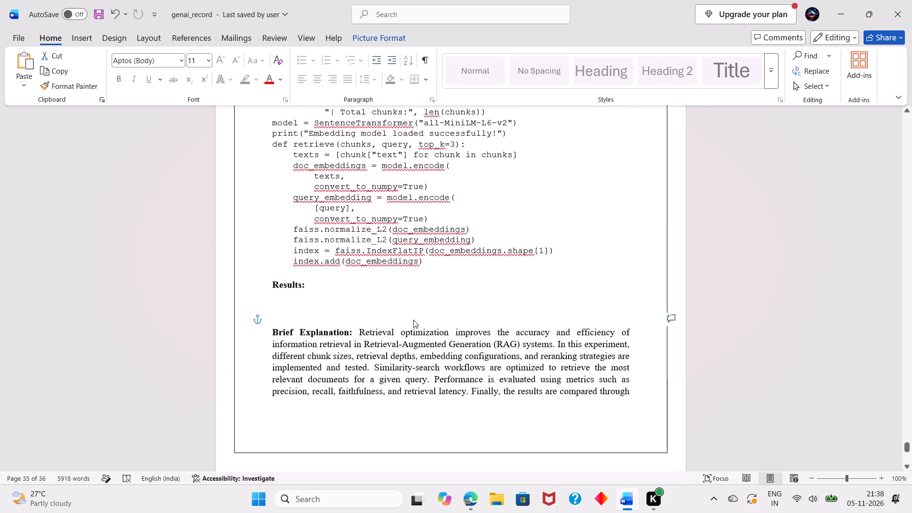
scroll(409, 278, up, 2)
drag(409, 278, 417, 429)
Insert six more blank lines directly above the Brief Explanation paragraph to make room for the chart.
scroll(417, 429, down, 4)
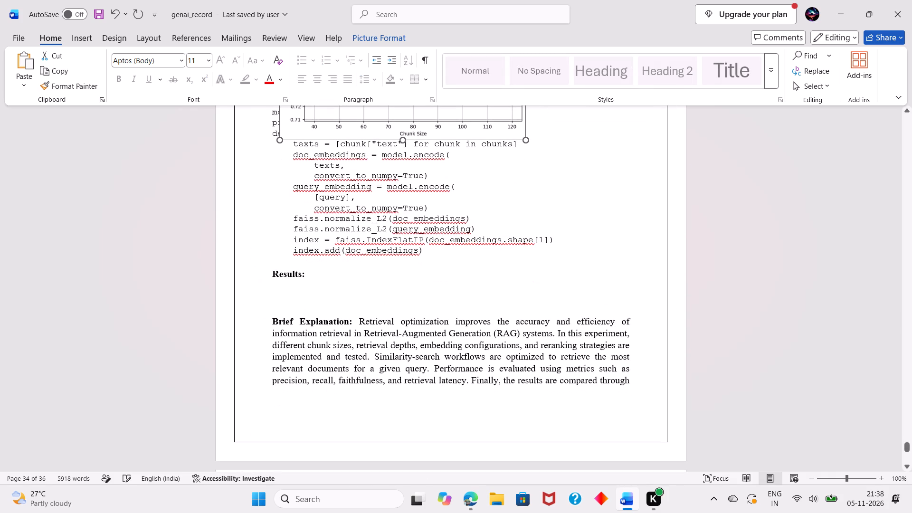
click(272, 319)
key(Return)
key(Return)
key(Return)
key(Return)
key(Return)
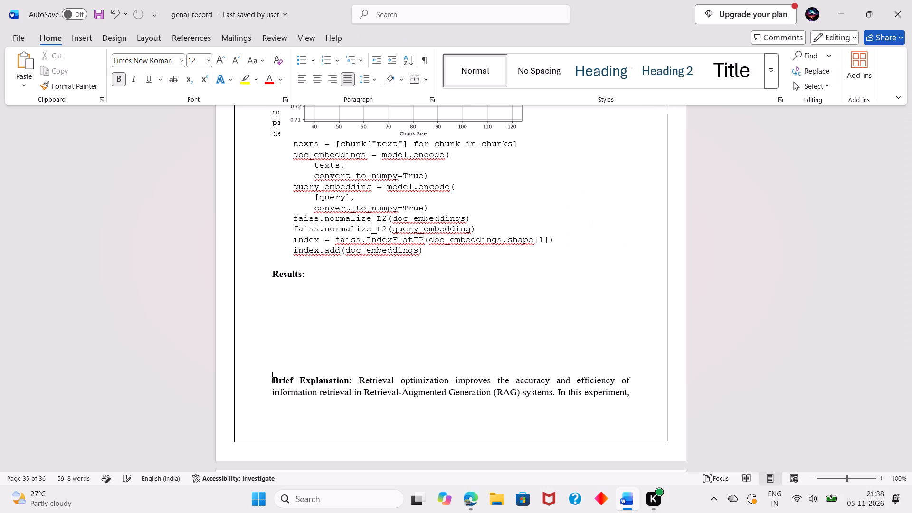
key(Return)
Move the Precision Comparison chart off the code into the blank space directly below the Results heading.
scroll(272, 319, up, 2)
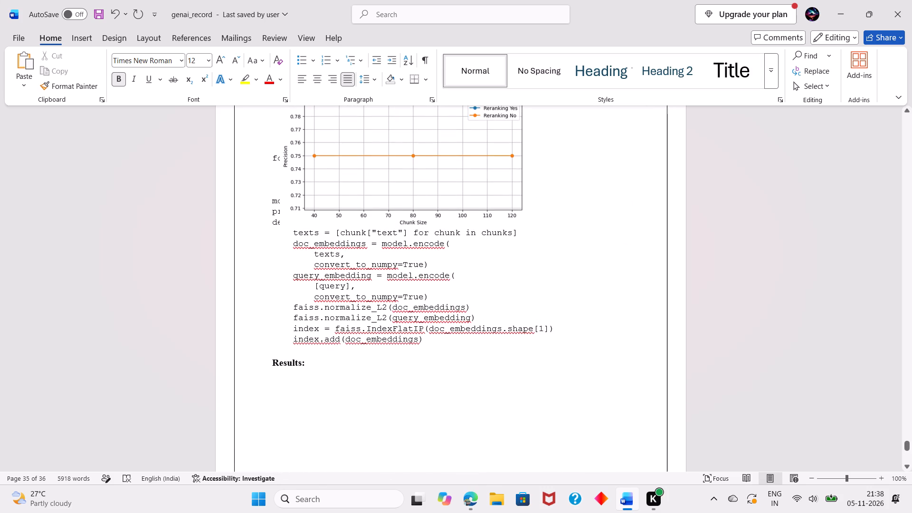
drag(402, 174, 382, 404)
scroll(382, 404, down, 3)
scroll(392, 234, up, 1)
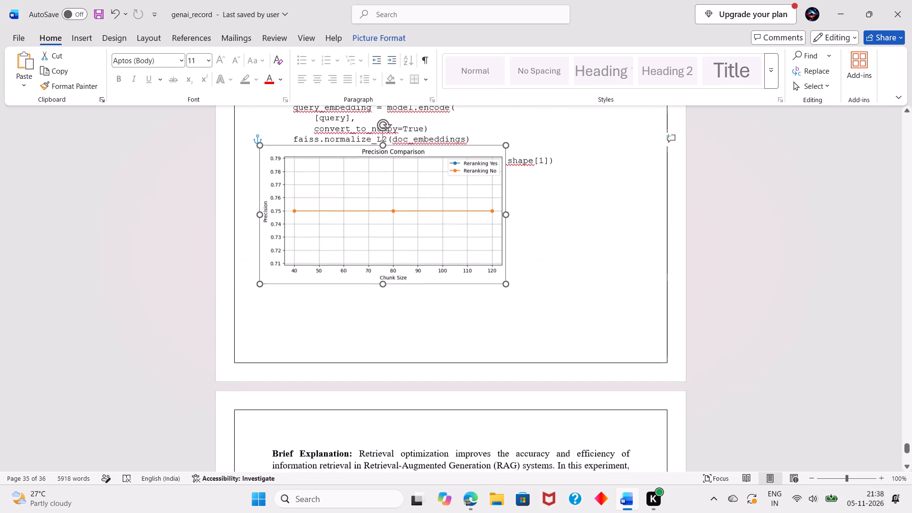
drag(372, 228, 375, 286)
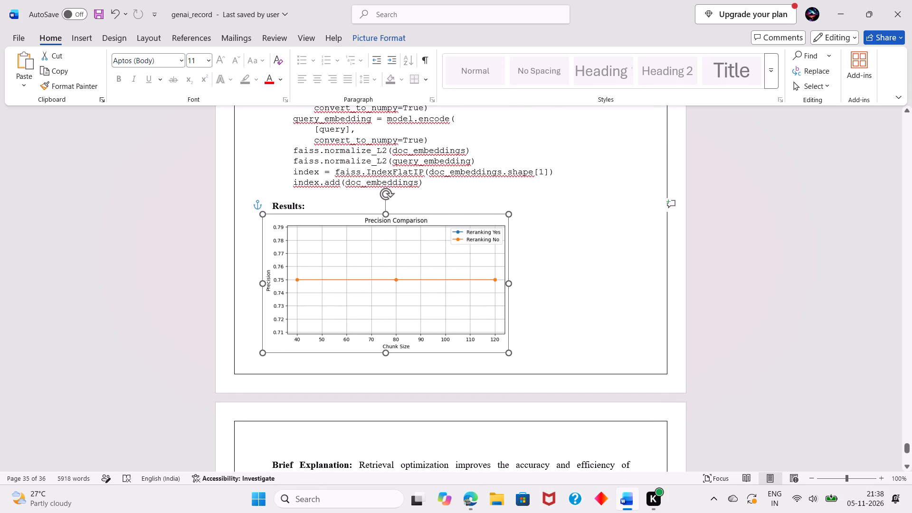
drag(375, 286, 375, 286)
Shrink the Precision Comparison chart slightly further and nudge it down and outward, leaving a gap below the Results heading.
drag(506, 350, 466, 341)
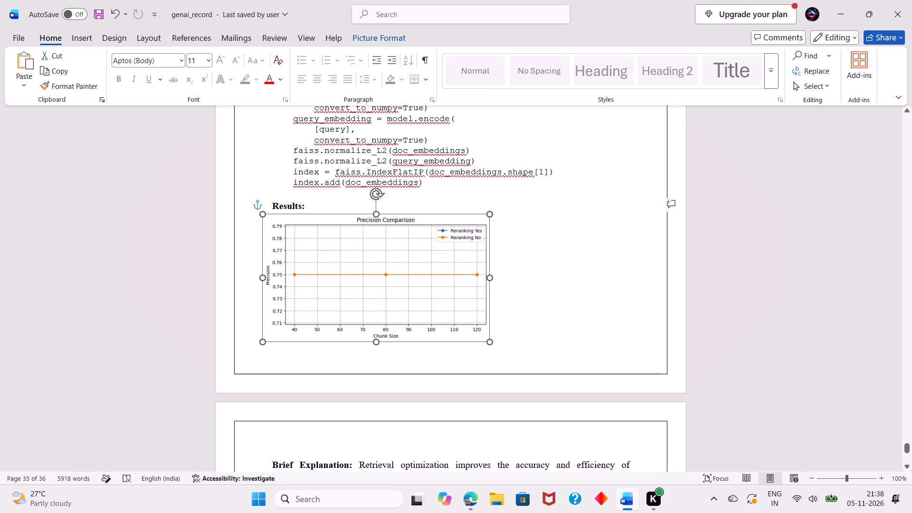
drag(466, 341, 454, 338)
drag(405, 288, 393, 294)
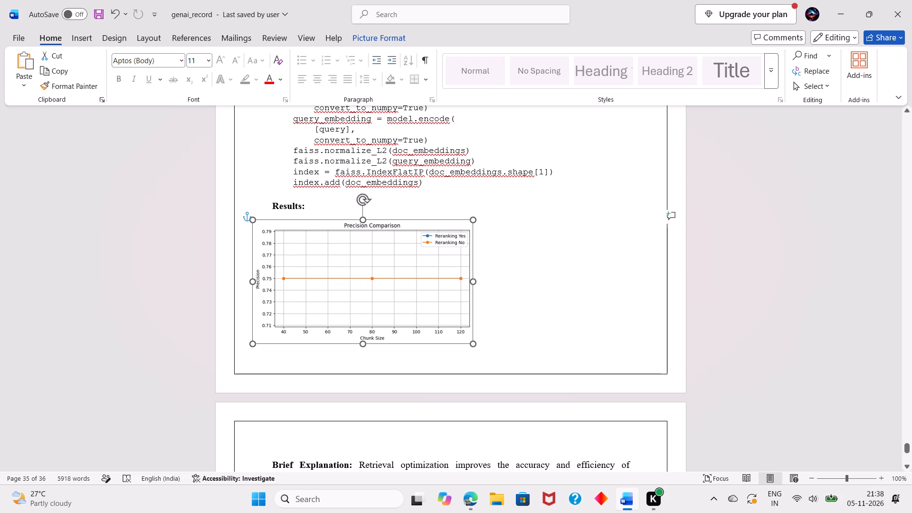
drag(393, 294, 389, 295)
click(517, 312)
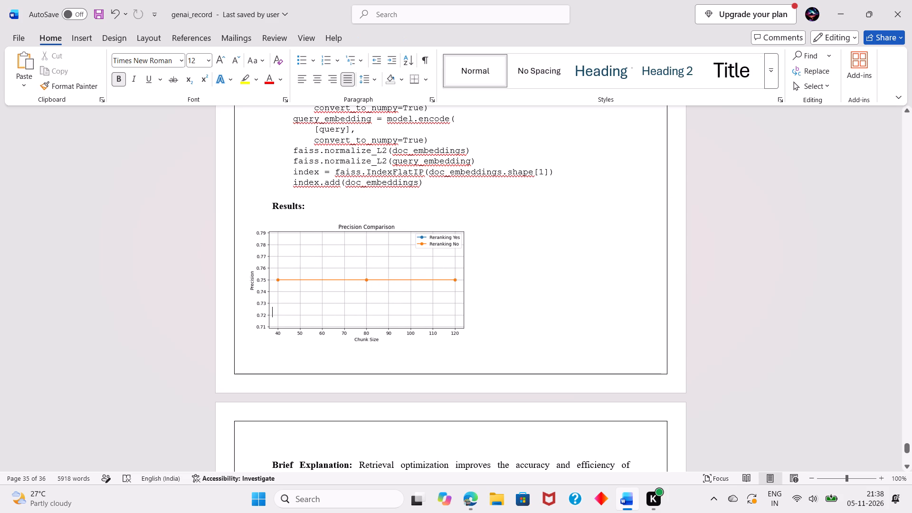
Copy the Recall Comparison chart from the Colab notebook into the Word record, between the Precision chart and the Brief Explanation.
key(alt+Tab)
scroll(407, 295, down, 2)
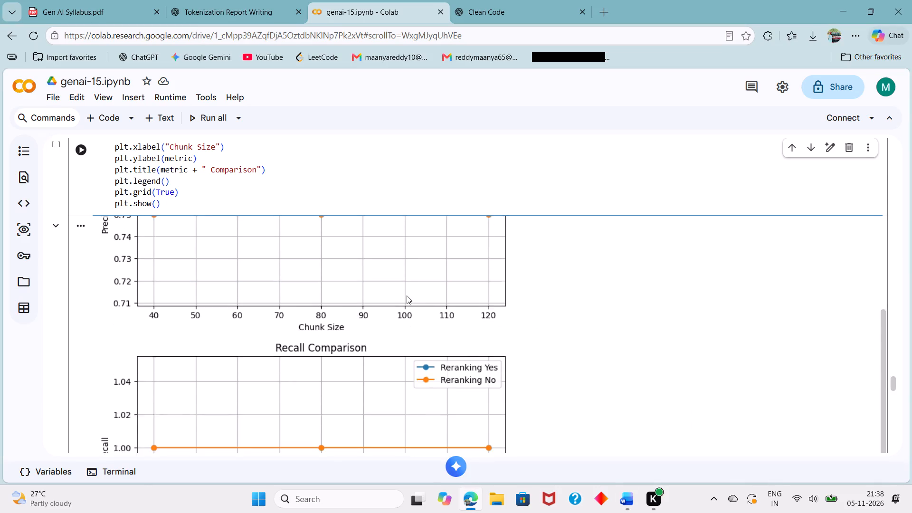
scroll(407, 295, down, 2)
right_click(345, 288)
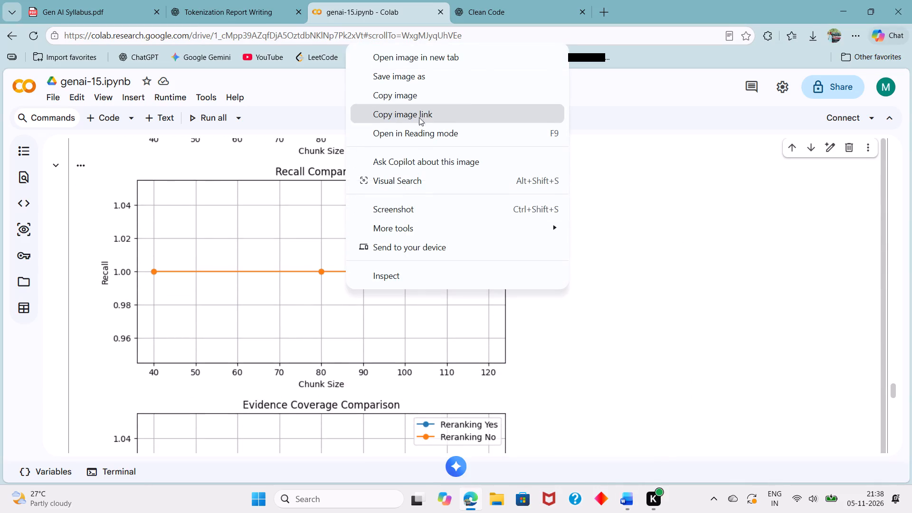
click(413, 96)
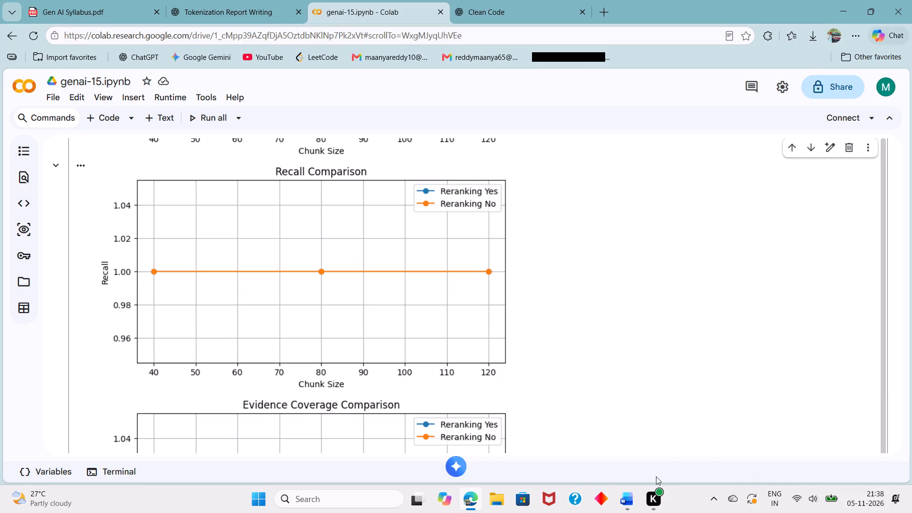
click(630, 499)
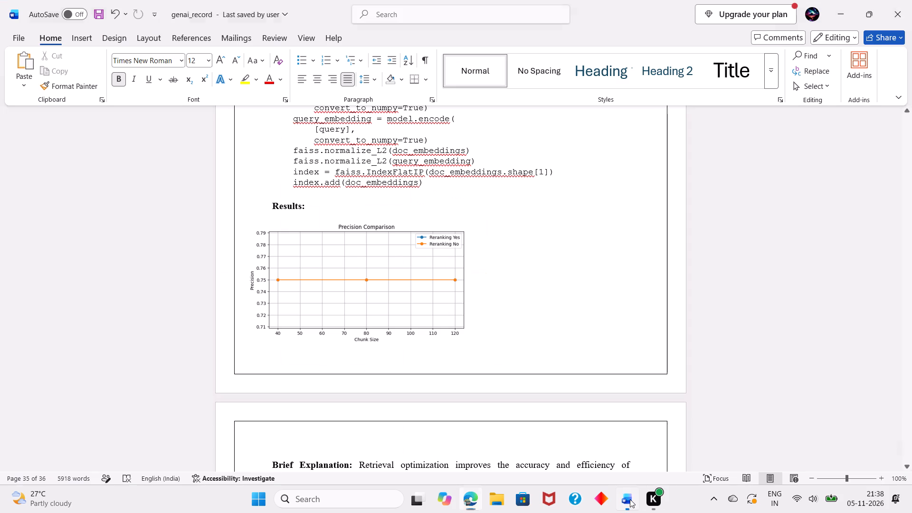
click(570, 309)
key(ctrl+v)
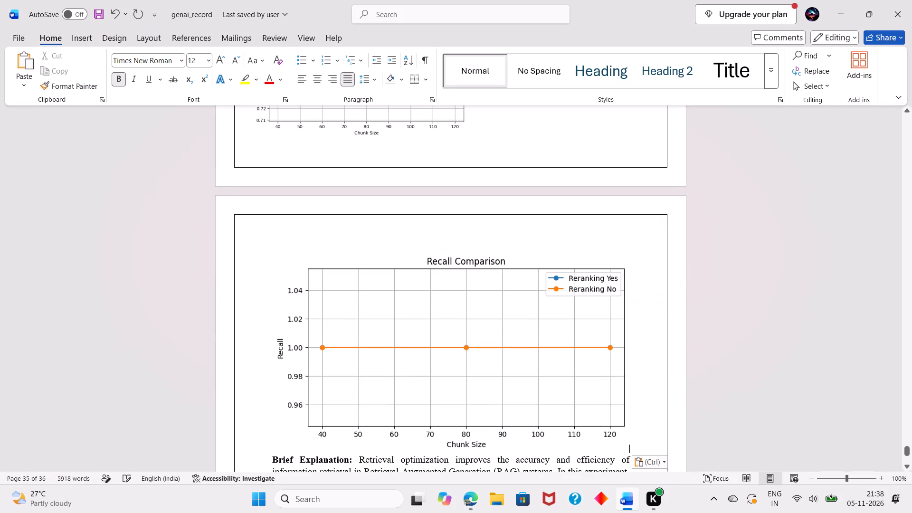
Shrink the pasted Recall Comparison chart proportionally to just under three-quarters of the text width.
click(470, 317)
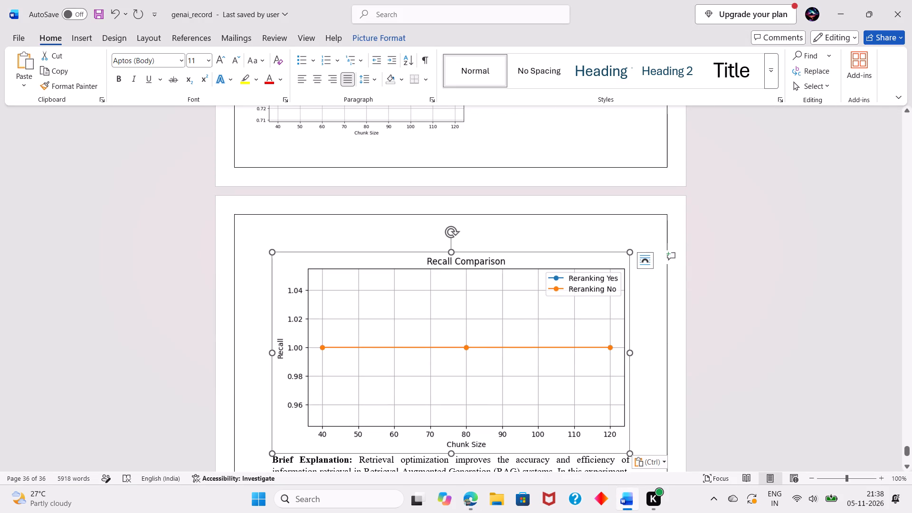
drag(629, 252, 431, 308)
click(446, 306)
Copy the Evidence Coverage Comparison chart from the Colab notebook onto a new line below the Recall Comparison chart in Word.
key(alt+Tab)
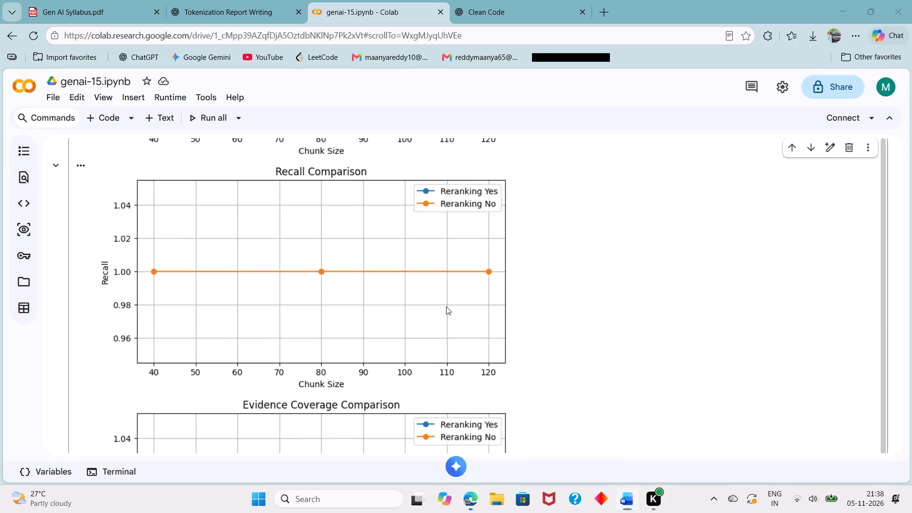
scroll(446, 306, down, 3)
right_click(347, 294)
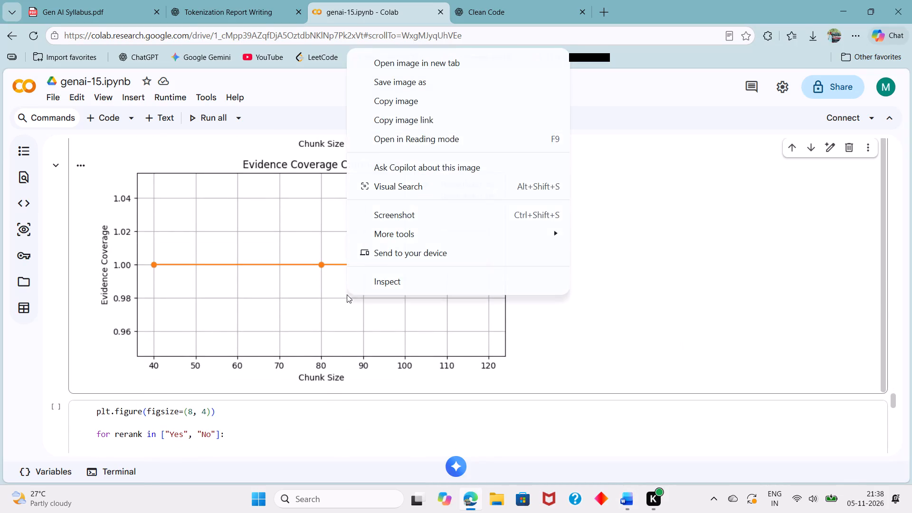
click(418, 105)
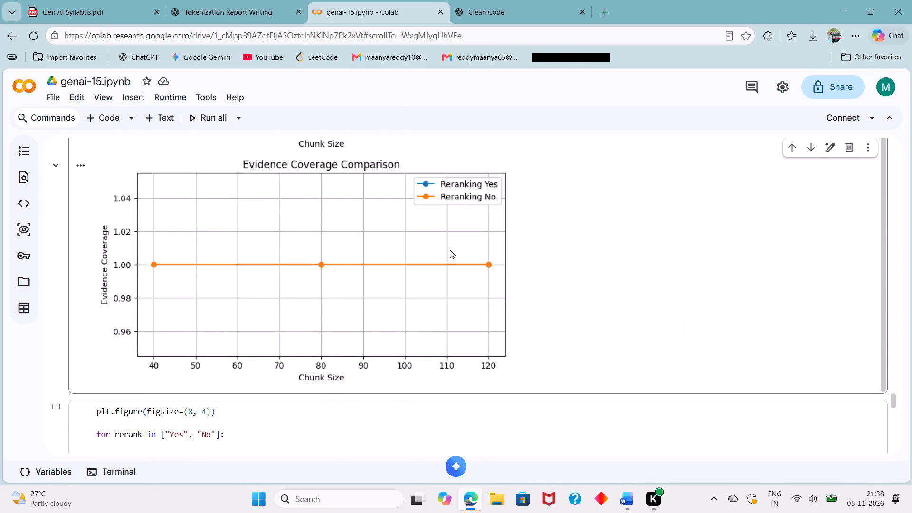
key(alt+Tab)
click(545, 371)
key(Return)
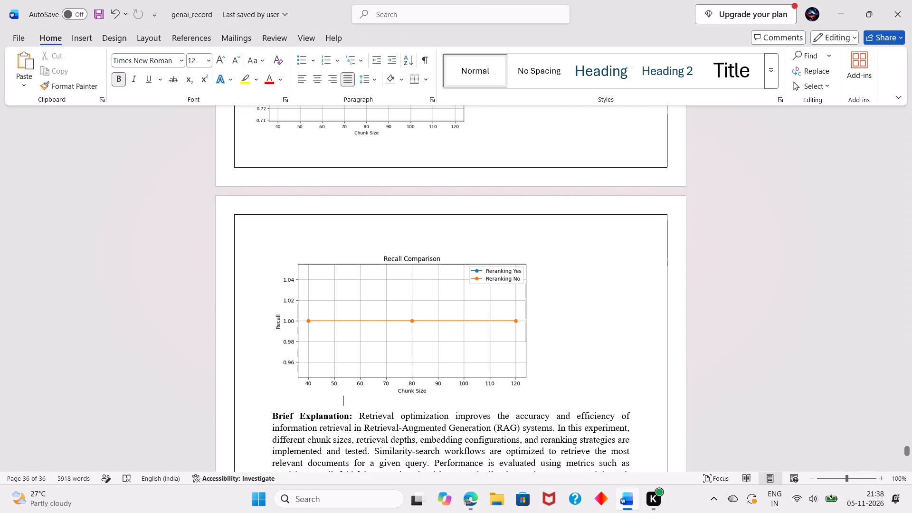
key(ctrl+v)
Examine the layout of the pasted charts from the Brief Explanation paragraph back up to the Results heading.
scroll(545, 371, down, 2)
scroll(545, 371, up, 1)
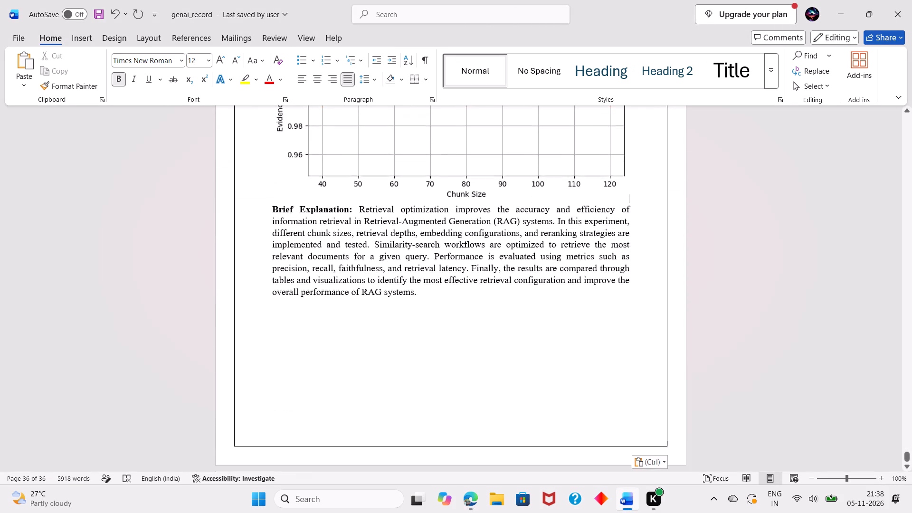
scroll(545, 371, up, 2)
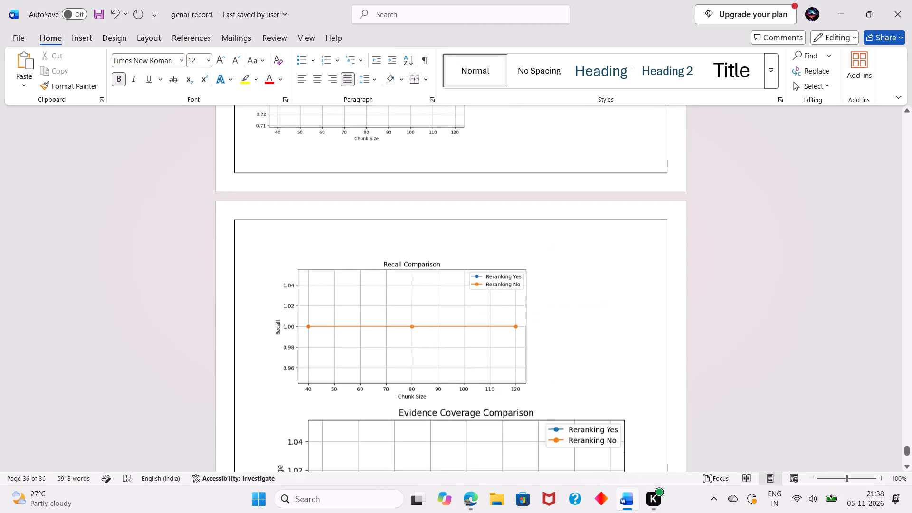
scroll(540, 370, up, 1)
scroll(412, 241, up, 1)
click(382, 269)
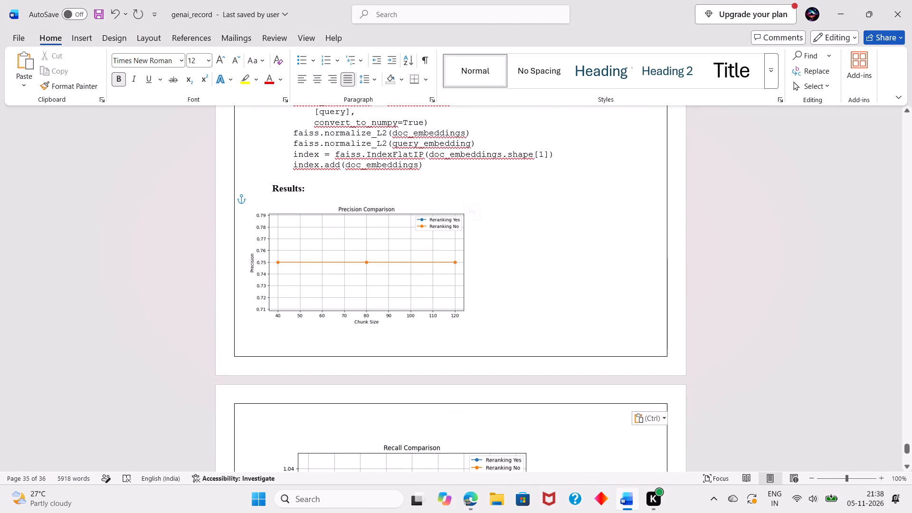
click(471, 332)
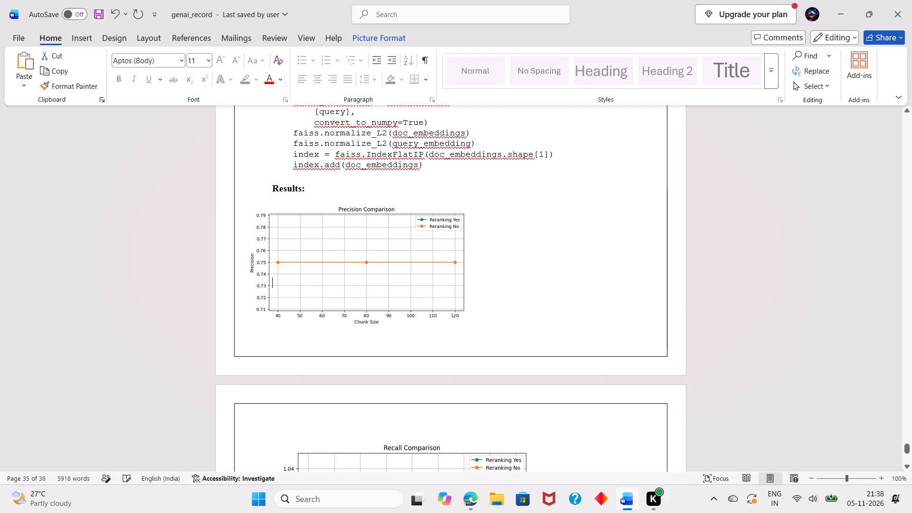
Enlarge the Precision Comparison chart slightly and align its left edge with the text margin below the Results heading.
click(429, 297)
drag(467, 326, 478, 337)
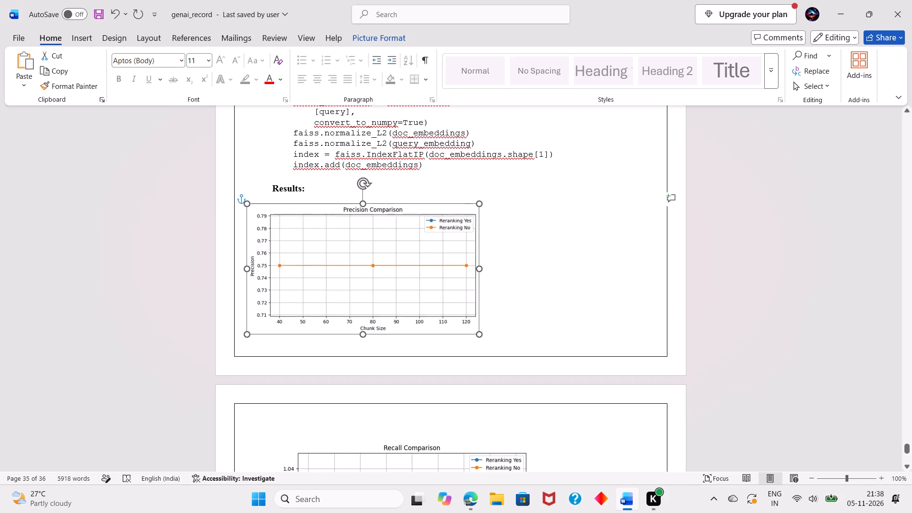
drag(478, 337, 480, 341)
drag(398, 278, 432, 276)
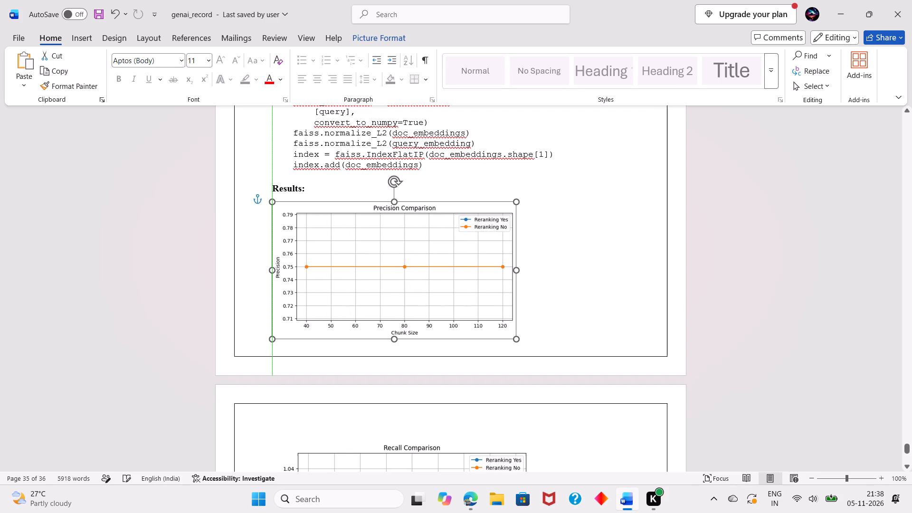
Set the Recall Comparison chart's text wrapping to In Front of Text.
scroll(432, 276, down, 2)
click(383, 334)
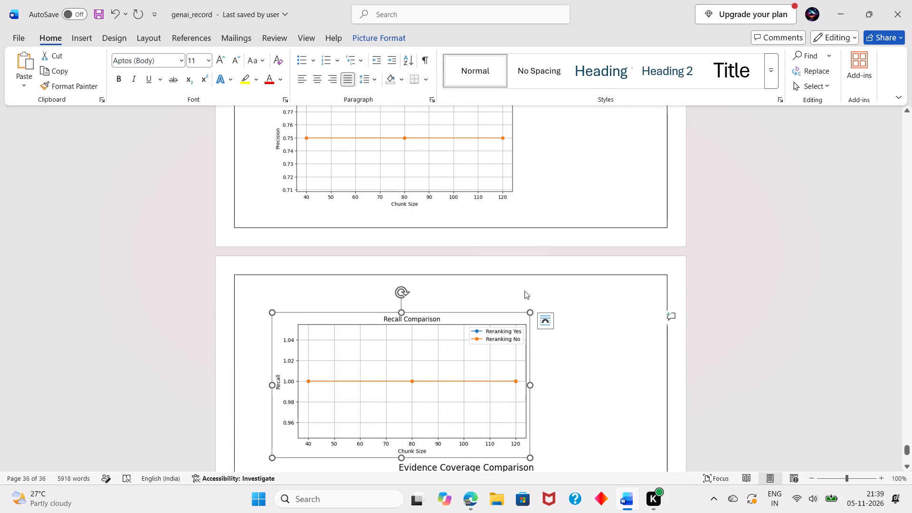
click(547, 320)
click(636, 405)
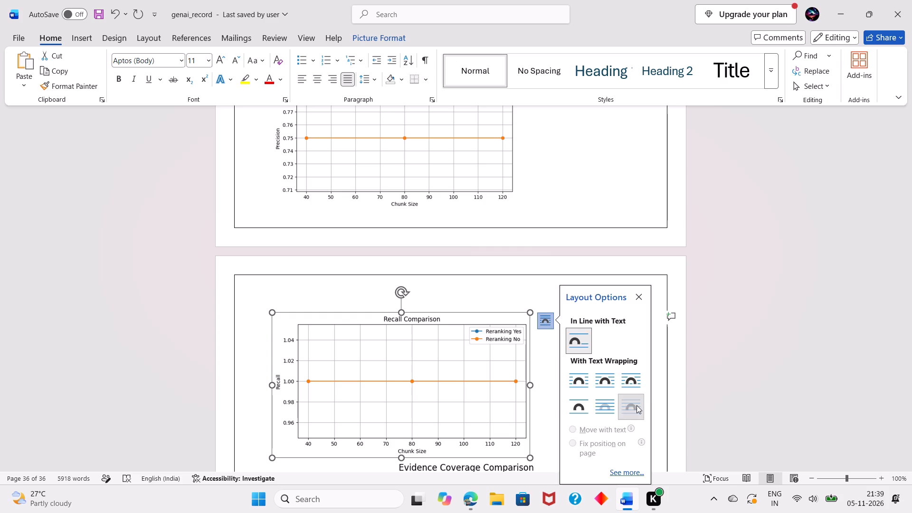
Move the Recall Comparison chart down off the code listing to the Precision Comparison chart in the Results section.
scroll(524, 348, up, 4)
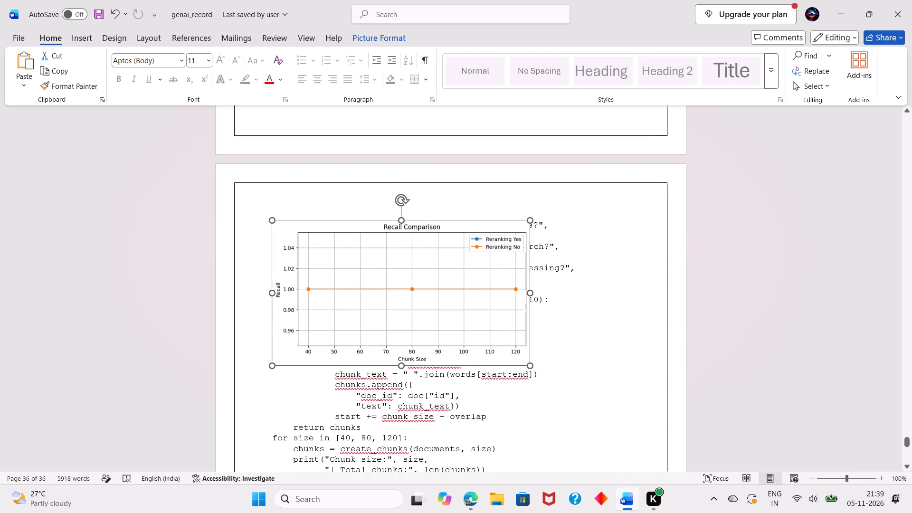
scroll(524, 348, down, 1)
drag(419, 265, 470, 492)
scroll(470, 492, down, 3)
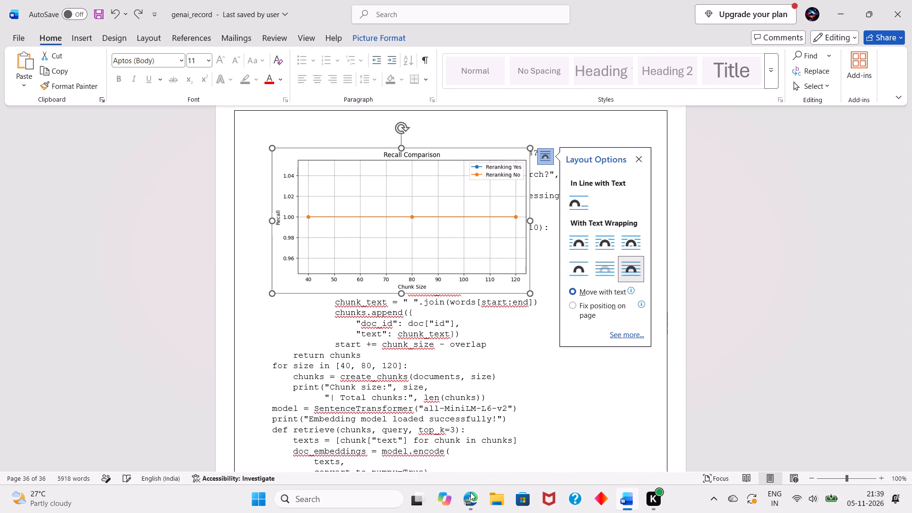
drag(419, 242, 427, 387)
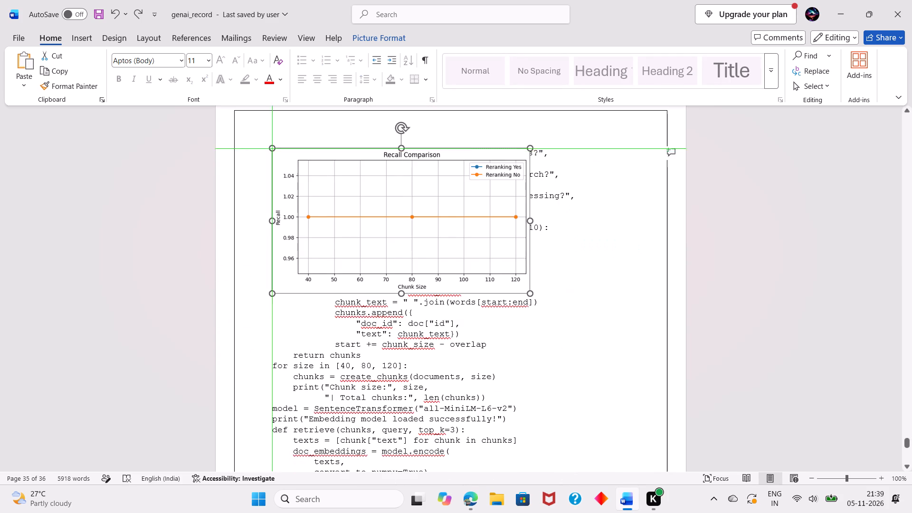
drag(427, 387, 433, 455)
scroll(433, 455, down, 4)
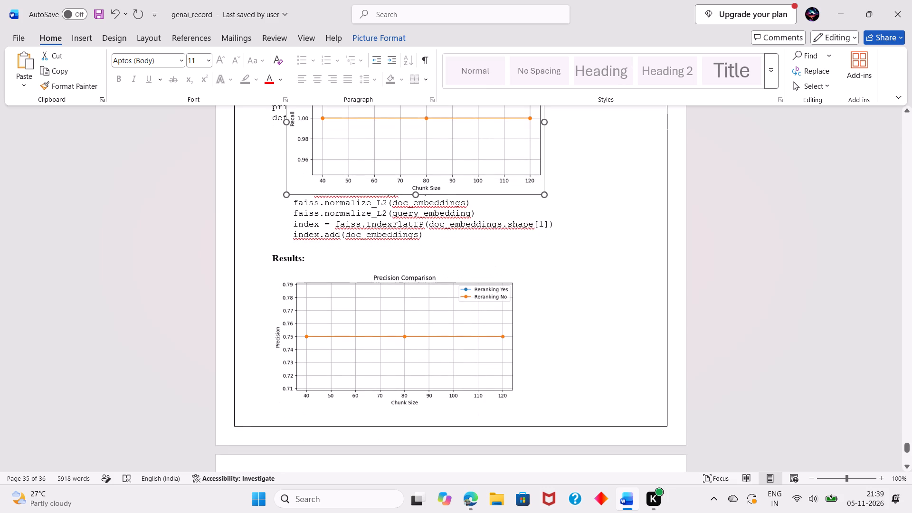
drag(416, 146, 437, 417)
Insert 13 blank lines above the Brief Explanation paragraph to make room for the floating charts.
scroll(437, 417, down, 4)
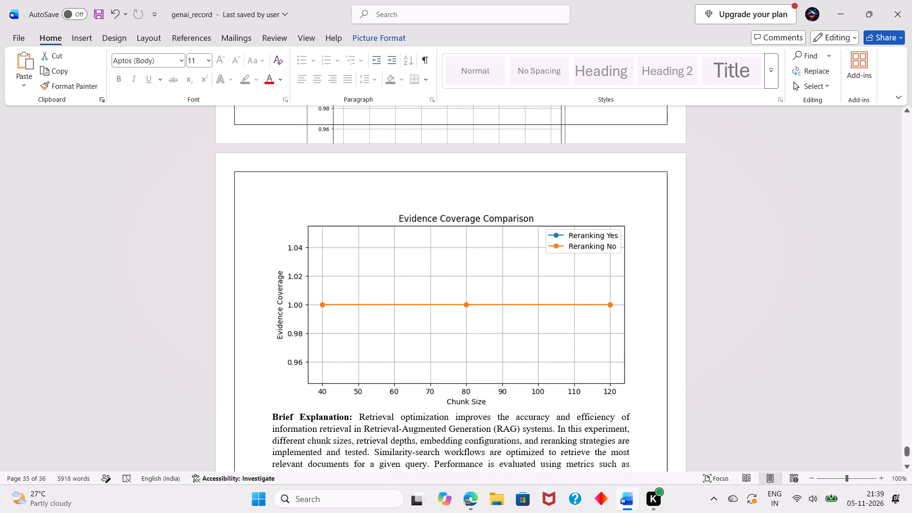
click(271, 415)
key(Return)
key(Return)
key(Return)
key(Return)
key(Return)
key(Return)
key(Return)
key(Return)
key(Return)
key(Return)
key(Return)
key(Return)
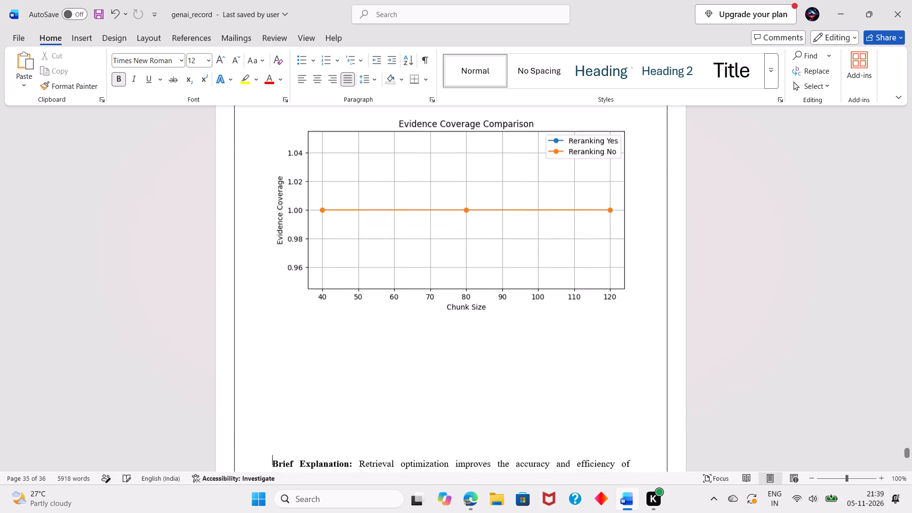
key(Return)
Set the Evidence Coverage Comparison chart's text wrapping to In Front of Text.
scroll(423, 217, up, 1)
click(423, 312)
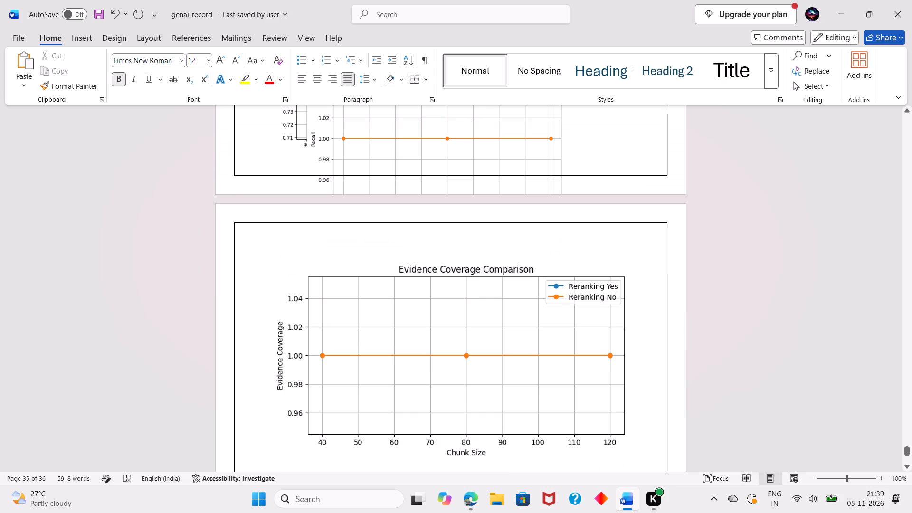
click(643, 270)
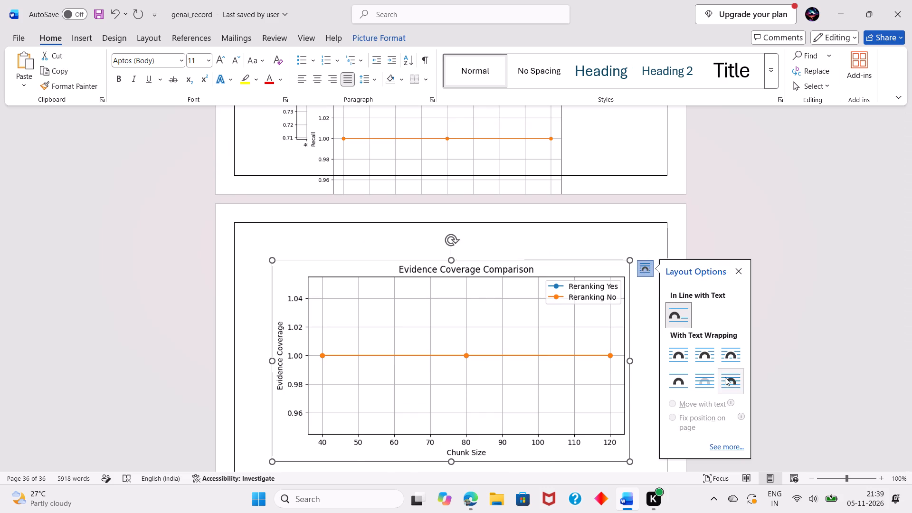
click(725, 377)
Move the Recall Comparison chart off the Precision chart to the top of the following page, near the left text margin.
scroll(551, 362, up, 1)
scroll(551, 362, down, 1)
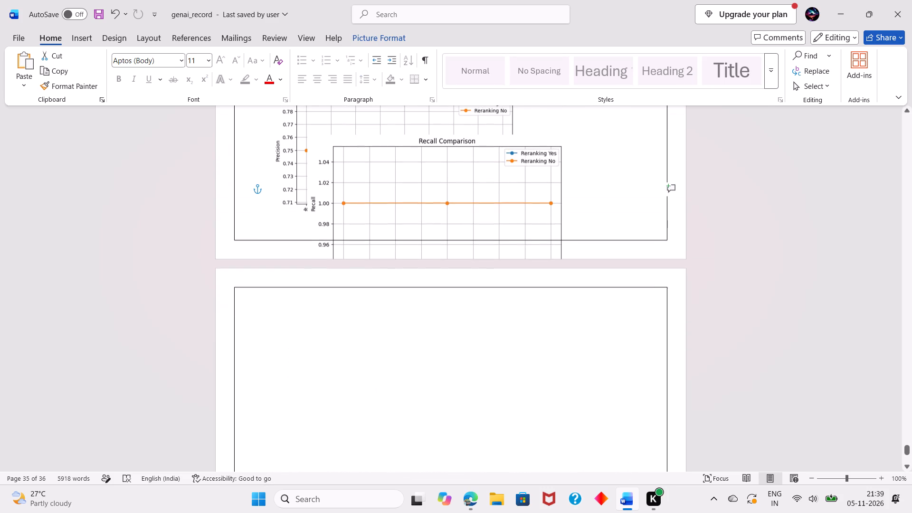
drag(458, 188, 426, 360)
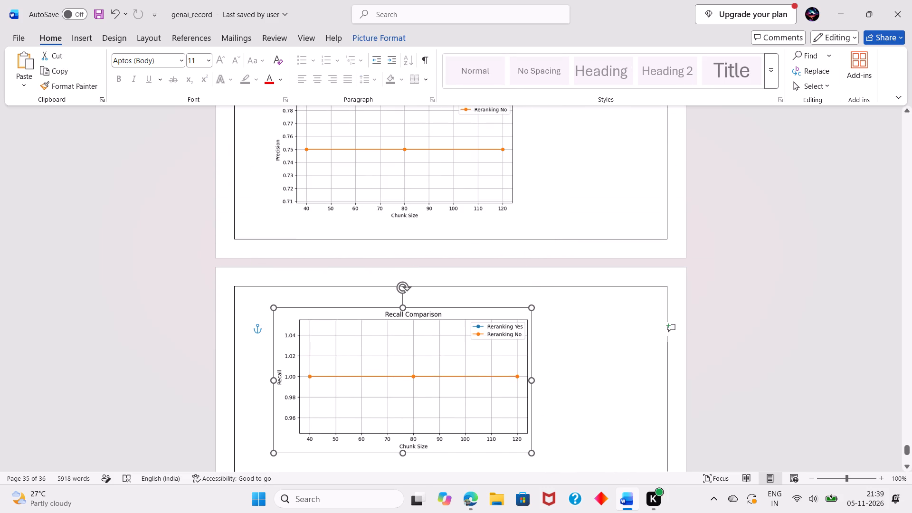
drag(426, 360, 428, 356)
Move the Evidence Coverage Comparison chart down off the code listing into the Results section.
scroll(428, 356, up, 3)
scroll(428, 356, down, 1)
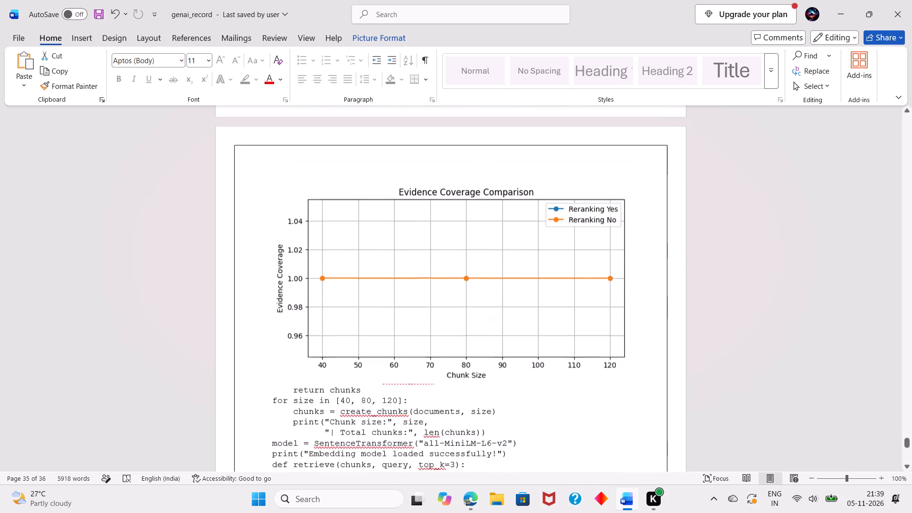
drag(441, 274, 428, 473)
scroll(428, 473, down, 4)
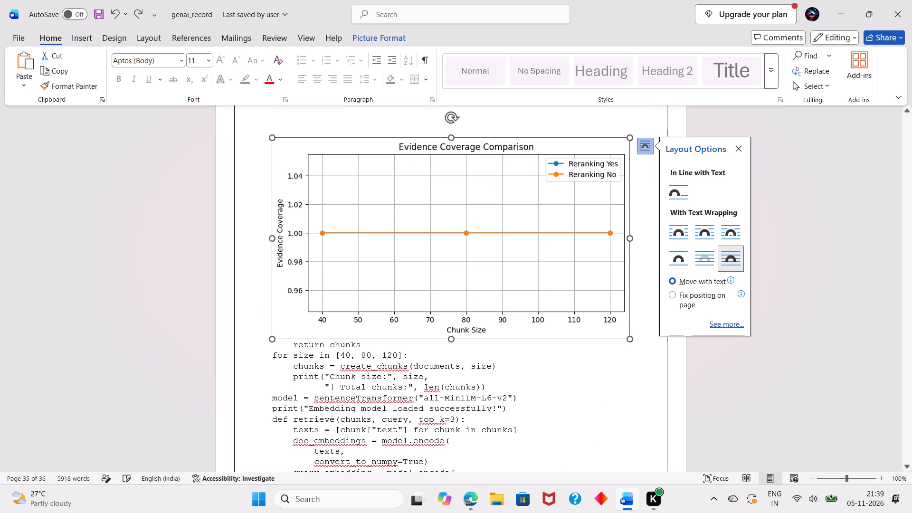
drag(442, 252, 418, 452)
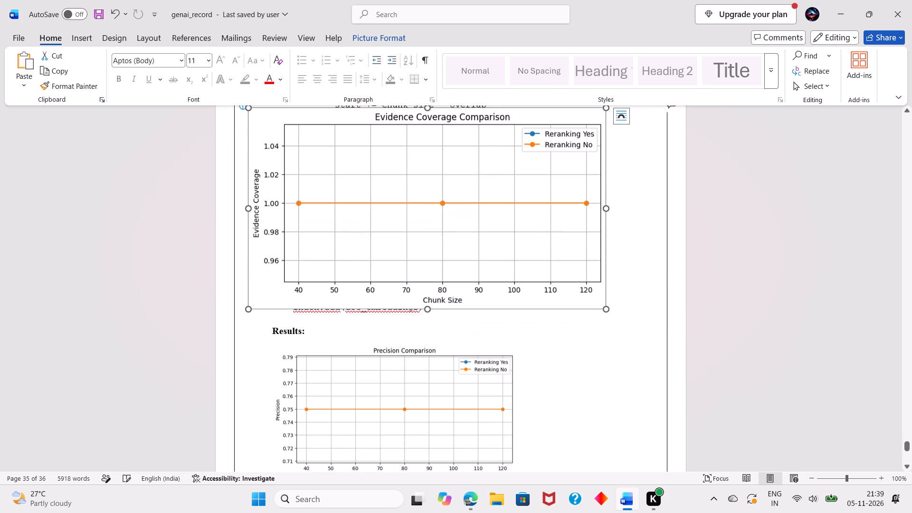
drag(436, 235, 443, 450)
Insert 15 more blank lines above the Brief Explanation paragraph to make room below the Recall Comparison chart.
scroll(443, 450, down, 2)
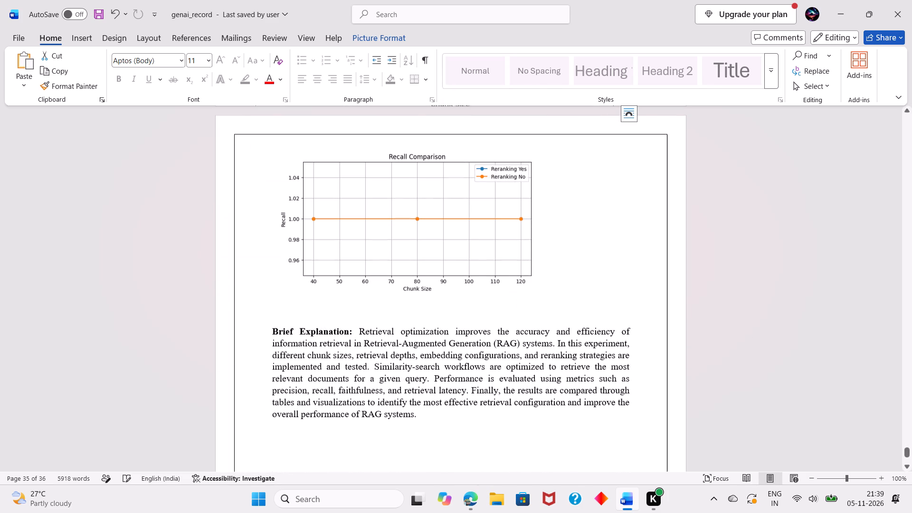
click(270, 325)
key(Return)
key(Return)
key(Return)
key(Return)
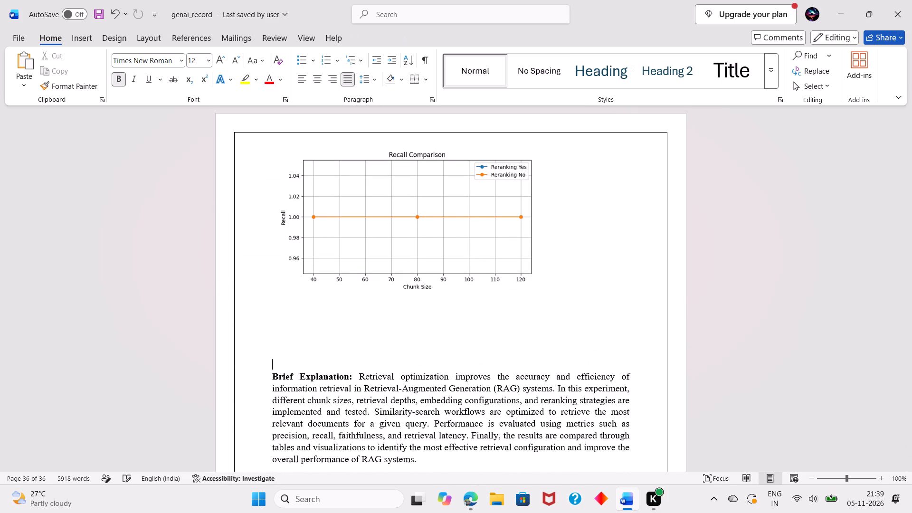
key(Return)
key(Return)
key(Return)
key(Return)
key(Return)
key(Return)
key(Return)
key(Return)
key(Return)
key(Return)
key(Return)
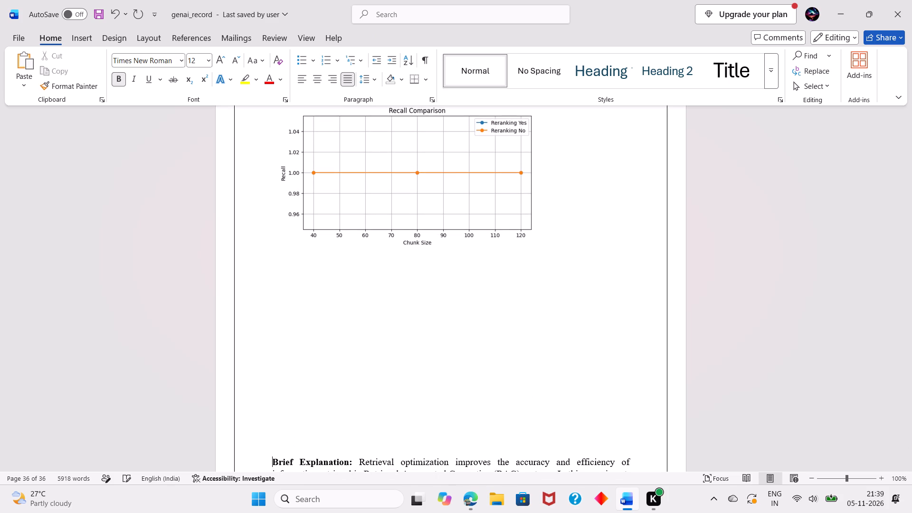
Move the Evidence Coverage Comparison chart into the blank space between the Recall Comparison chart and the Brief Explanation.
scroll(356, 275, up, 3)
drag(430, 181, 413, 381)
scroll(413, 381, down, 4)
drag(408, 174, 399, 221)
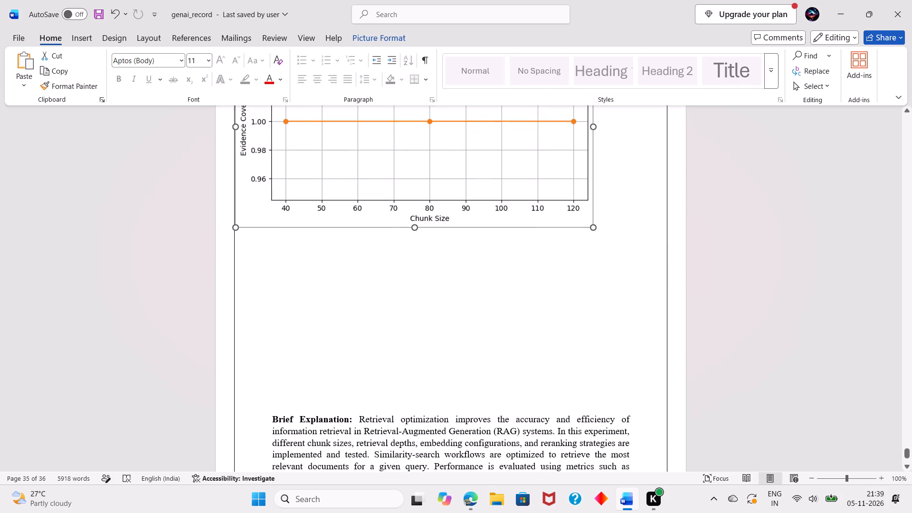
drag(399, 221, 413, 347)
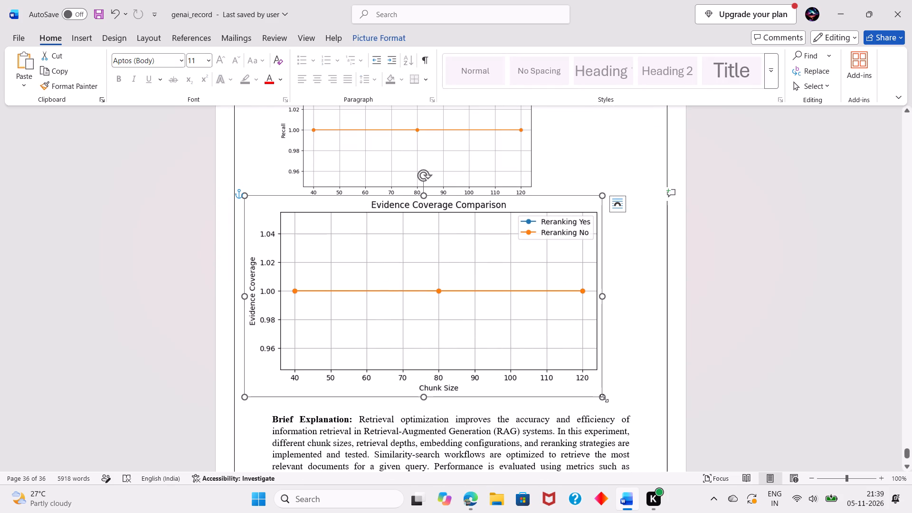
Shrink the Evidence Coverage Comparison chart to about three-quarters of the text width and align it with the left text margin.
drag(604, 398, 519, 352)
drag(357, 270, 362, 273)
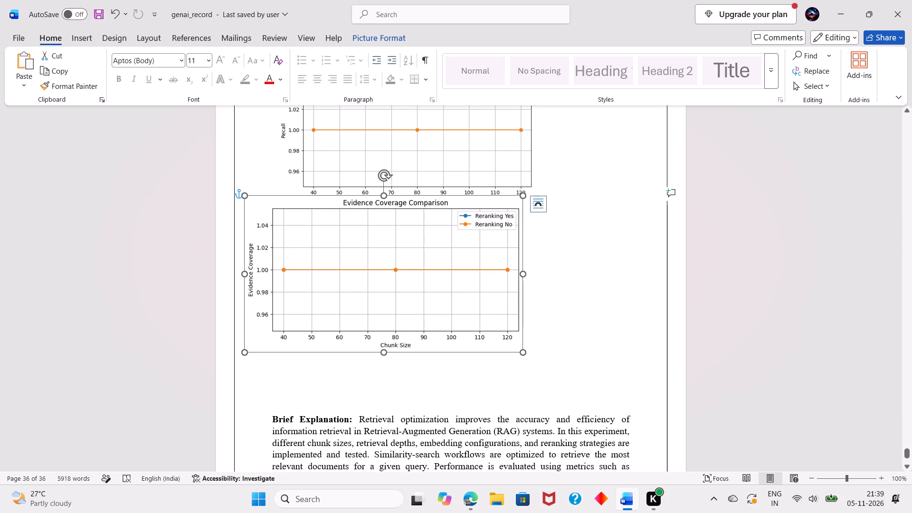
drag(362, 273, 394, 282)
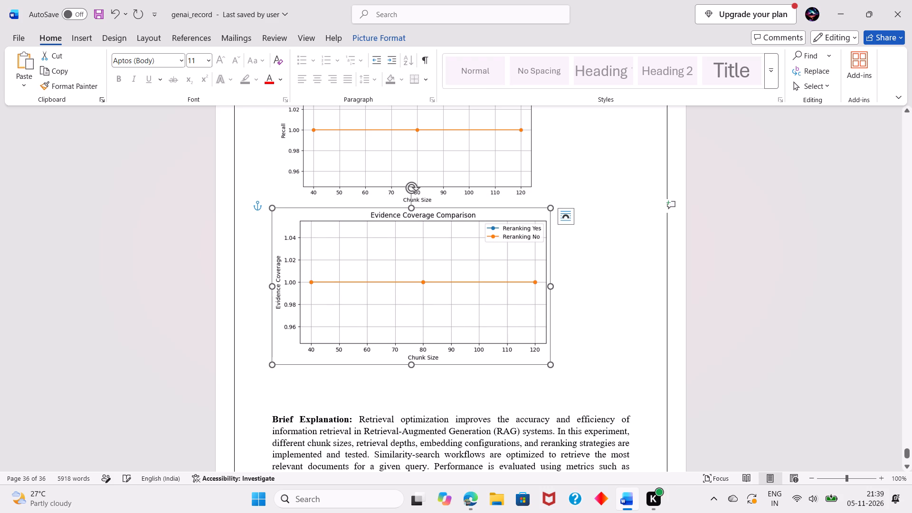
click(566, 289)
click(471, 280)
drag(551, 364, 541, 361)
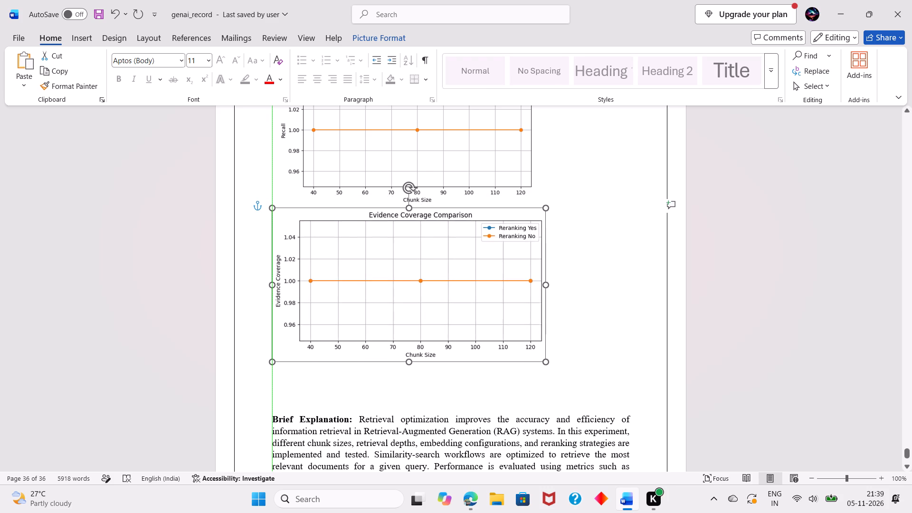
drag(541, 361, 529, 358)
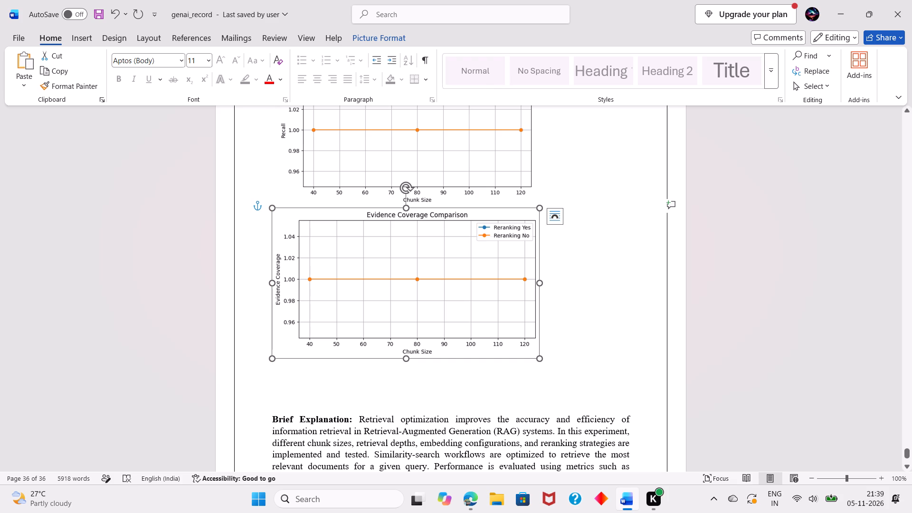
click(484, 315)
click(627, 301)
Copy the Retrieval Latency Comparison chart from the Colab notebook into the Word record, below the Evidence Coverage chart.
scroll(627, 301, up, 1)
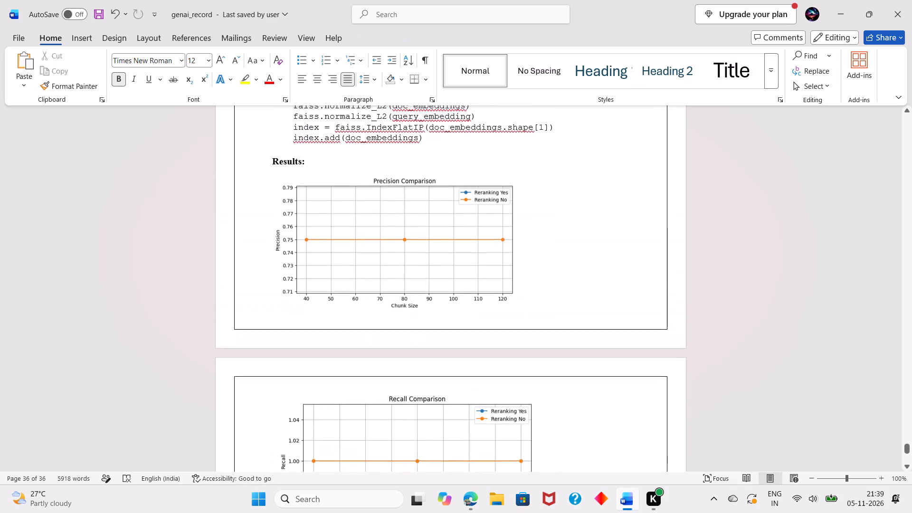
scroll(627, 301, up, 1)
scroll(627, 301, down, 1)
key(alt+Tab)
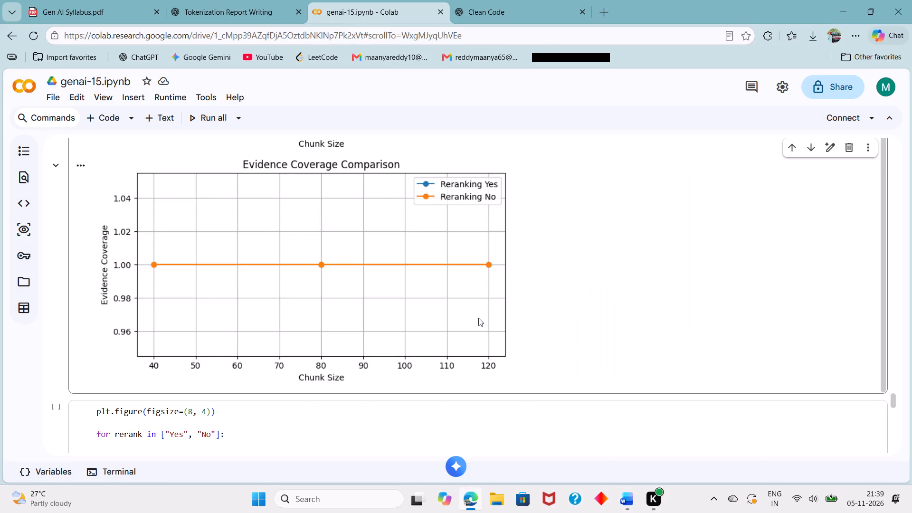
scroll(478, 318, down, 6)
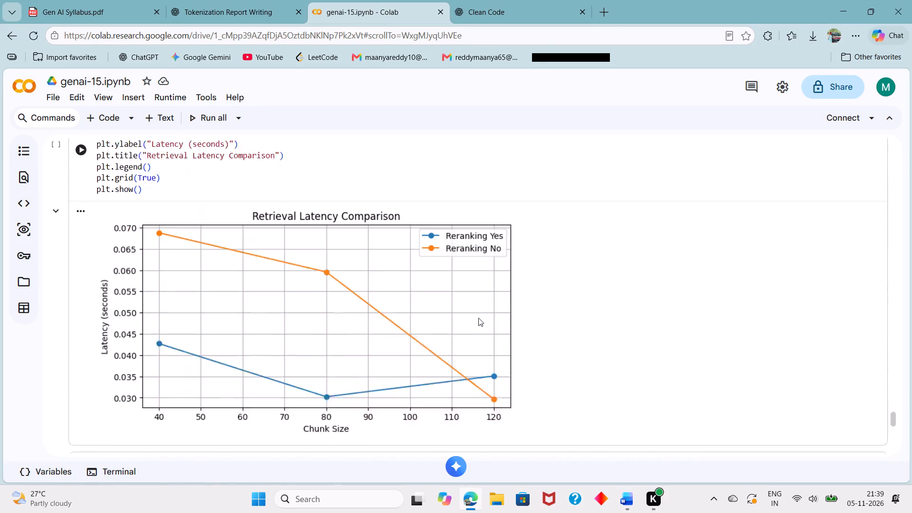
scroll(478, 318, down, 1)
right_click(338, 295)
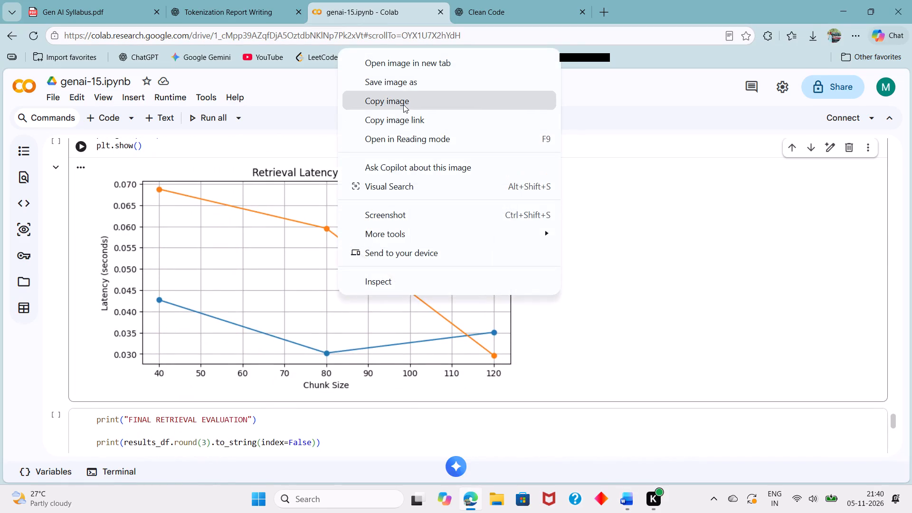
click(403, 104)
key(alt+Tab)
scroll(482, 298, down, 1)
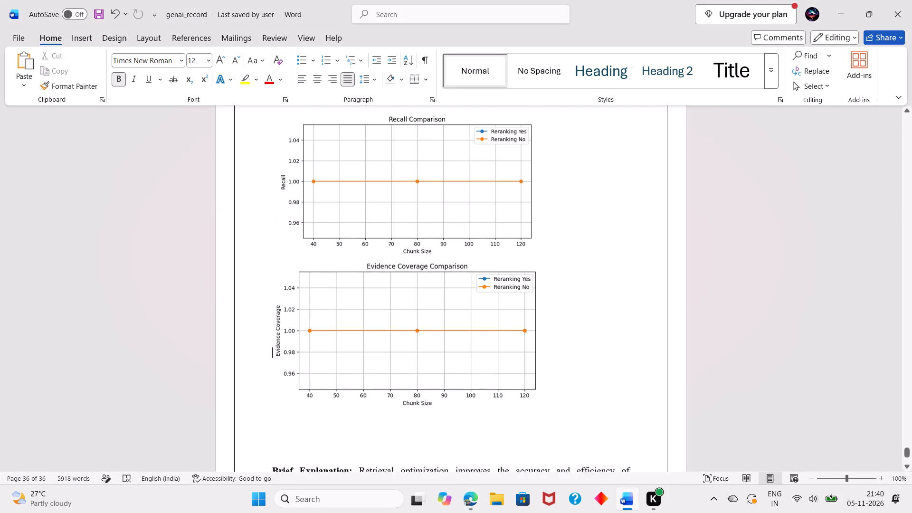
scroll(482, 298, down, 1)
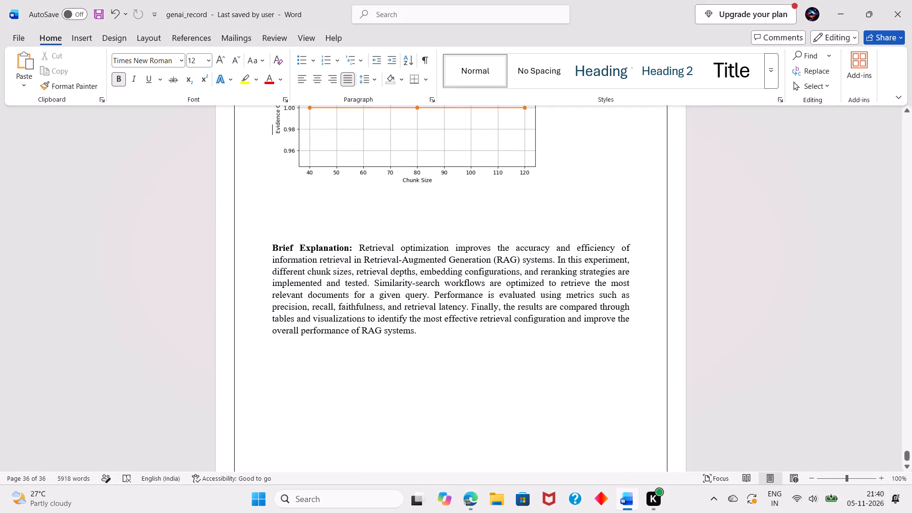
click(312, 203)
key(ctrl+v)
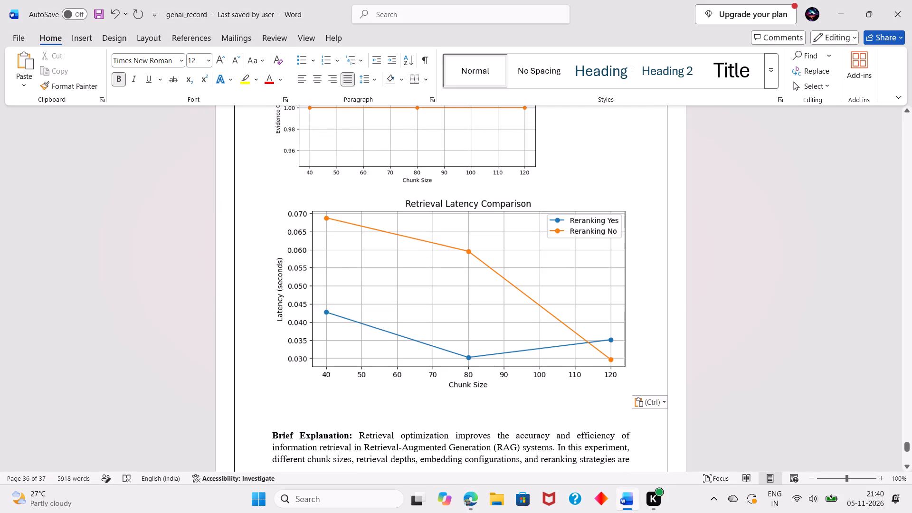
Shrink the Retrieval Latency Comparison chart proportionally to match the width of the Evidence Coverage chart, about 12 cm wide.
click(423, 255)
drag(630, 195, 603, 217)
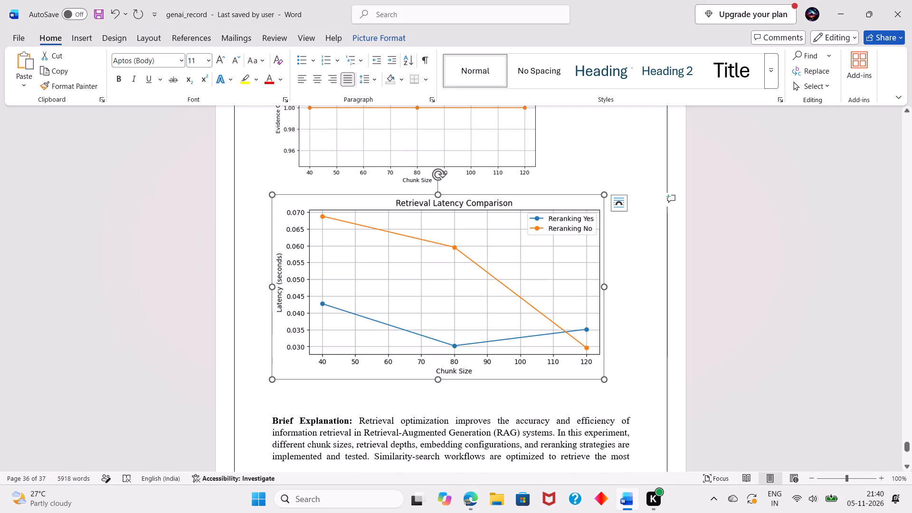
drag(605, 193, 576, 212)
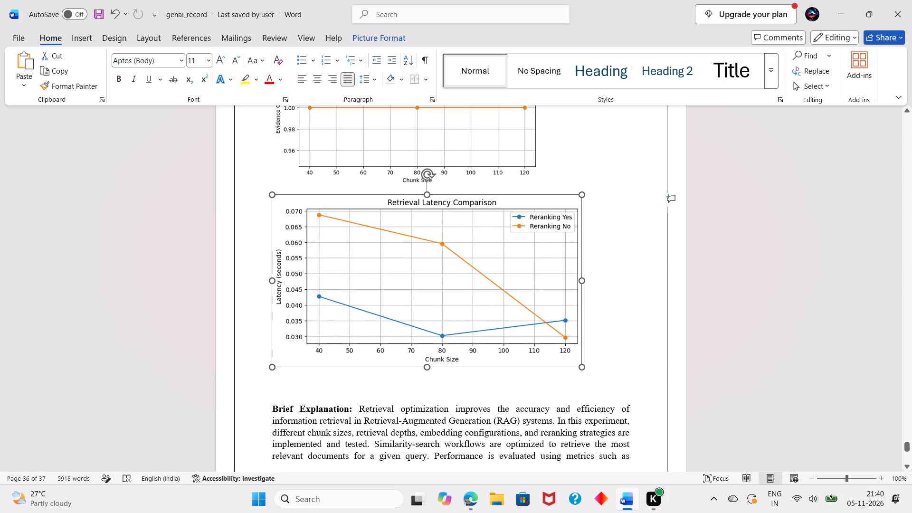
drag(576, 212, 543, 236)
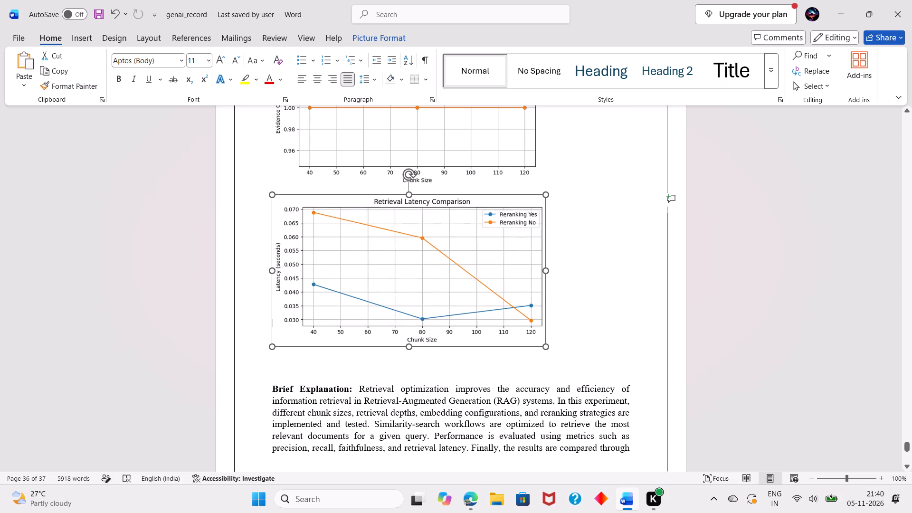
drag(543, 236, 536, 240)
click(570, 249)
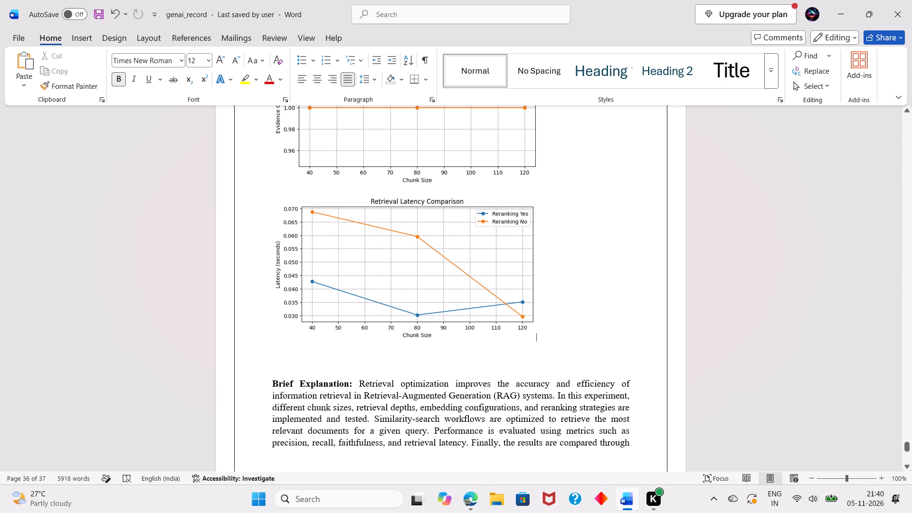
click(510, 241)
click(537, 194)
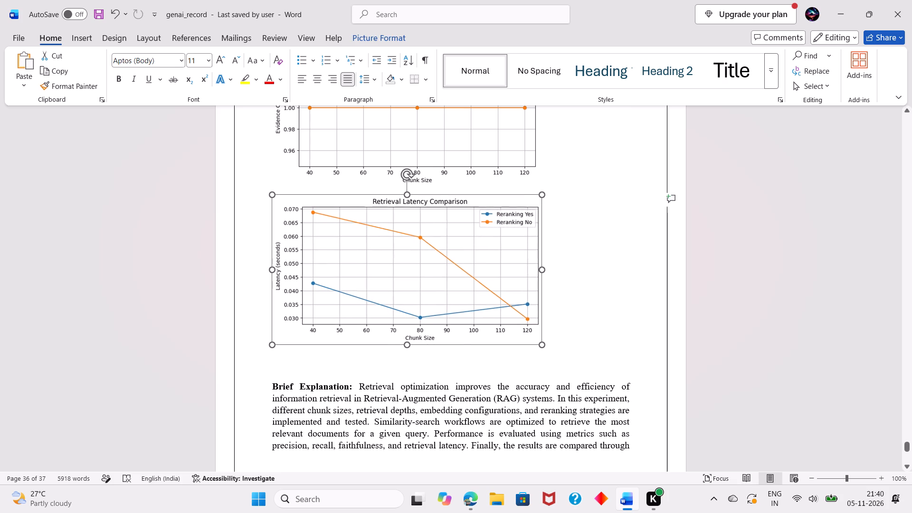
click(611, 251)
Check the remaining output at the end of the Colab notebook and review the layout of Experiment 15's code and Results charts.
key(alt+Tab)
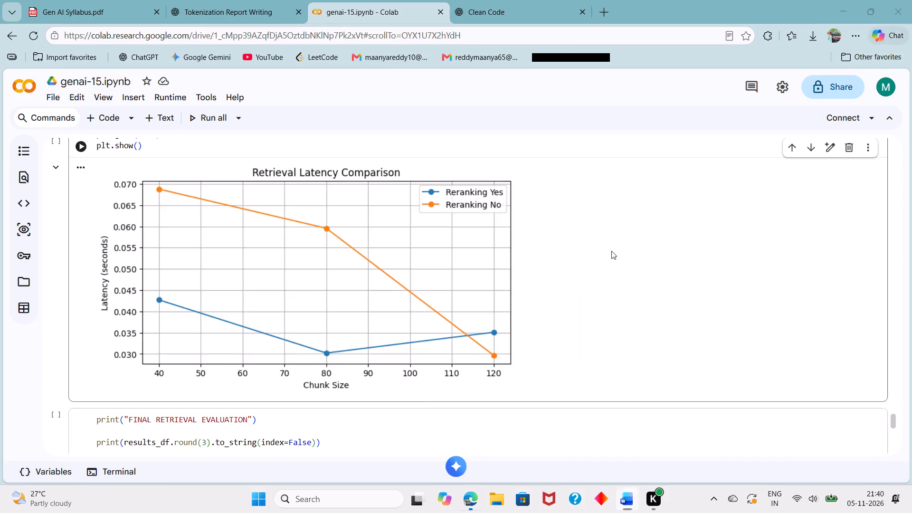
scroll(513, 320, down, 5)
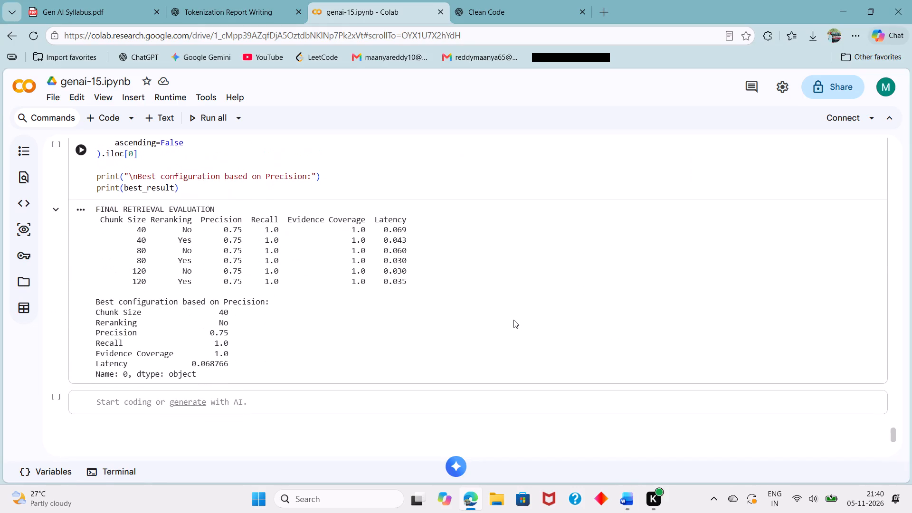
key(alt+Tab)
scroll(513, 320, down, 2)
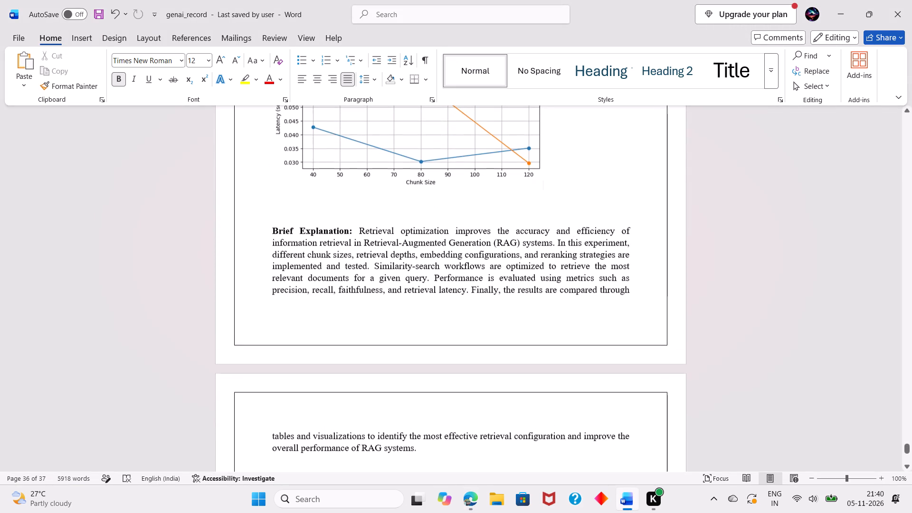
scroll(365, 352, up, 8)
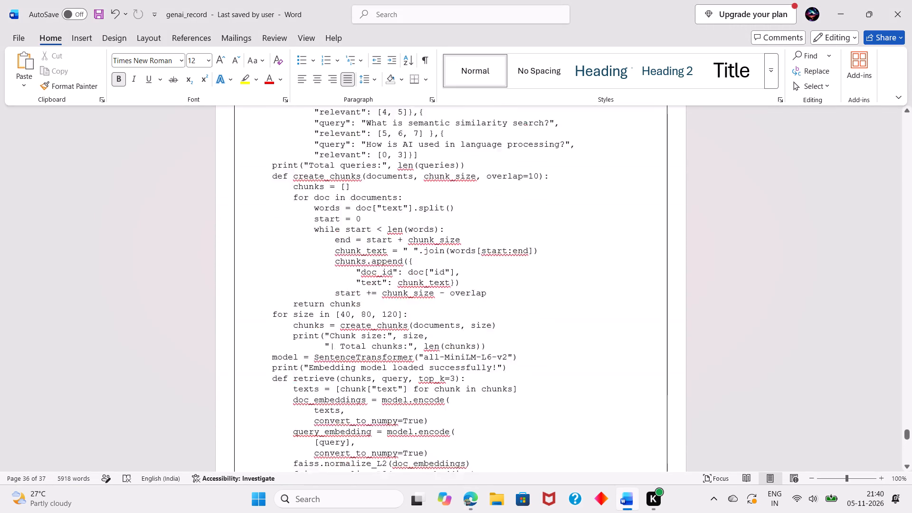
scroll(365, 352, down, 4)
scroll(365, 352, up, 1)
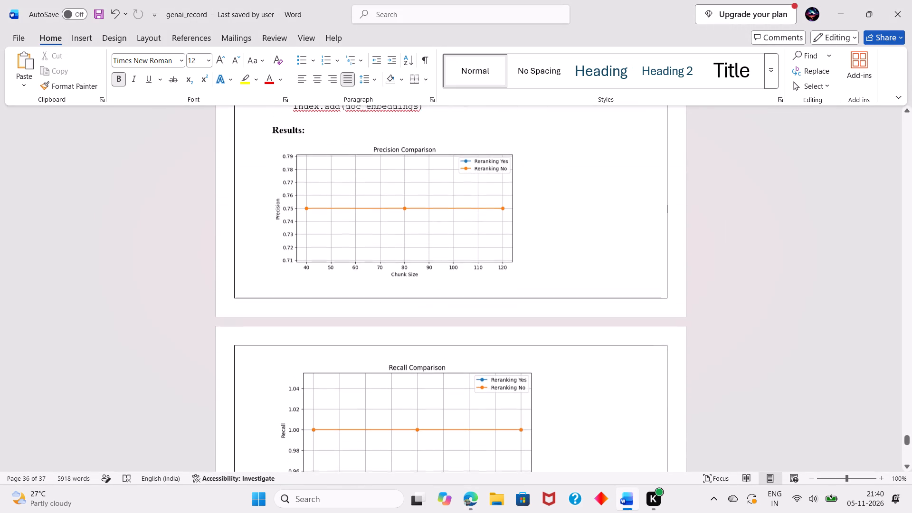
Shrink the Precision Comparison chart to just over half the text width and shift it toward the page border beneath the Results heading.
click(405, 205)
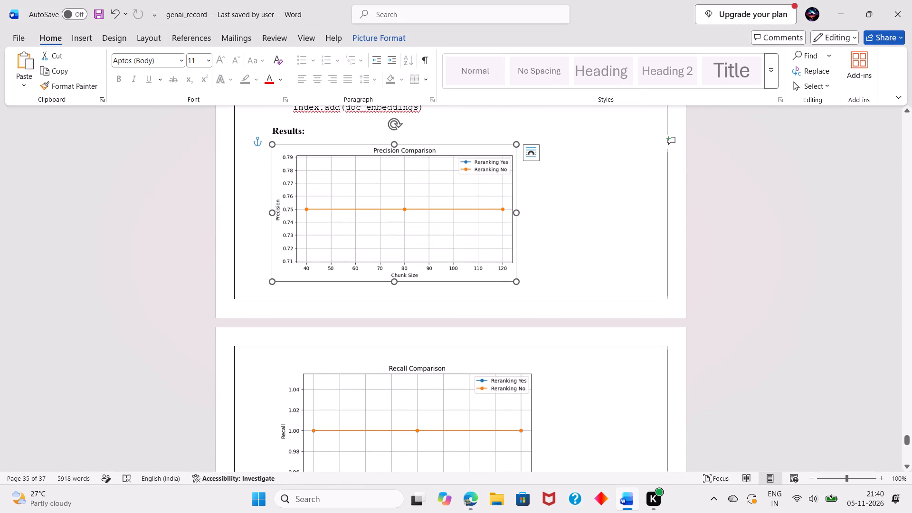
drag(517, 285, 418, 255)
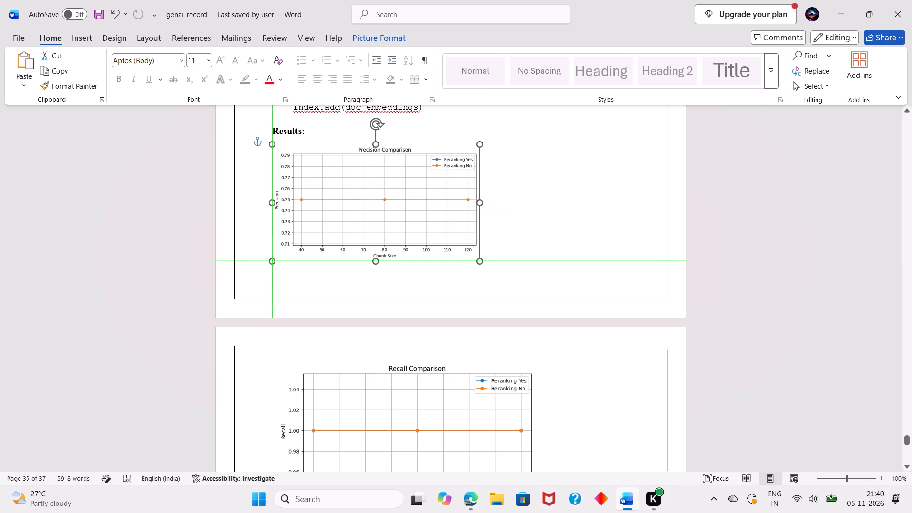
drag(418, 255, 419, 255)
drag(399, 223, 374, 233)
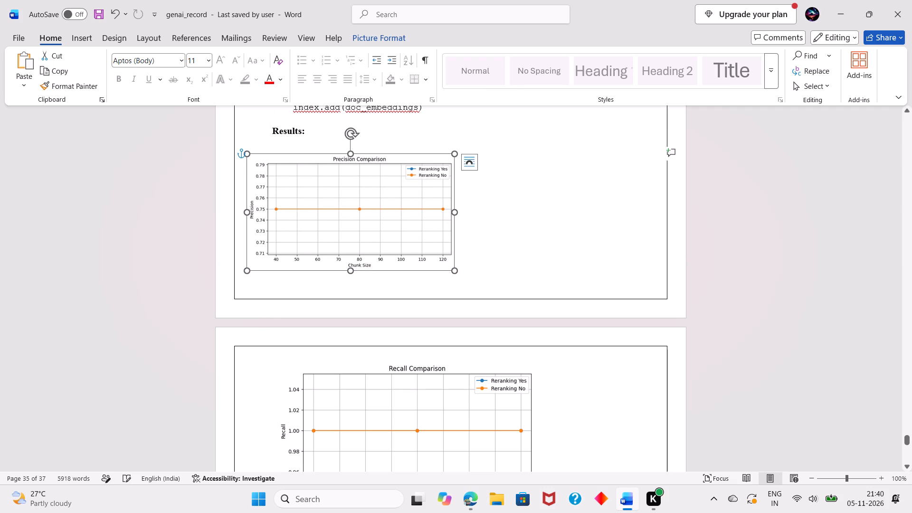
Shrink the Recall Comparison chart and move it to the previous page, side by side with the Precision Comparison chart.
scroll(374, 233, down, 1)
click(390, 301)
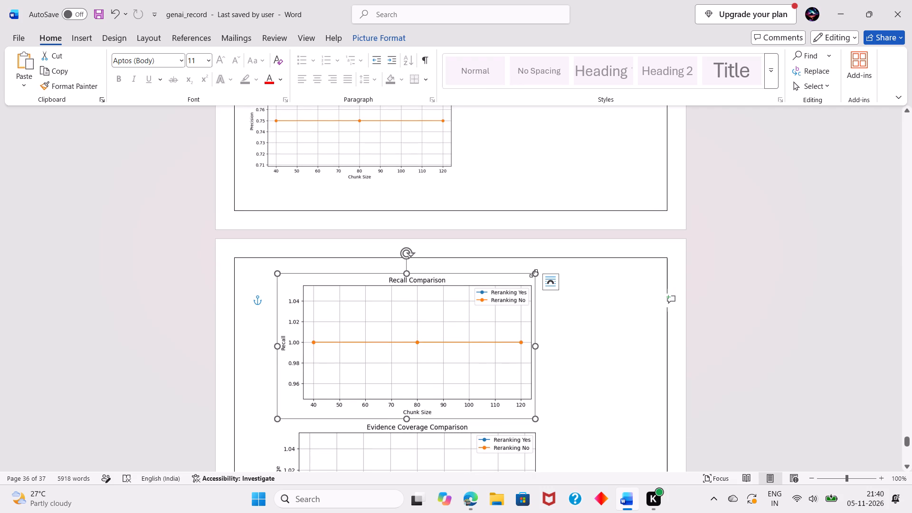
drag(533, 273, 466, 329)
drag(408, 346, 422, 331)
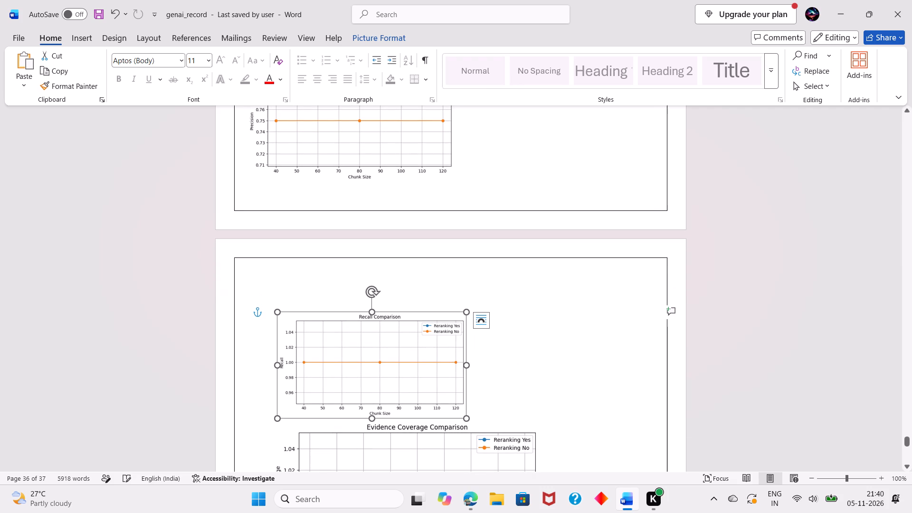
drag(422, 331, 502, 231)
scroll(502, 231, up, 1)
drag(464, 300, 553, 168)
click(461, 275)
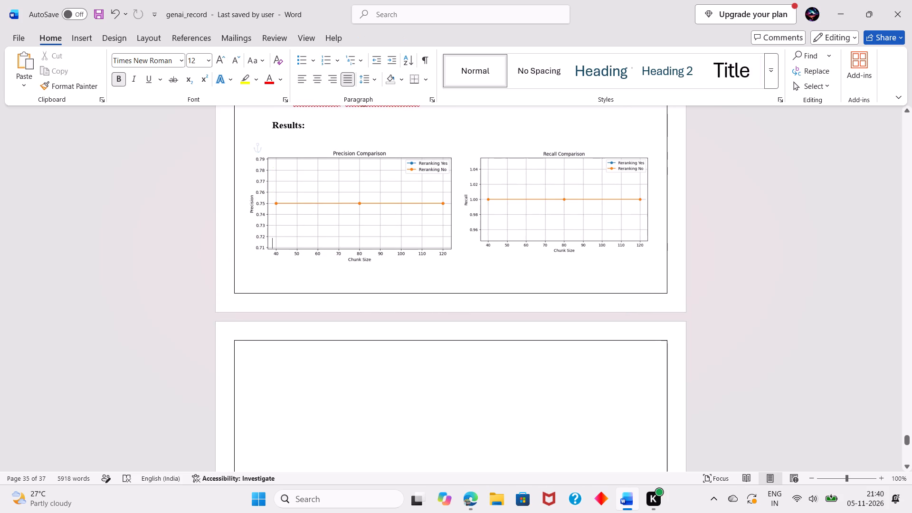
Move the Evidence Coverage Comparison chart to the upper left of its page and shrink it to about 10.1 cm wide.
scroll(461, 275, down, 3)
drag(418, 355, 394, 244)
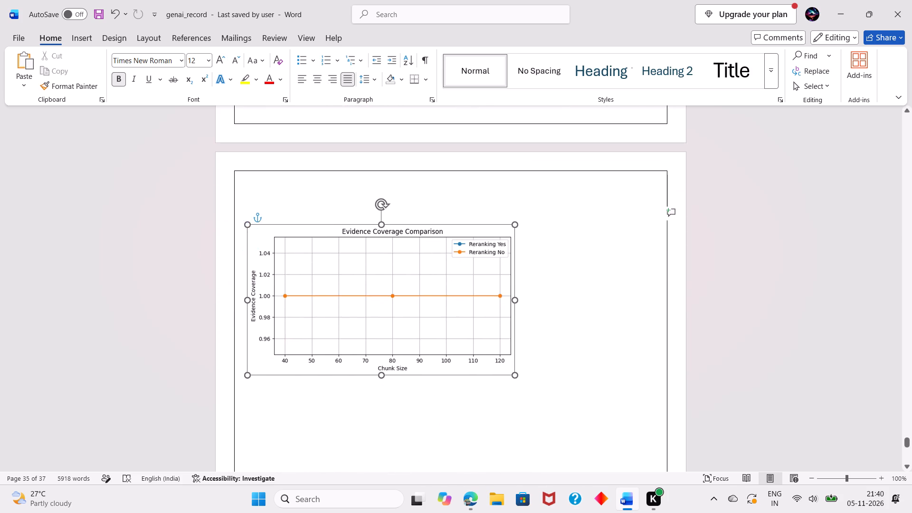
drag(394, 244, 395, 208)
click(392, 280)
drag(392, 280, 392, 272)
drag(392, 272, 394, 256)
drag(515, 342, 479, 330)
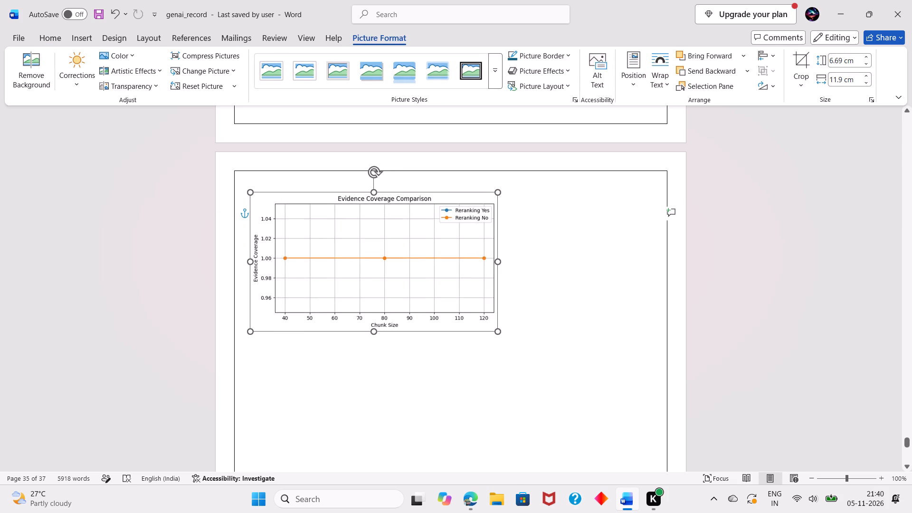
drag(479, 330, 462, 320)
Move the Retrieval Latency Comparison chart up through the blank lines, closer to the Evidence Coverage Comparison chart.
scroll(462, 320, down, 3)
drag(407, 307, 413, 215)
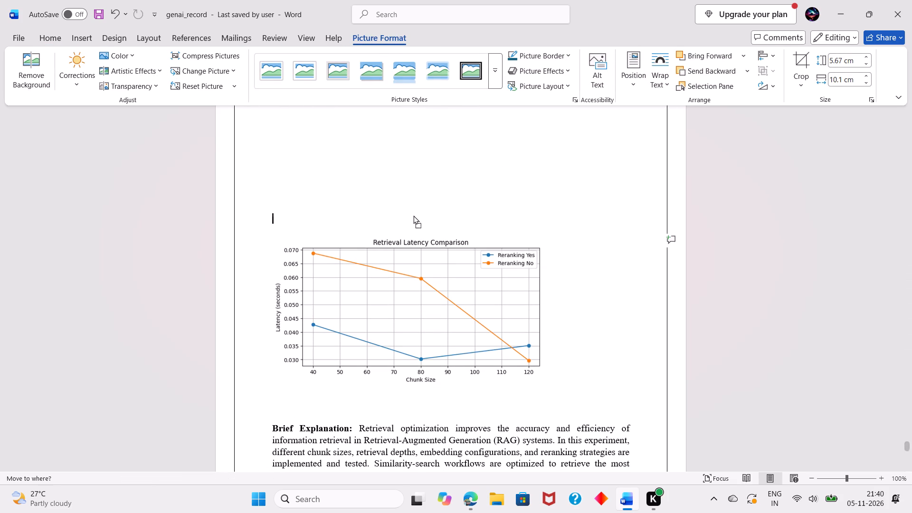
drag(413, 215, 414, 214)
scroll(414, 214, up, 2)
drag(380, 446, 386, 338)
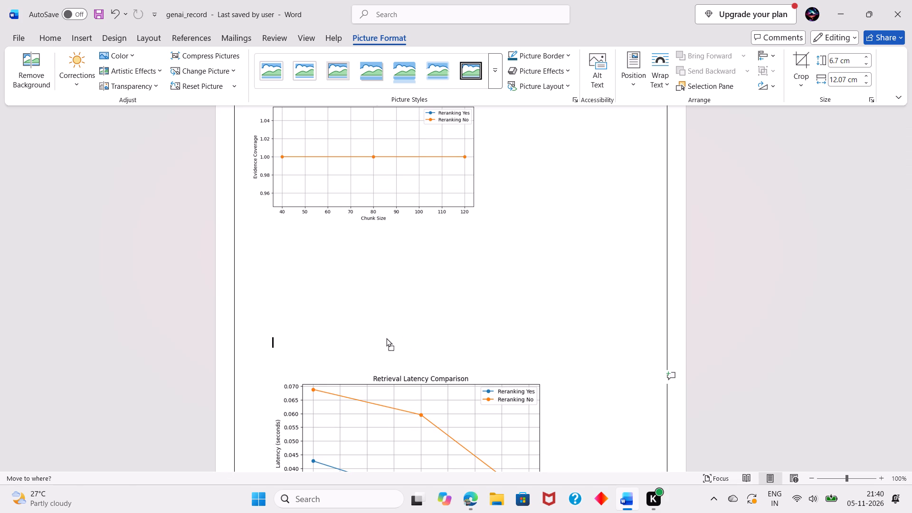
drag(386, 338, 385, 356)
drag(383, 370, 389, 276)
drag(433, 330, 431, 301)
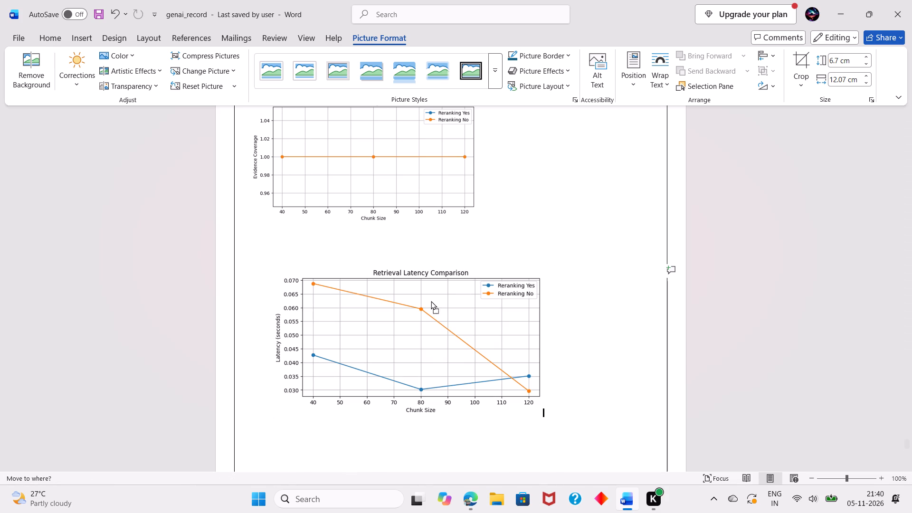
drag(431, 301, 429, 295)
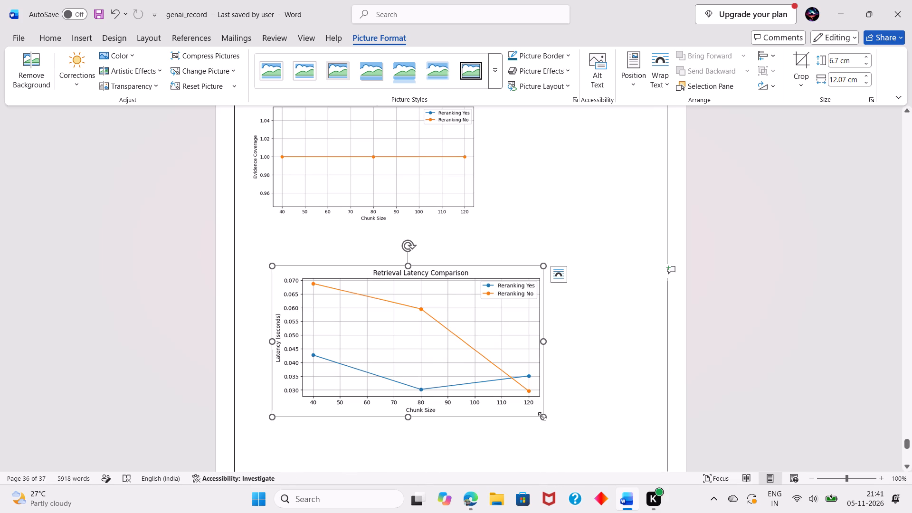
Enlarge the Retrieval Latency Comparison chart proportionally to the full text width, about 15.96 cm.
drag(542, 416, 634, 441)
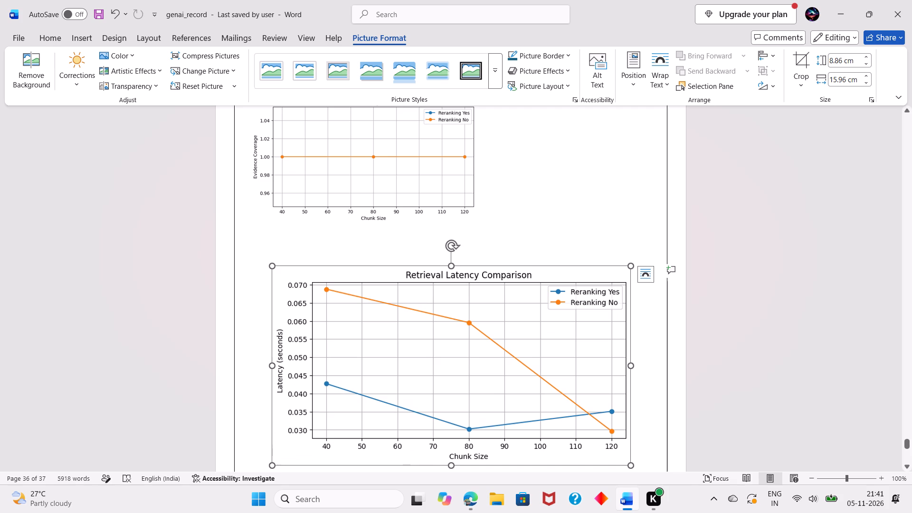
Set the Retrieval Latency Comparison chart's wrapping to In Front of Text and move it up directly below the Evidence Coverage chart.
drag(475, 348, 452, 312)
drag(452, 312, 425, 288)
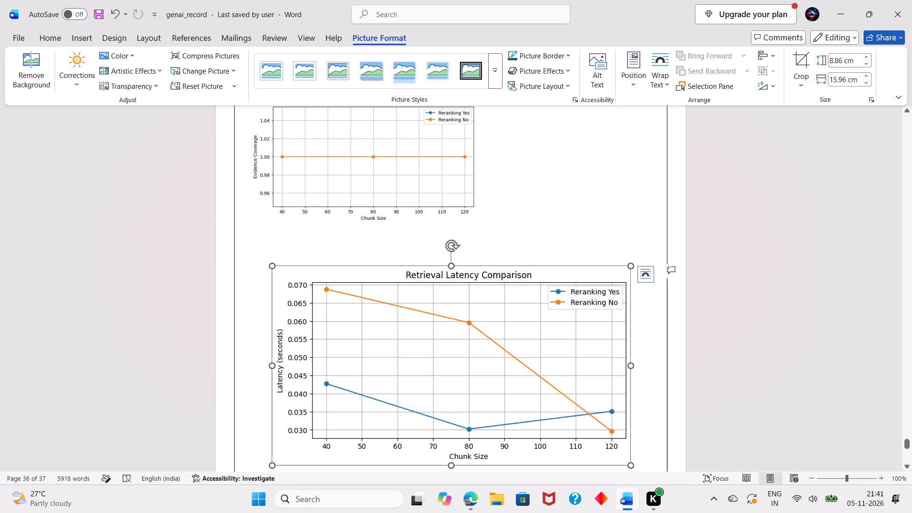
click(649, 272)
click(733, 382)
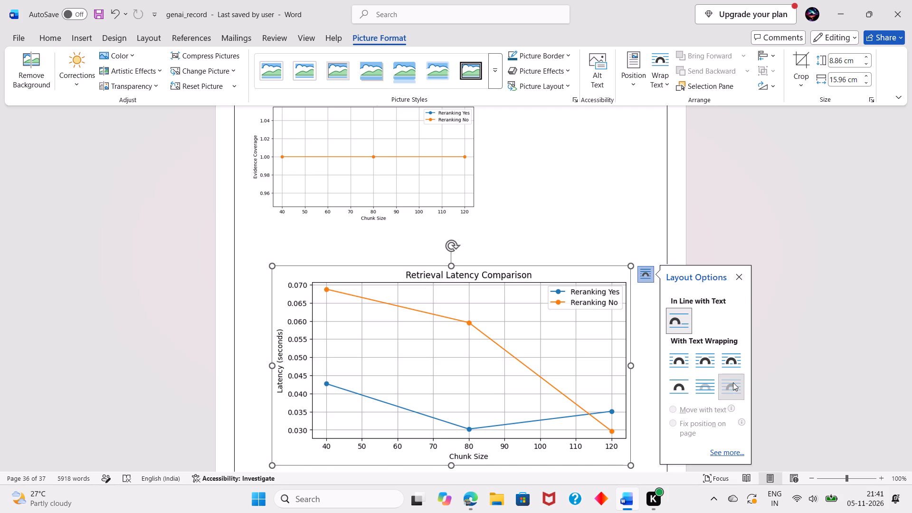
drag(516, 346, 511, 313)
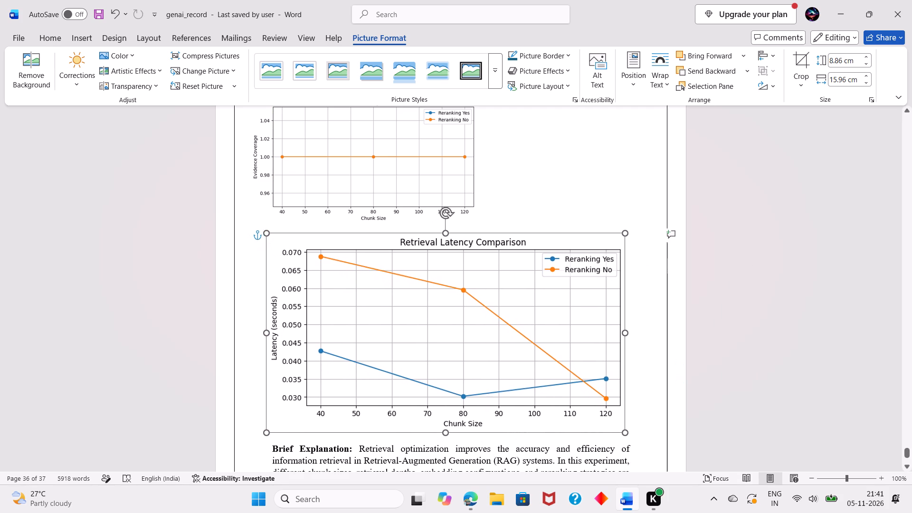
drag(511, 313, 509, 312)
click(509, 312)
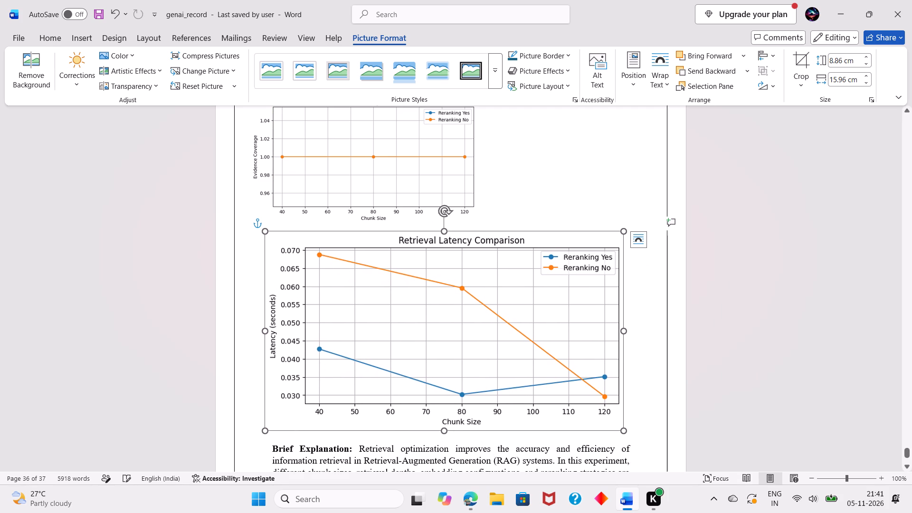
Capture the FINAL RETRIEVAL EVALUATION output, including the best configuration, from the Colab notebook and paste it above the Retrieval Latency chart in Word.
key(alt+Tab)
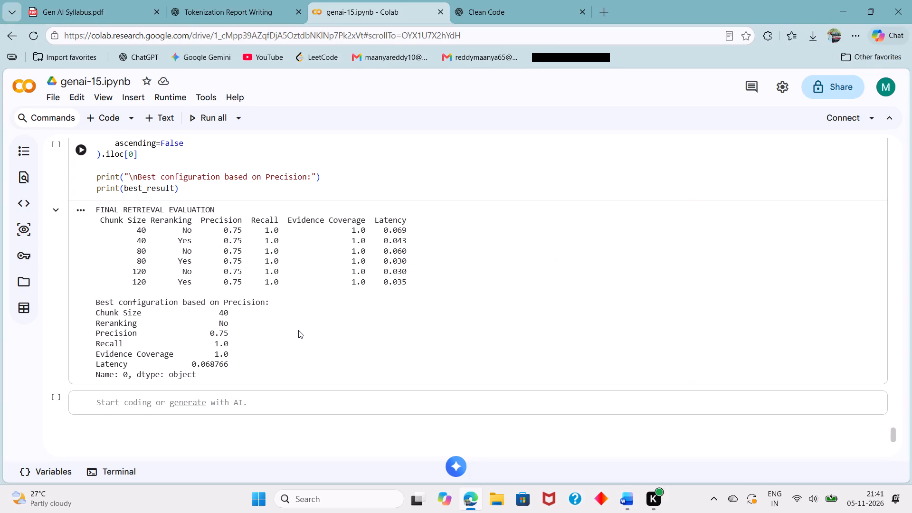
key(Print)
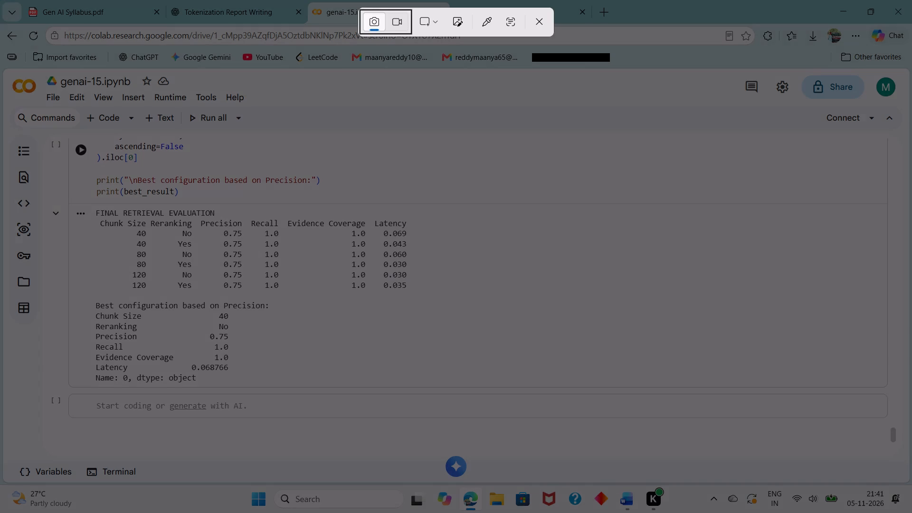
drag(88, 203, 142, 382)
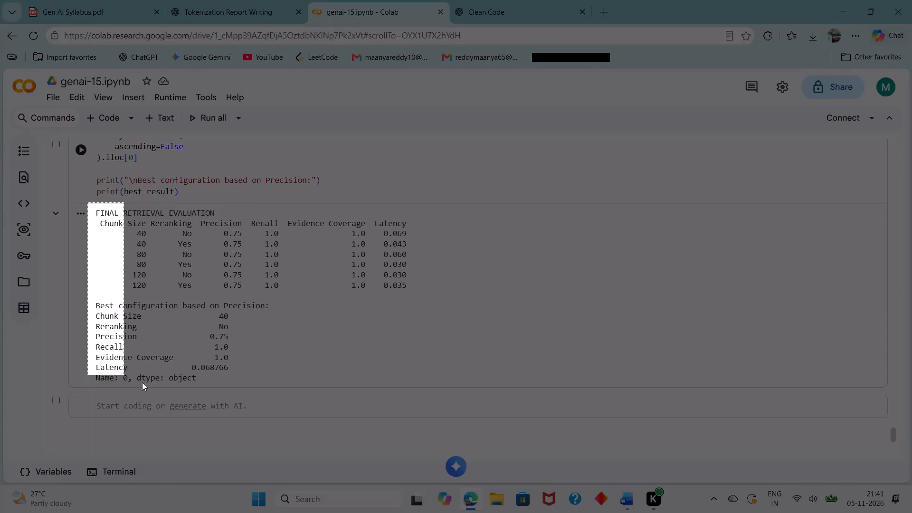
drag(142, 382, 308, 381)
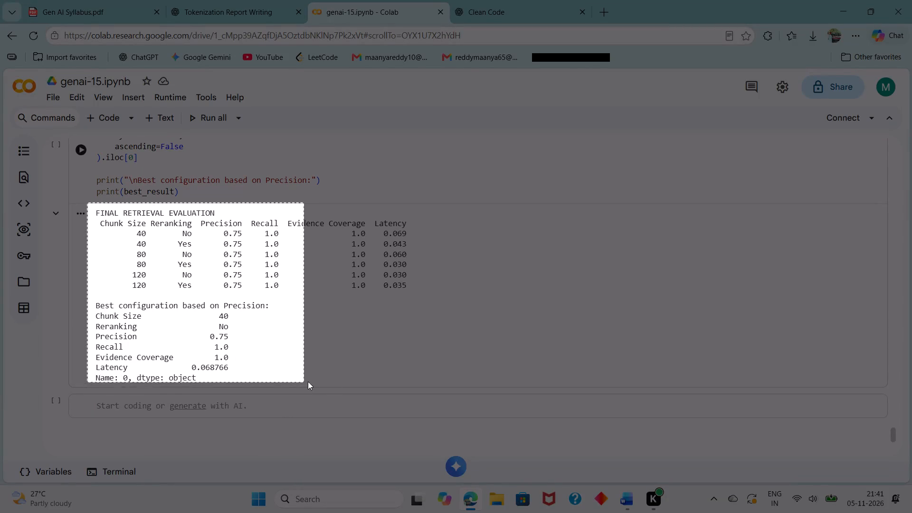
drag(308, 381, 410, 384)
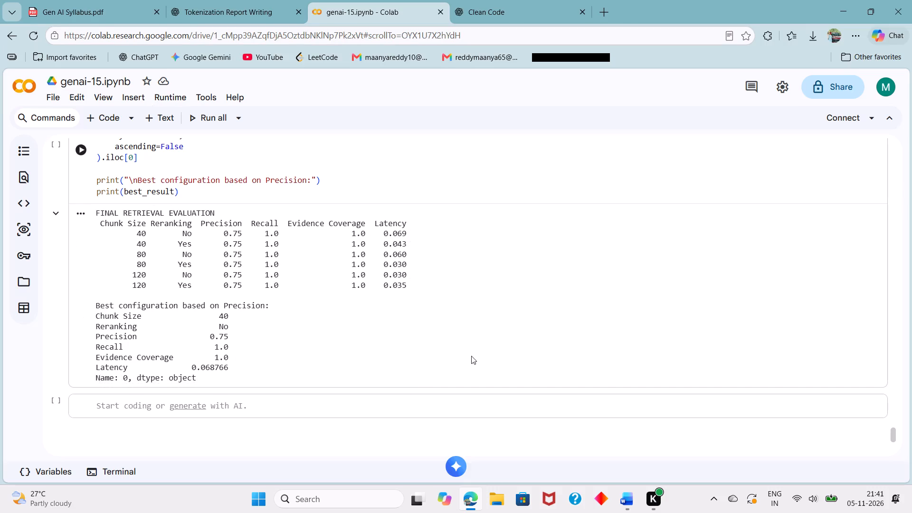
click(626, 499)
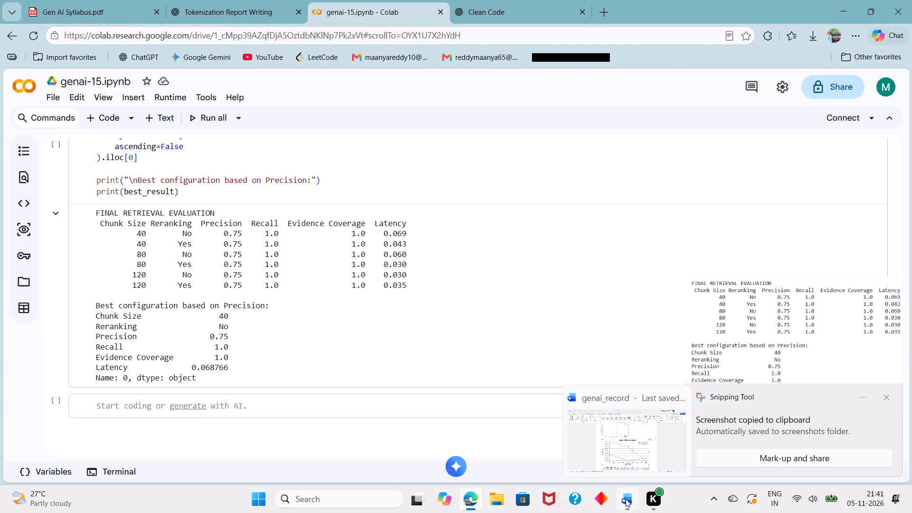
click(550, 197)
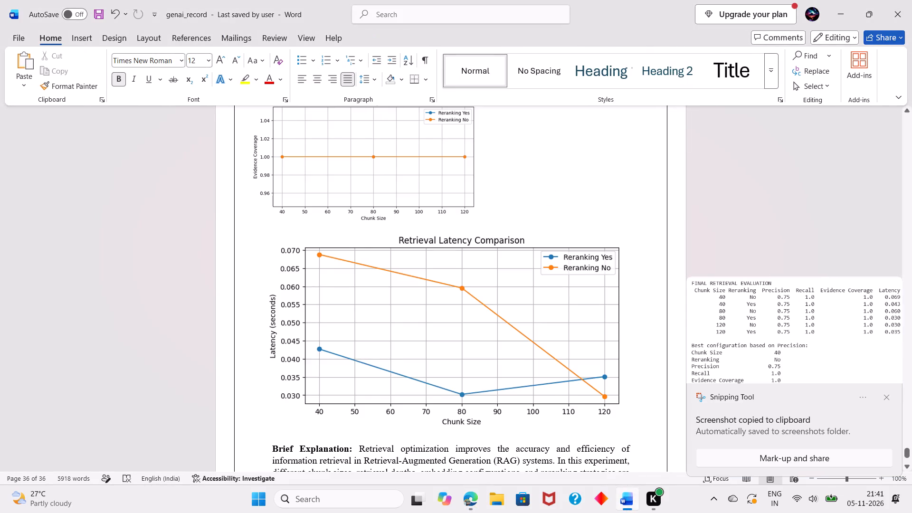
key(ctrl+v)
scroll(550, 197, down, 4)
scroll(550, 197, up, 2)
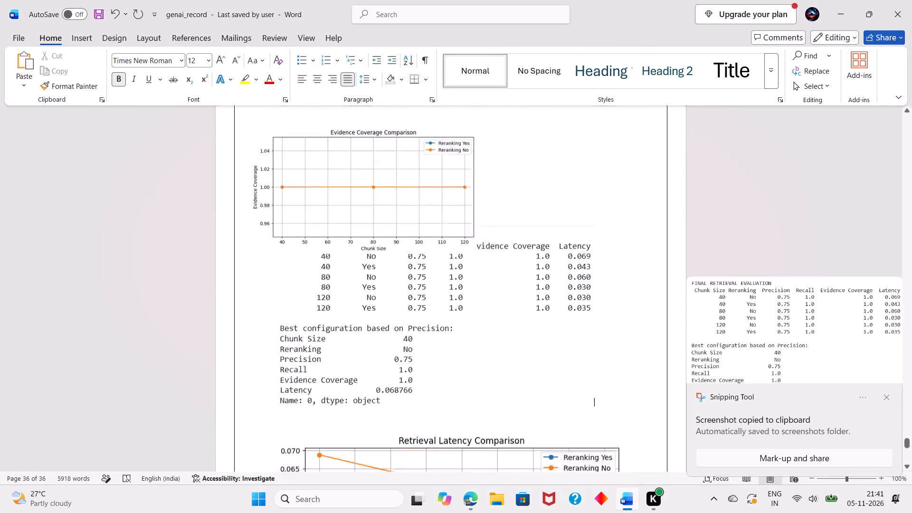
Shrink the final evaluation output picture proportionally, set its wrapping to In Front of Text, and place it beside the Evidence Coverage Comparison chart.
click(503, 339)
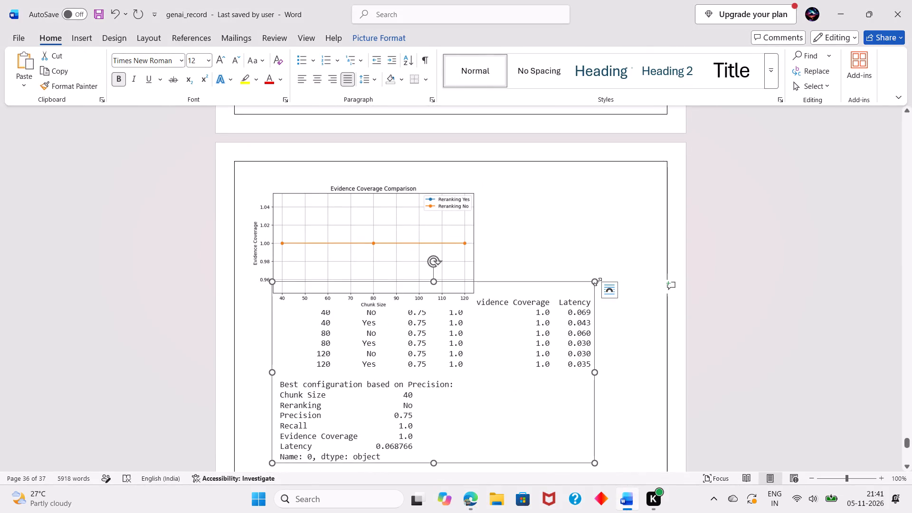
drag(595, 282, 466, 358)
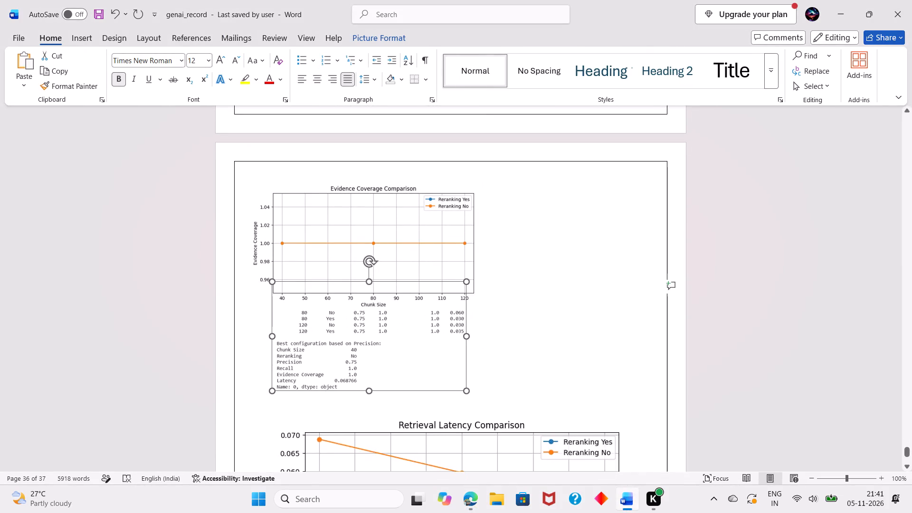
click(398, 350)
click(483, 289)
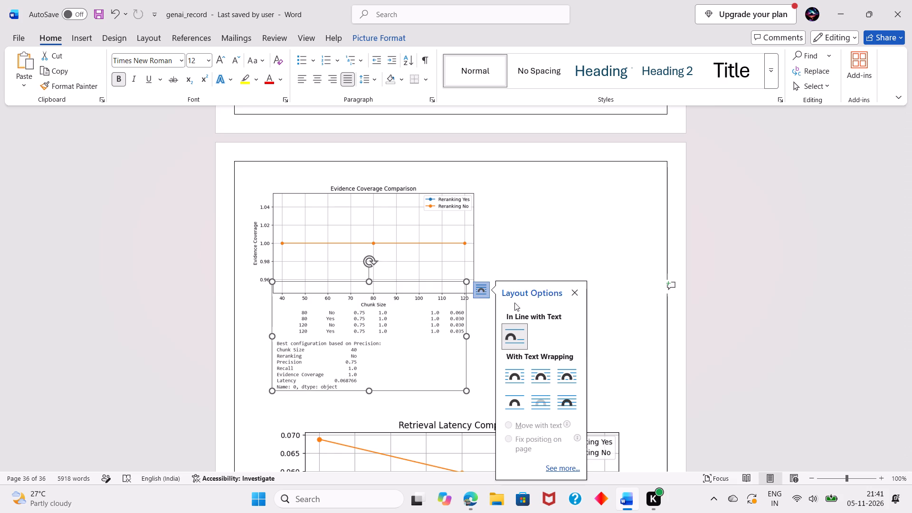
click(569, 390)
drag(430, 342, 612, 247)
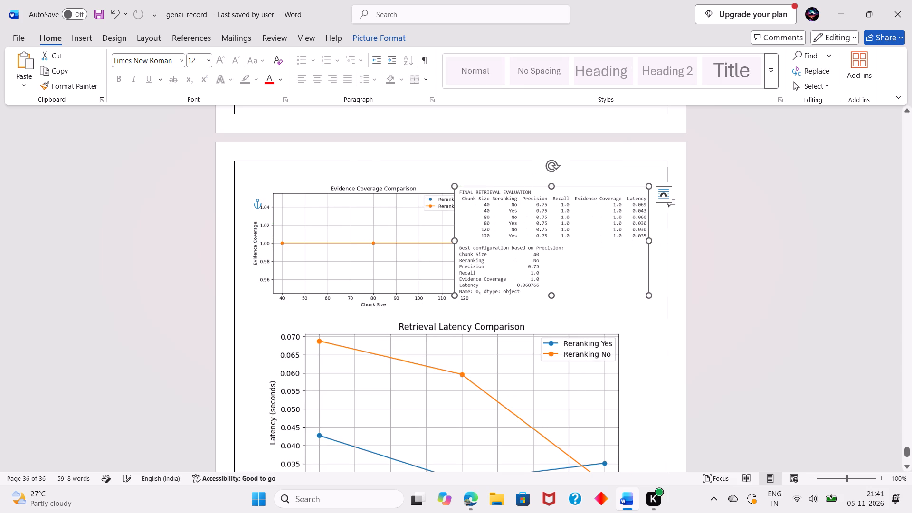
Fit the Evidence Coverage chart and a slightly smaller evaluation output picture side by side inside the page border, without overlap and with tops roughly level.
drag(373, 247, 361, 246)
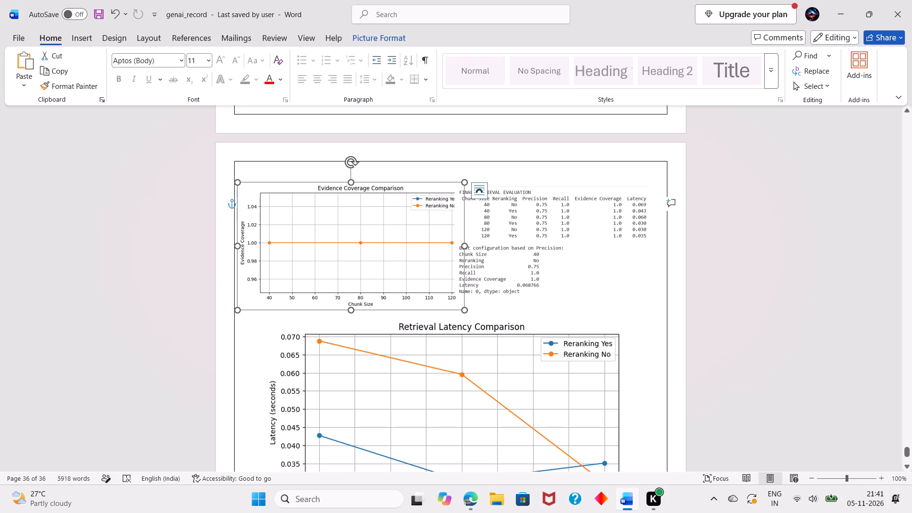
click(517, 269)
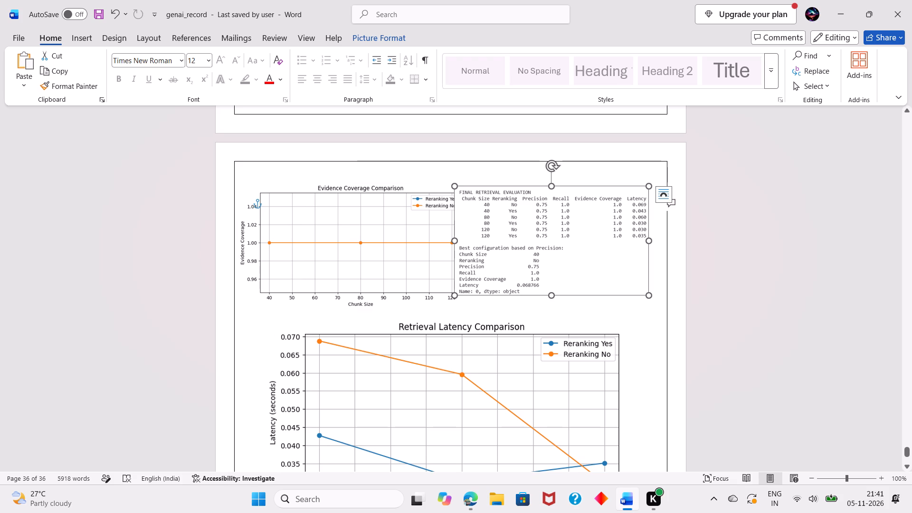
drag(455, 294, 486, 285)
drag(536, 254, 545, 256)
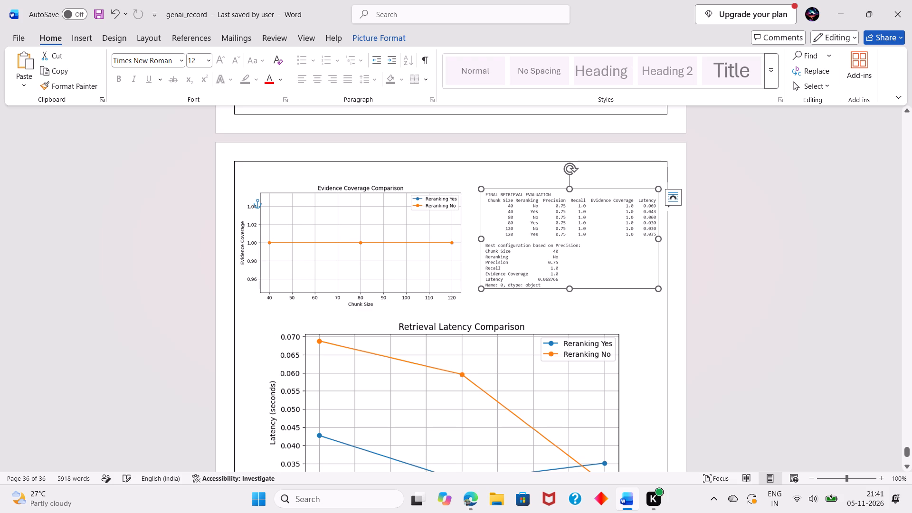
drag(392, 245, 389, 240)
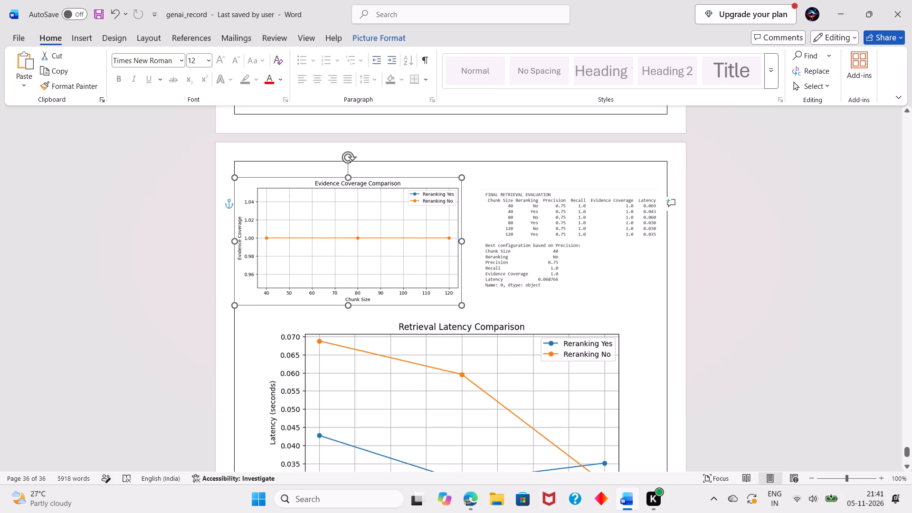
drag(389, 240, 392, 239)
click(499, 235)
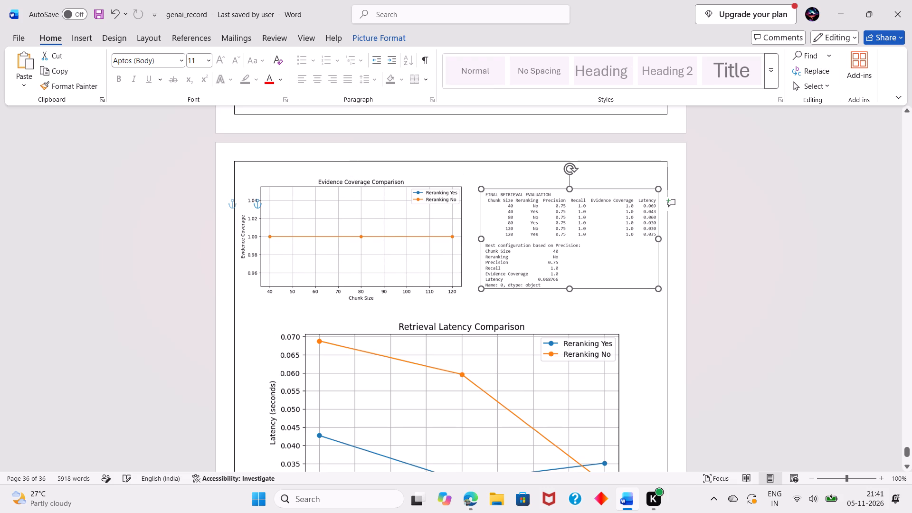
click(465, 351)
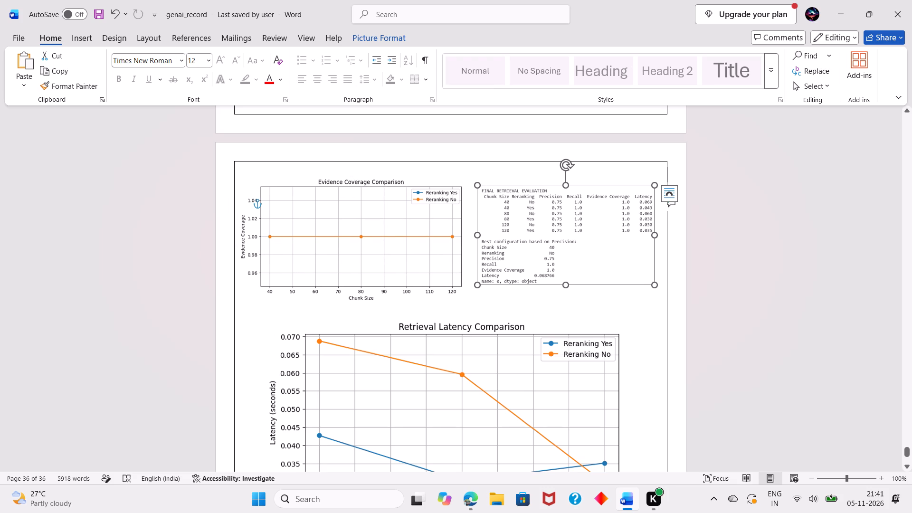
Insert a blank line before the Brief Explanation paragraph below the Retrieval Latency Comparison chart.
scroll(465, 351, down, 3)
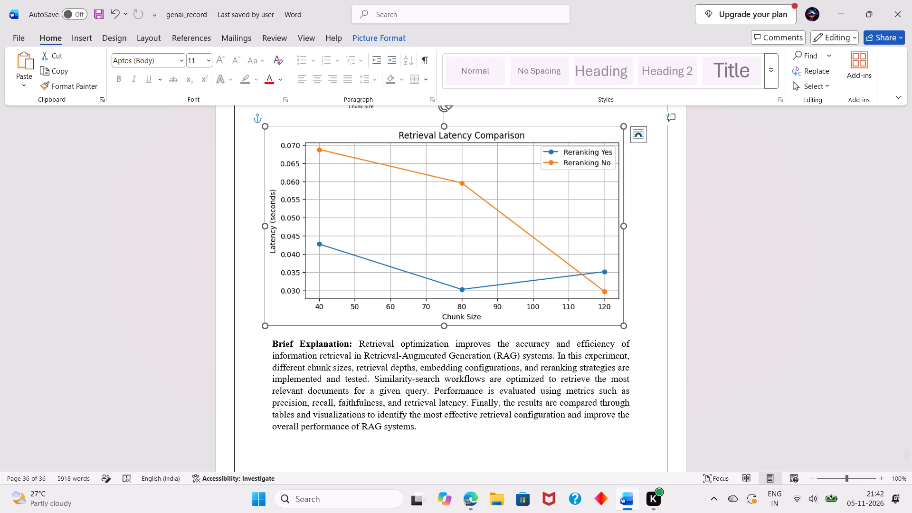
scroll(470, 408, down, 2)
scroll(470, 408, up, 1)
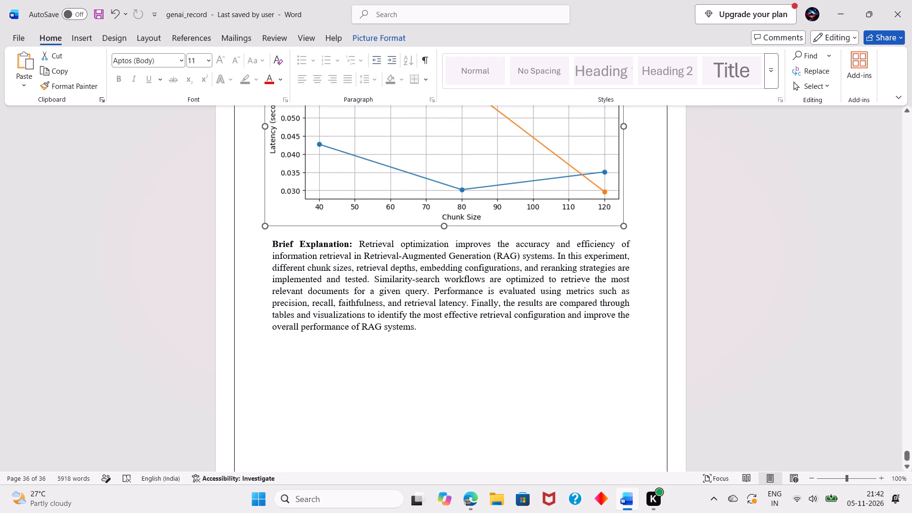
click(274, 241)
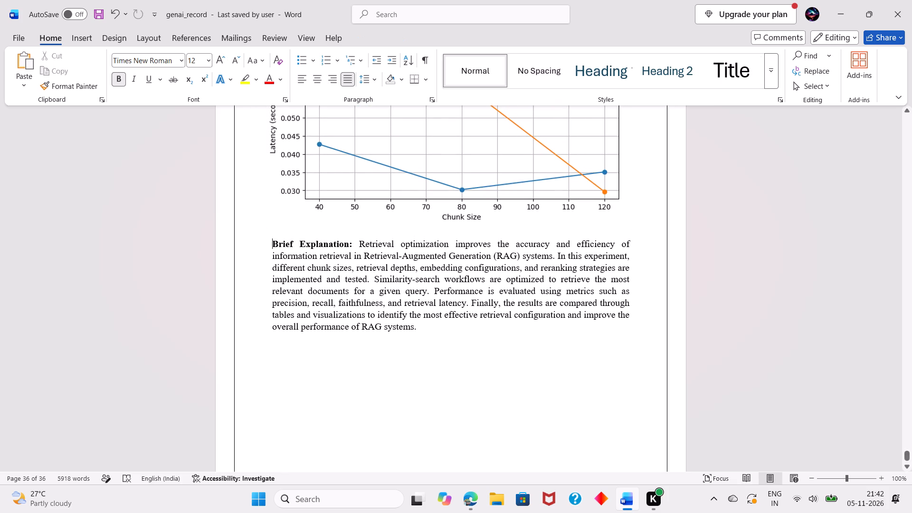
key(Return)
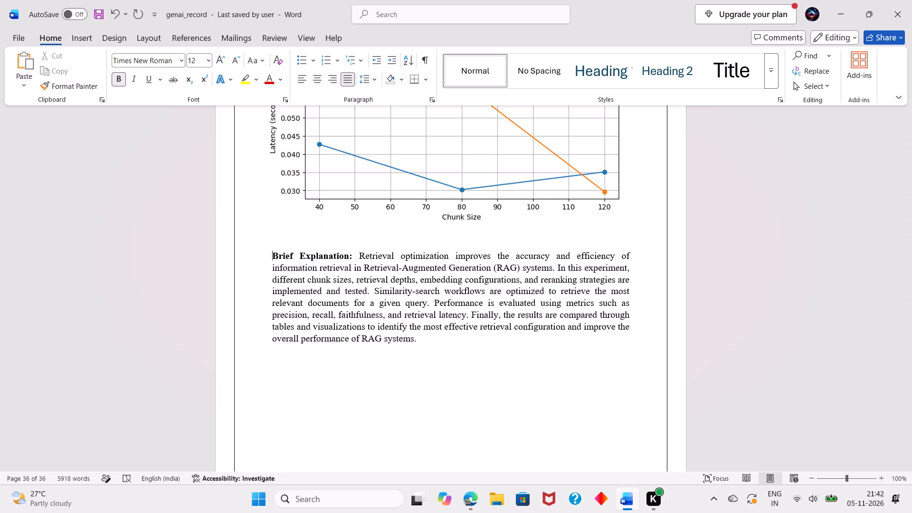
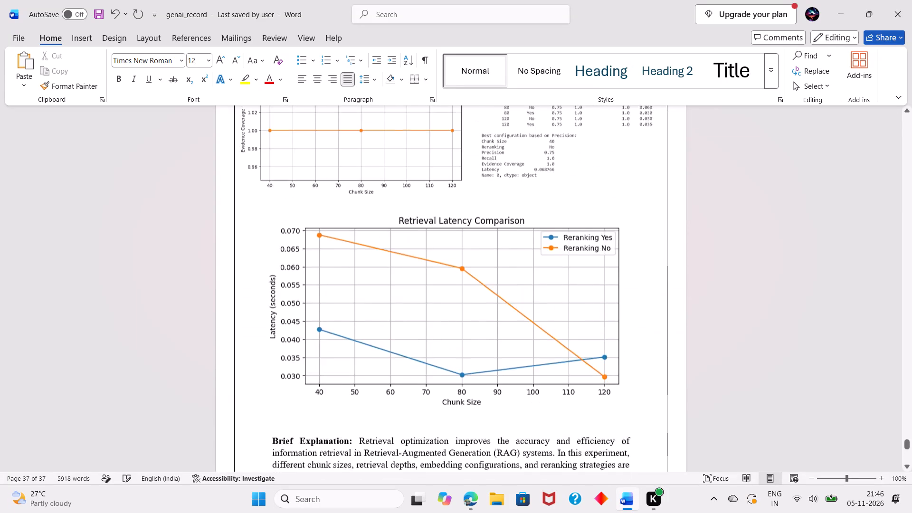
scroll(371, 268, up, 4)
scroll(371, 268, down, 9)
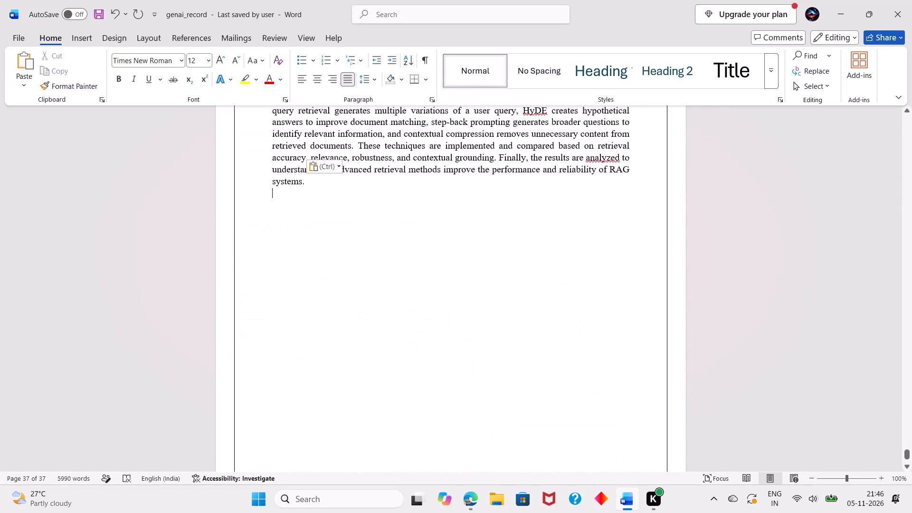
scroll(371, 268, down, 1)
scroll(371, 268, up, 3)
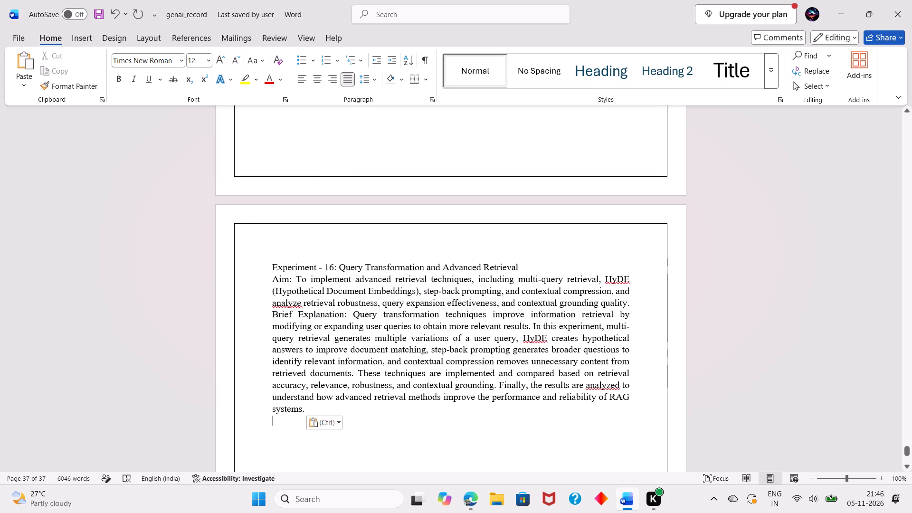
Renumber the pasted Query Transformation heading as Experiment - 13.
click(333, 264)
key(BackSpace)
key(3)
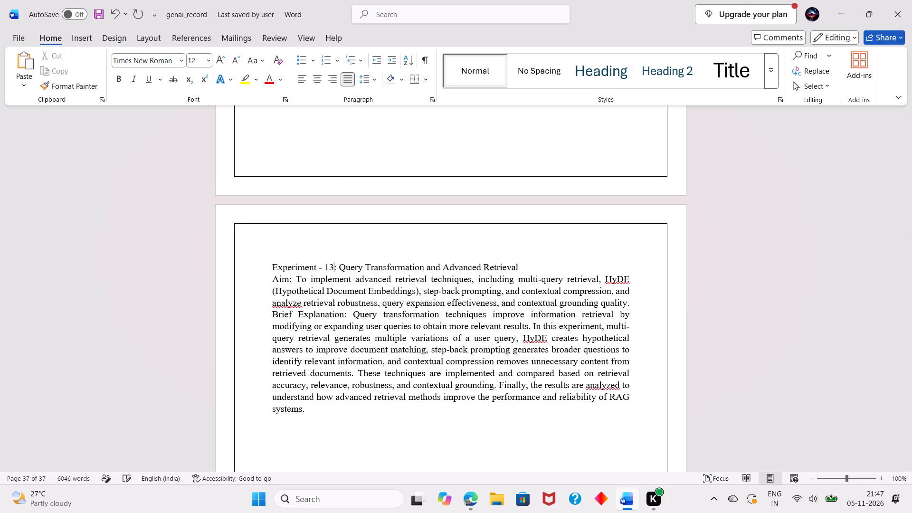
Format the Query Transformation and Advanced Retrieval heading as bold, 14 pt and centred, and add a blank line below it.
drag(272, 266, 492, 255)
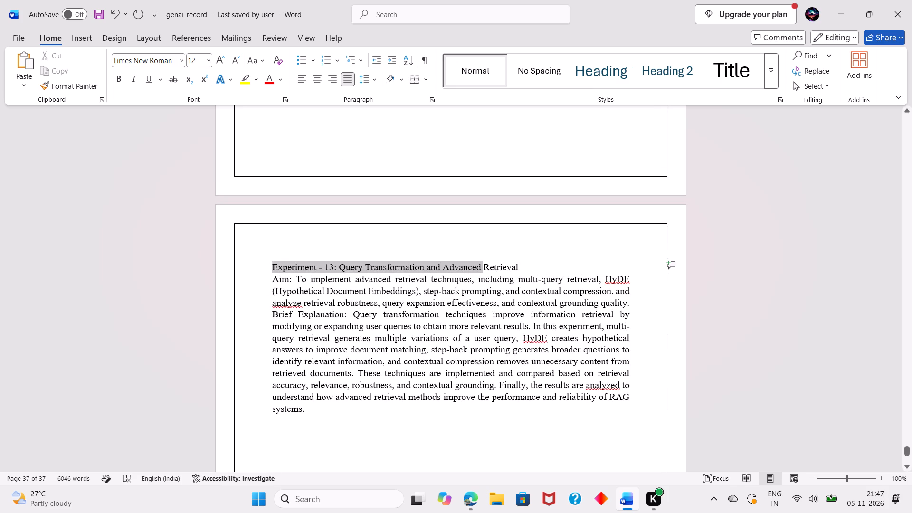
drag(492, 255, 514, 255)
click(524, 232)
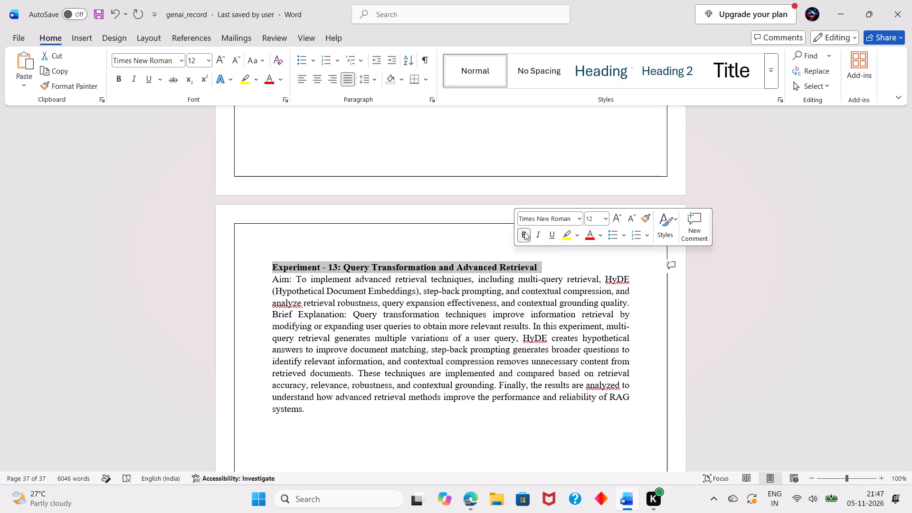
click(609, 219)
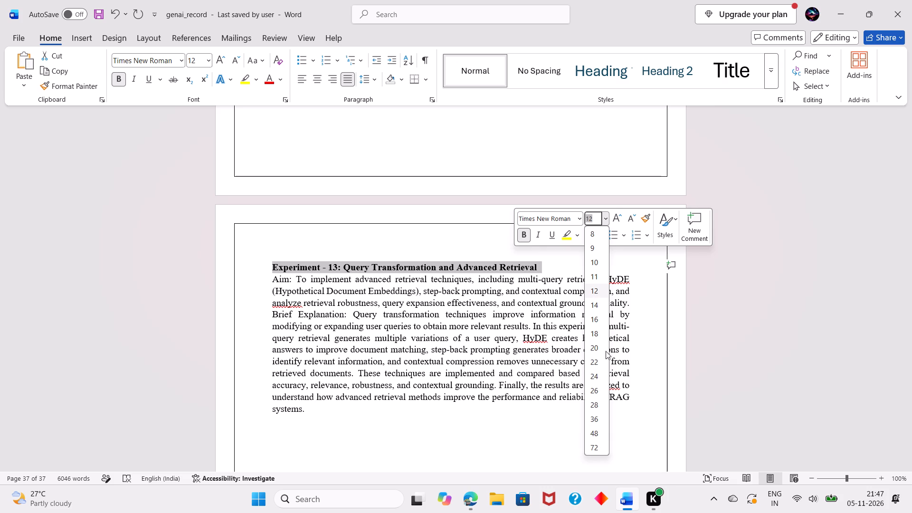
click(595, 305)
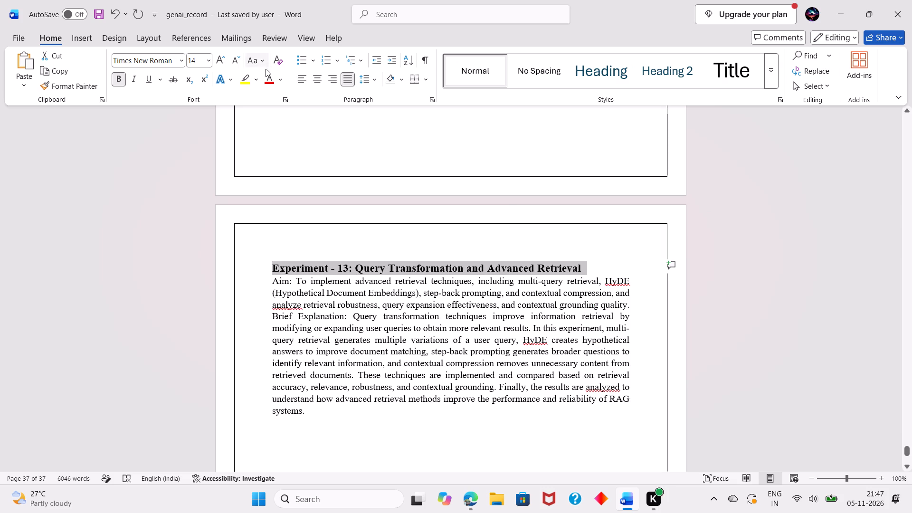
click(317, 77)
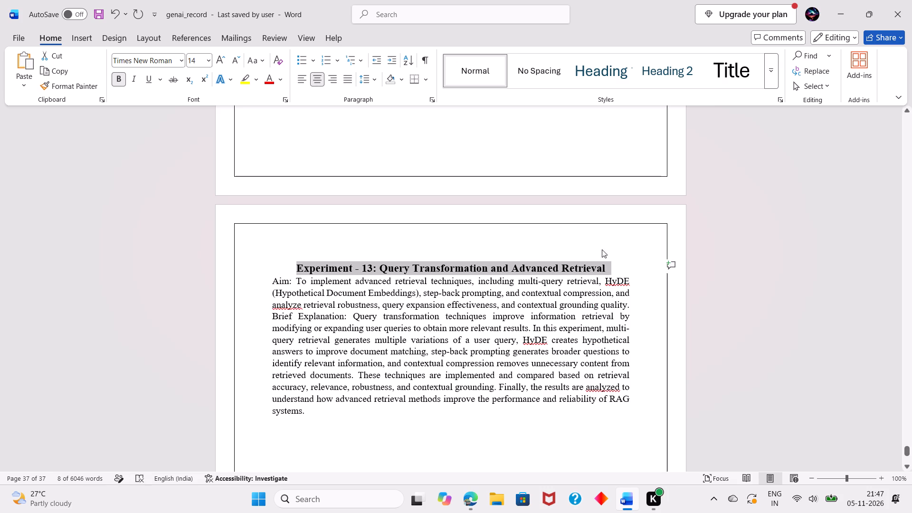
click(613, 266)
key(Return)
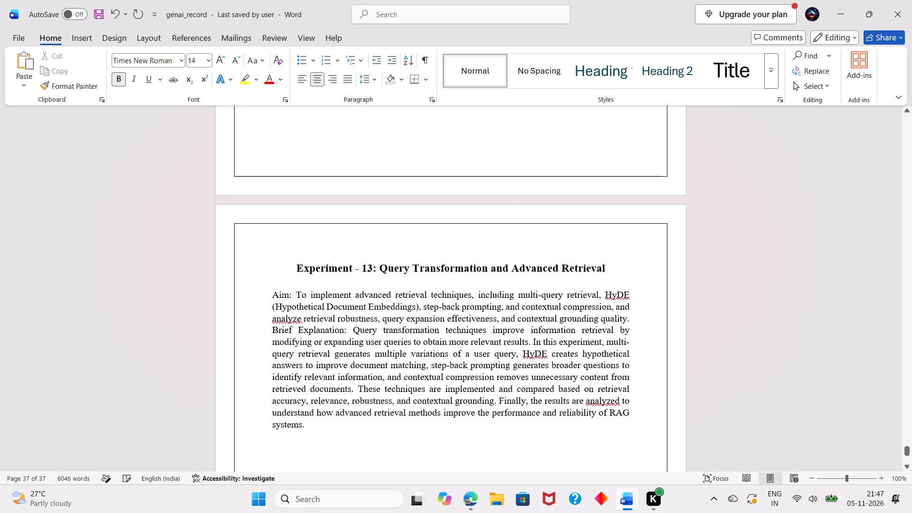
Make the "Aim:" and "Brief Explanation:" labels of the new experiment bold.
drag(293, 294, 272, 295)
click(283, 277)
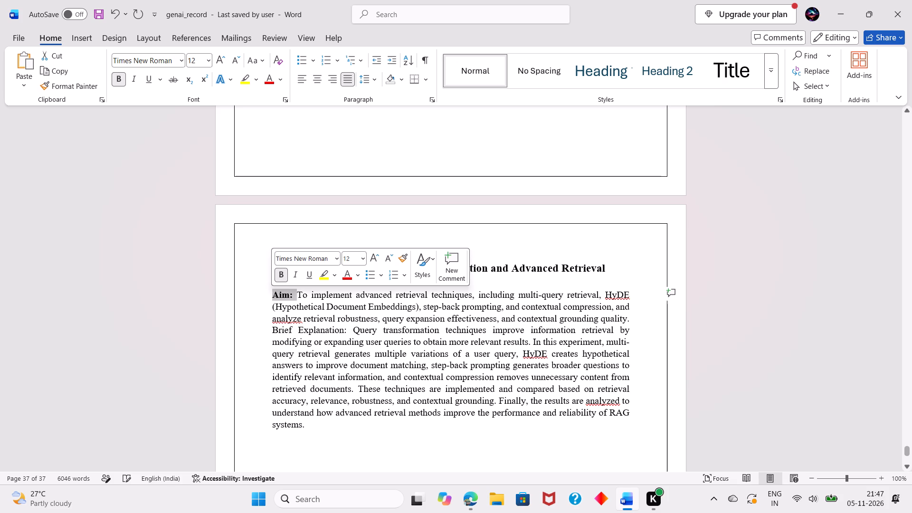
drag(271, 330, 345, 329)
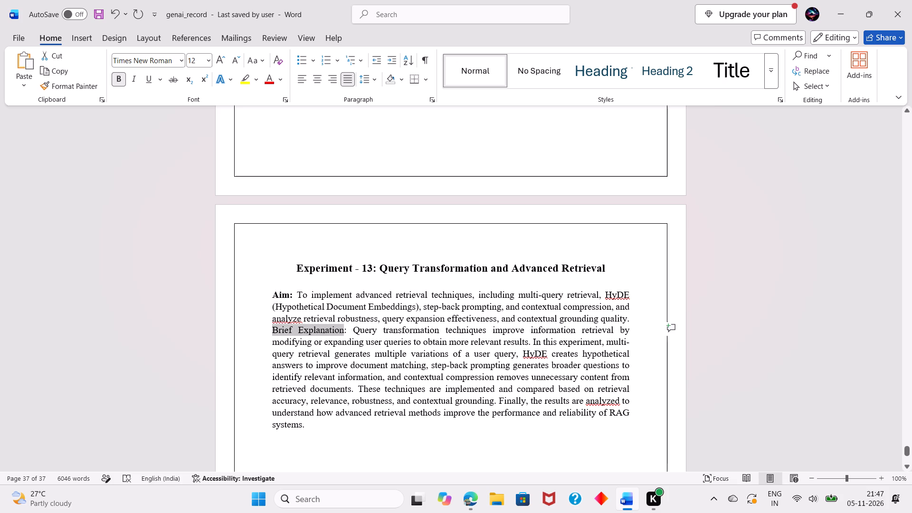
drag(345, 329, 345, 328)
click(351, 311)
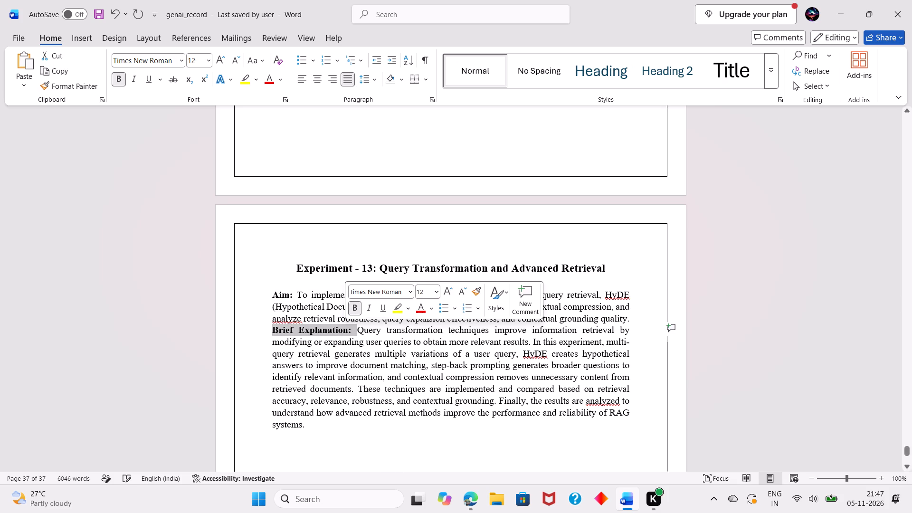
click(391, 472)
Insert a blank line between the Aim and Brief Explanation paragraphs and save the document.
click(630, 318)
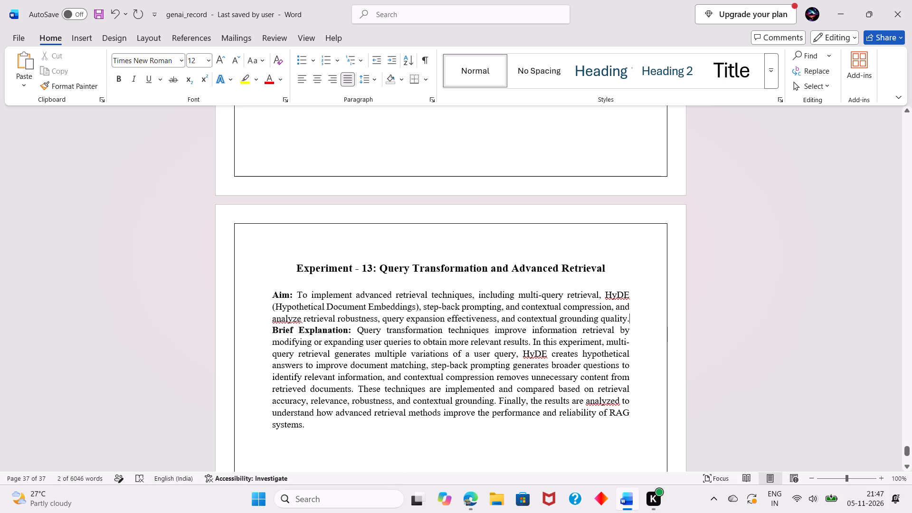
key(Return)
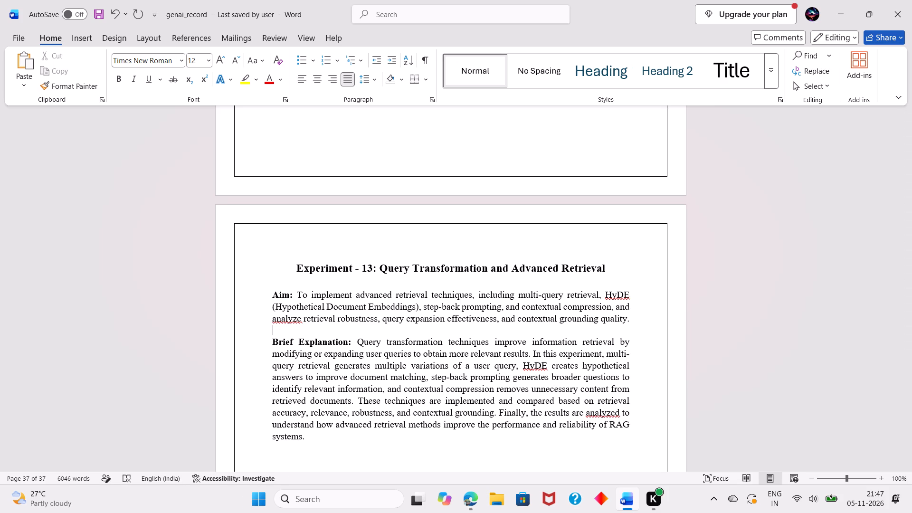
key(ctrl+s)
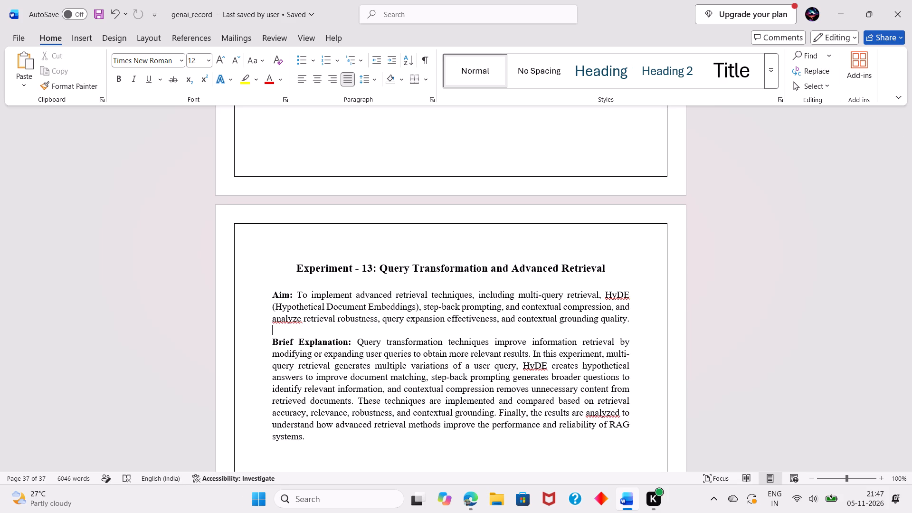
Add a bold "Code:" label between the Aim and the Brief Explanation, with an empty line beneath it.
key(Return)
text(Code:)
key(Return)
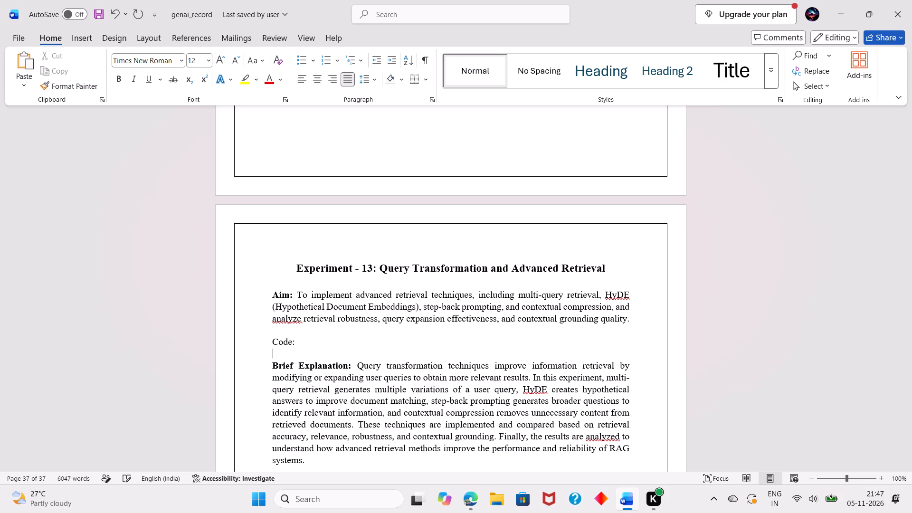
scroll(630, 318, up, 6)
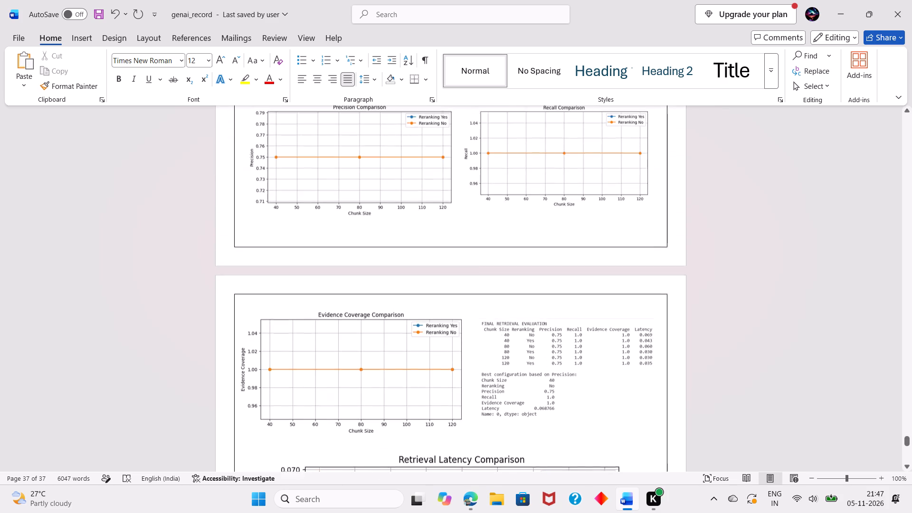
scroll(630, 318, up, 1)
scroll(630, 318, down, 3)
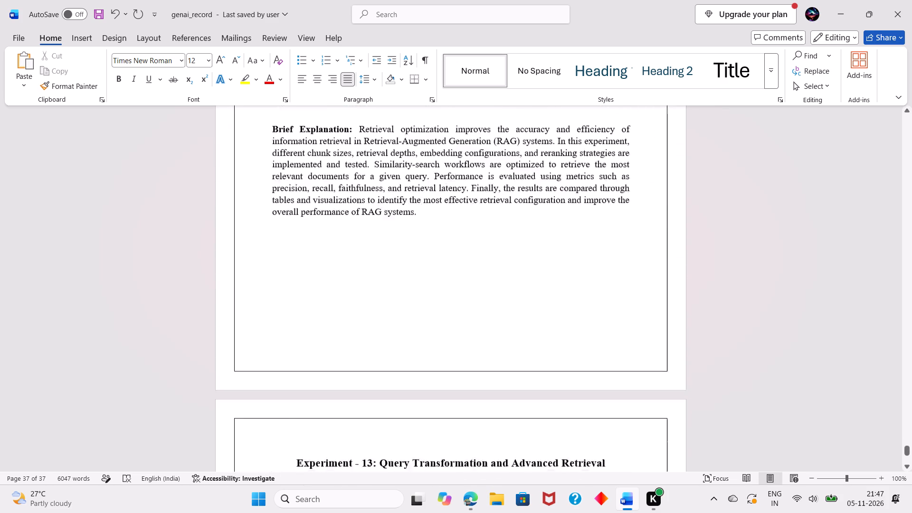
scroll(630, 318, down, 1)
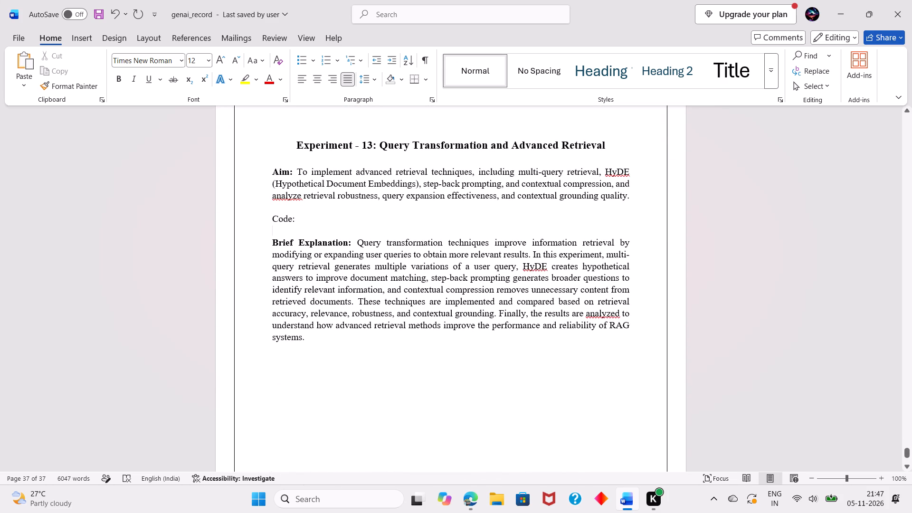
drag(296, 219, 273, 219)
click(278, 195)
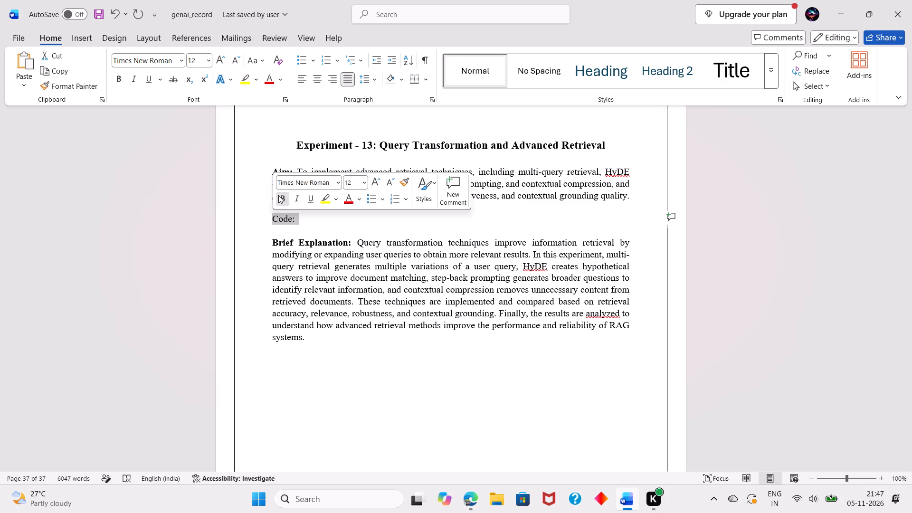
click(295, 229)
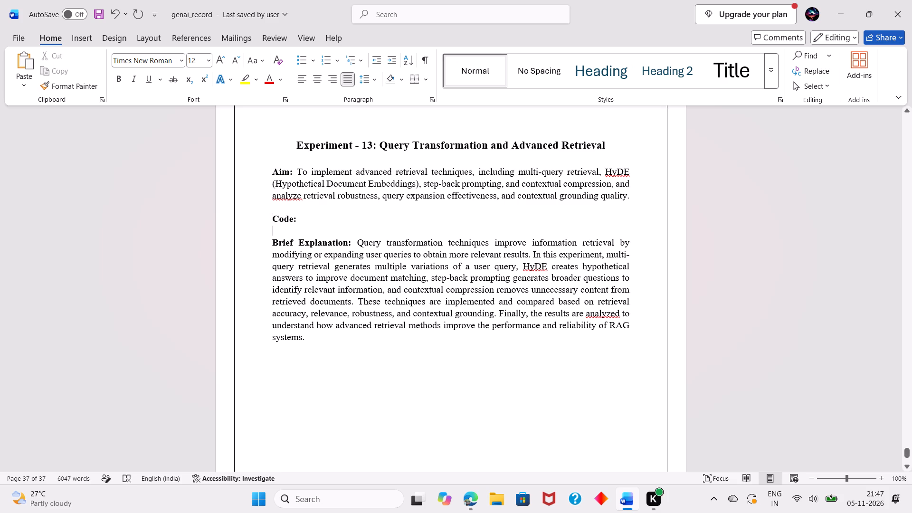
Switch to the Colab notebook in Edge and open genai-16.ipynb from the recent notebooks.
key(alt+Tab)
click(366, 8)
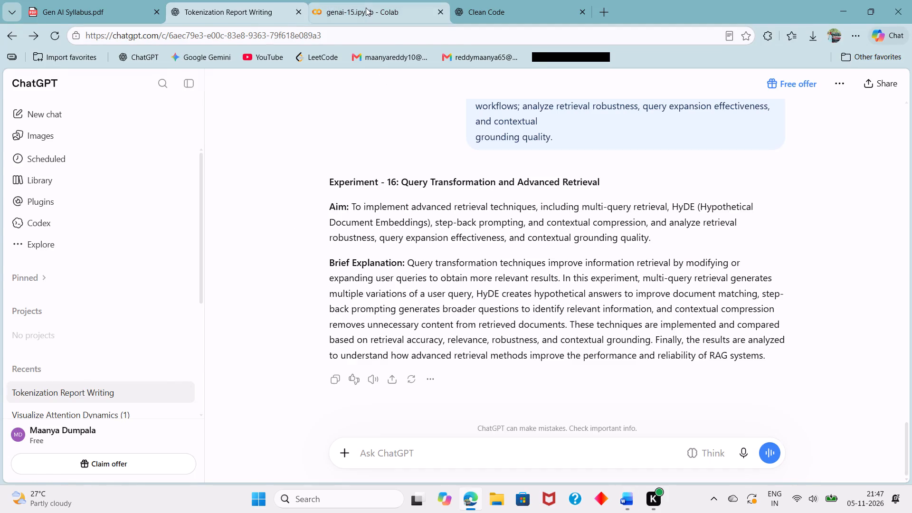
click(48, 94)
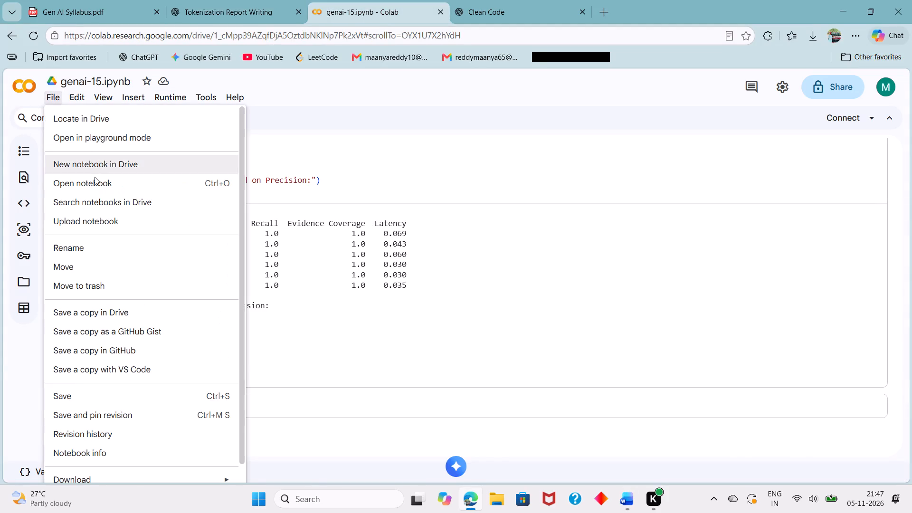
click(93, 190)
scroll(366, 310, down, 3)
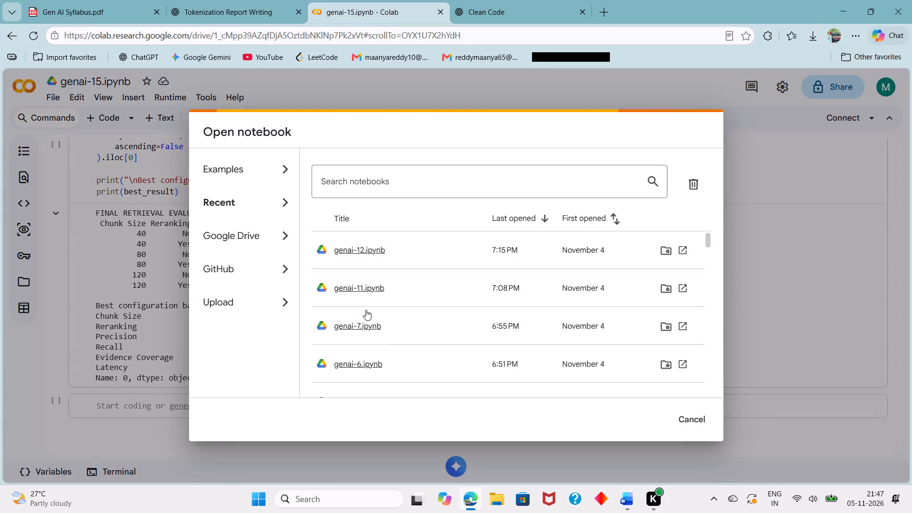
scroll(366, 310, down, 3)
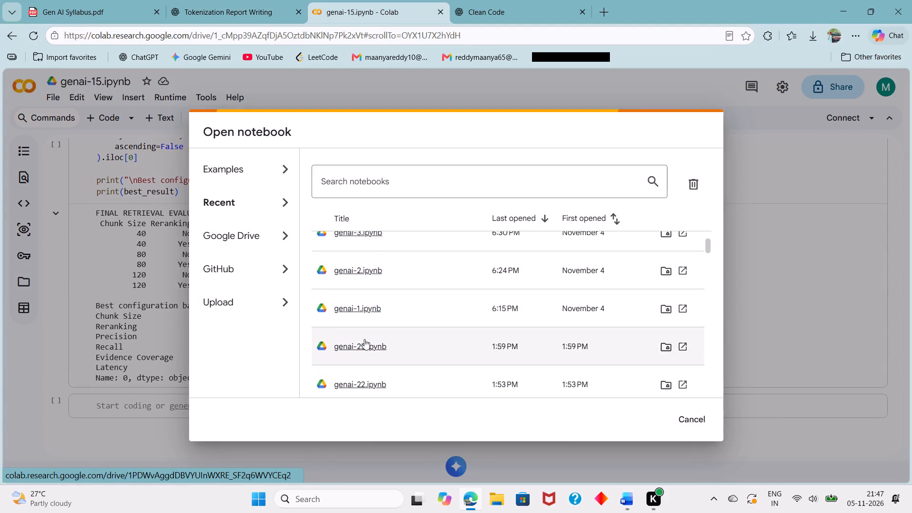
scroll(364, 339, down, 1)
scroll(366, 301, down, 2)
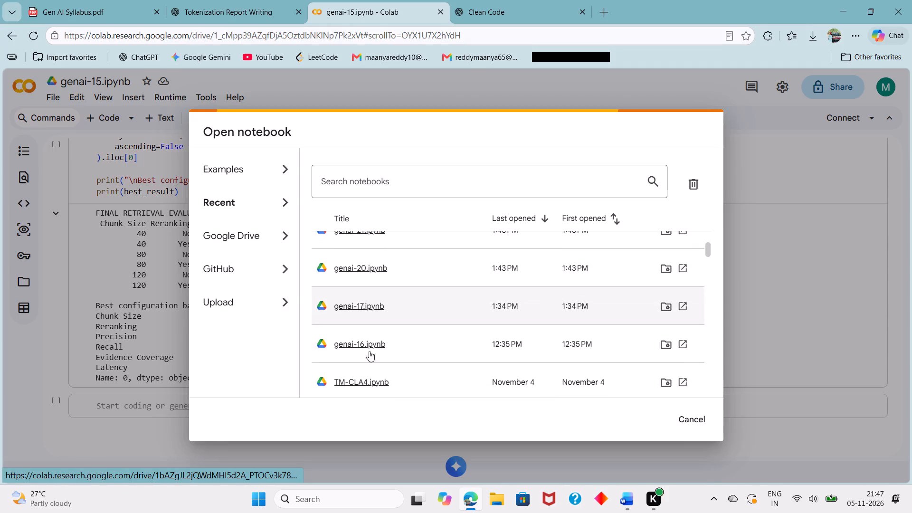
click(366, 348)
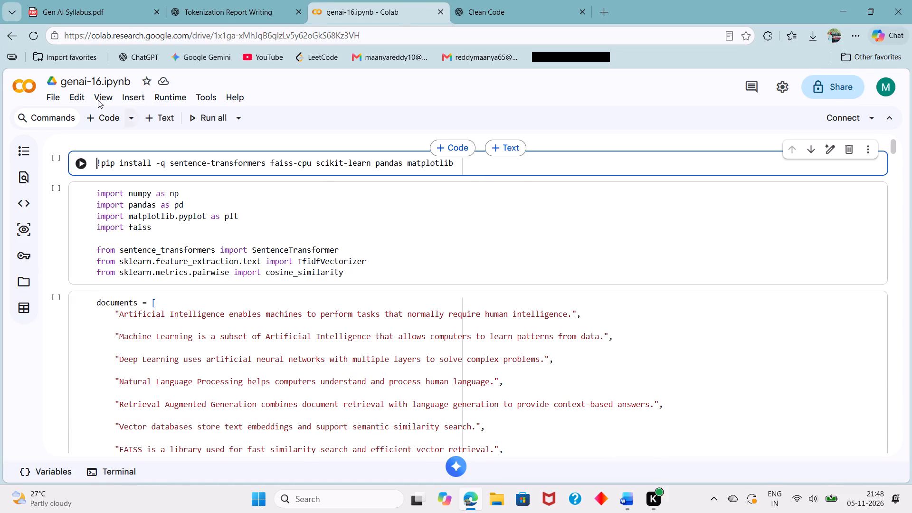
click(74, 99)
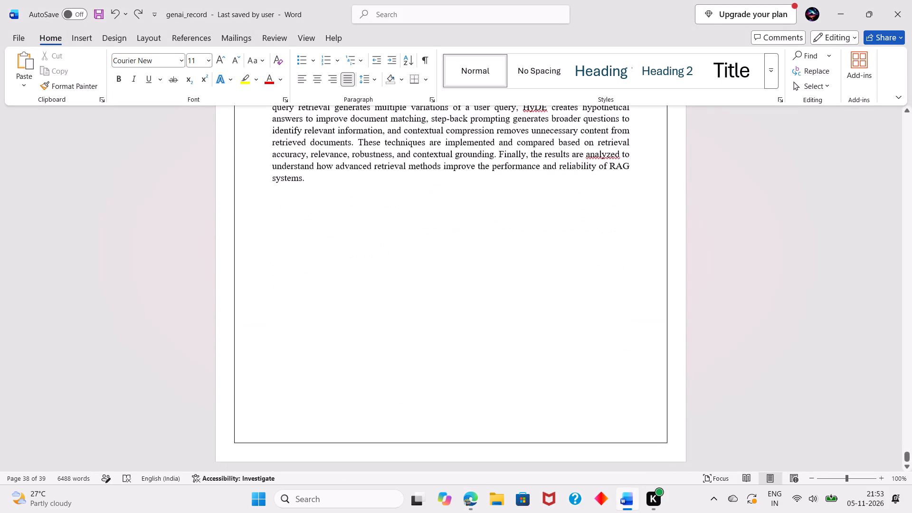
scroll(428, 322, up, 8)
scroll(428, 322, down, 1)
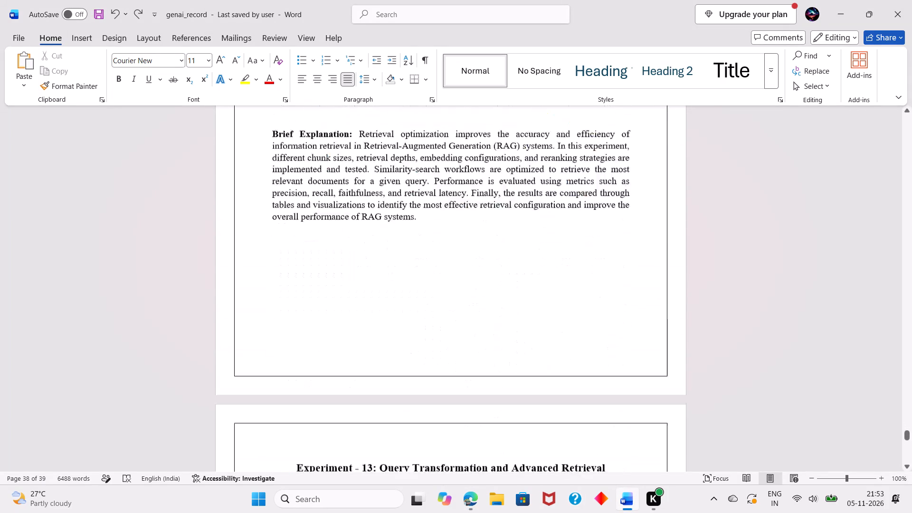
scroll(428, 322, down, 1)
scroll(428, 322, up, 3)
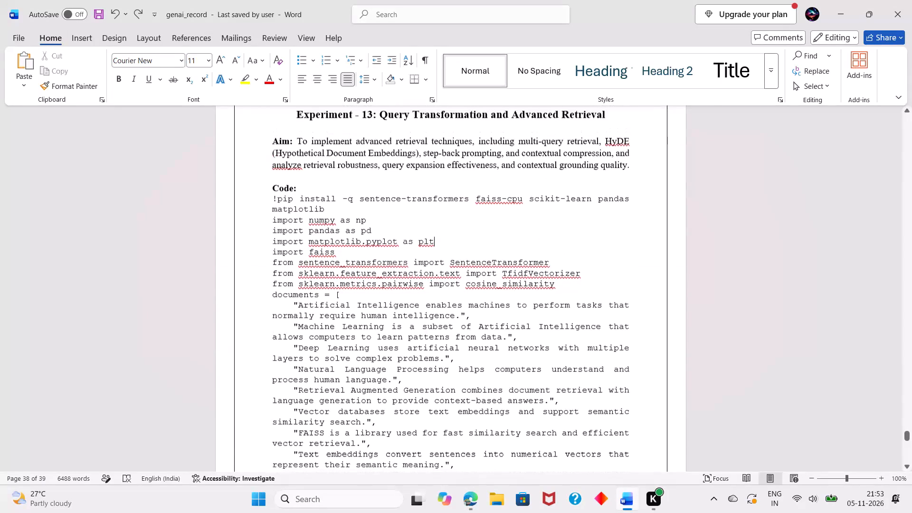
drag(270, 201, 421, 442)
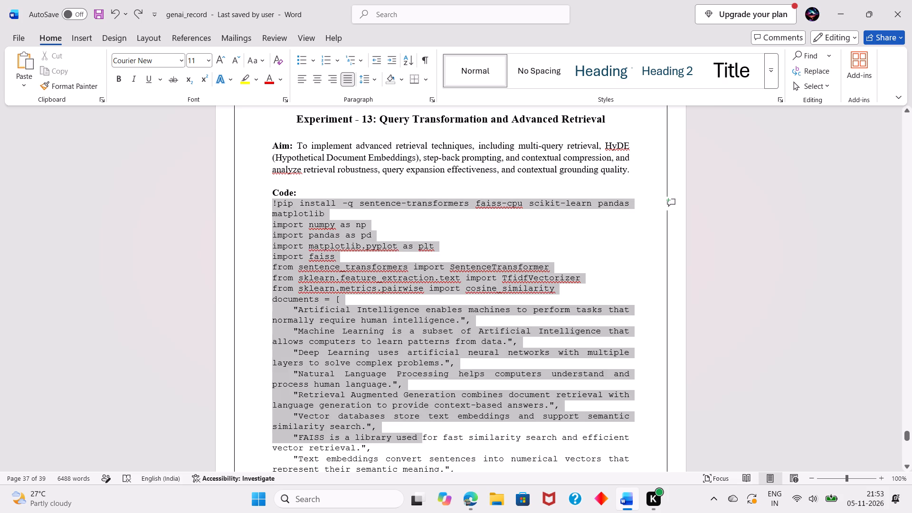
drag(421, 442, 432, 478)
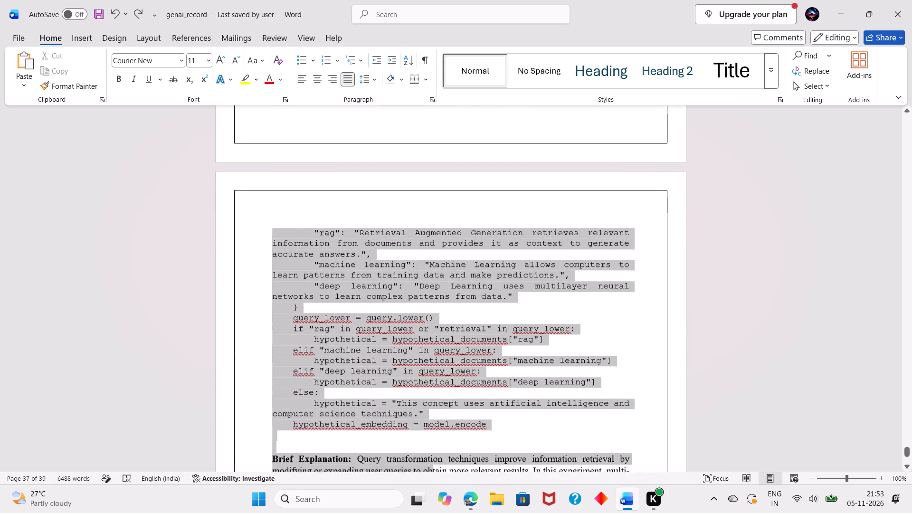
drag(432, 478, 490, 357)
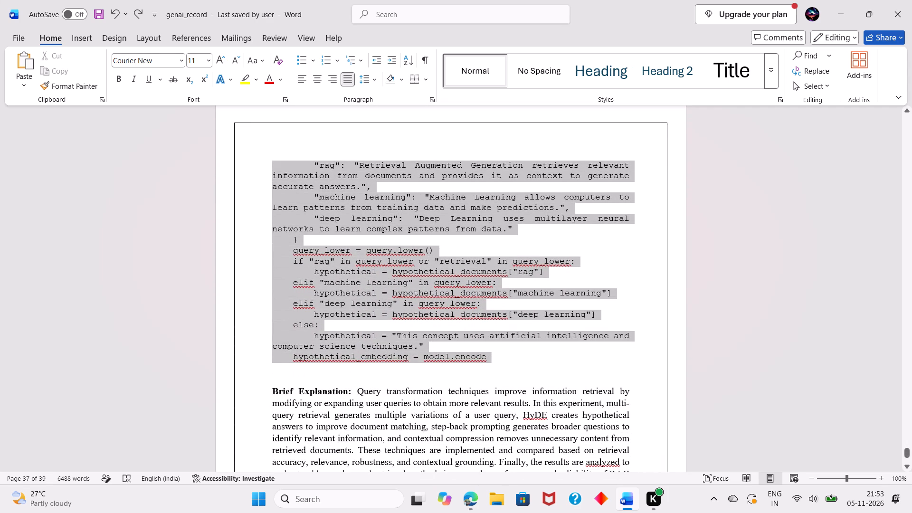
key(ctrl+v)
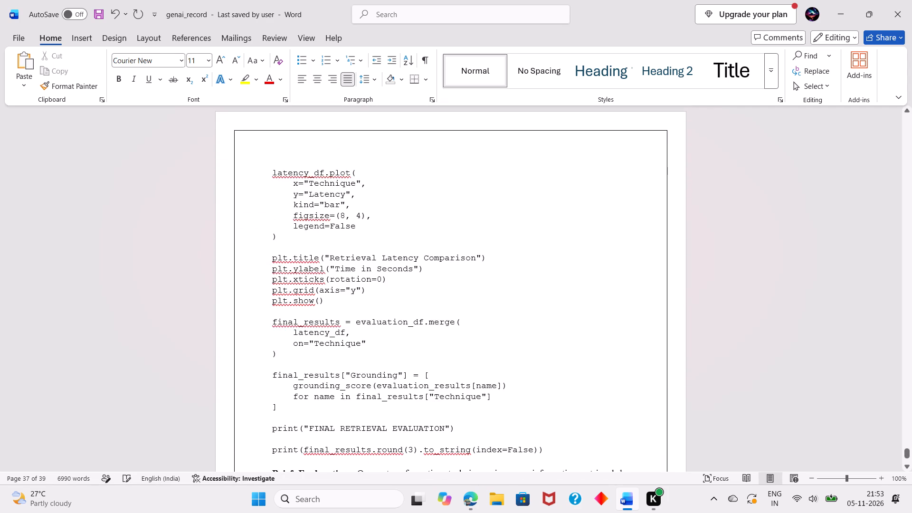
Review the pasted Experiment 13 code from the final_results print line back up to the Code heading.
scroll(443, 294, up, 9)
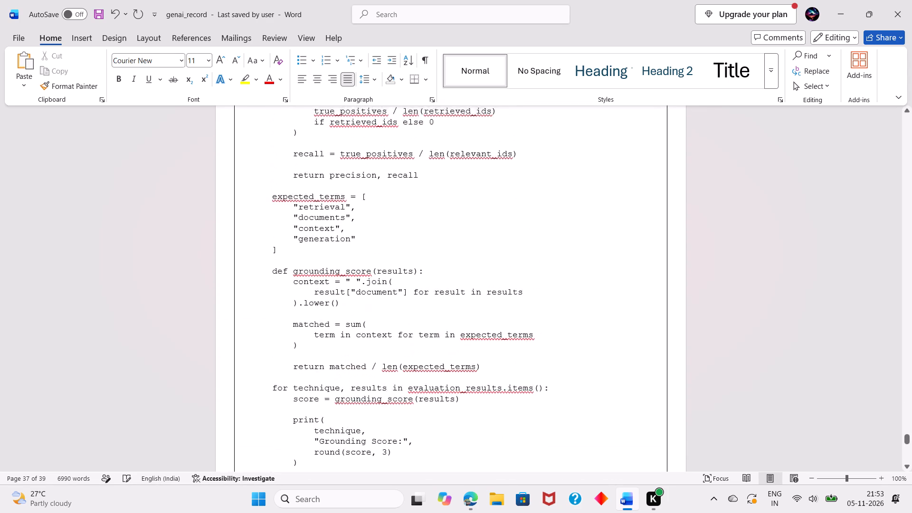
scroll(443, 294, up, 4)
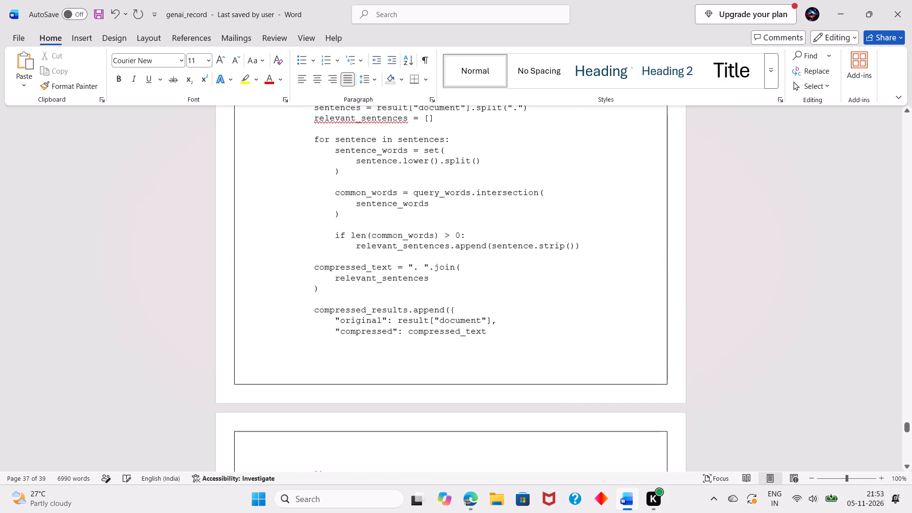
scroll(443, 294, up, 4)
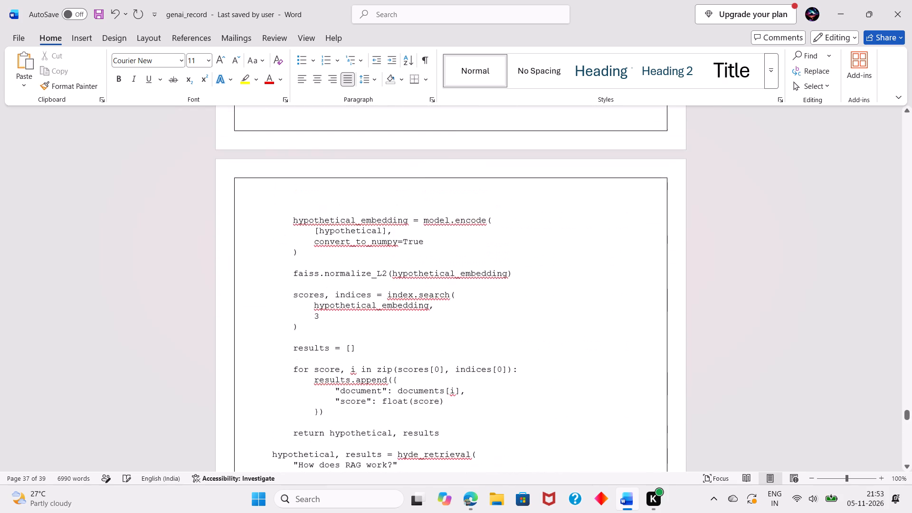
scroll(443, 294, up, 4)
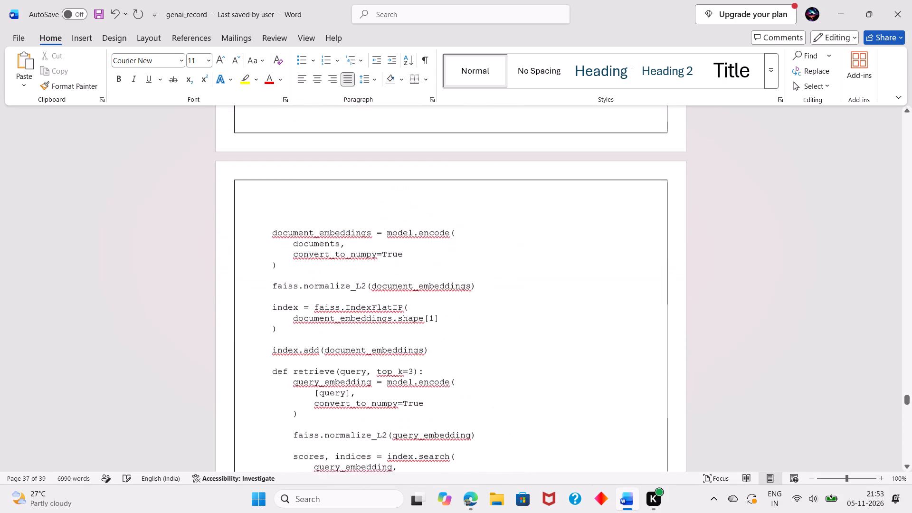
scroll(443, 294, up, 1)
scroll(443, 294, down, 1)
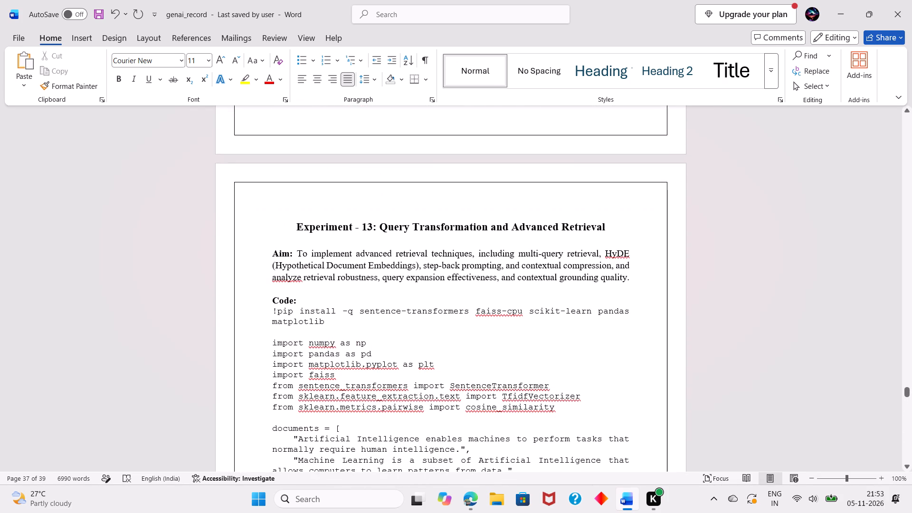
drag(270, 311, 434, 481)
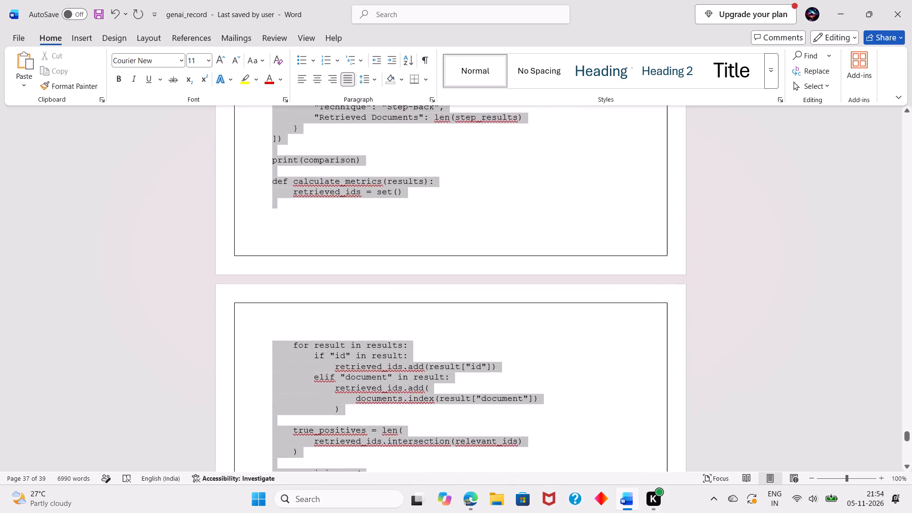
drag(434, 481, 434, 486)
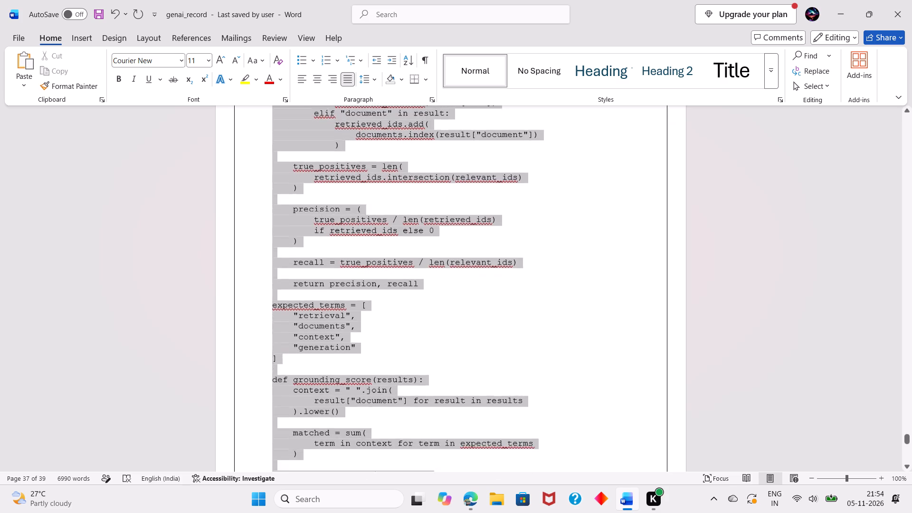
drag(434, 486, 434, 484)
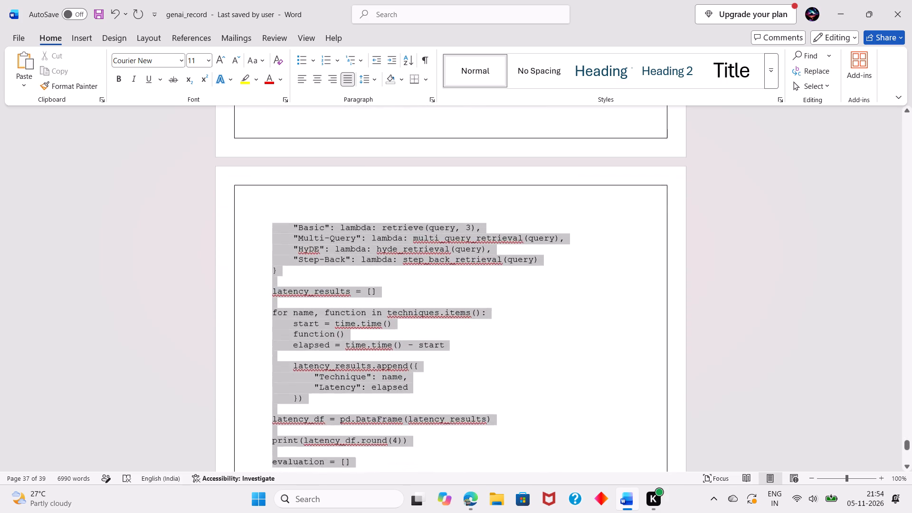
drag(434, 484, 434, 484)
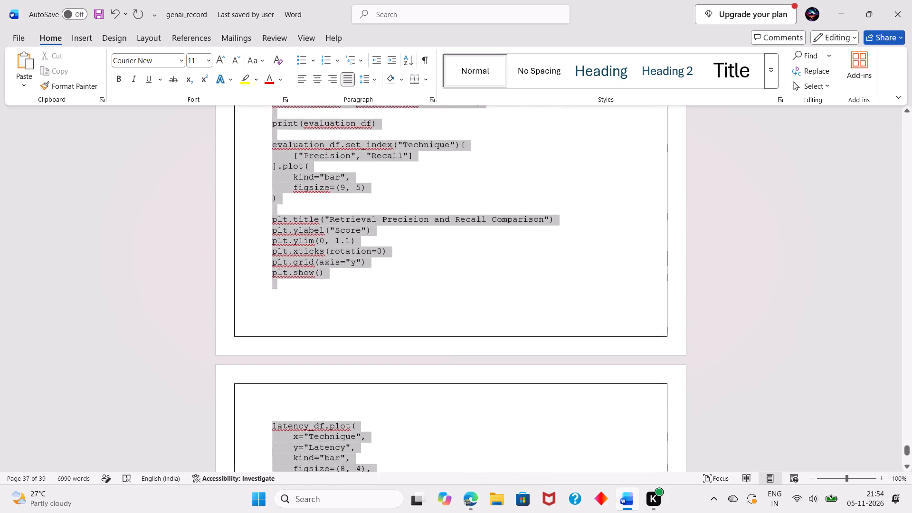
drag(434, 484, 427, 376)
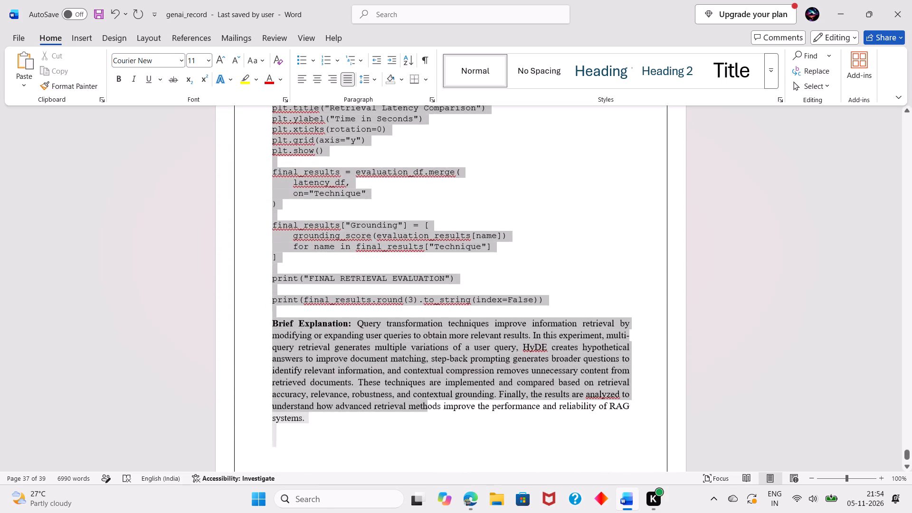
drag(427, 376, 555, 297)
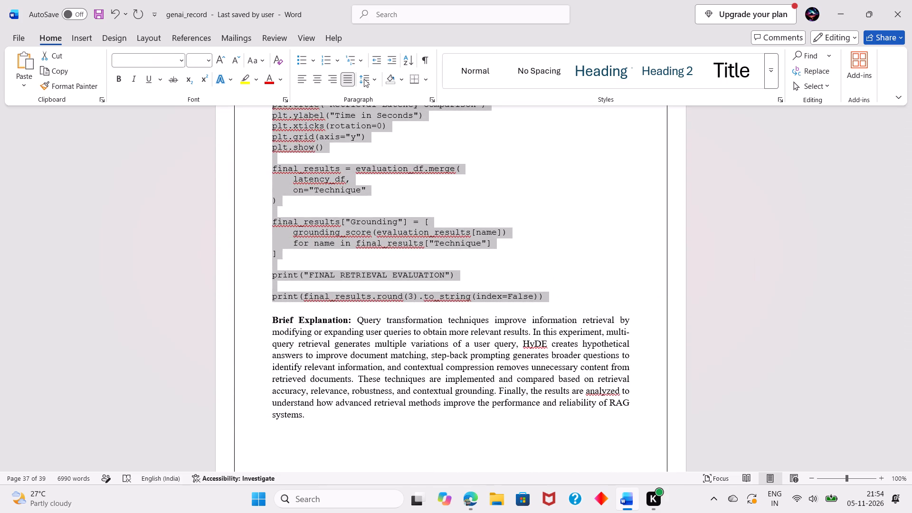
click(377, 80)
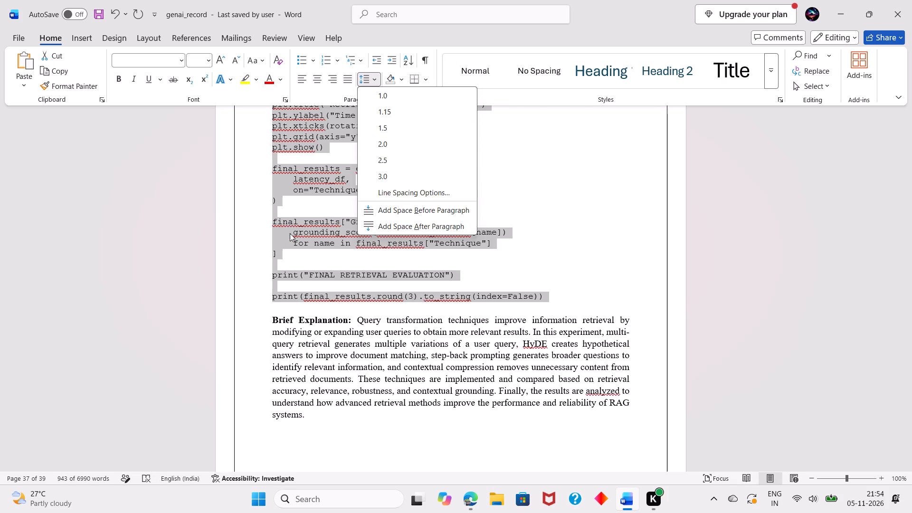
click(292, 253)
Delete the numpy, pandas and matplotlib import lines and the blank line above import faiss in the Experiment 13 code.
scroll(352, 259, up, 4)
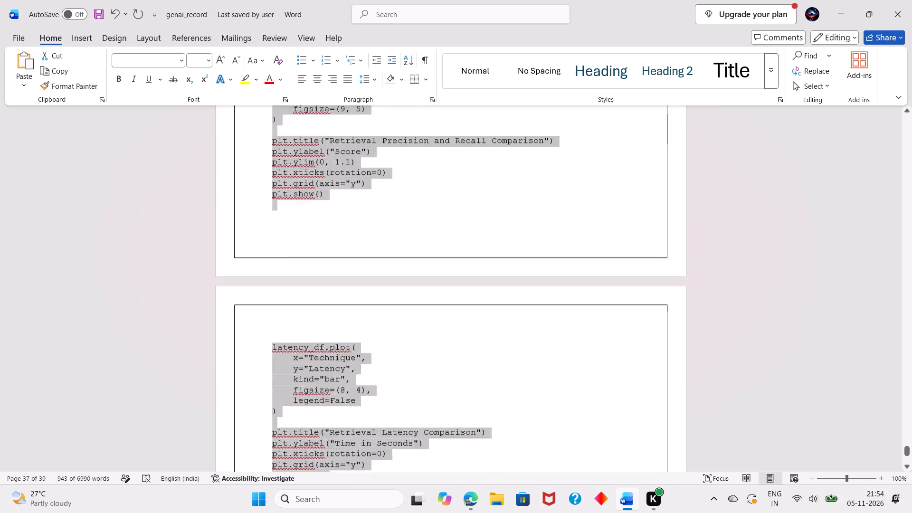
scroll(352, 259, up, 7)
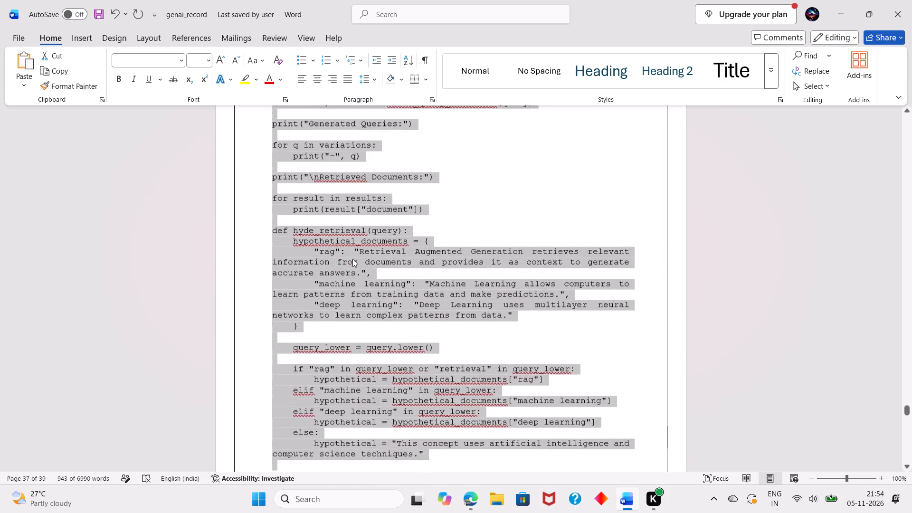
scroll(352, 259, up, 5)
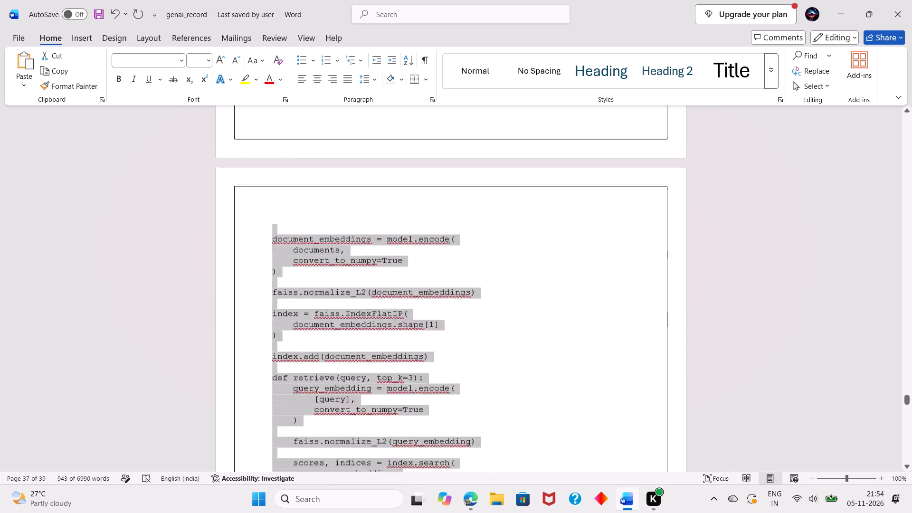
scroll(352, 259, up, 1)
scroll(352, 259, down, 4)
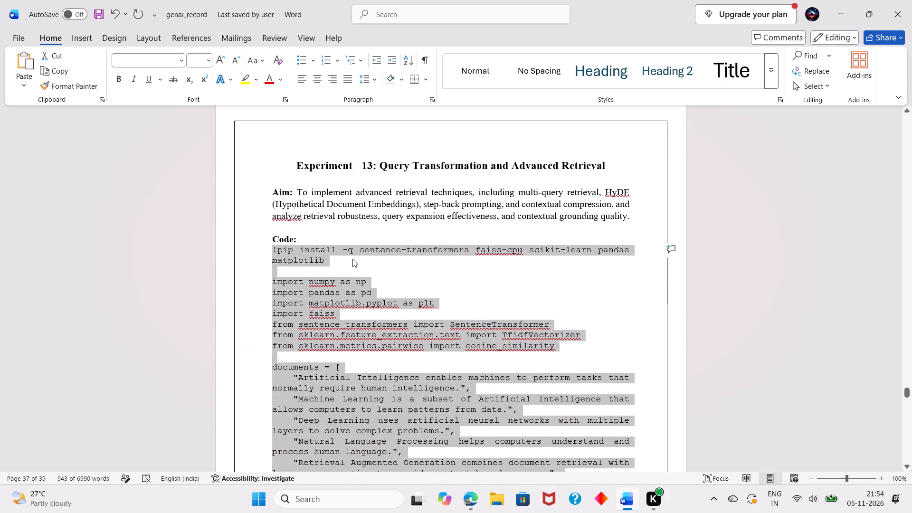
click(288, 264)
click(279, 270)
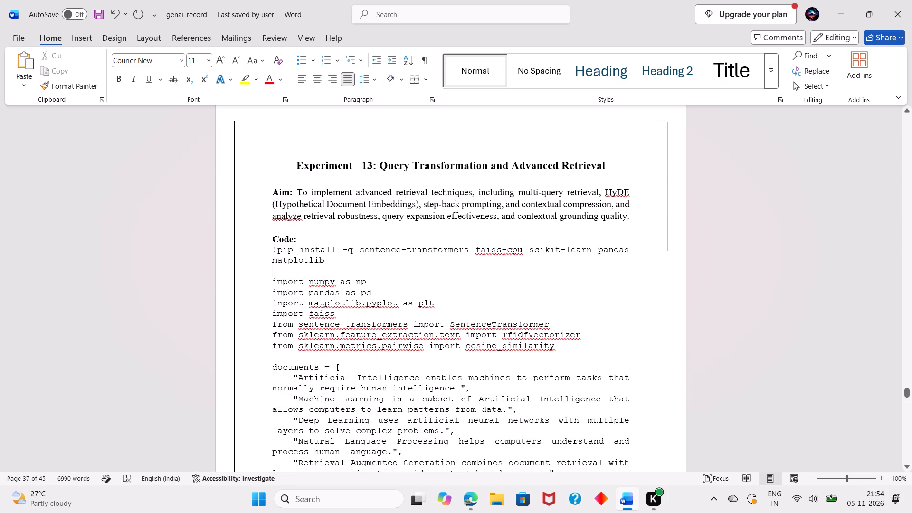
drag(273, 281, 437, 299)
key(BackSpace)
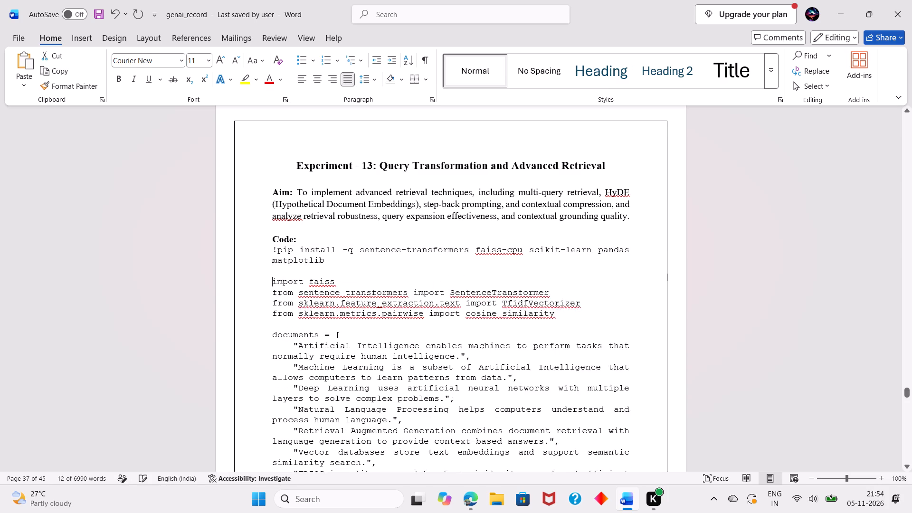
key(BackSpace)
In the Experiment 13 code, delete the blank line above documents = [ and join the list's closing bracket to its last string.
click(315, 314)
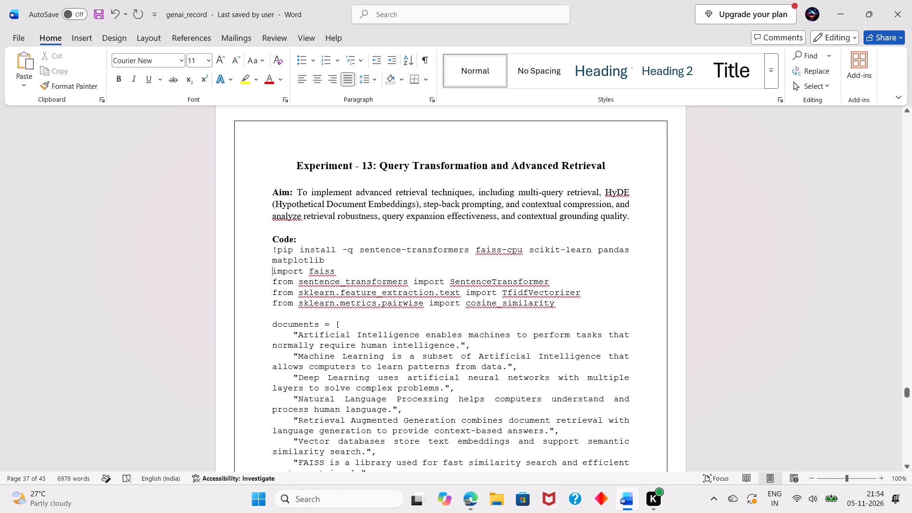
key(BackSpace)
scroll(315, 314, down, 3)
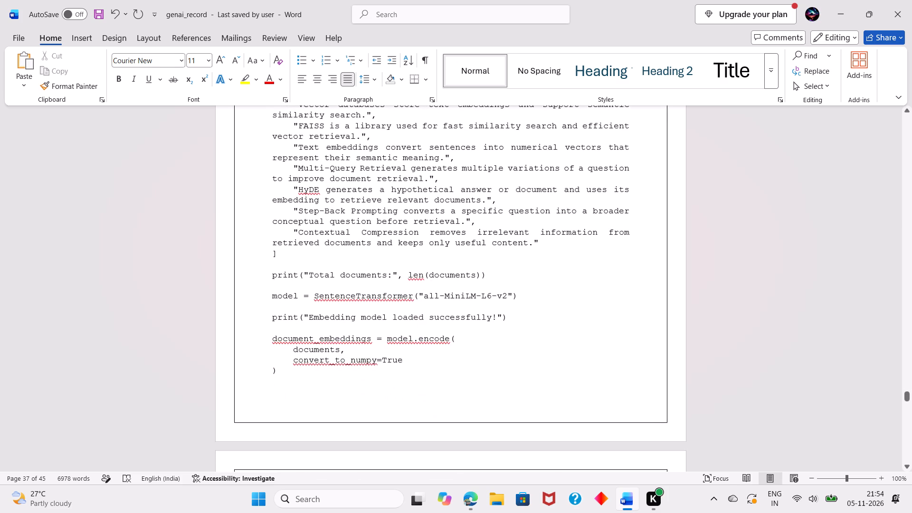
click(271, 250)
key(BackSpace)
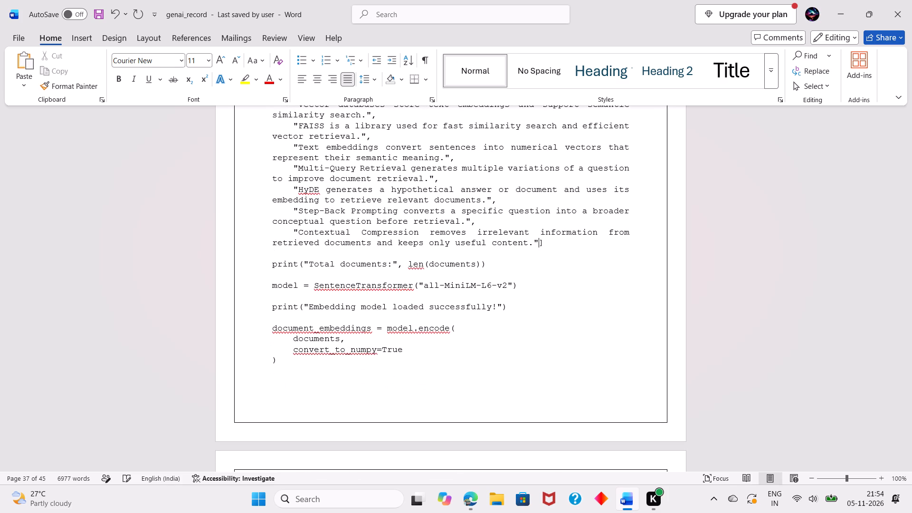
Delete the blank lines between the end of the documents list and document_embeddings = model.encode(.
key(Down)
key(BackSpace)
key(Down)
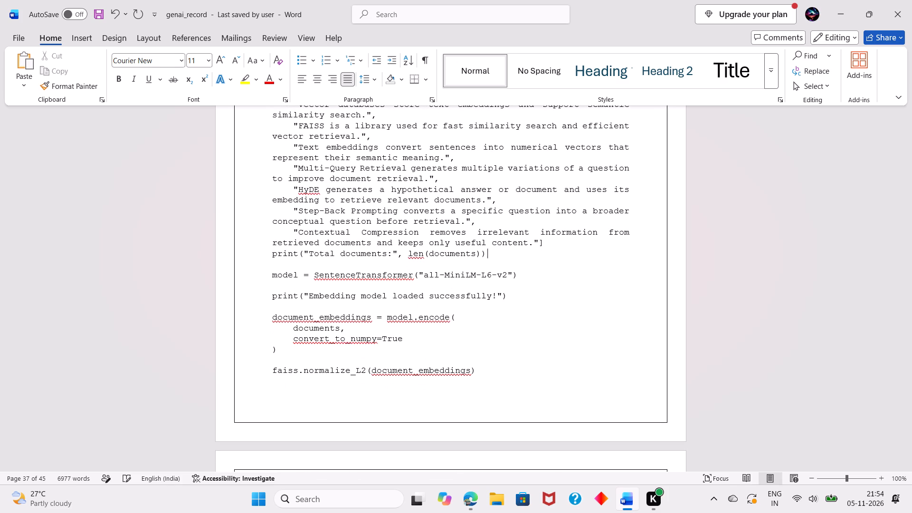
key(Down)
key(BackSpace)
key(Down)
key(Down)
key(BackSpace)
key(Down)
key(Down)
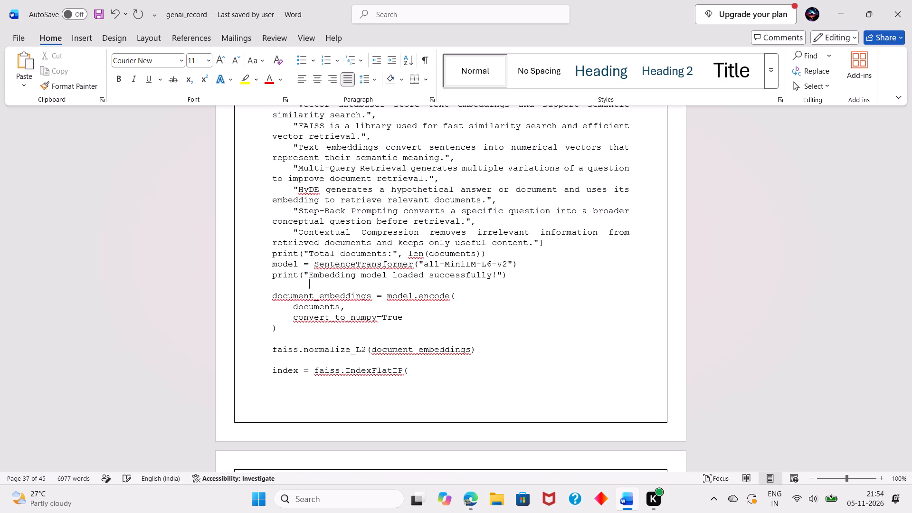
key(BackSpace)
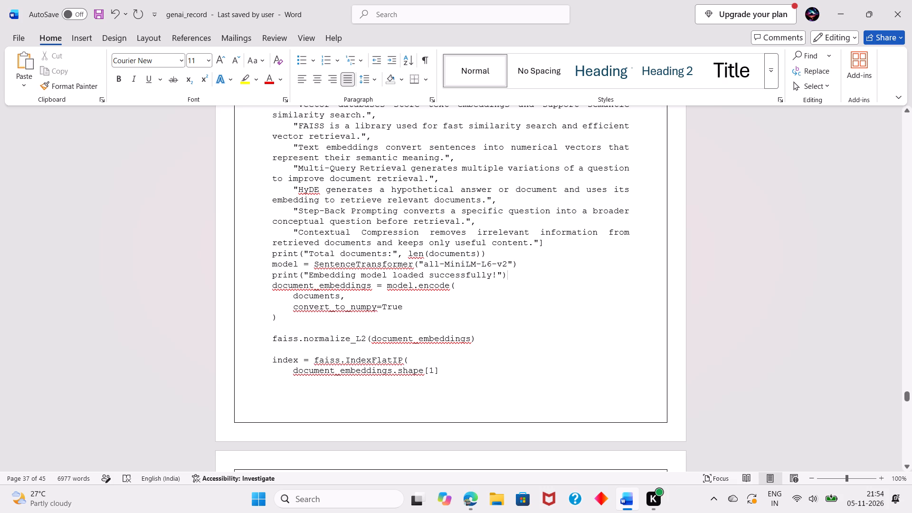
Move the document_embeddings closing parenthesis up after convert_to_numpy=True and delete the blank lines around faiss.normalize_L2(document_embeddings).
click(271, 328)
key(BackSpace)
key(BackSpace)
key(BackSpace)
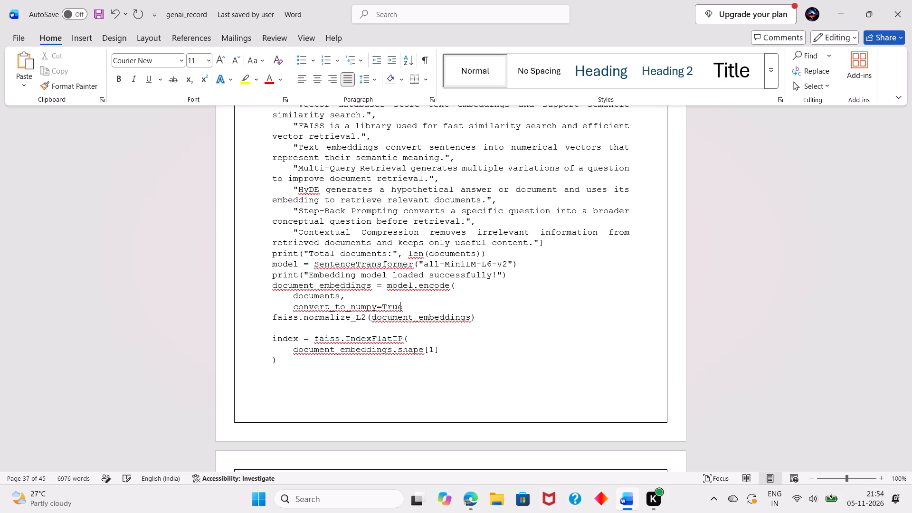
key(shift+parenright)
key(Down)
key(Down)
key(BackSpace)
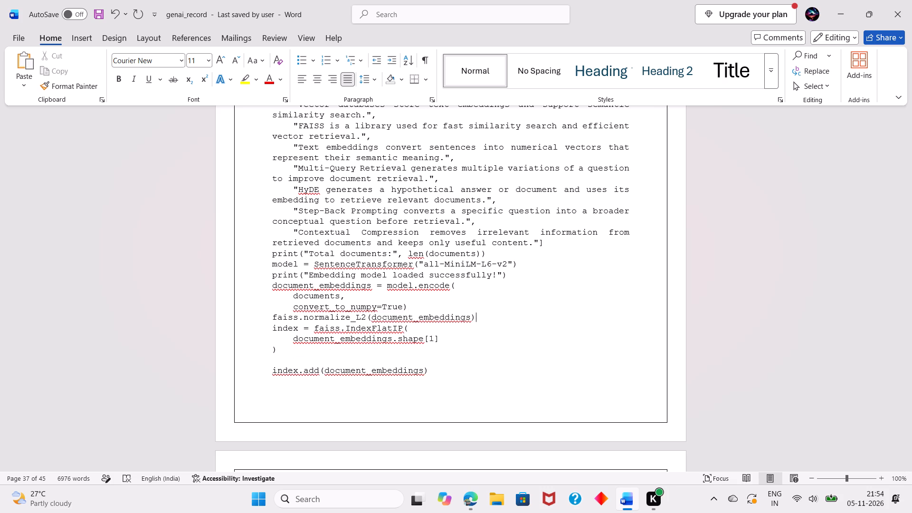
Join the IndexFlatIP closing parenthesis to document_embeddings.shape[1] and delete the blank lines above and below index.add(document_embeddings).
key(Right)
key(Right)
key(Right)
key(Down)
key(Down)
key(Left)
key(BackSpace)
key(Down)
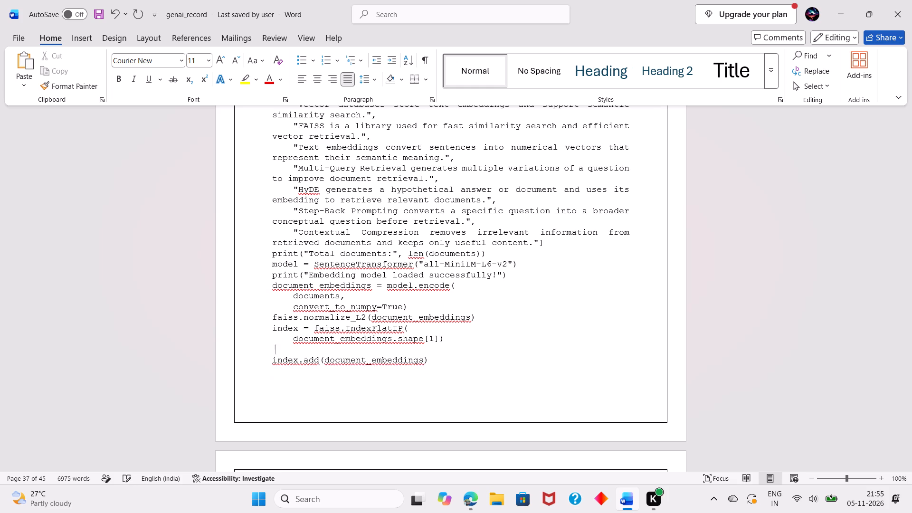
key(BackSpace)
key(Down)
key(Down)
key(BackSpace)
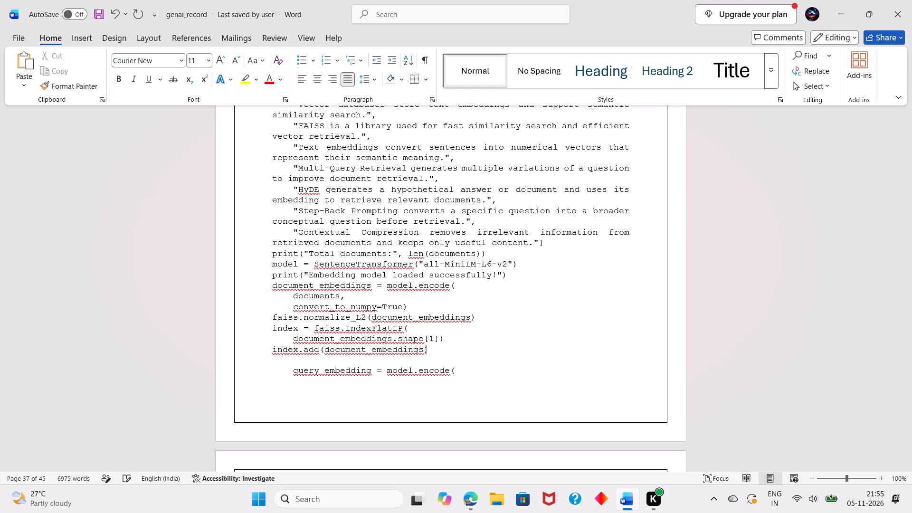
In the retrieve function, join the query_embedding closing parenthesis to convert_to_numpy=True and delete the blank lines around faiss.normalize_L2(query_embedding).
key(Down)
key(Down)
scroll(271, 328, down, 3)
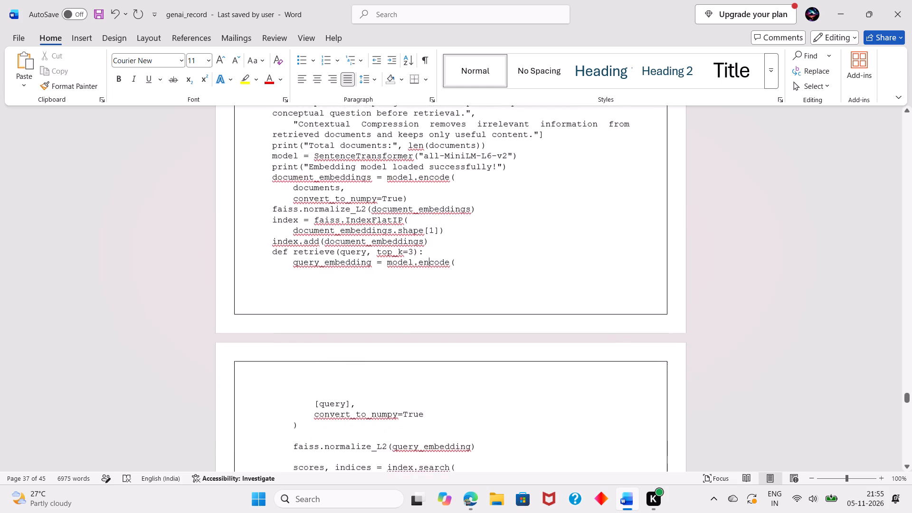
scroll(271, 328, down, 1)
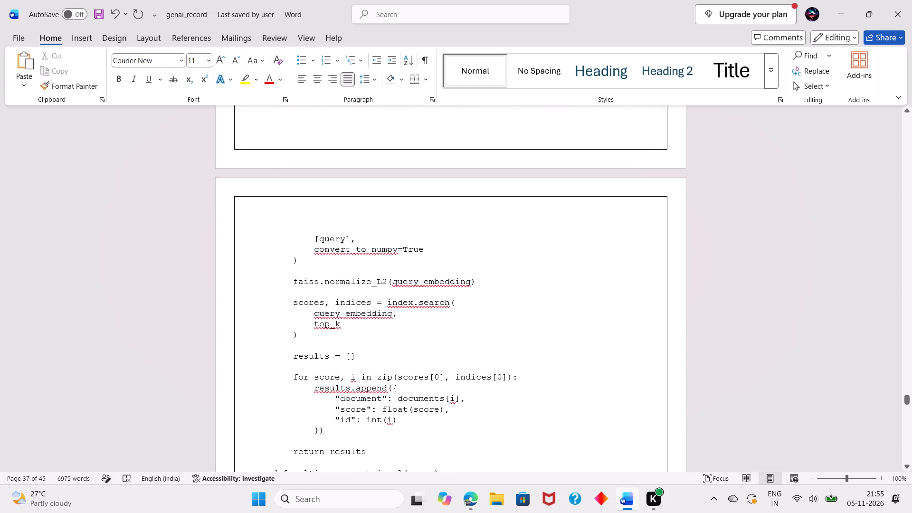
click(294, 261)
key(BackSpace)
key(BackSpace)
key(BackSpace)
key(BackSpace)
key(BackSpace)
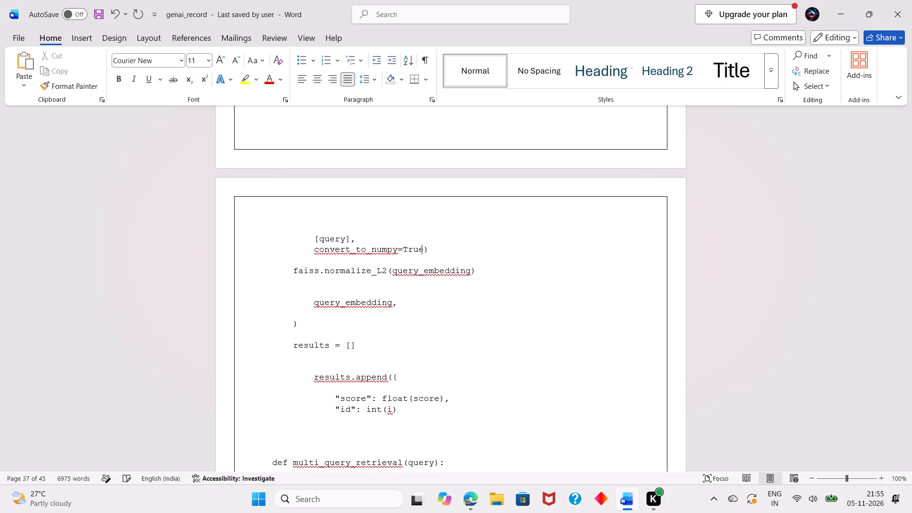
key(Down)
key(BackSpace)
key(Down)
key(Down)
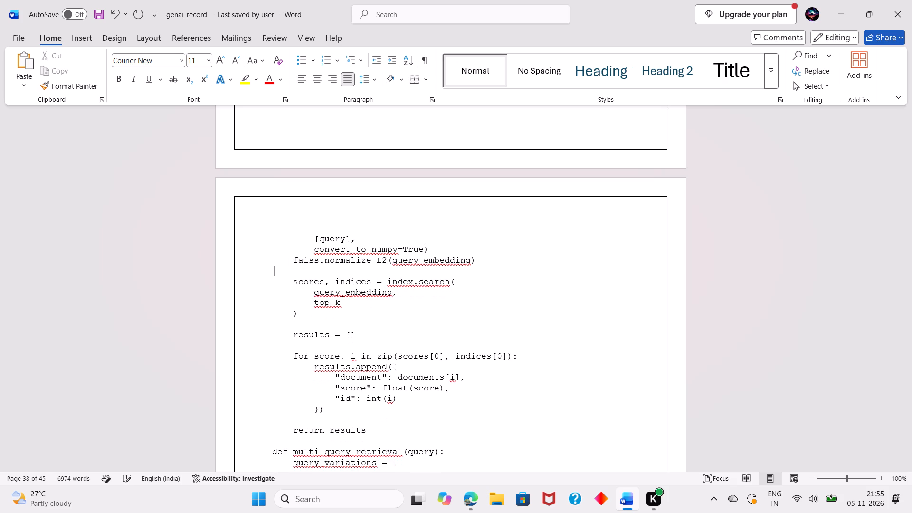
key(BackSpace)
Join the index.search closing parenthesis to the top_k line and delete the blank lines above and below results = [].
key(Down)
key(Down)
key(Down)
key(Down)
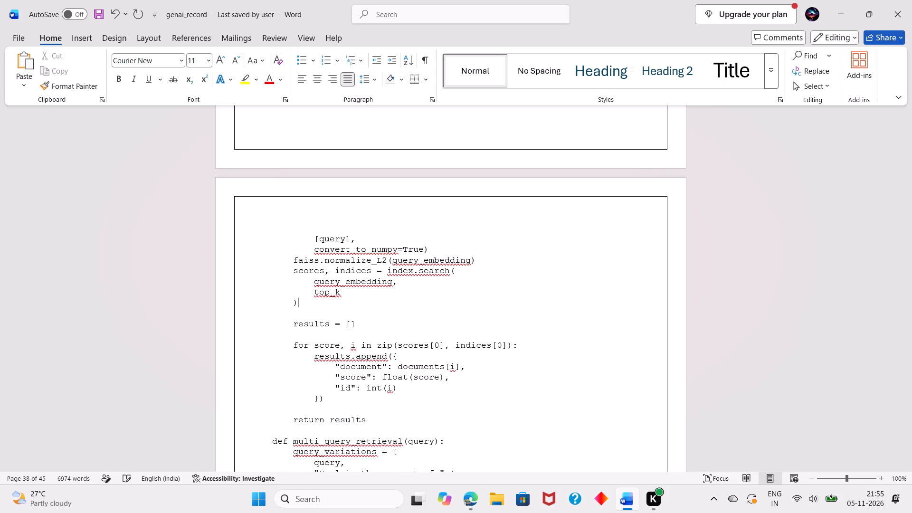
key(Left)
key(BackSpace)
key(BackSpace)
key(BackSpace)
key(BackSpace)
key(BackSpace)
key(BackSpace)
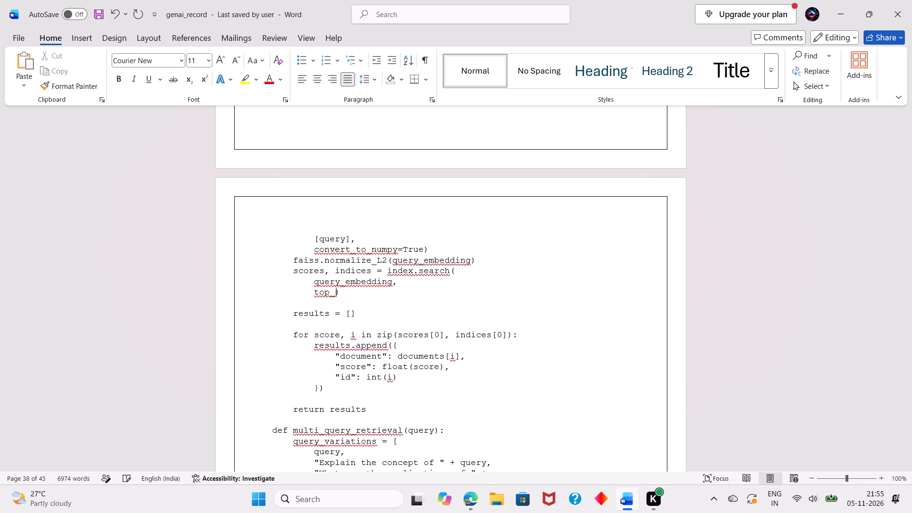
key(k)
key(Down)
key(BackSpace)
key(Down)
key(Down)
key(BackSpace)
Join the closing brace and parenthesis of results.append to the int(i) line and delete the blank lines above and below return results.
key(Down)
key(Down)
key(Down)
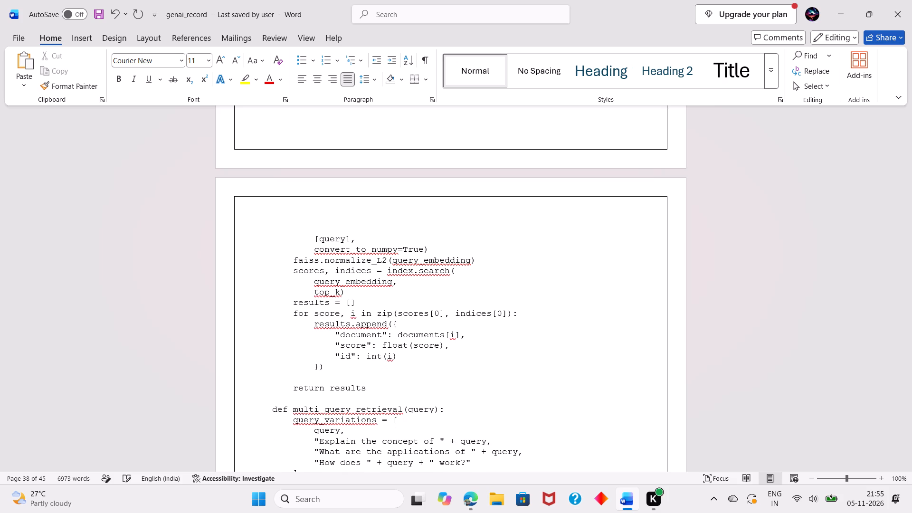
click(313, 368)
key(BackSpace)
key(BackSpace)
key(BackSpace)
key(BackSpace)
key(BackSpace)
key(BackSpace)
key(BackSpace)
key(BackSpace)
key(BackSpace)
key(Down)
key(BackSpace)
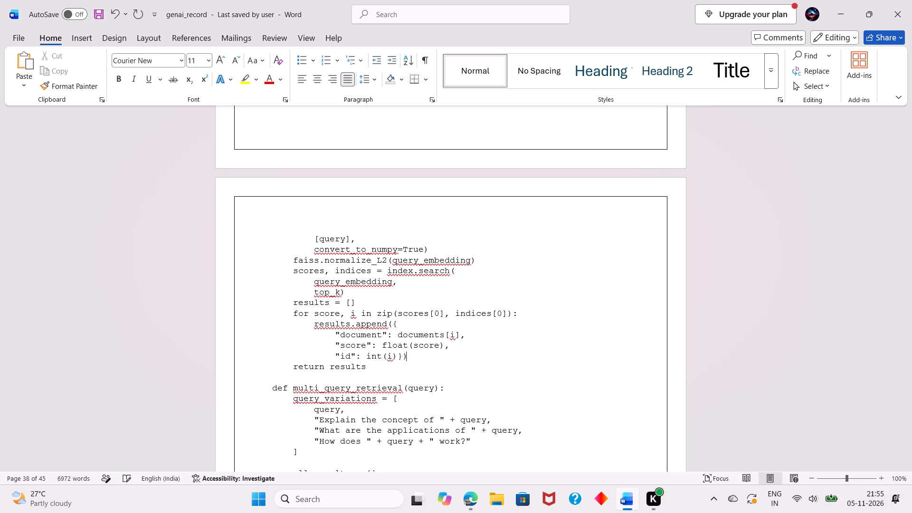
key(Down)
key(Down)
key(BackSpace)
In multi_query_retrieval, join the closing bracket of query_variations to the end of its 'How does' line.
scroll(313, 368, down, 1)
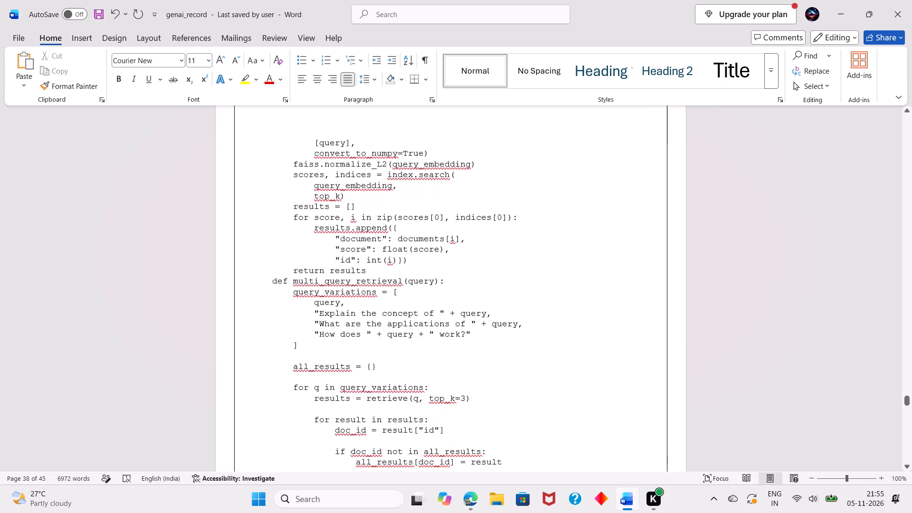
click(289, 342)
key(BackSpace)
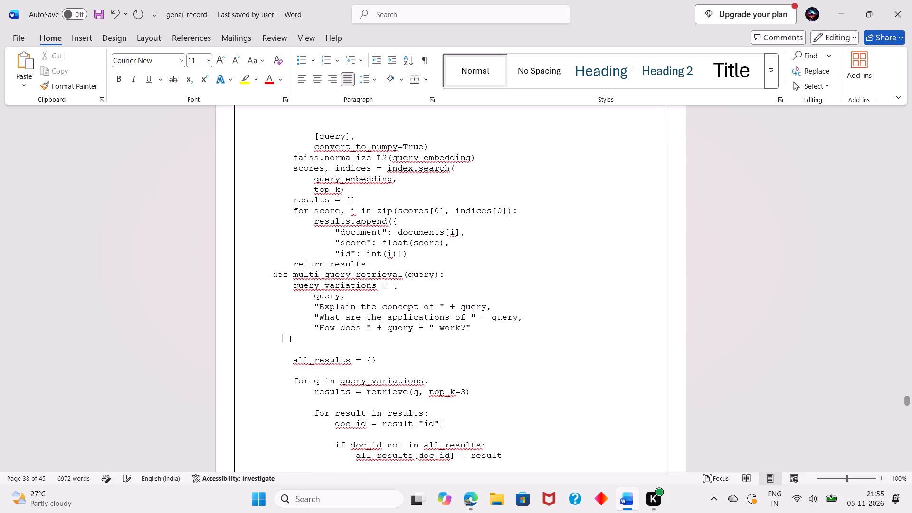
key(BackSpace)
key(BackSpace)
key(BackSpace)
key(BackSpace)
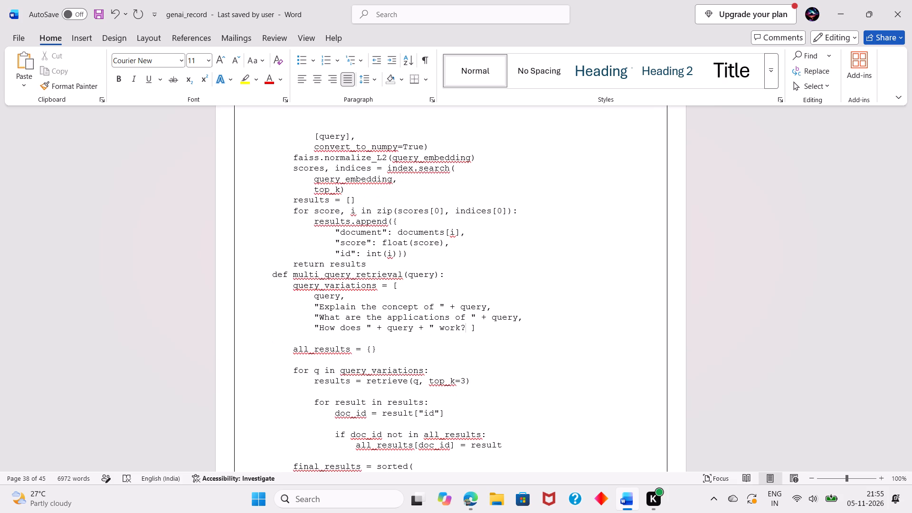
Delete the blank lines above and below the all_results initialization in multi_query_retrieval.
scroll(289, 342, down, 1)
key(Down)
key(BackSpace)
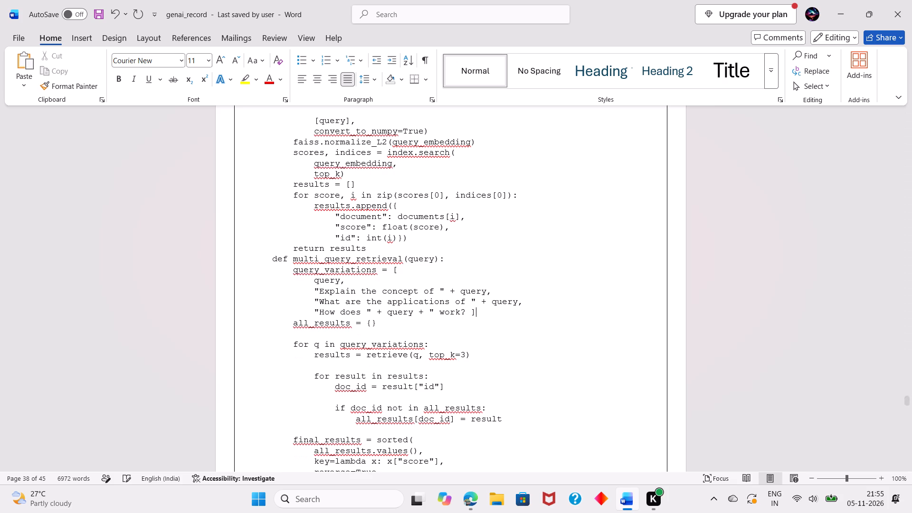
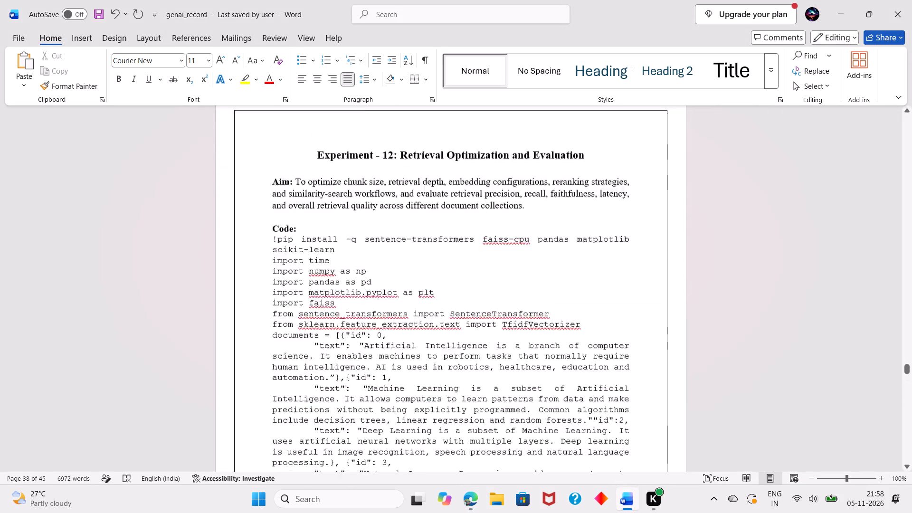
scroll(528, 294, down, 9)
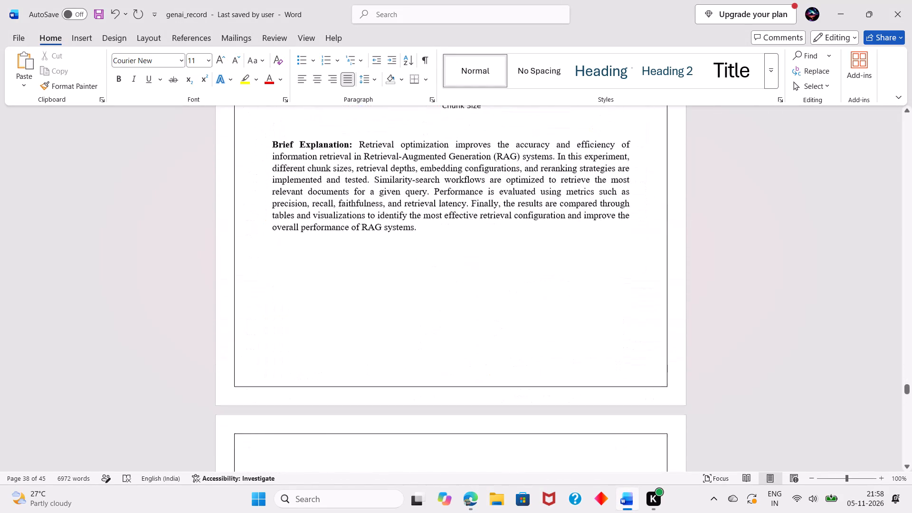
scroll(528, 294, down, 1)
right_click(528, 294)
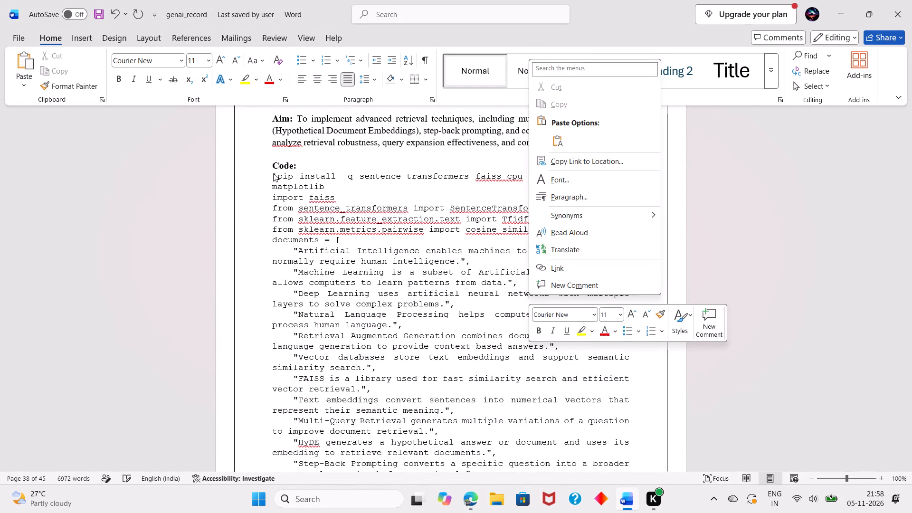
click(273, 173)
drag(273, 173, 433, 510)
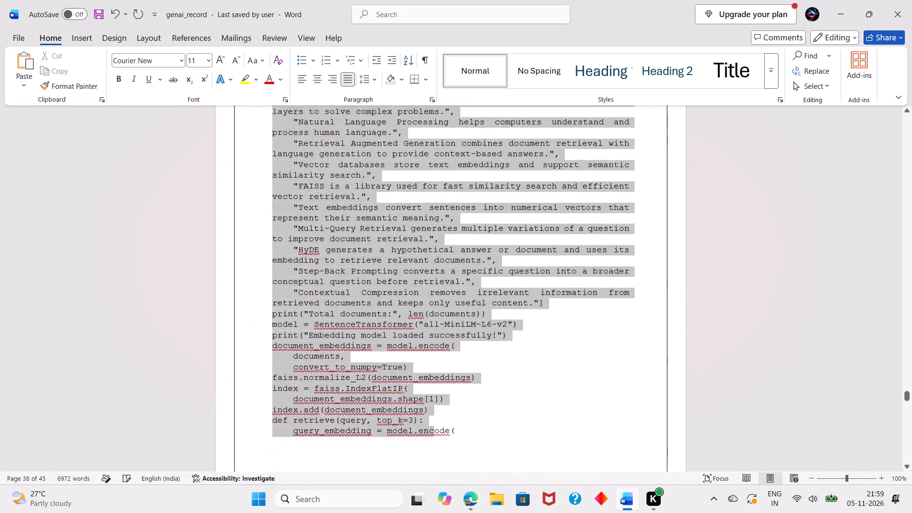
drag(433, 510, 432, 503)
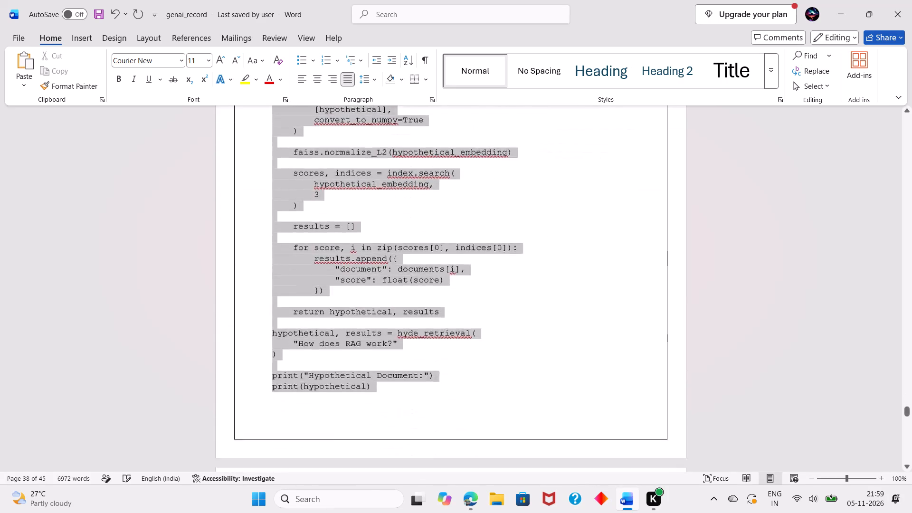
drag(432, 503, 436, 499)
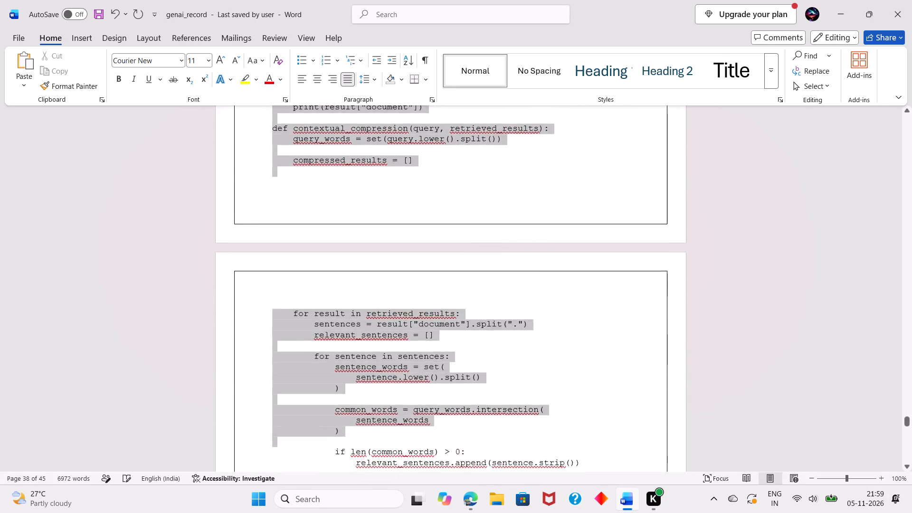
drag(436, 499, 434, 489)
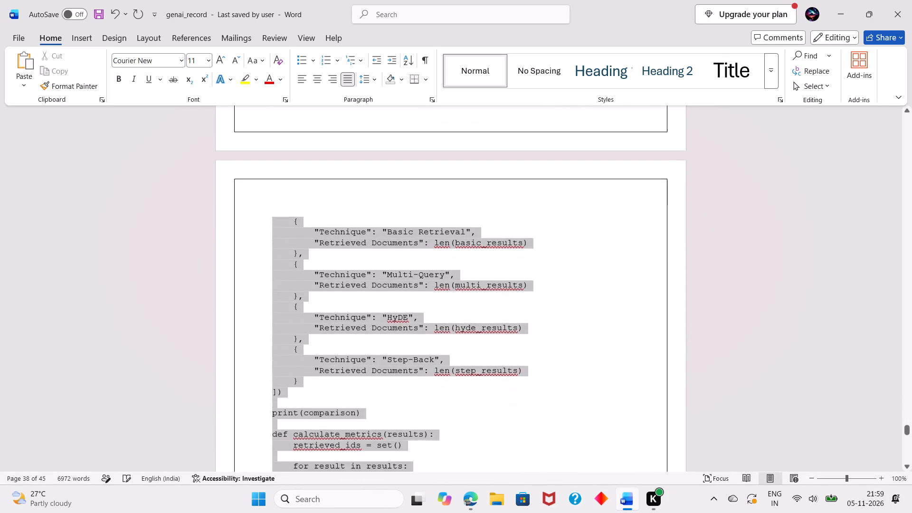
drag(434, 489, 436, 479)
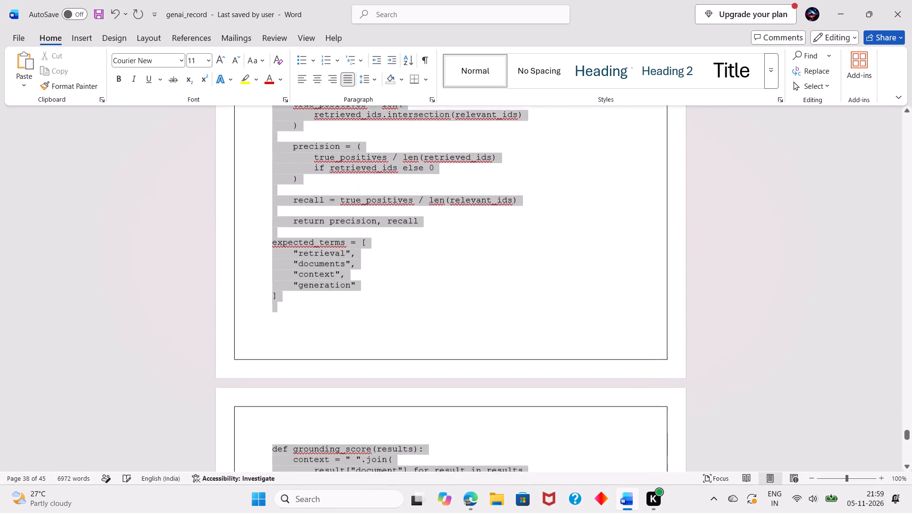
drag(436, 479, 438, 496)
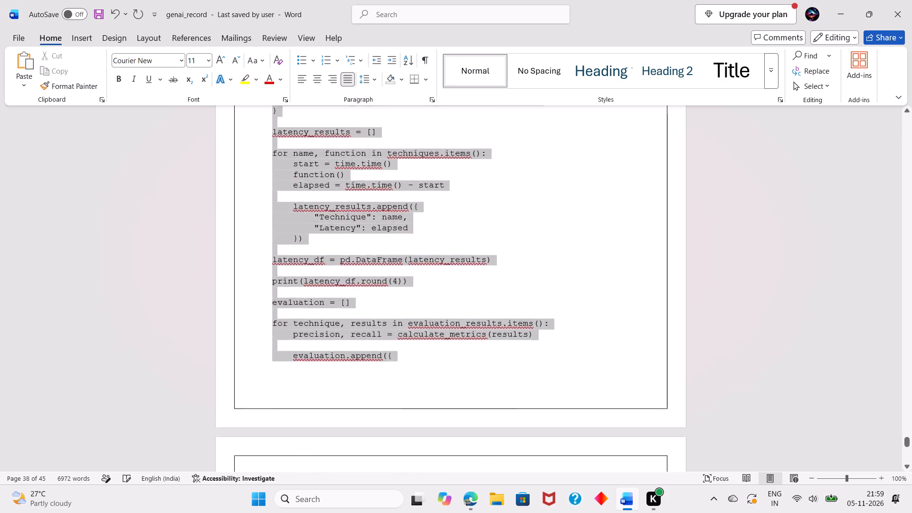
drag(438, 496, 449, 406)
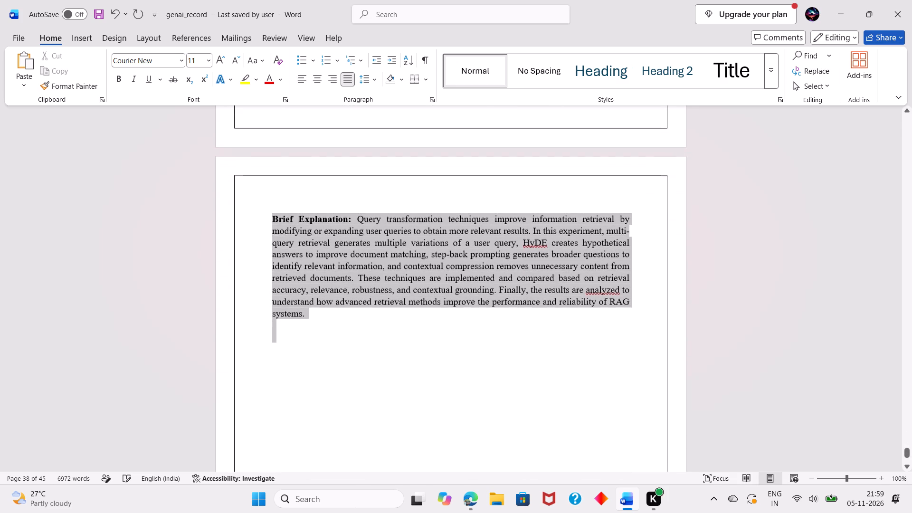
drag(449, 406, 273, 180)
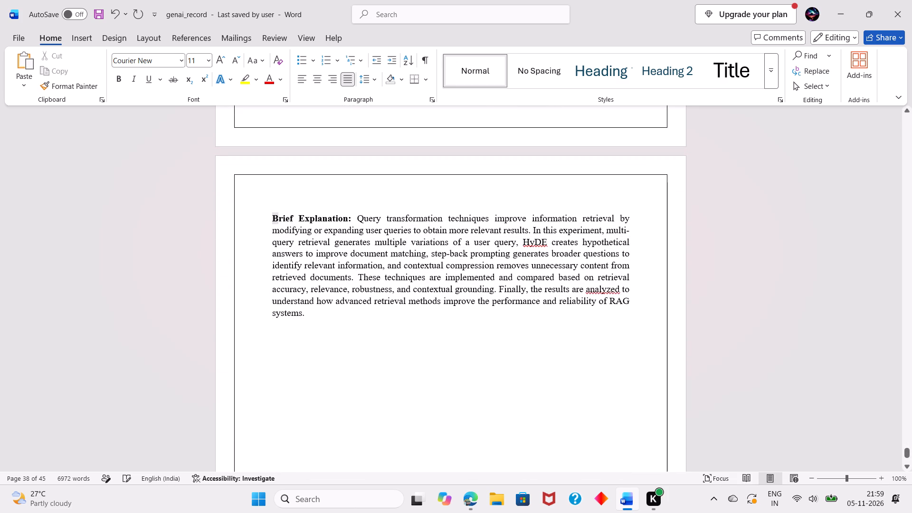
drag(273, 180, 293, 167)
drag(293, 167, 275, 152)
scroll(275, 152, up, 2)
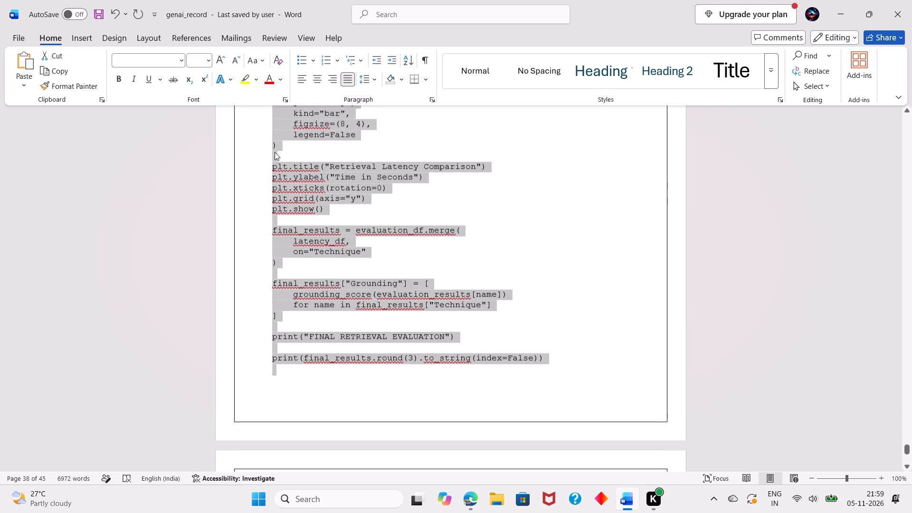
scroll(275, 152, up, 1)
key(ctrl+v)
Move the Brief Explanation paragraph onto its own line after the final print statement of the pasted code.
scroll(349, 218, down, 1)
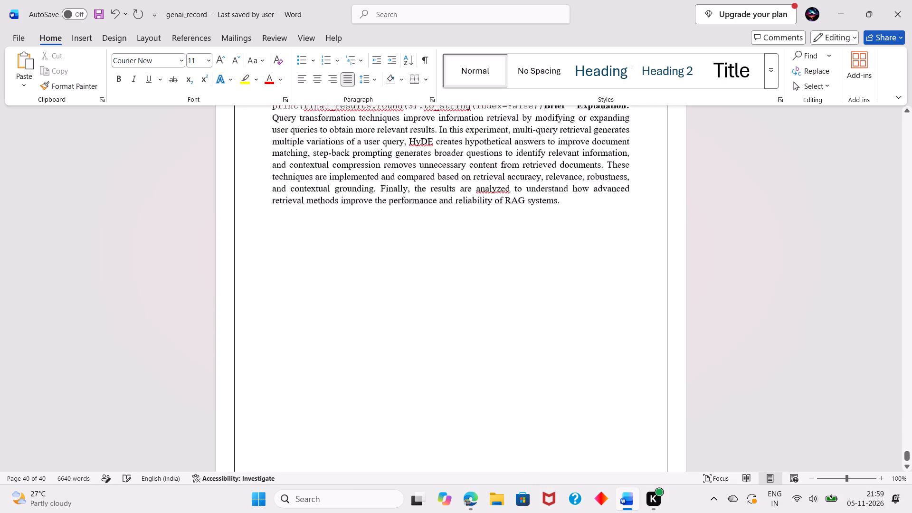
scroll(349, 218, down, 1)
scroll(349, 218, up, 3)
scroll(349, 218, down, 1)
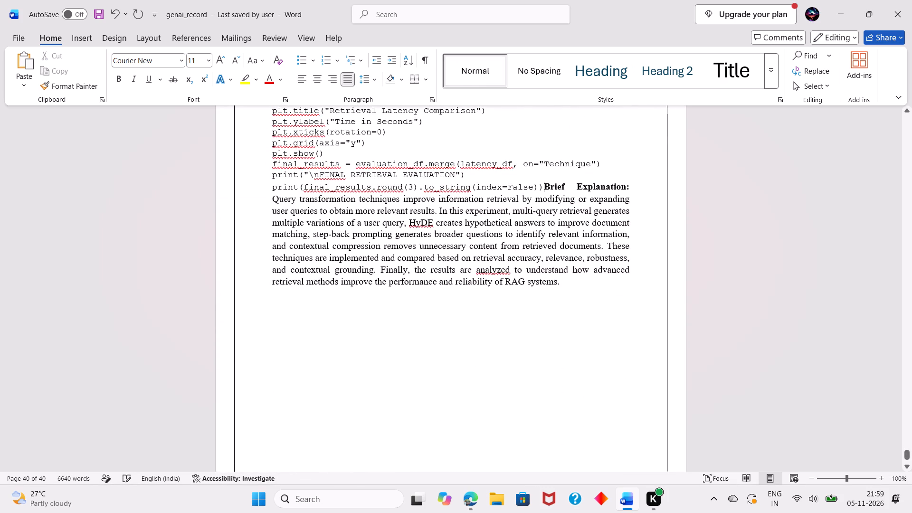
key(Return)
Review the pasted Experiment 13 code from the Code heading to the Brief Explanation for spacing and layout.
scroll(548, 174, up, 9)
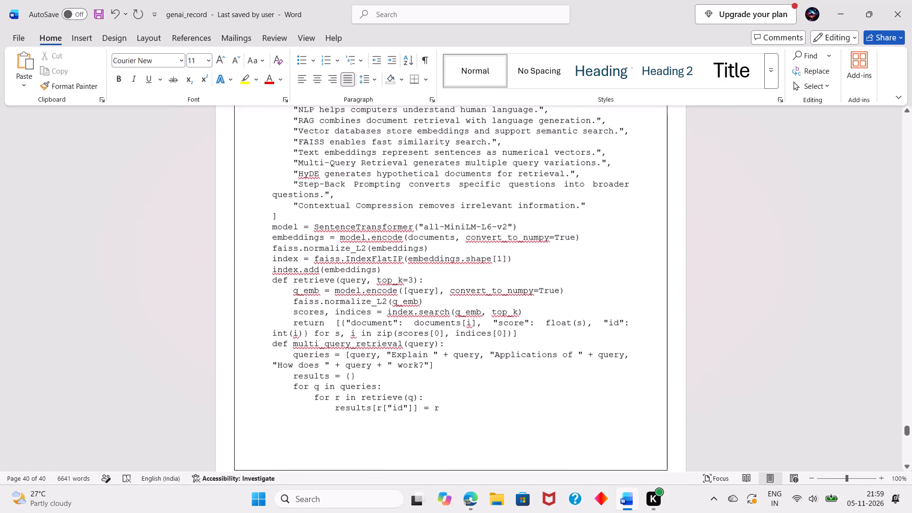
scroll(548, 174, up, 1)
scroll(548, 174, down, 1)
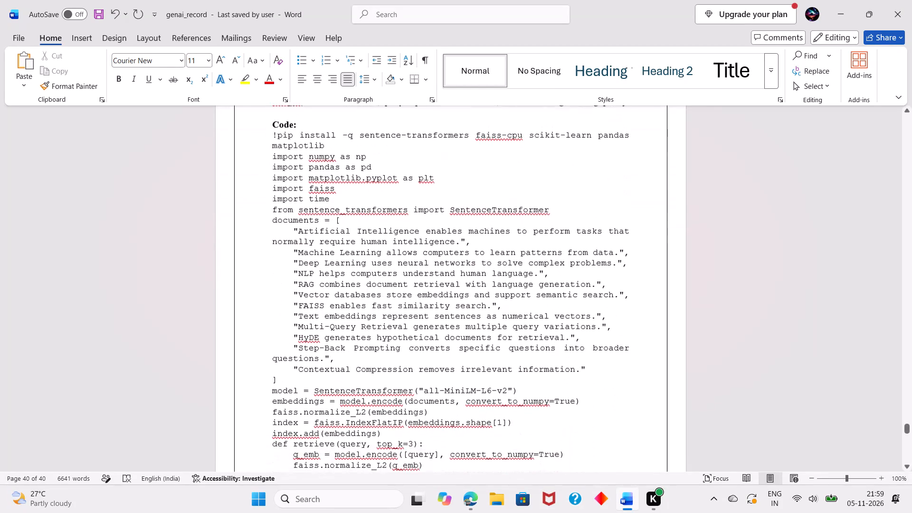
scroll(510, 343, down, 6)
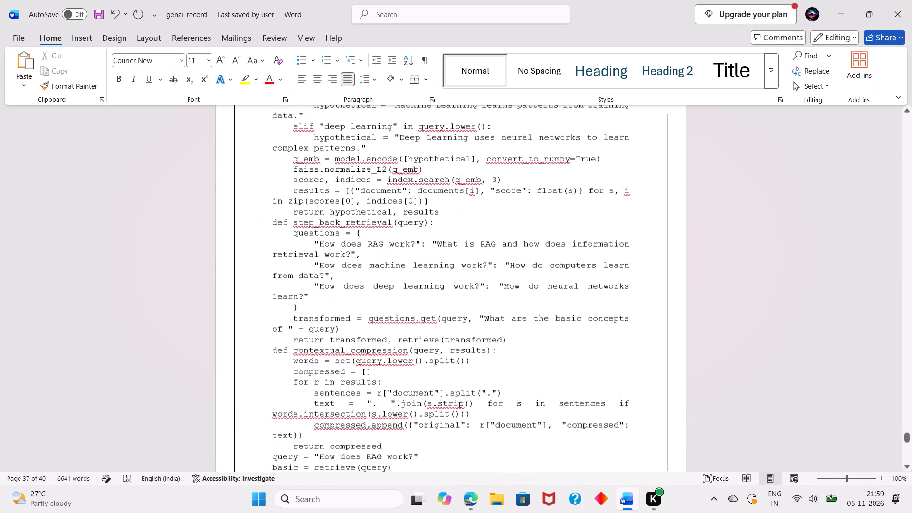
scroll(510, 343, down, 5)
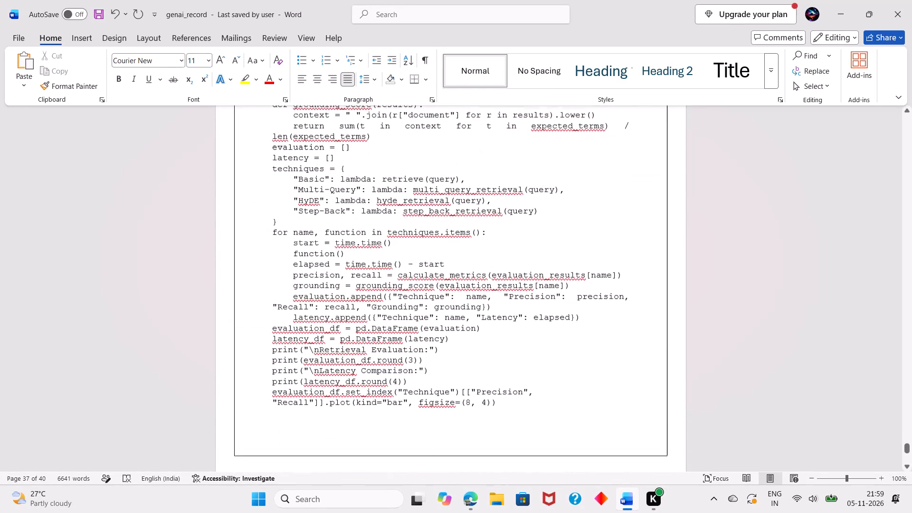
scroll(510, 343, down, 2)
scroll(510, 343, up, 2)
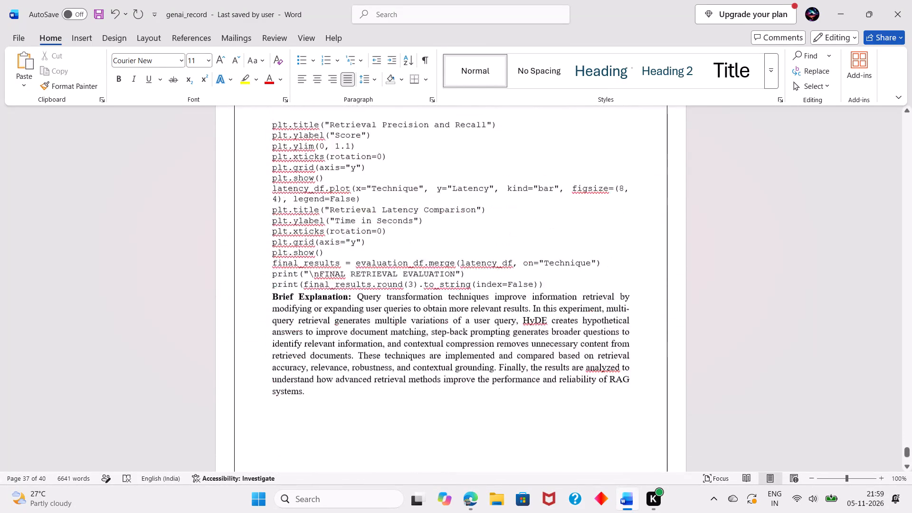
scroll(510, 343, up, 7)
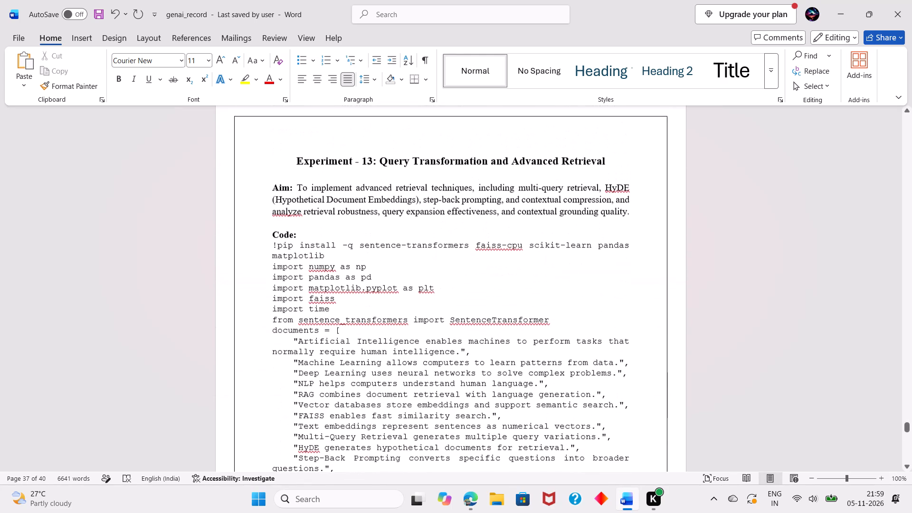
scroll(510, 343, down, 5)
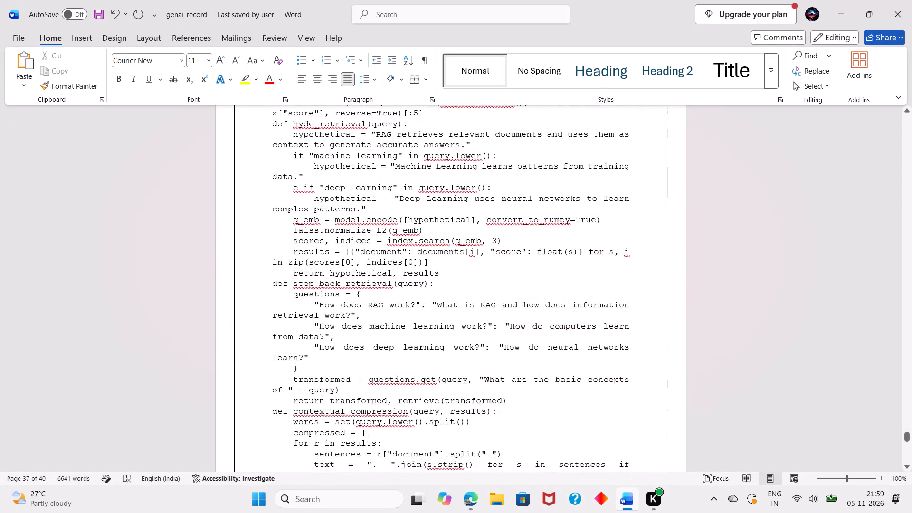
scroll(510, 343, down, 6)
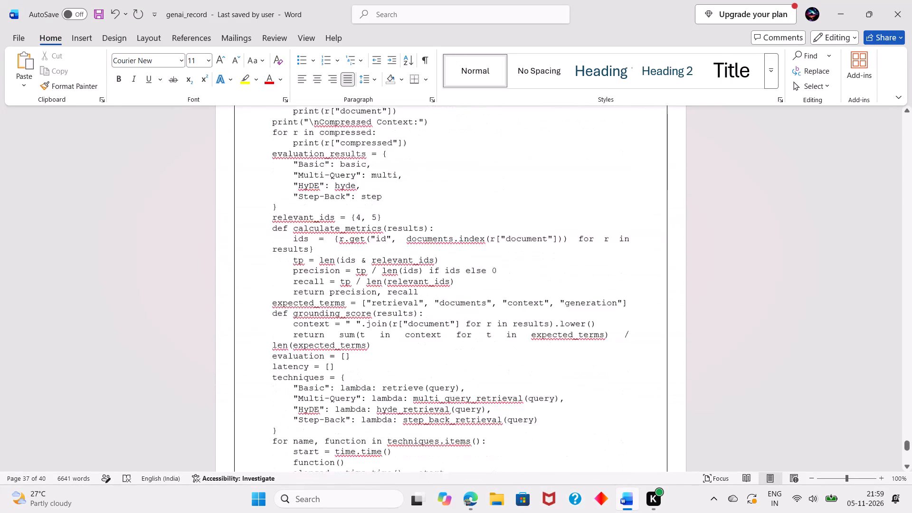
scroll(510, 343, down, 3)
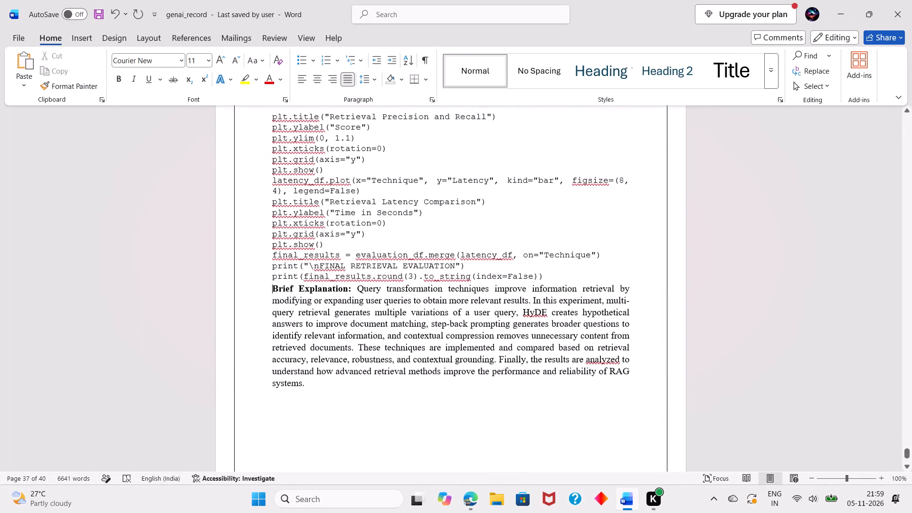
Add a blank line and the heading 'Results:' between the end of the code and the Brief Explanation.
click(544, 276)
key(Return)
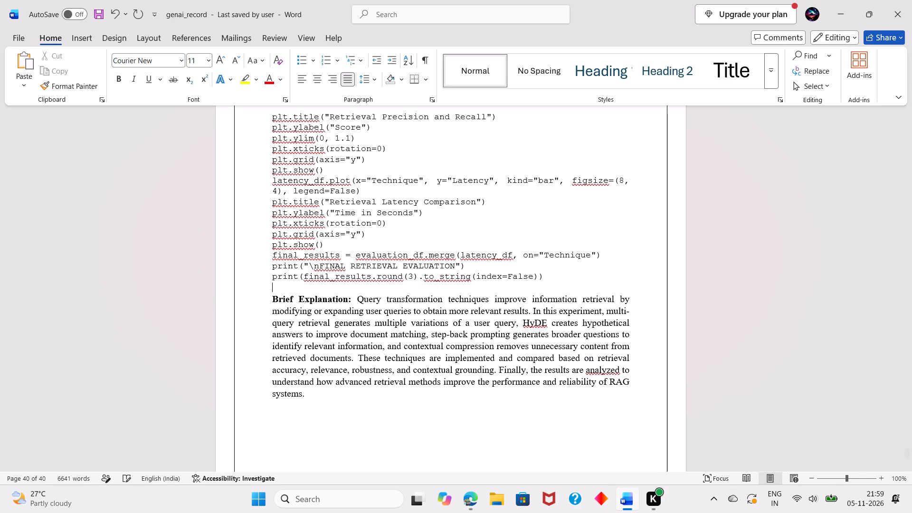
key(Return)
text(Results:)
key(Return)
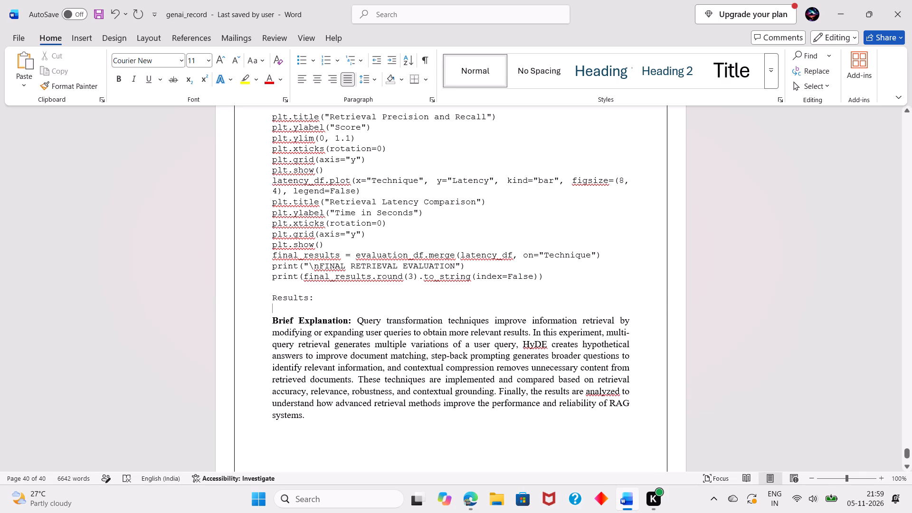
Format the 'Results:' heading as bold 12-point Times New Roman and add an empty line below it.
drag(320, 302, 280, 296)
click(285, 282)
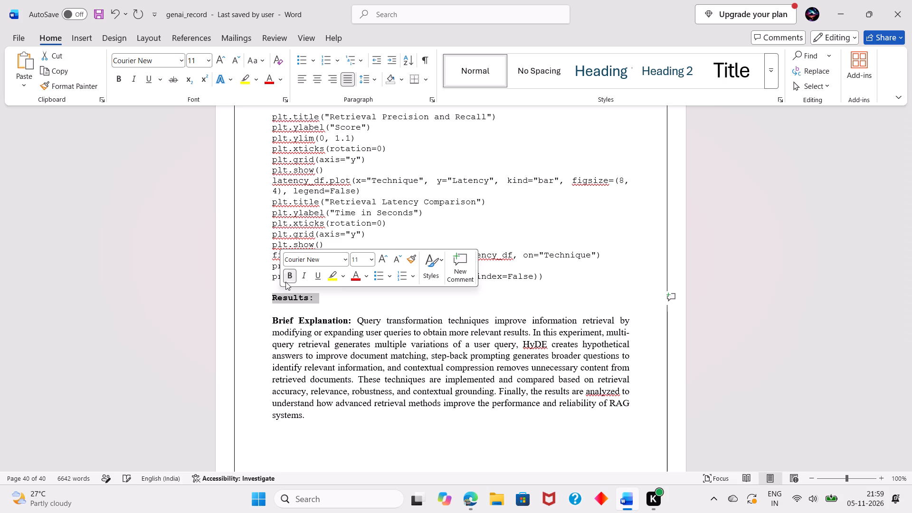
click(342, 259)
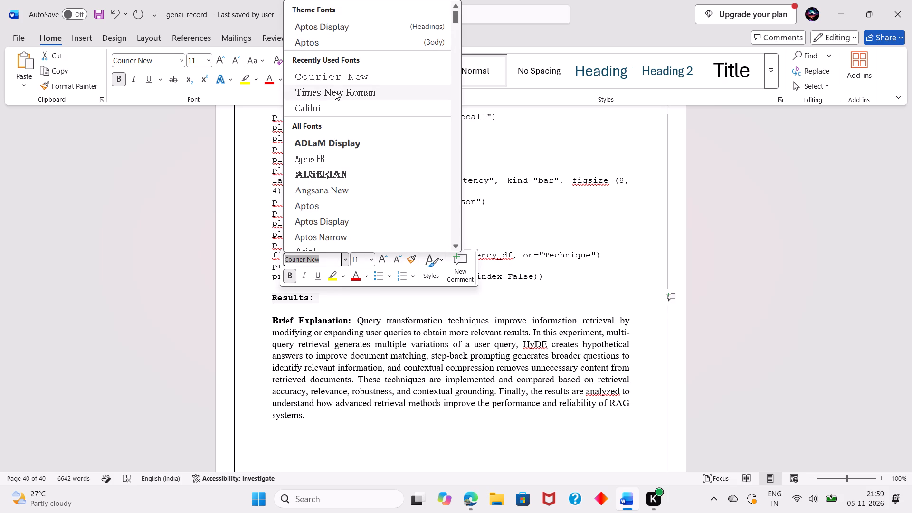
click(335, 92)
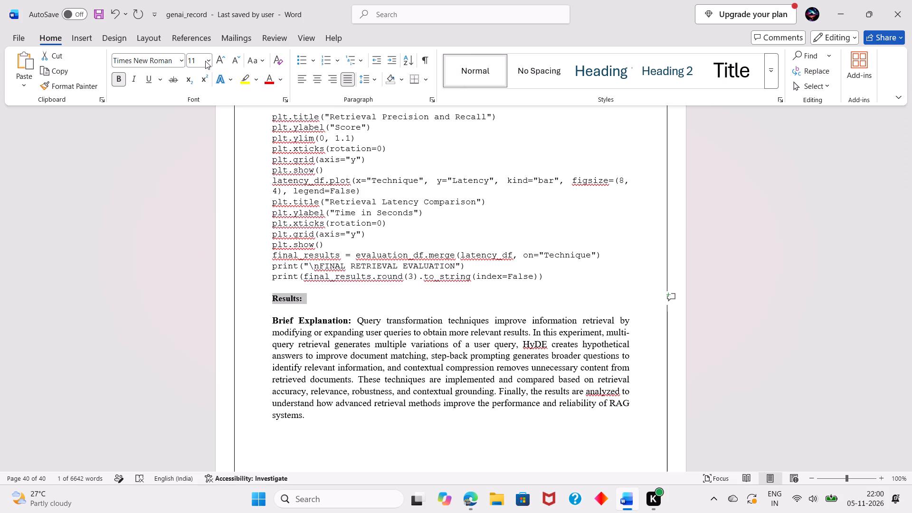
click(205, 61)
click(199, 134)
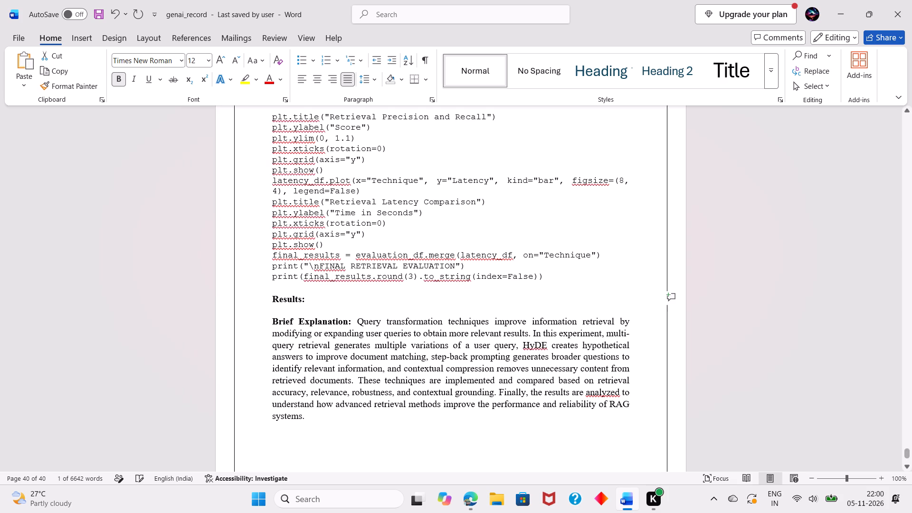
click(328, 298)
key(Return)
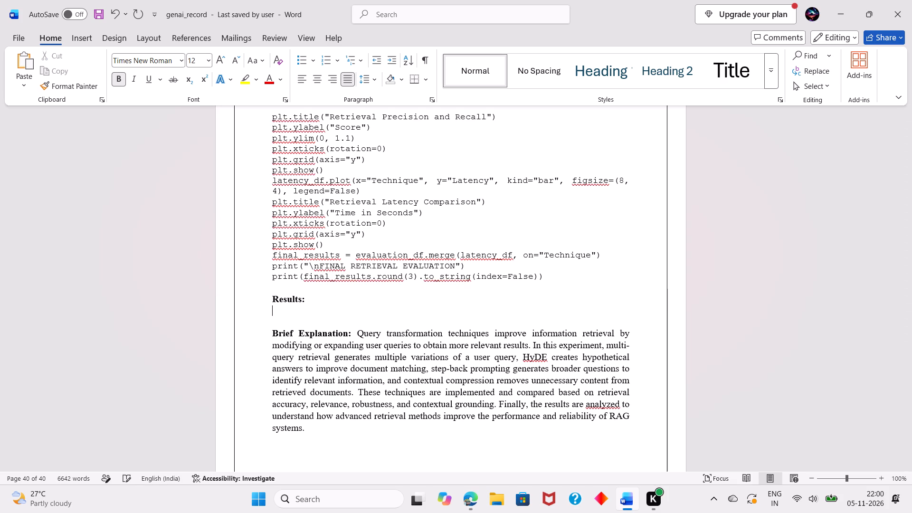
Switch to the genai-16 Colab notebook in Edge and copy the precision and recall bar chart image.
key(alt+Tab)
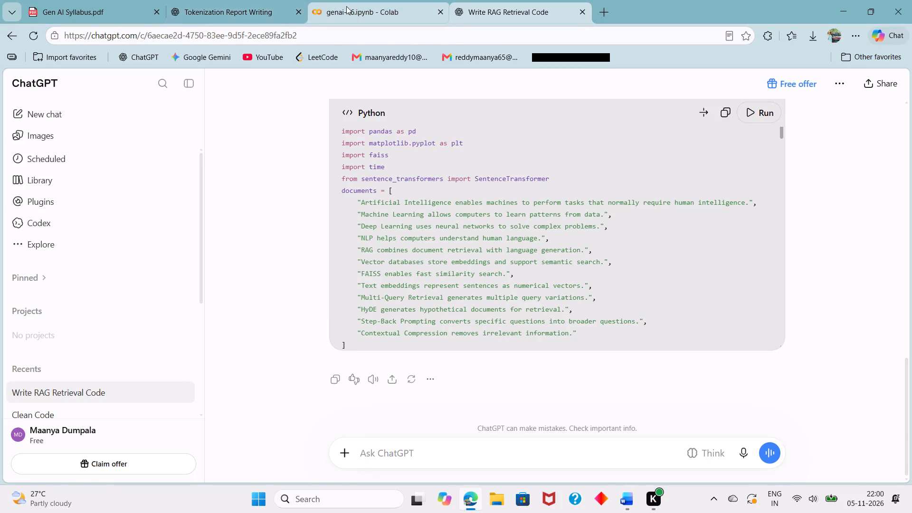
click(346, 6)
scroll(328, 274, up, 6)
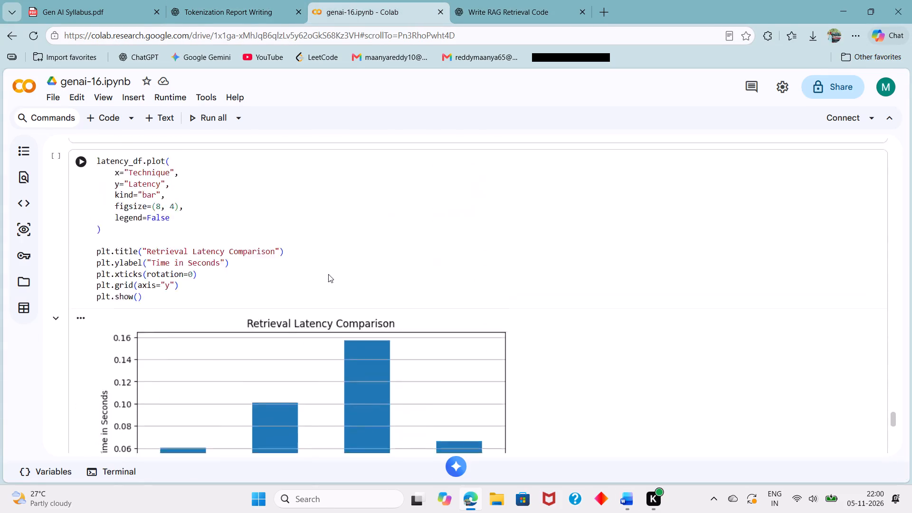
scroll(328, 274, up, 5)
scroll(328, 274, down, 1)
right_click(304, 266)
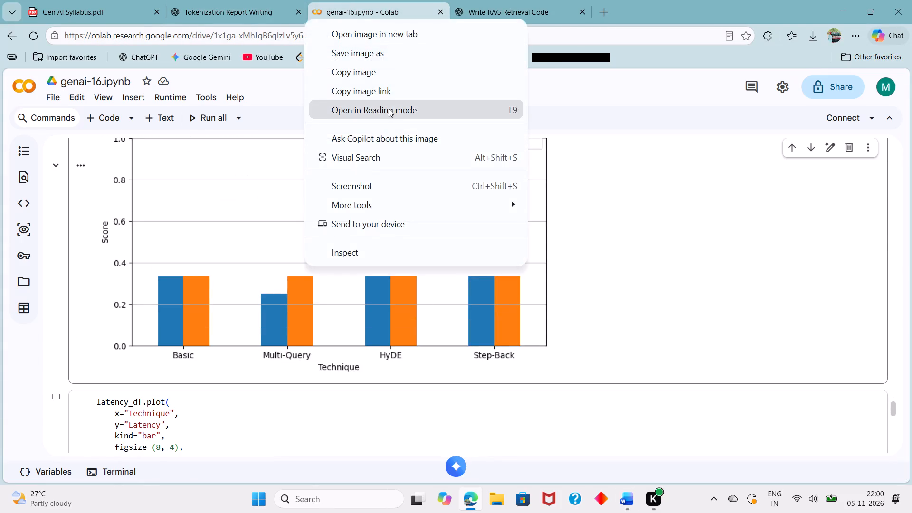
click(380, 79)
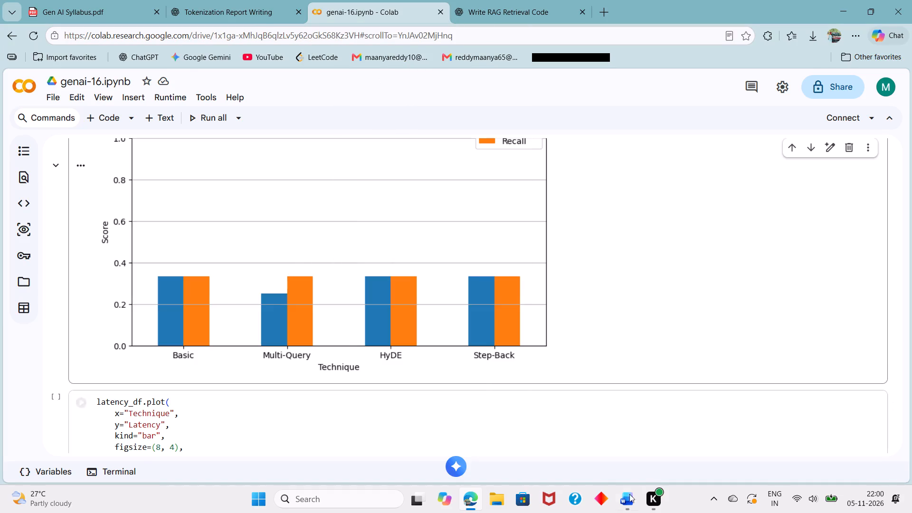
Paste the precision and recall chart under 'Results:' in the Word record, shrink it to about 5.74 by 9.38 cm, and set it in front of text.
click(621, 503)
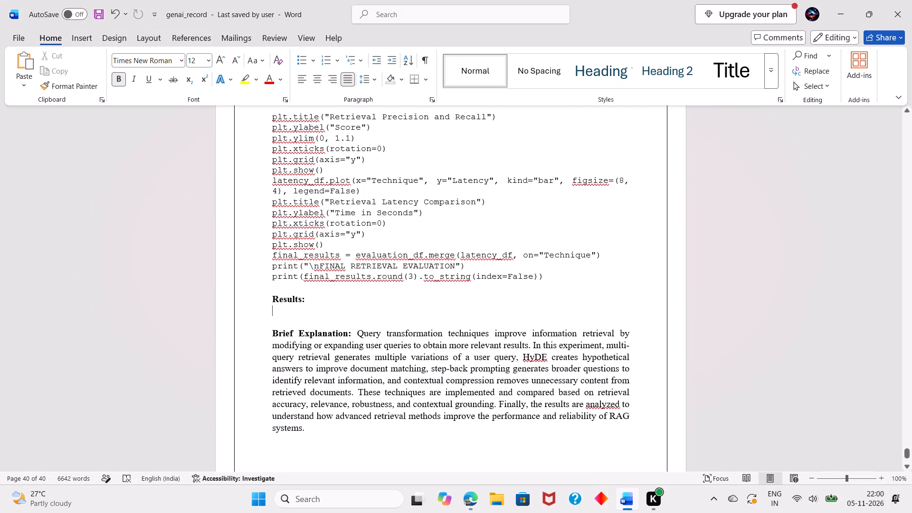
key(ctrl+v)
click(477, 316)
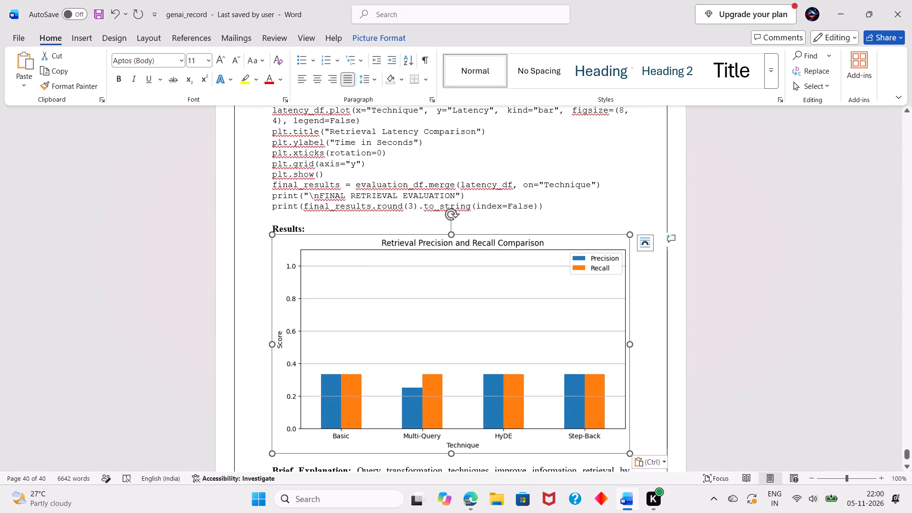
drag(630, 455, 419, 363)
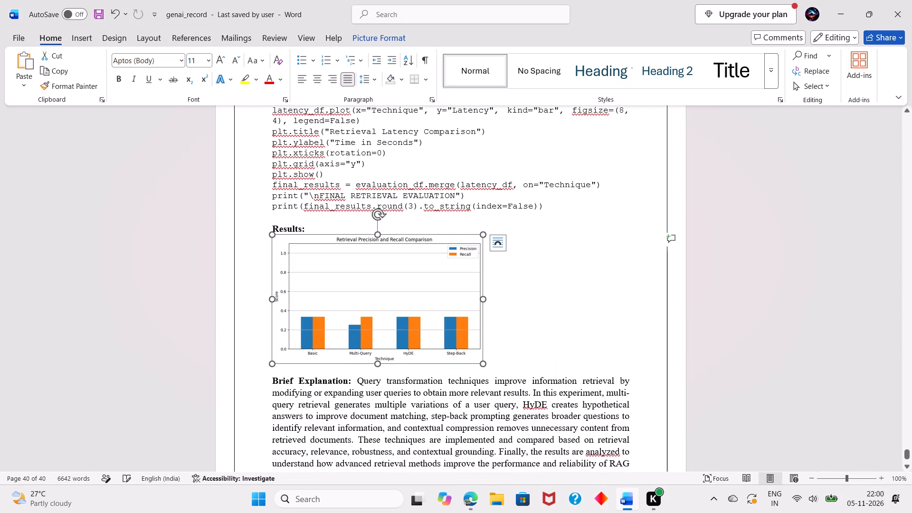
click(503, 245)
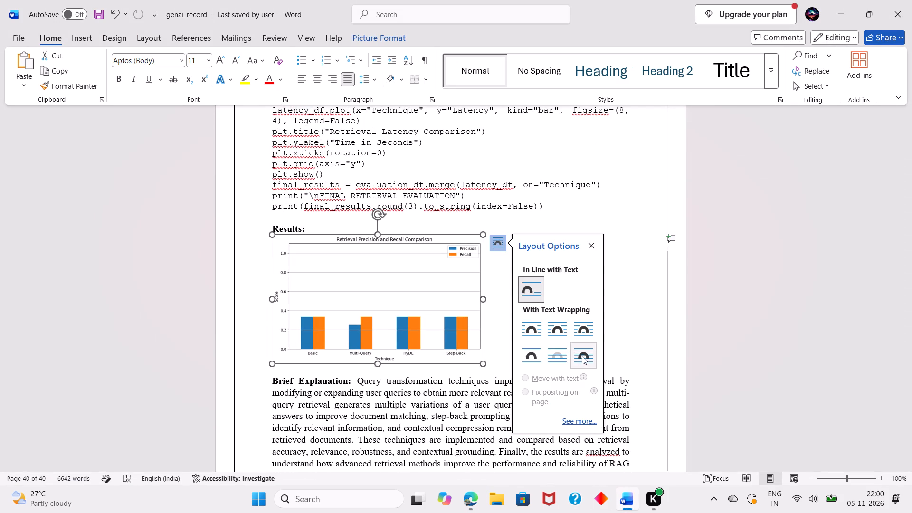
click(582, 356)
drag(442, 309, 499, 191)
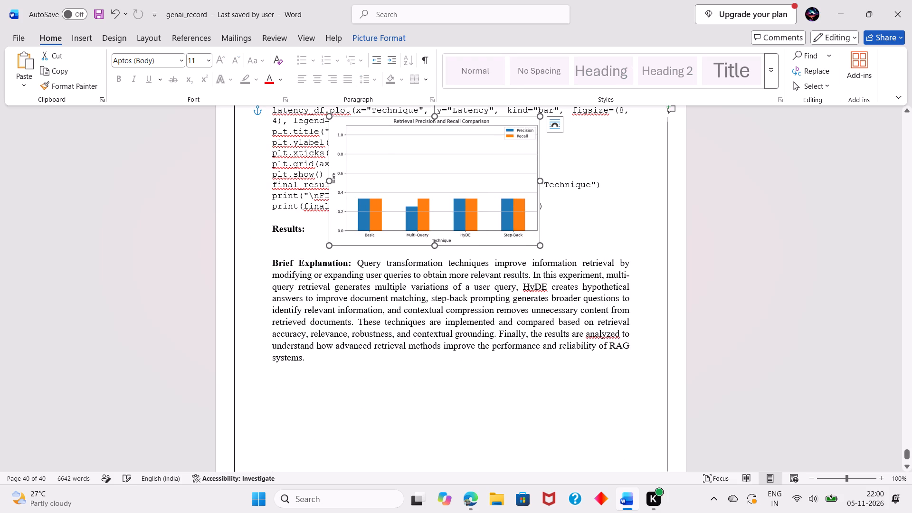
Insert eleven empty lines before the Brief Explanation paragraph to make room for the chart.
click(274, 261)
key(Return)
key(Return)
key(Return)
key(Return)
key(Return)
key(Return)
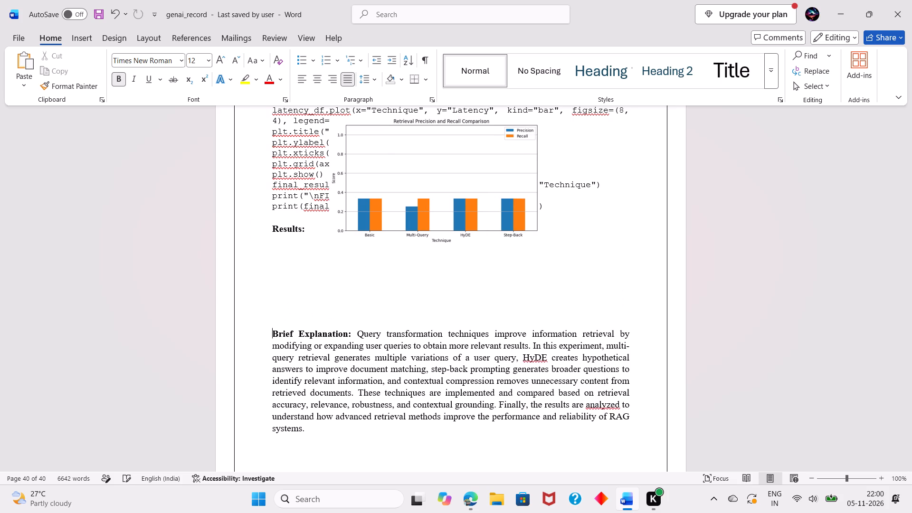
scroll(274, 261, down, 1)
key(Return)
key(Return)
key(Return)
key(Return)
key(Return)
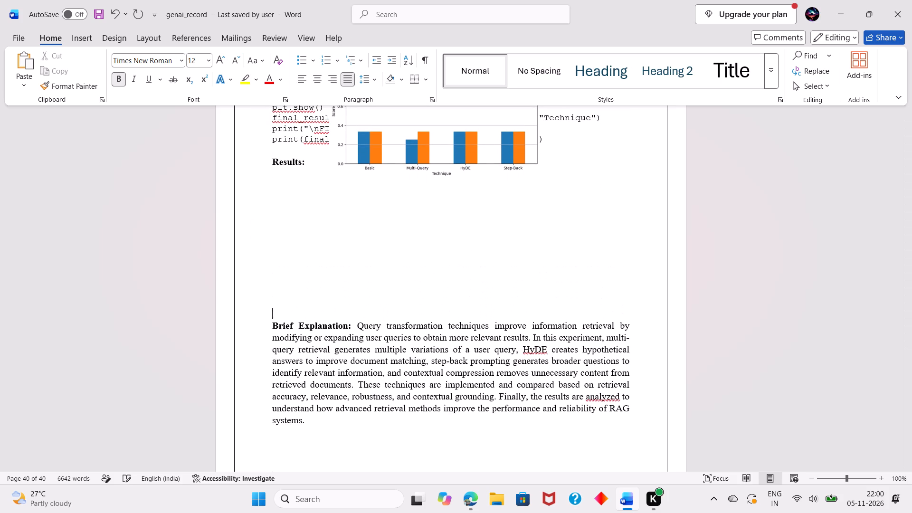
Position the precision and recall chart directly below the 'Results:' heading, near the left page border.
drag(389, 128, 320, 255)
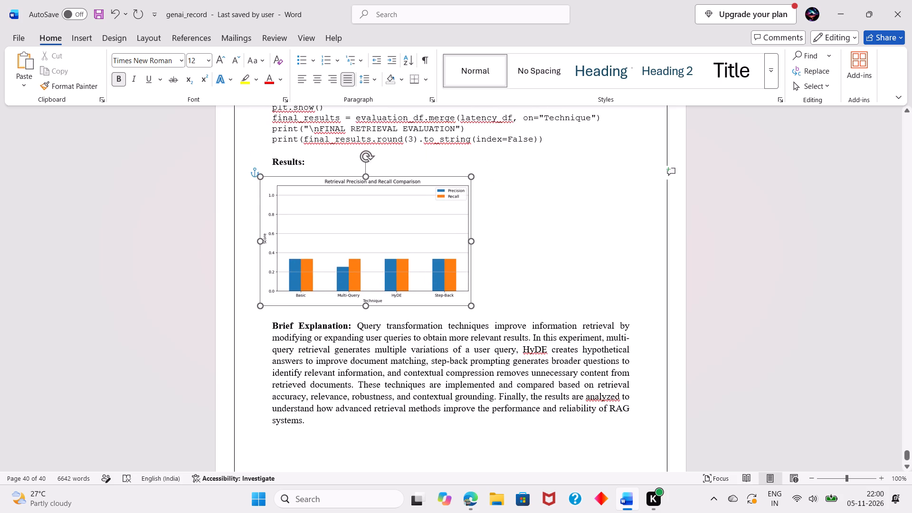
drag(320, 255, 314, 253)
Switch to the genai-16 Colab notebook in Edge and copy the Retrieval Latency Comparison chart image.
key(alt+Tab)
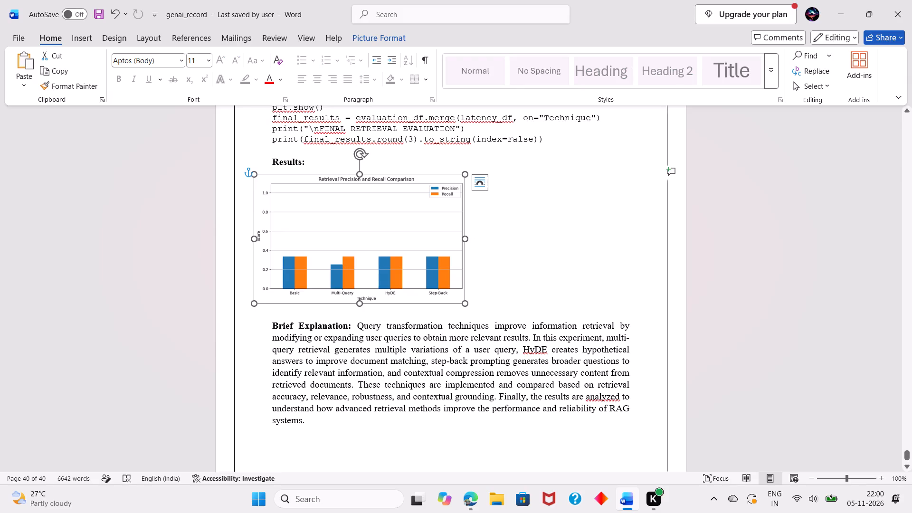
scroll(332, 389, down, 4)
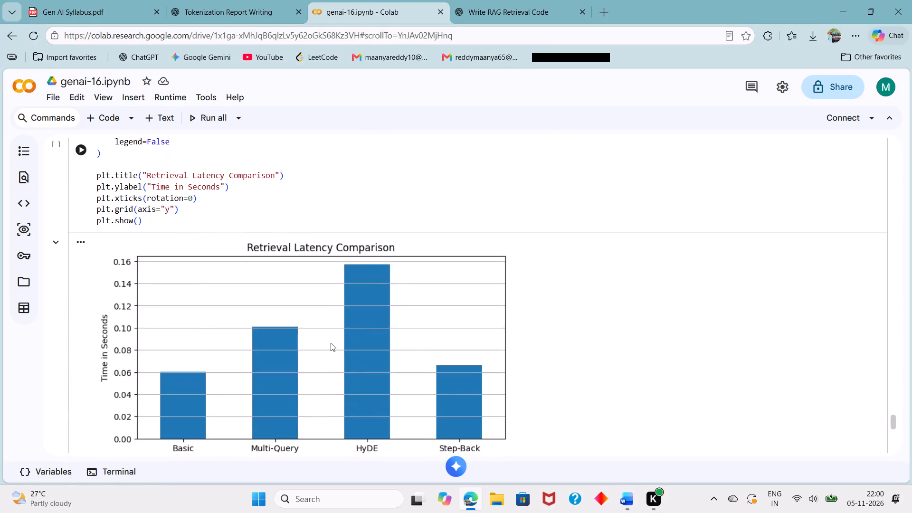
right_click(330, 339)
click(417, 149)
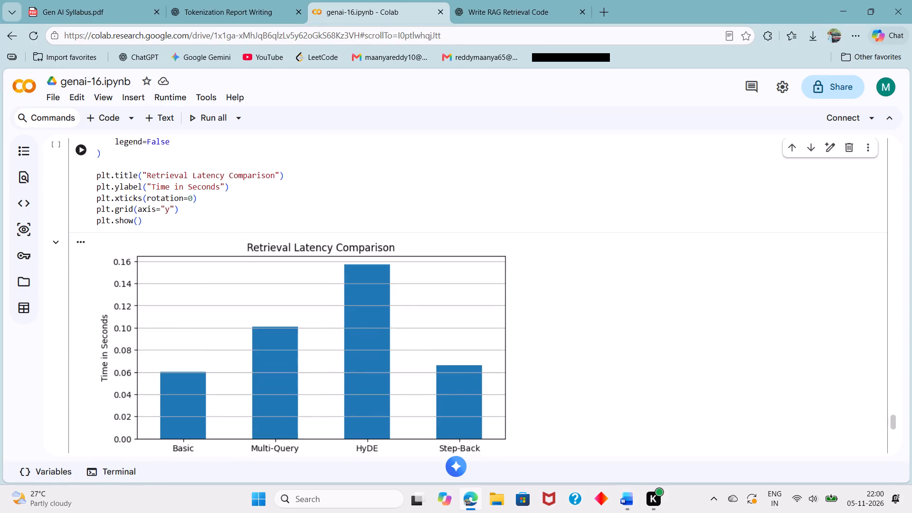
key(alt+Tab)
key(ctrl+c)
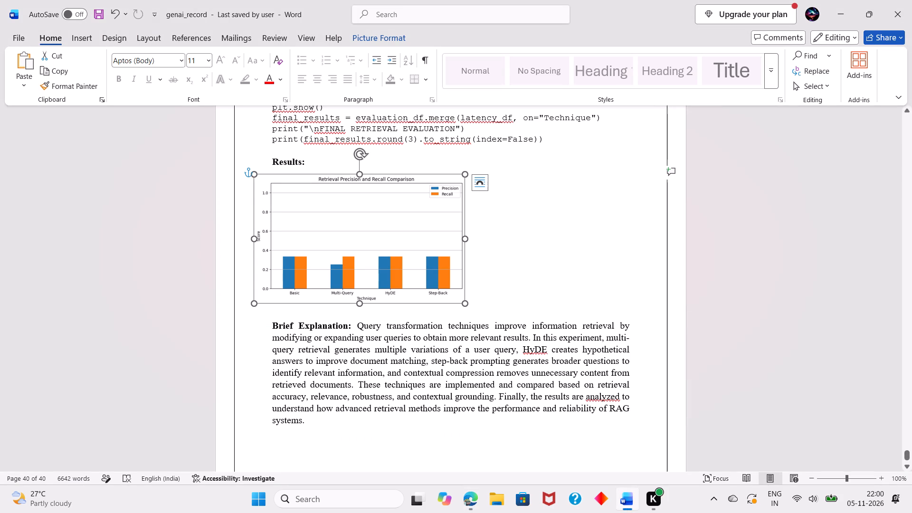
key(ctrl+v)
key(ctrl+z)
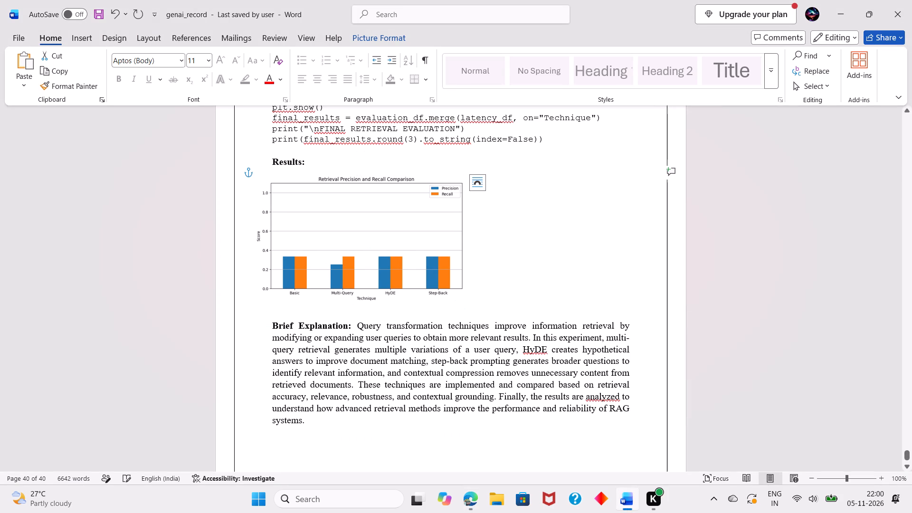
Return to the Colab notebook in Edge and copy the Retrieval Latency Comparison chart image again.
key(alt+Tab)
right_click(428, 299)
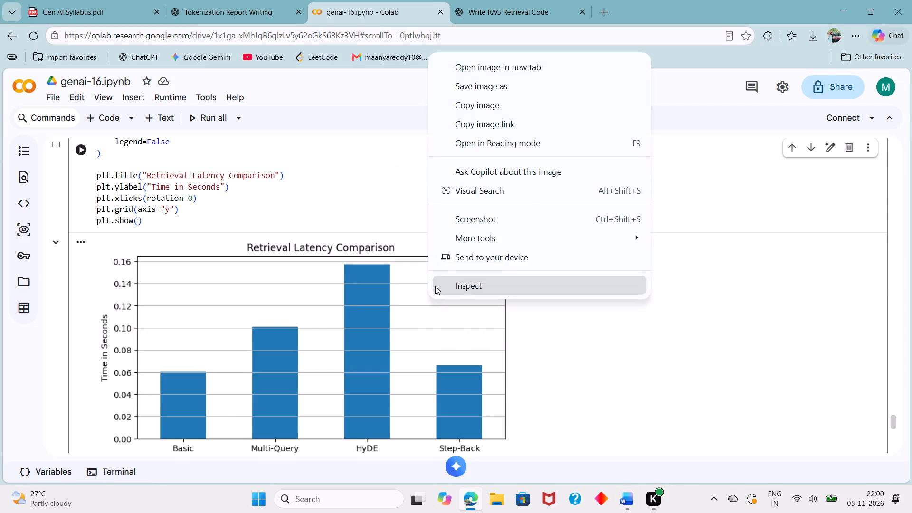
click(490, 111)
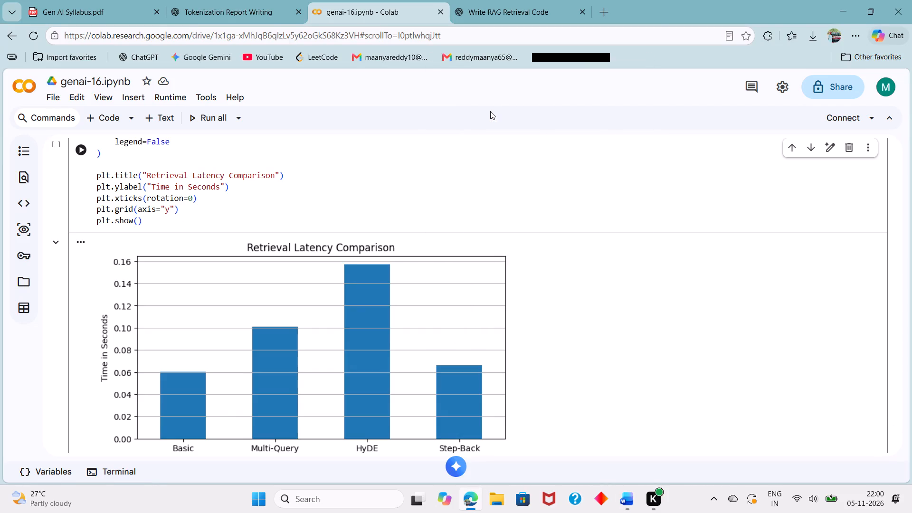
Paste the latency chart in Word's Results section, set it in front of text at about 5.13 by 9.12 cm, and move it toward the right margin.
key(alt+Tab)
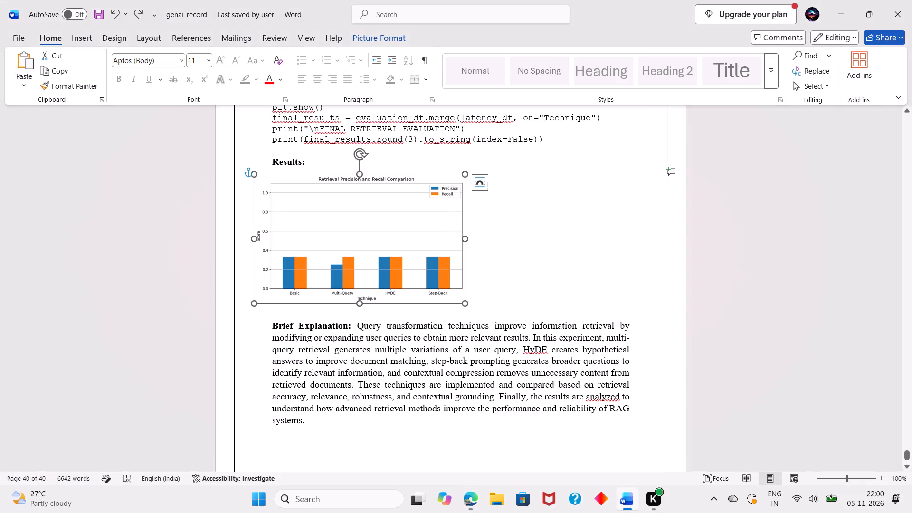
key(ctrl+v)
click(510, 266)
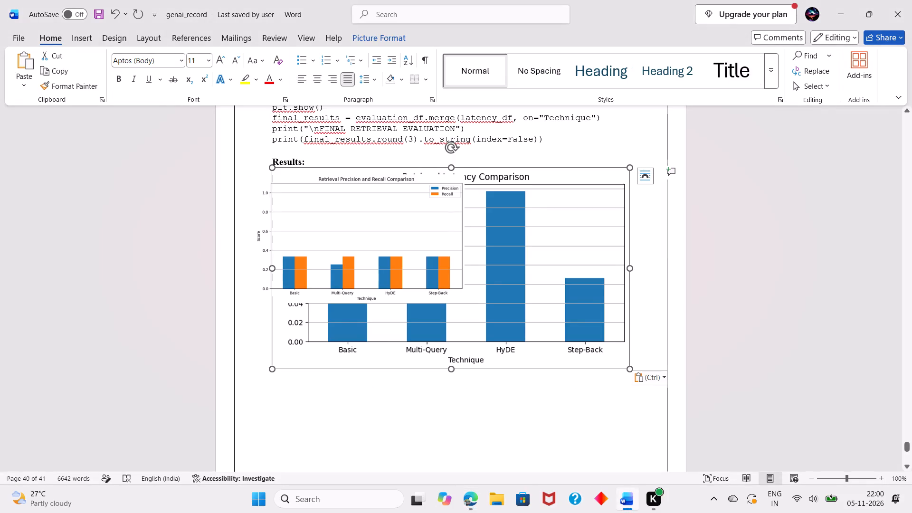
drag(631, 170, 539, 246)
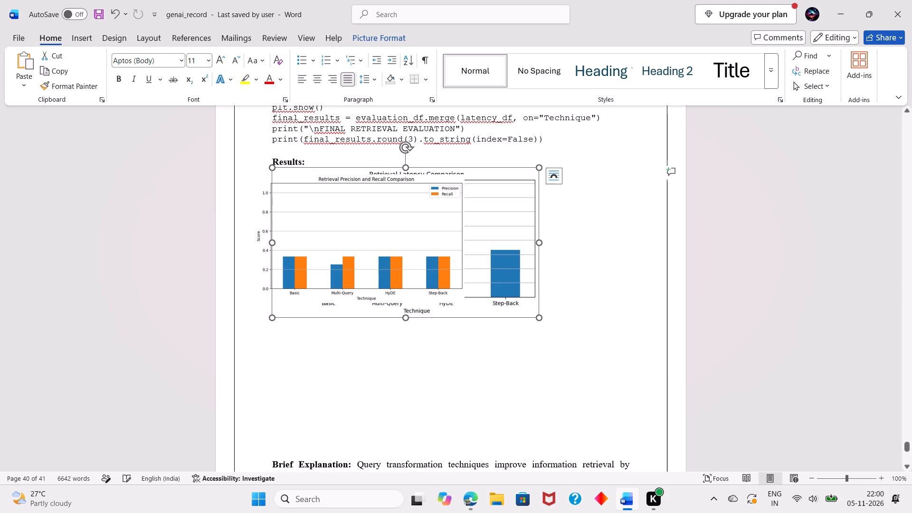
click(550, 170)
click(644, 284)
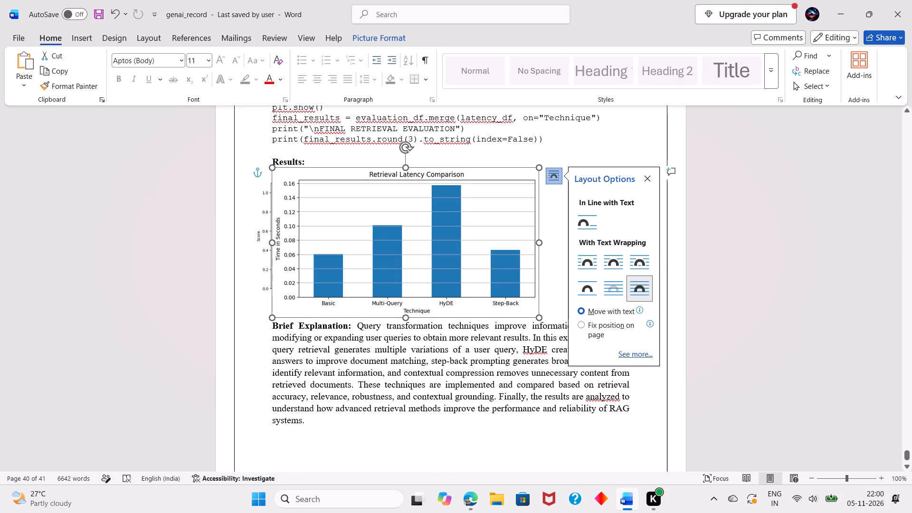
drag(540, 167, 452, 205)
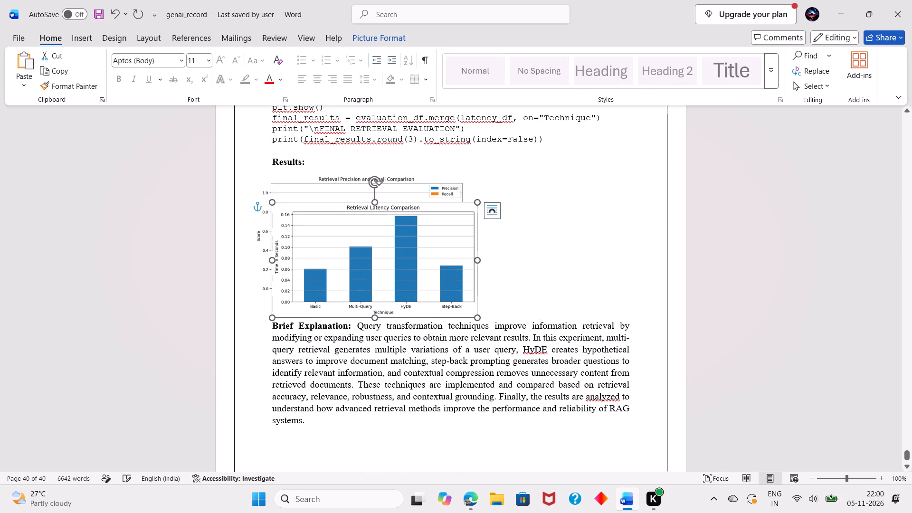
drag(395, 237, 560, 184)
Add eight more empty lines between the charts and the Brief Explanation paragraph.
scroll(560, 184, down, 1)
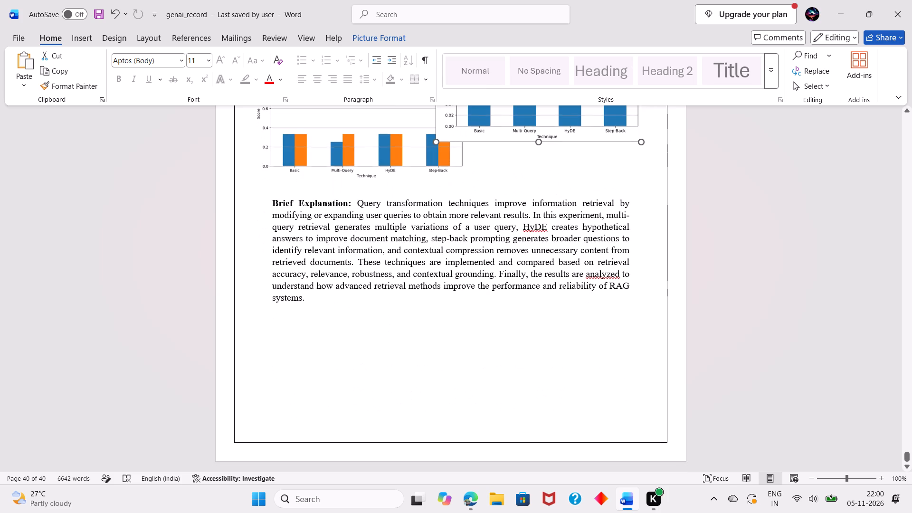
click(273, 200)
key(Return)
key(Return)
key(Return)
key(Return)
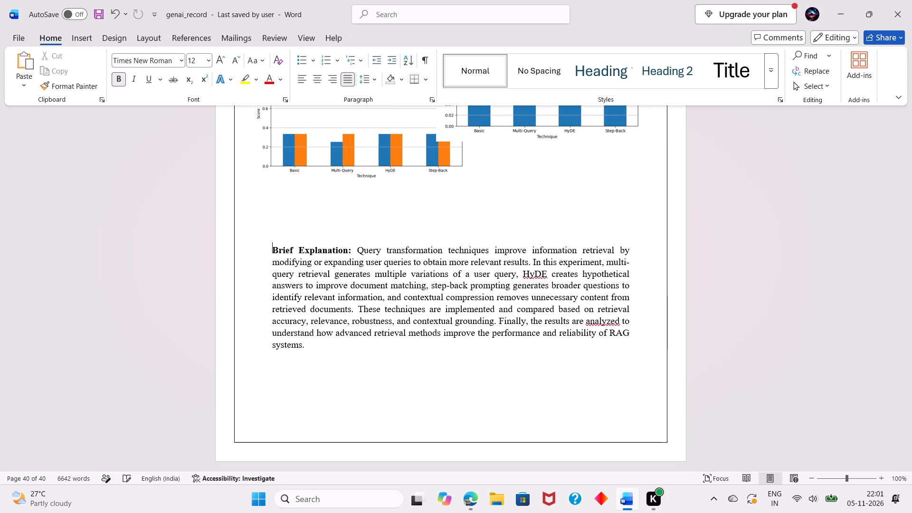
key(Return)
key(Return)
key(Return)
key(Return)
key(Return)
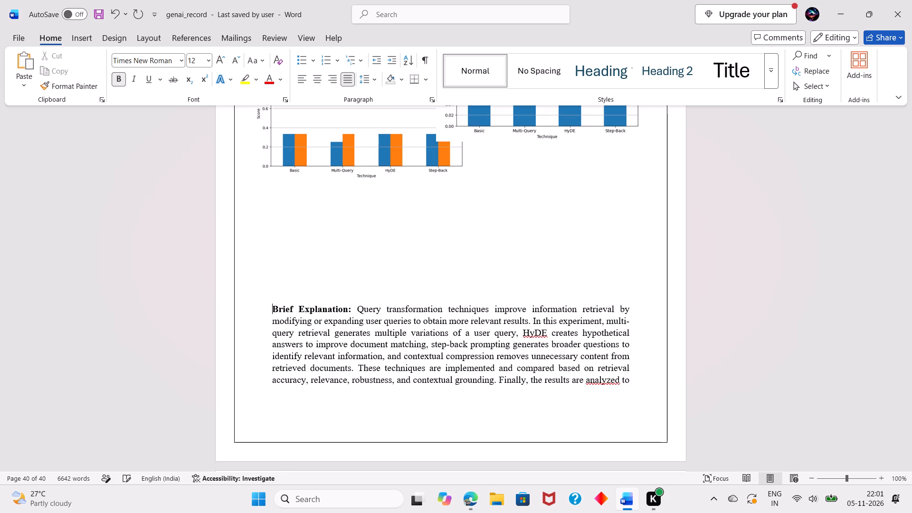
key(BackSpace)
Shift the precision and recall chart closer to the left page border and place the latency chart diagonally below and right of it without overlap.
scroll(273, 200, up, 1)
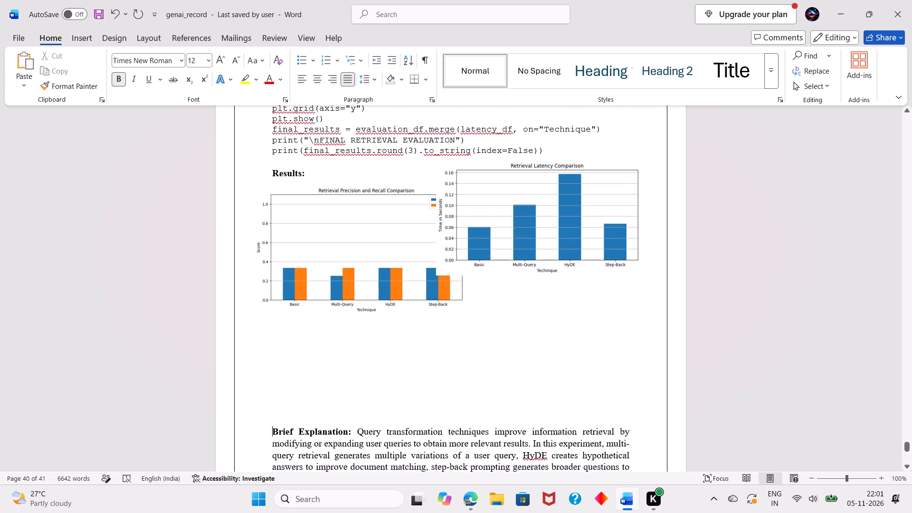
scroll(273, 200, up, 1)
click(356, 268)
drag(356, 268, 349, 276)
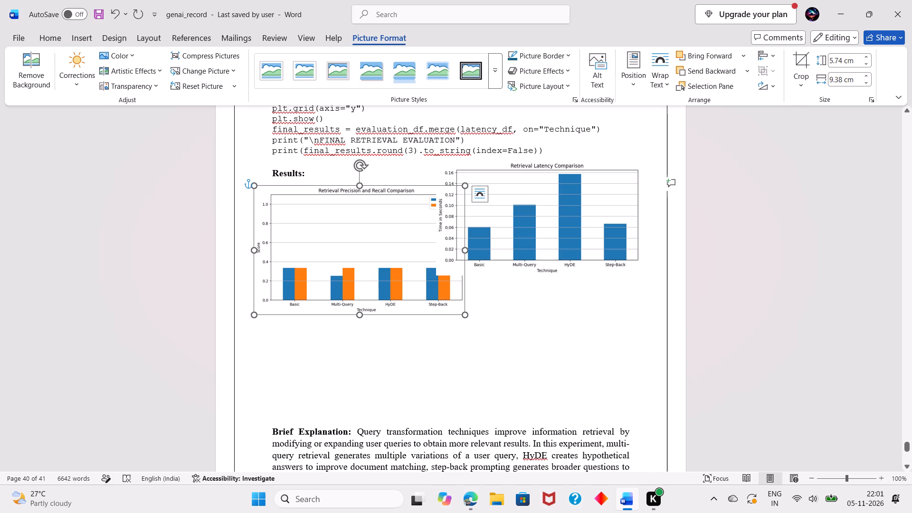
drag(349, 276, 346, 275)
drag(518, 200, 522, 347)
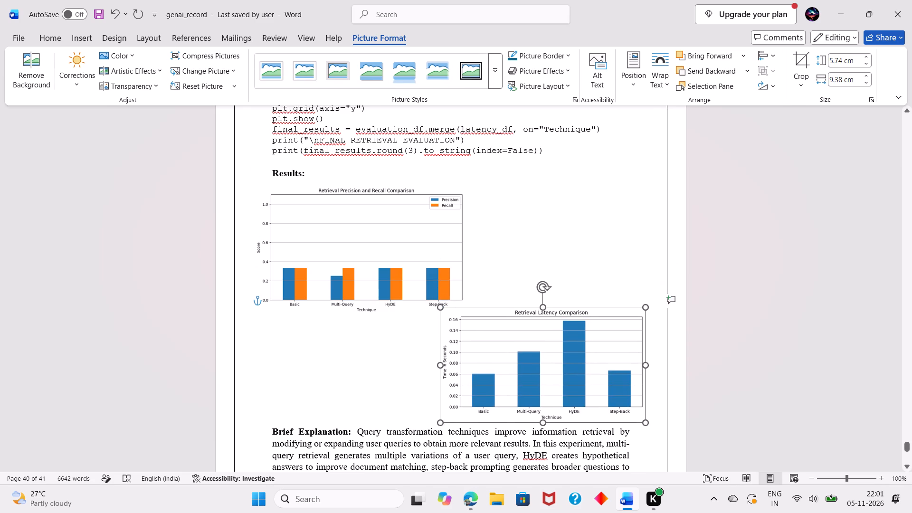
drag(522, 347, 525, 340)
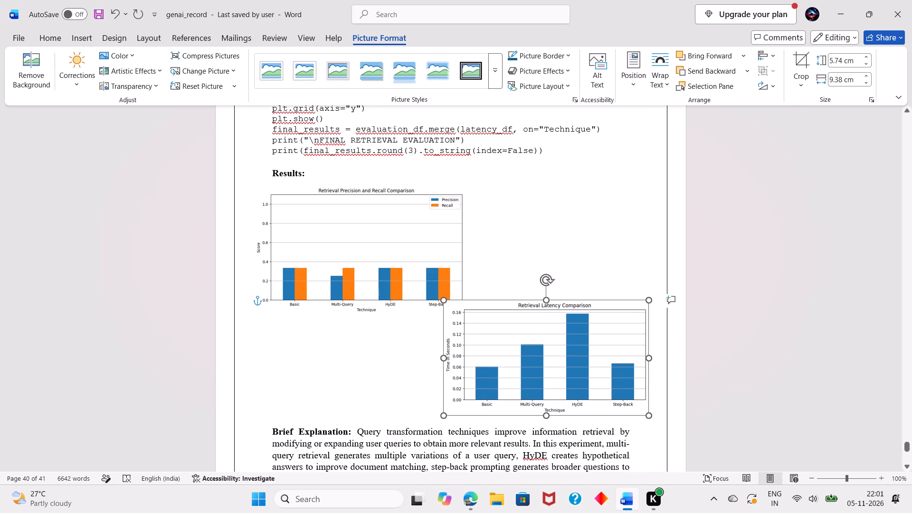
drag(525, 340, 530, 340)
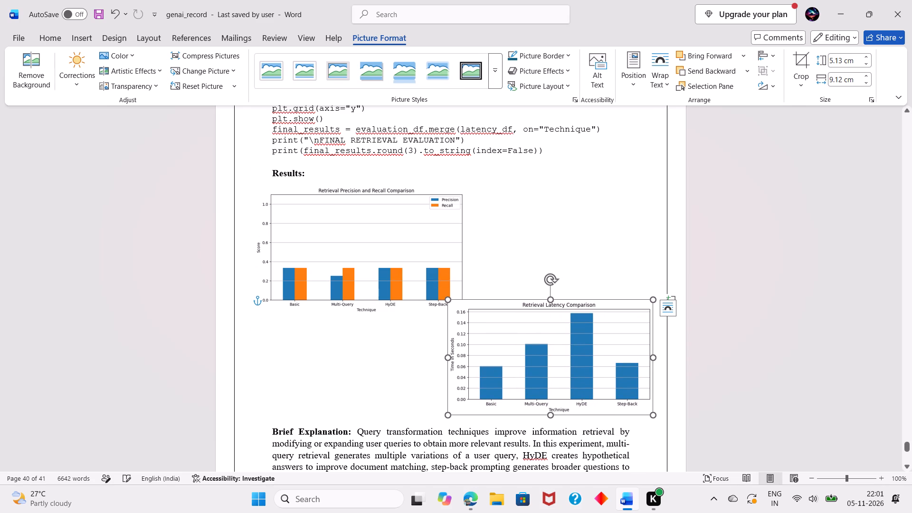
drag(374, 264, 361, 261)
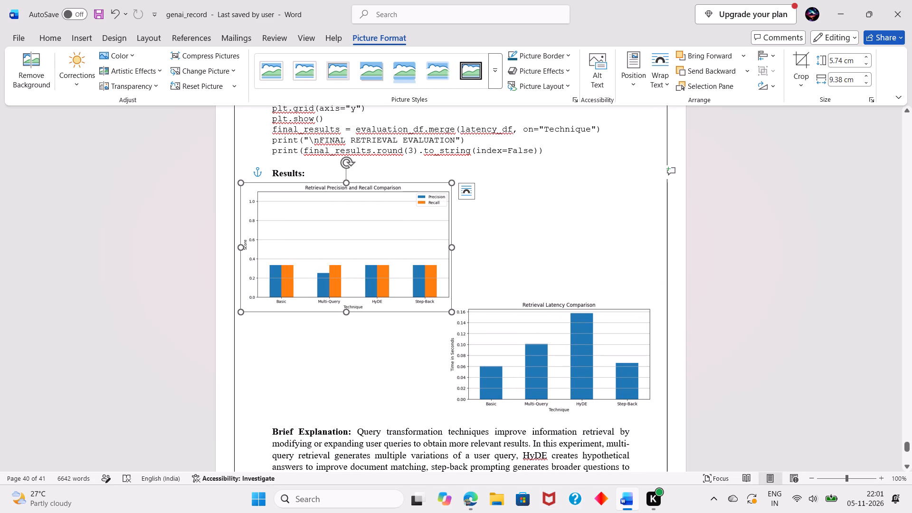
click(489, 343)
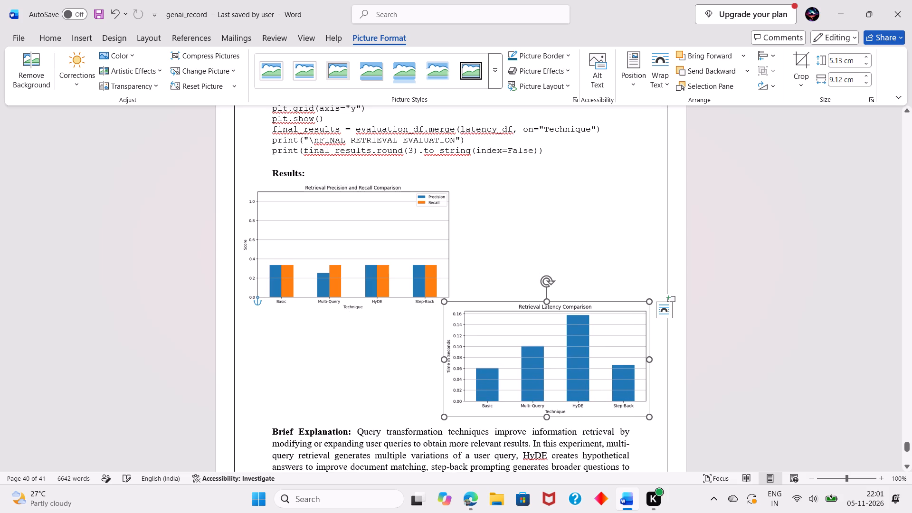
click(496, 290)
Move the latency chart up beside the precision and recall chart so that both sit side by side under 'Results:'.
scroll(505, 267, down, 1)
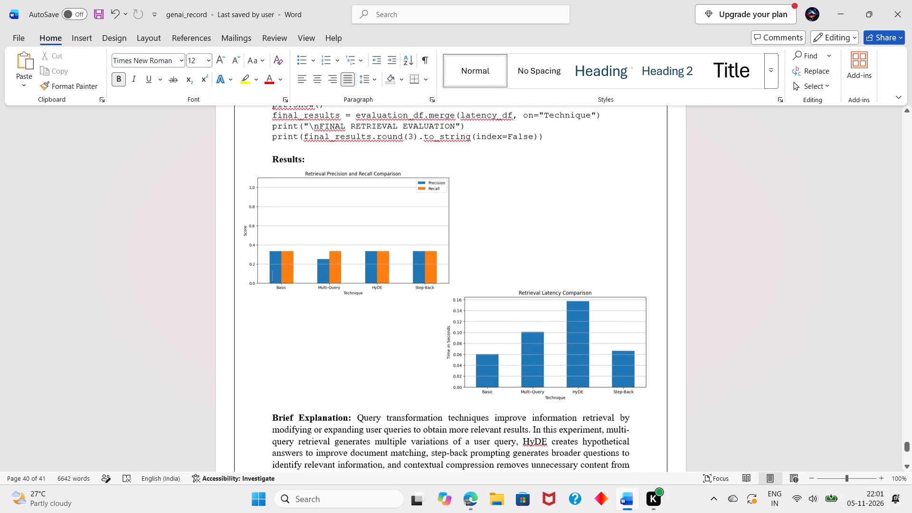
scroll(505, 267, down, 1)
scroll(509, 255, up, 1)
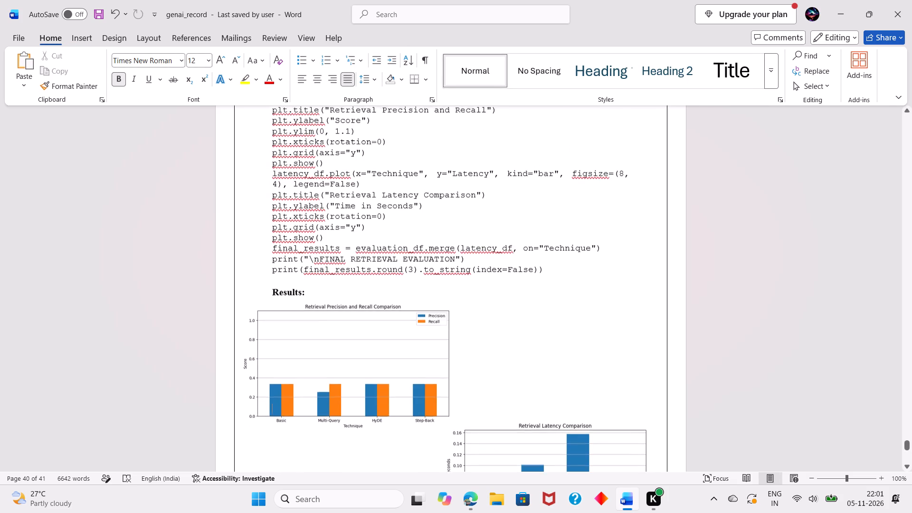
scroll(509, 255, up, 1)
drag(528, 371, 534, 284)
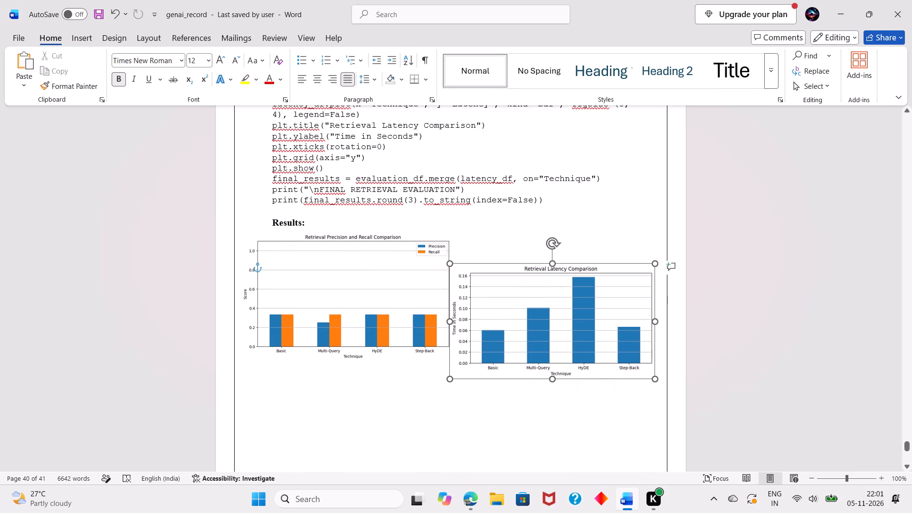
drag(534, 284, 544, 264)
drag(530, 272, 528, 266)
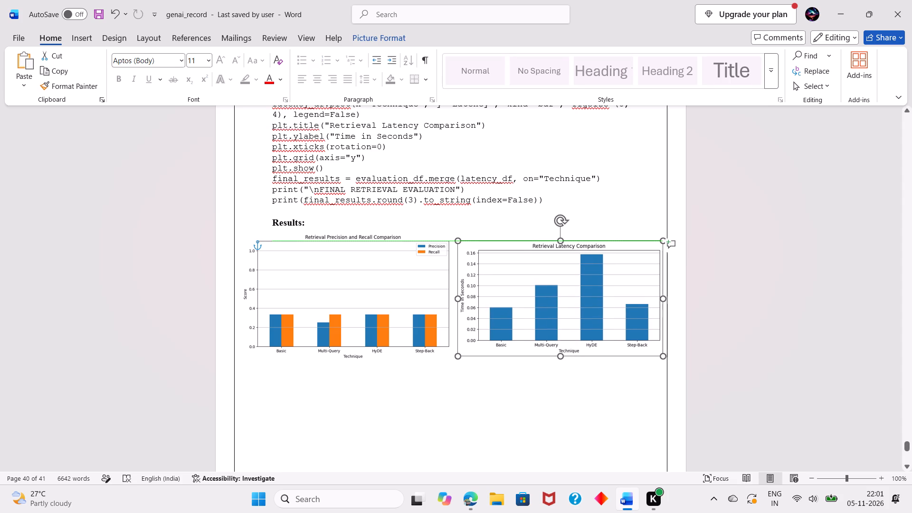
Fine-tune the positions of the precision and recall chart and the latency chart so they sit level side by side under 'Results:'.
drag(528, 266, 526, 260)
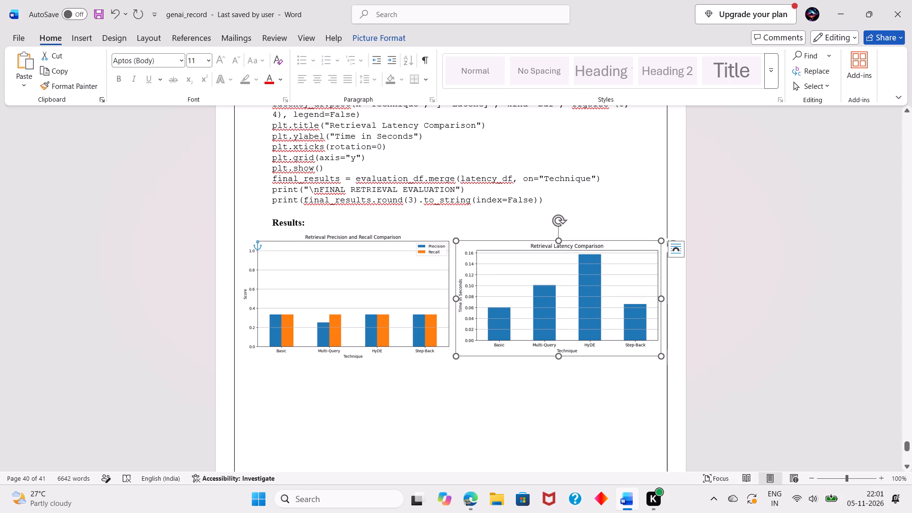
drag(389, 297, 385, 301)
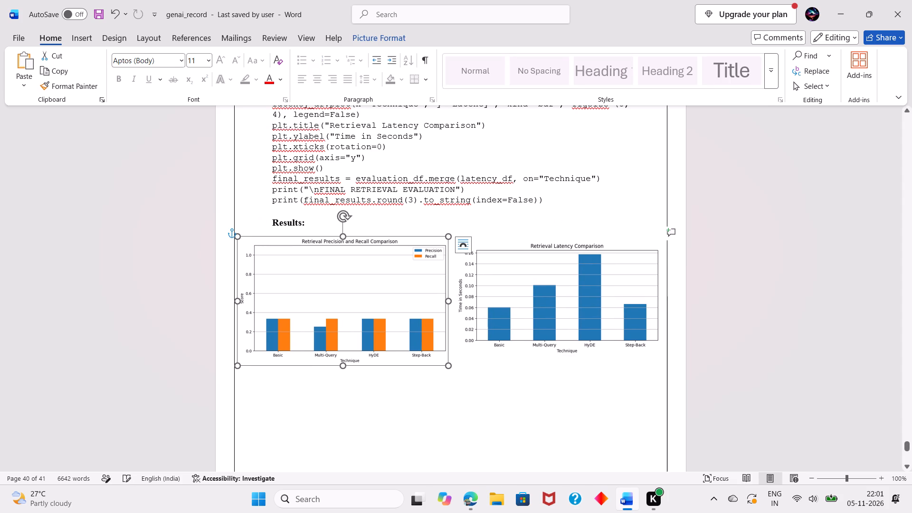
click(499, 310)
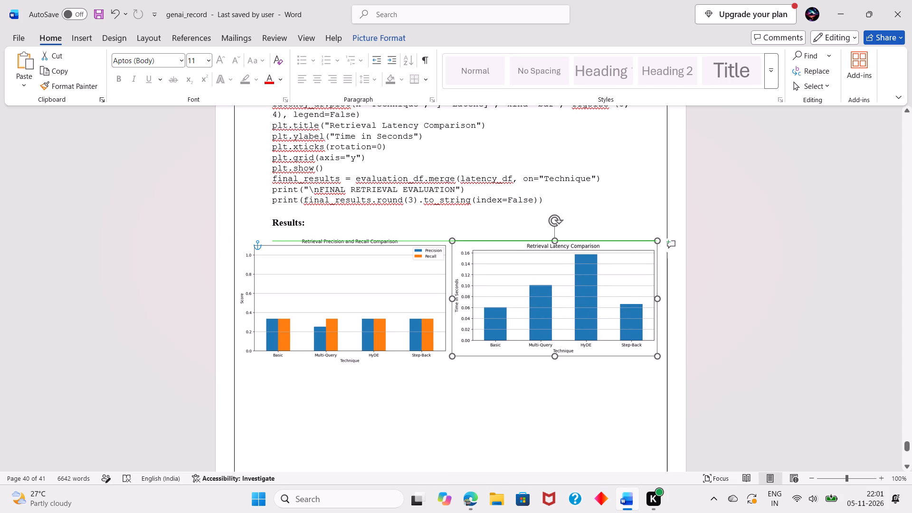
click(471, 384)
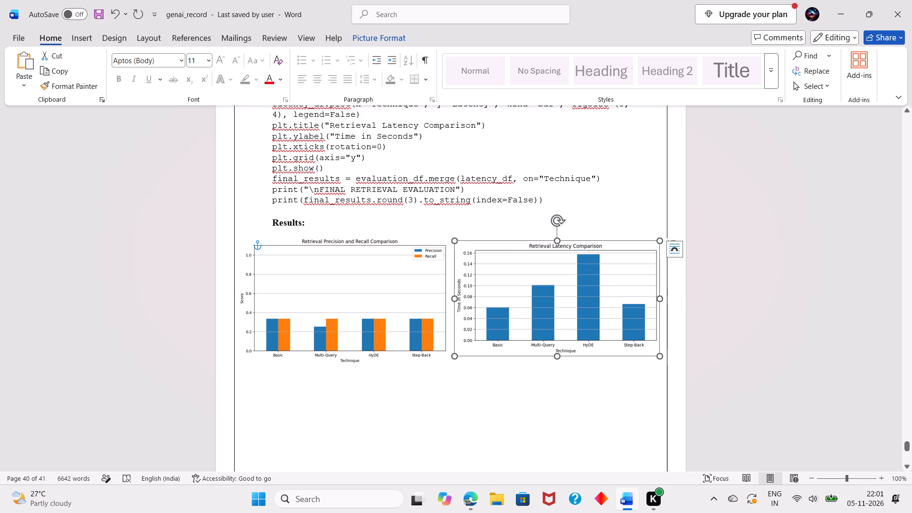
Delete eight empty lines between the two charts and the Brief Explanation paragraph.
scroll(471, 384, down, 1)
click(301, 368)
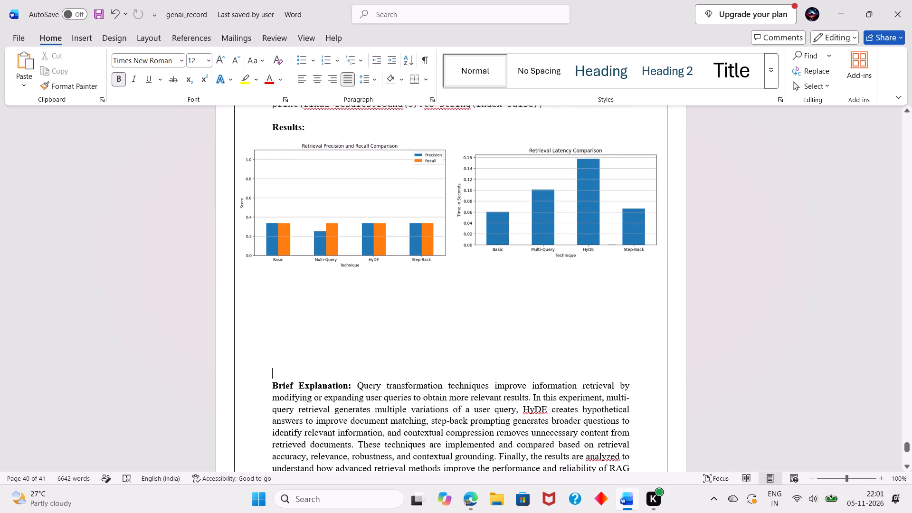
key(BackSpace)
key(BackSpace)
key(BackSpace)
key(BackSpace)
key(BackSpace)
key(BackSpace)
key(BackSpace)
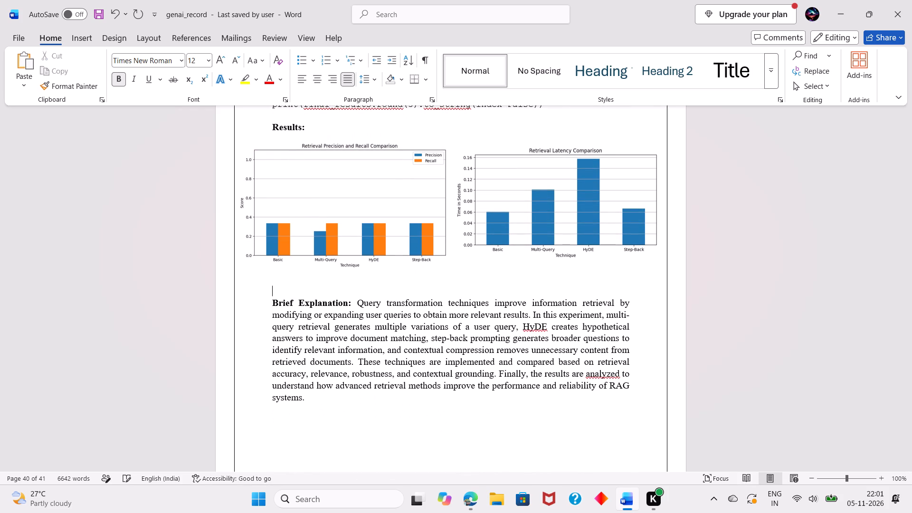
key(BackSpace)
Review all of Experiment 13's pages, from its heading and code through the Results charts to the Brief Explanation.
scroll(301, 368, up, 4)
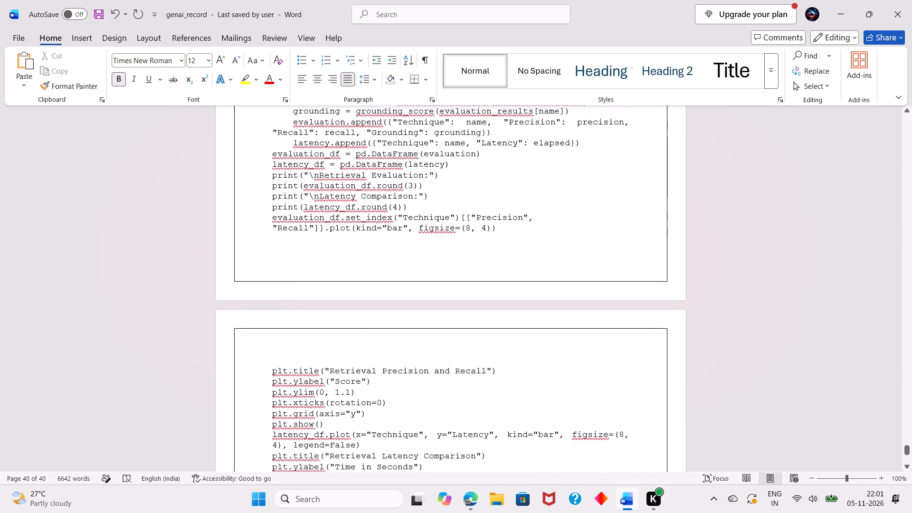
scroll(301, 368, up, 7)
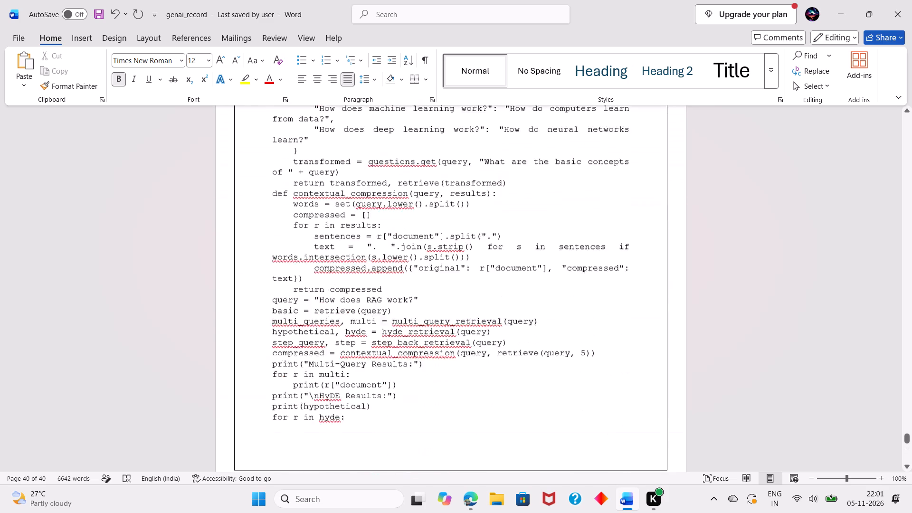
scroll(301, 368, up, 6)
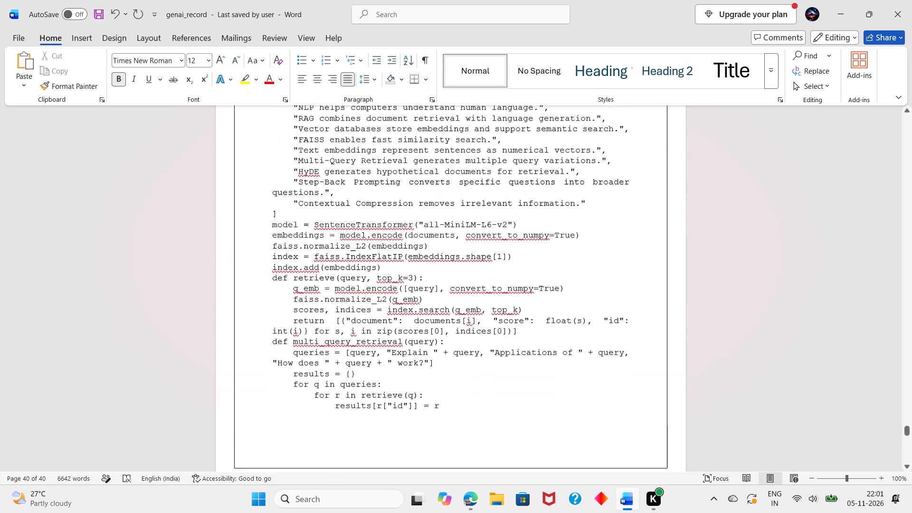
scroll(301, 368, up, 2)
scroll(301, 368, down, 11)
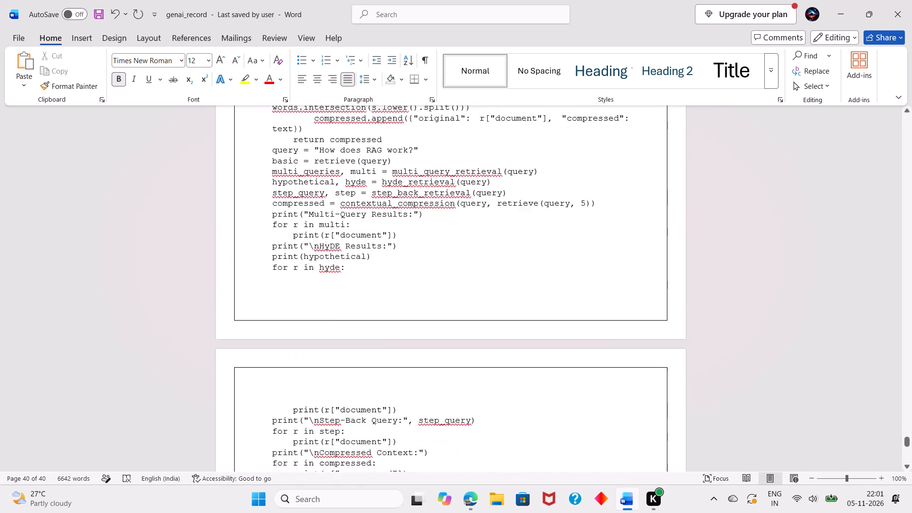
scroll(301, 368, down, 6)
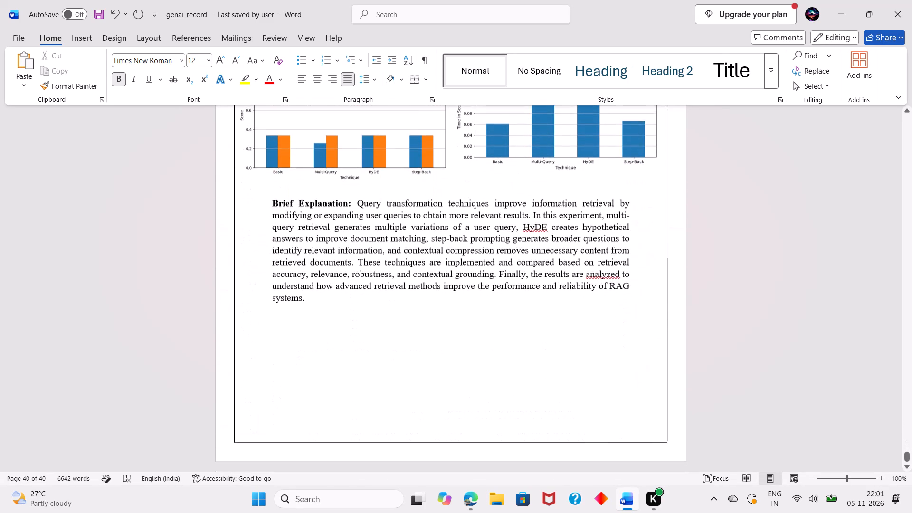
scroll(301, 368, down, 1)
scroll(301, 368, up, 7)
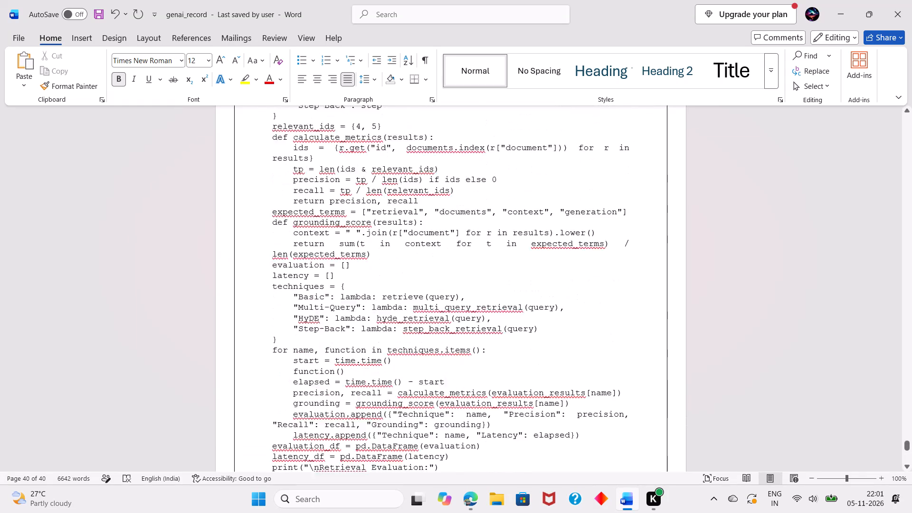
scroll(301, 368, up, 6)
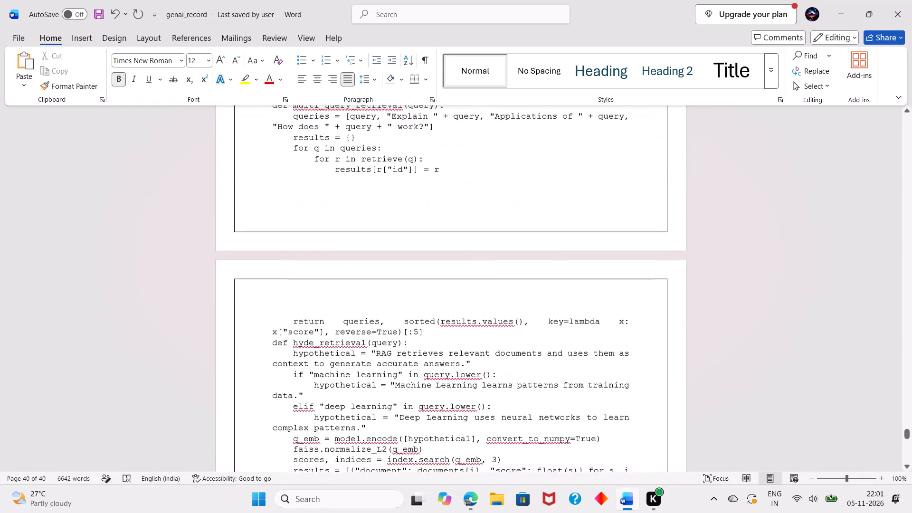
scroll(301, 368, up, 4)
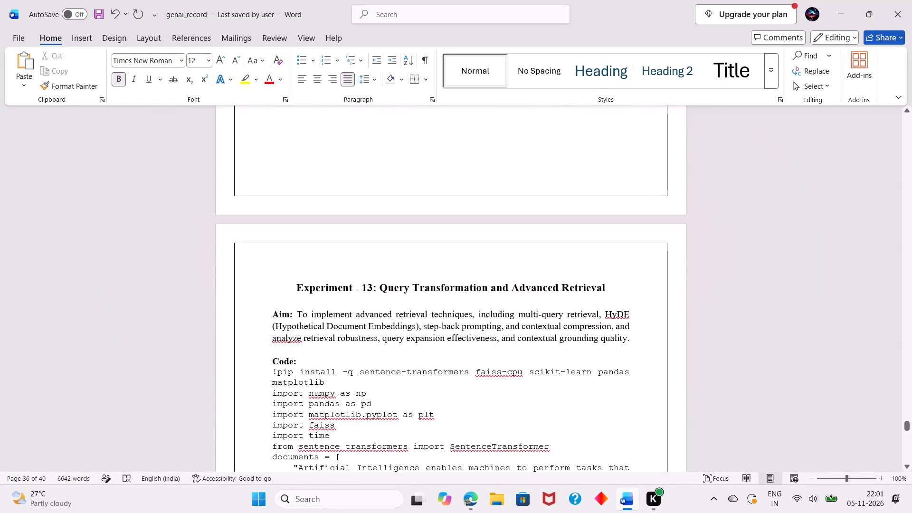
scroll(301, 368, down, 10)
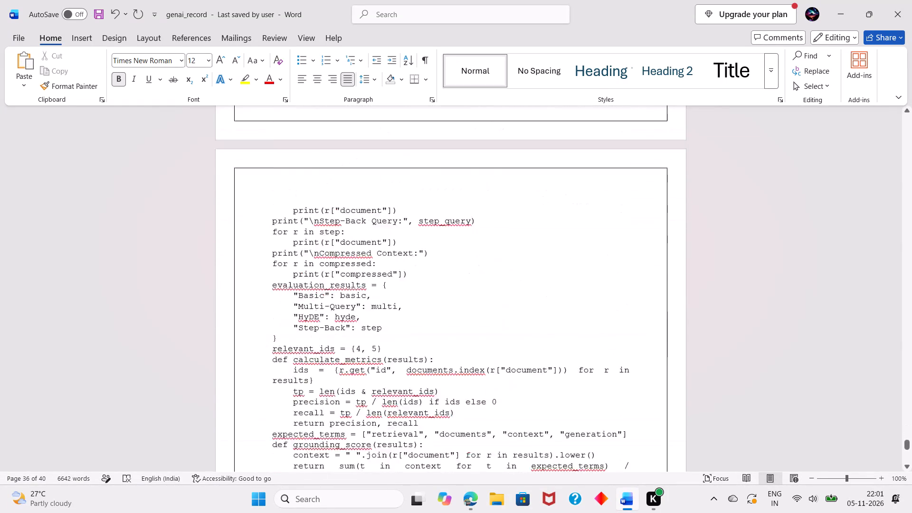
Add seven empty lines below Experiment 13's Brief Explanation to start a new page.
click(316, 335)
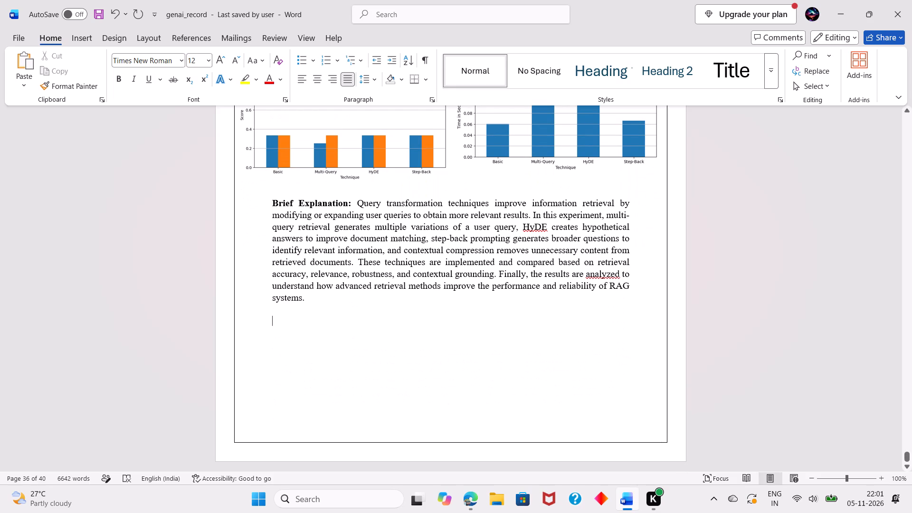
key(Return)
key(Return)
key(Return)
key(Return)
key(Return)
key(Return)
key(Return)
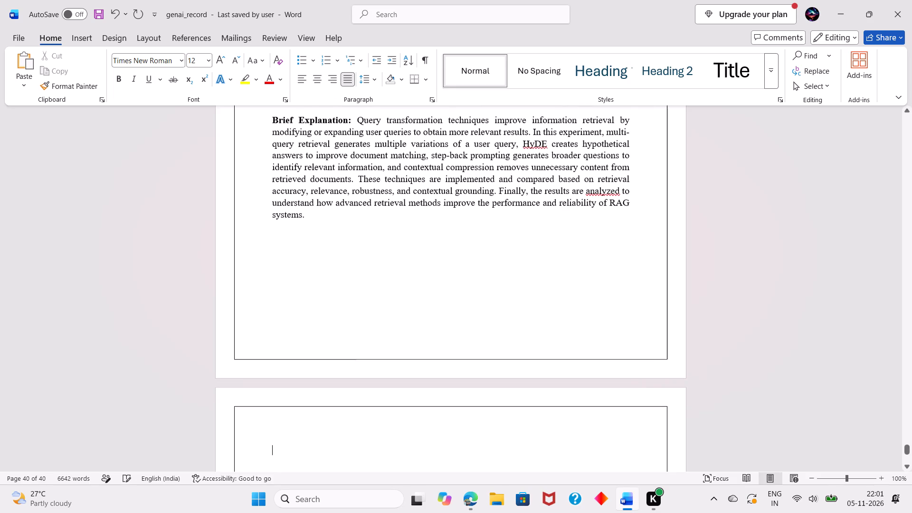
scroll(316, 335, down, 1)
Copy Experiment 17's title and description from the Gen AI Syllabus PDF in Edge and submit them in the Tokenization Report Writing ChatGPT chat.
click(464, 494)
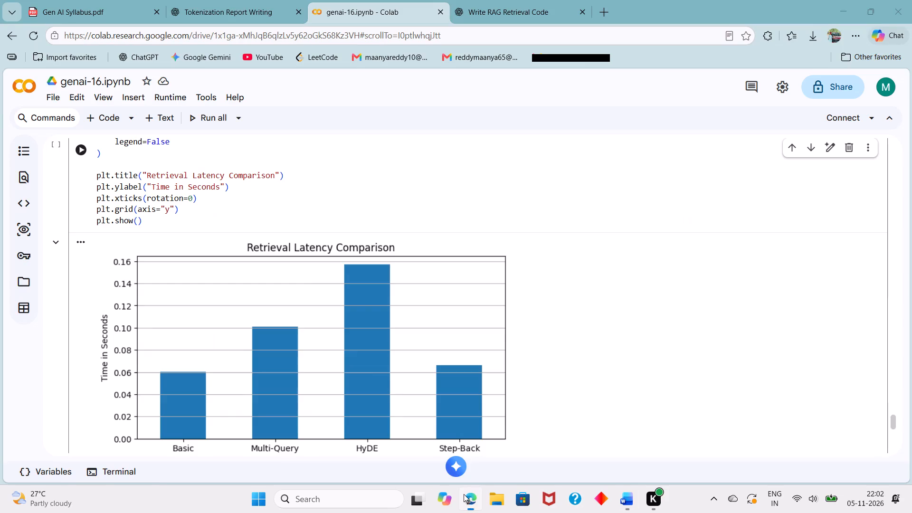
click(196, 0)
click(93, 0)
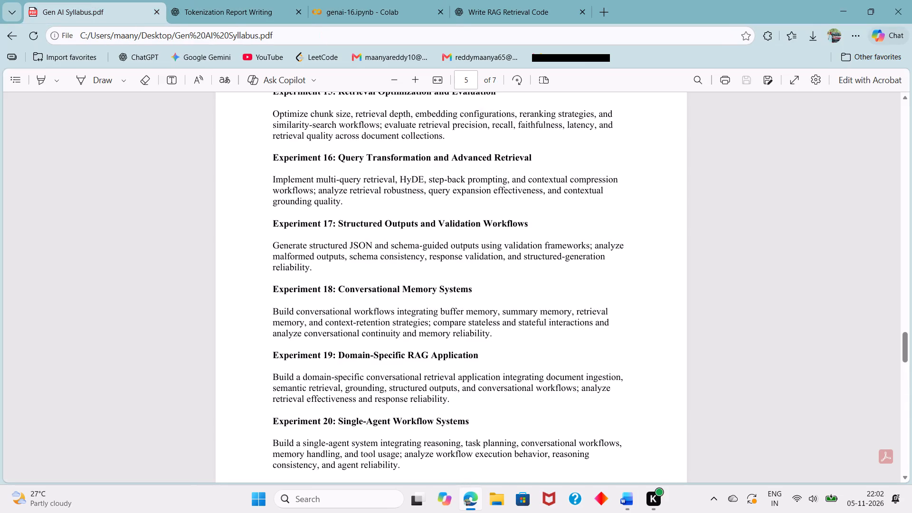
scroll(303, 235, down, 1)
drag(273, 211, 334, 259)
key(ctrl+c)
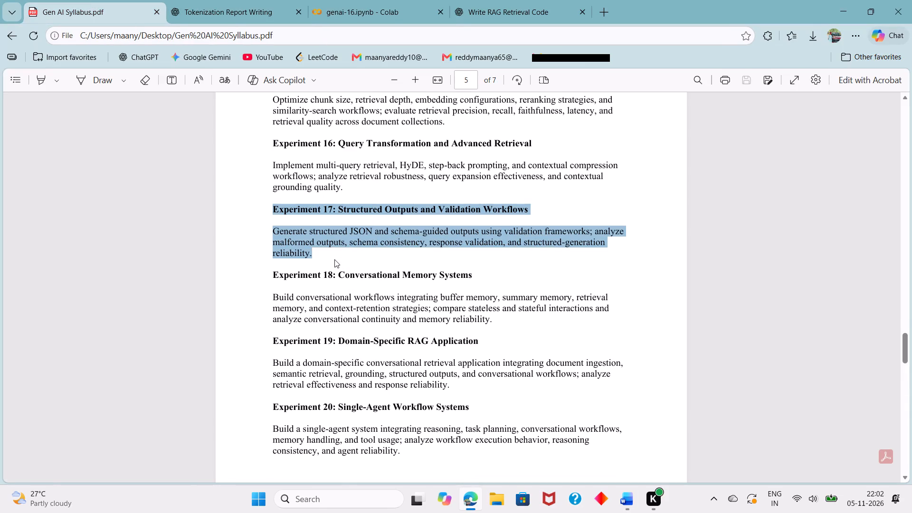
click(334, 259)
click(215, 12)
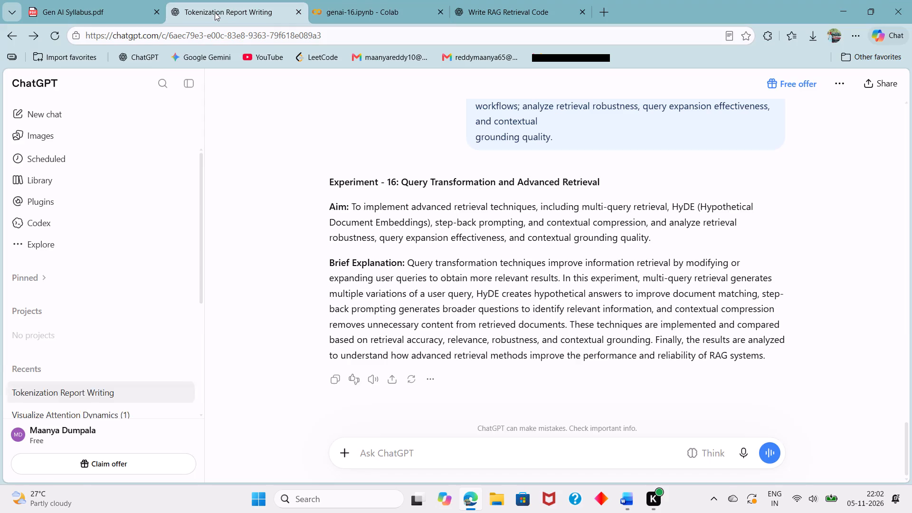
click(368, 450)
key(ctrl+v)
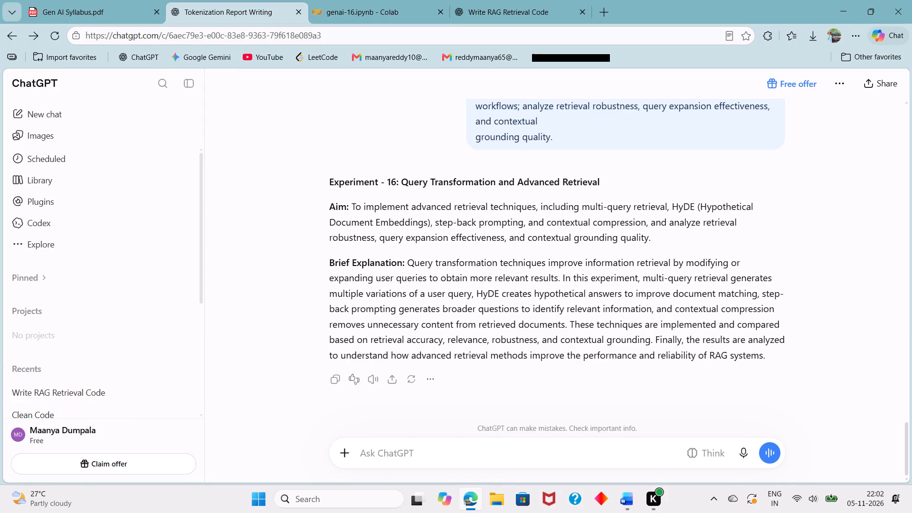
key(Return)
click(408, 7)
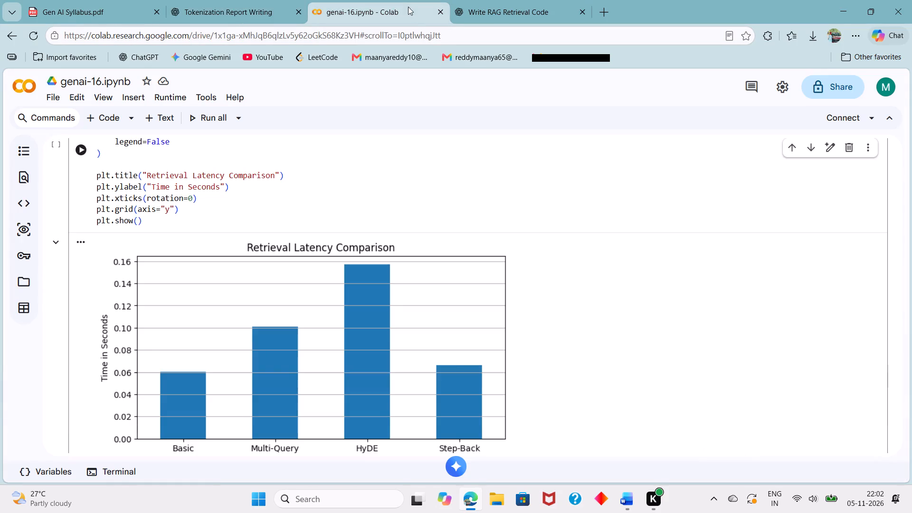
click(62, 98)
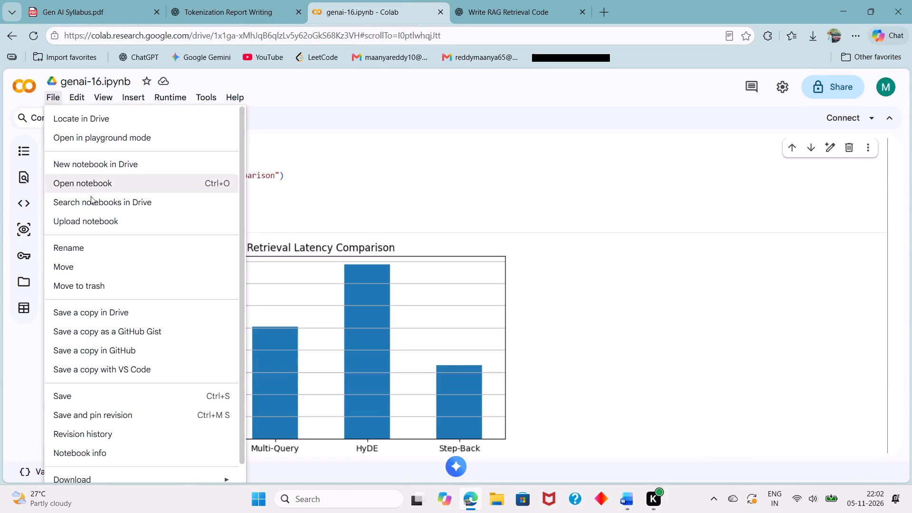
click(89, 184)
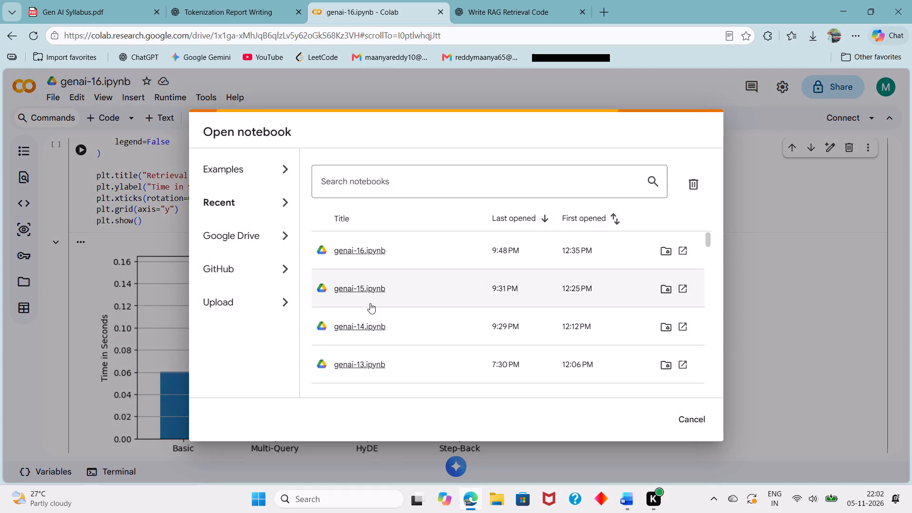
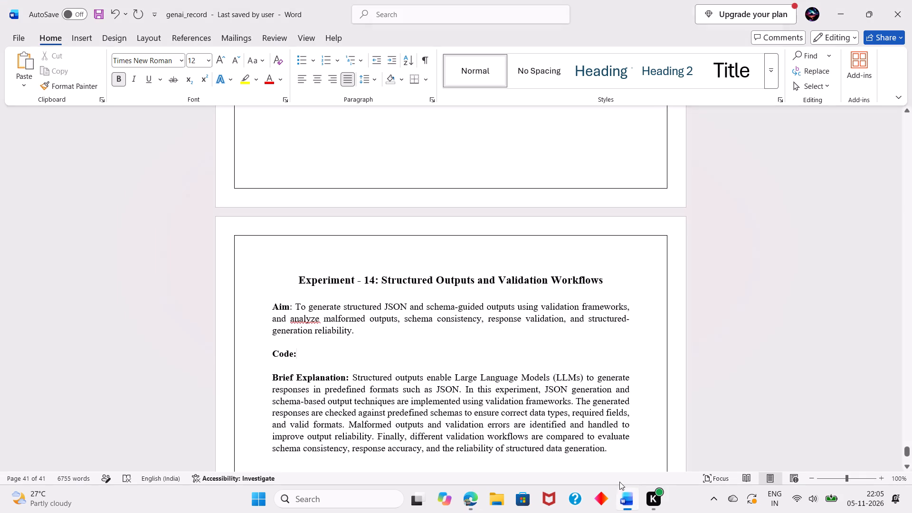
scroll(477, 313, down, 2)
scroll(449, 311, up, 1)
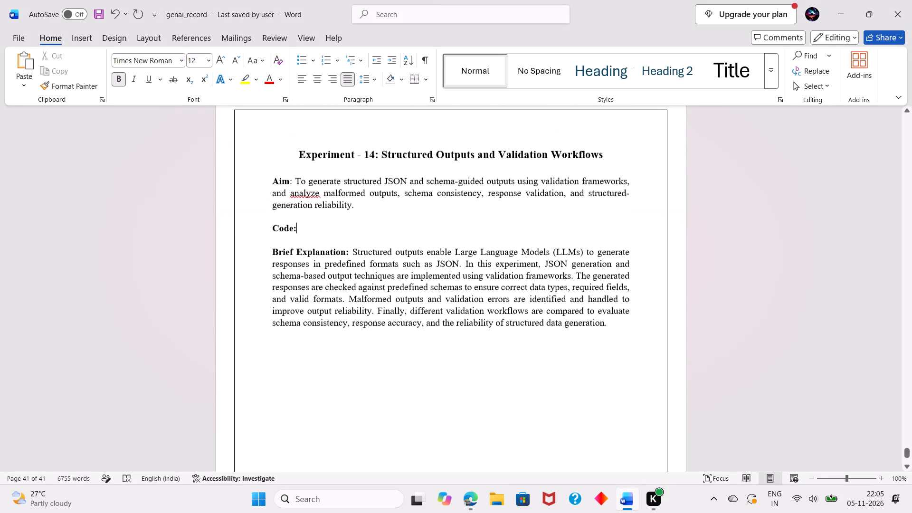
key(Return)
key(ctrl+v)
Format the whole pasted code block, from '!pip install' to 'plt.show()', in Courier New, size 11, without bold.
scroll(449, 311, up, 2)
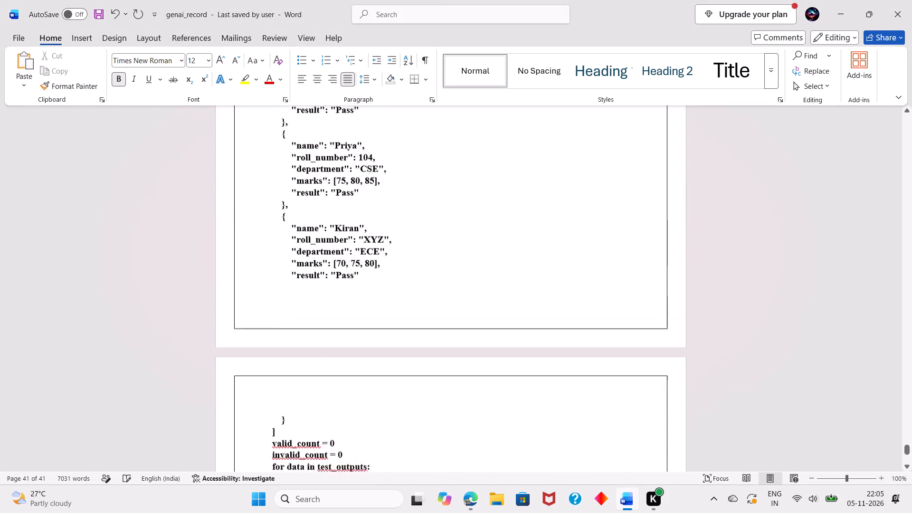
scroll(449, 311, up, 6)
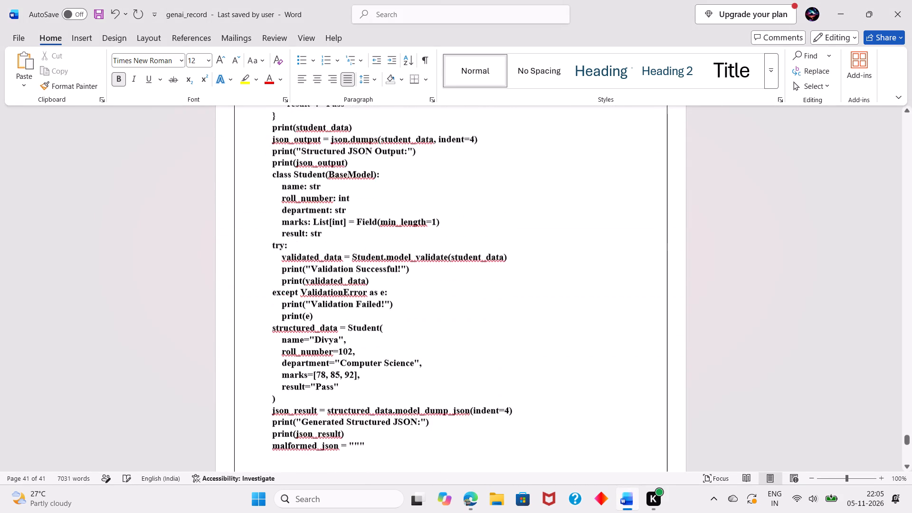
scroll(449, 311, up, 3)
scroll(449, 311, down, 2)
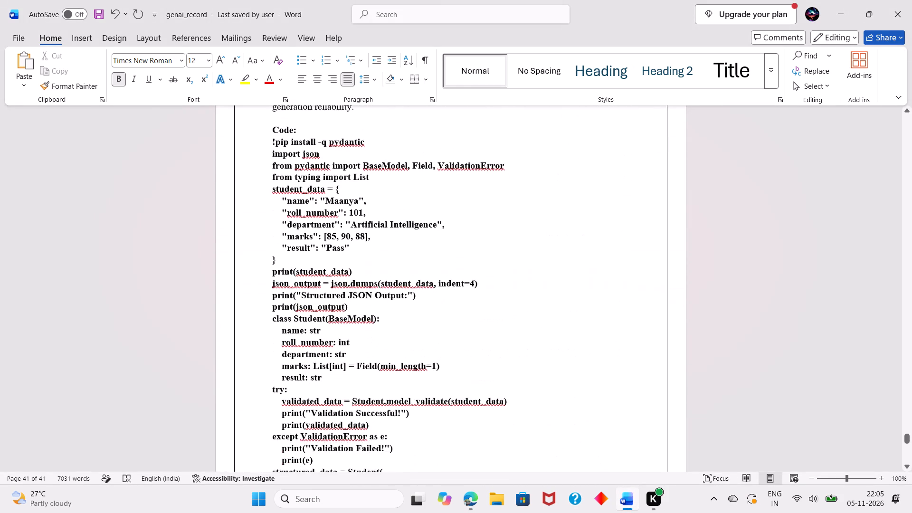
drag(269, 137, 408, 435)
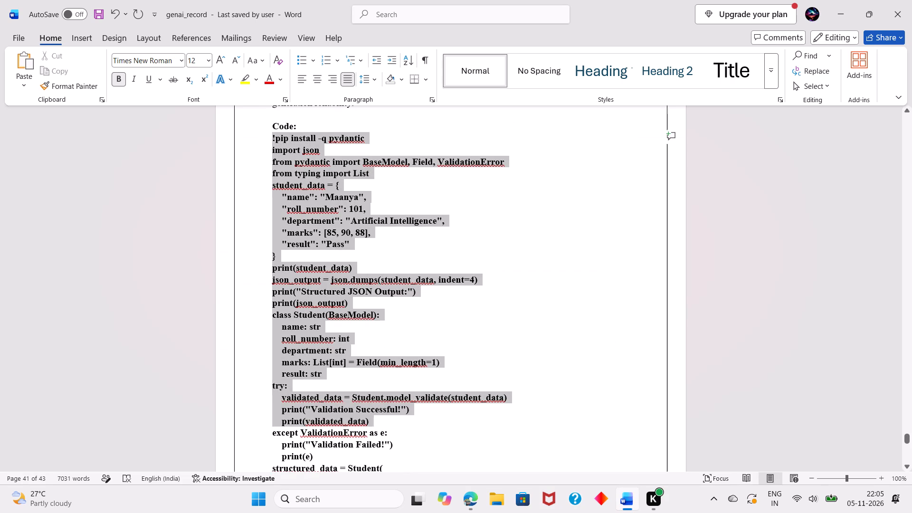
drag(408, 435, 408, 482)
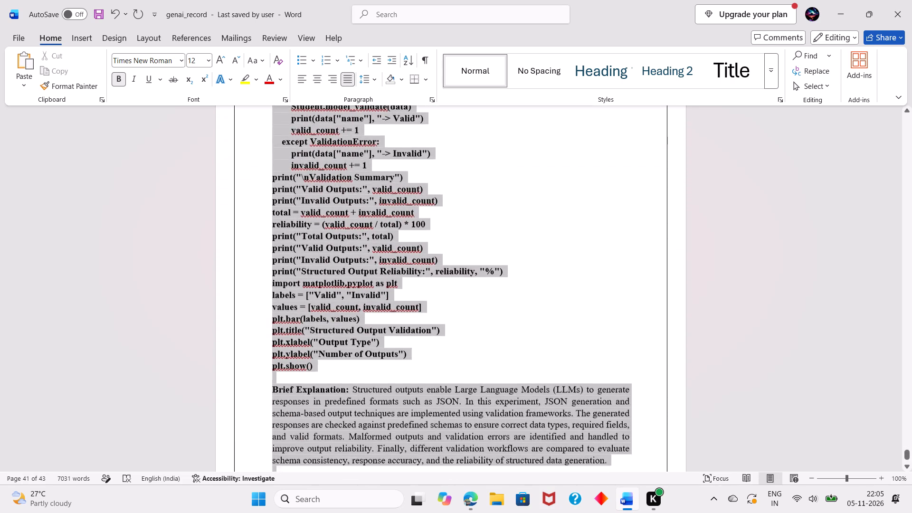
drag(408, 482, 321, 251)
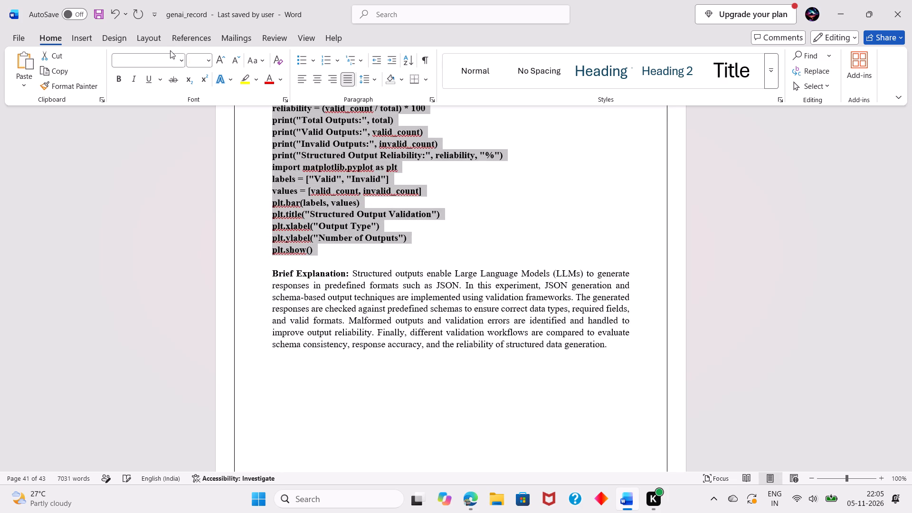
click(180, 55)
click(162, 159)
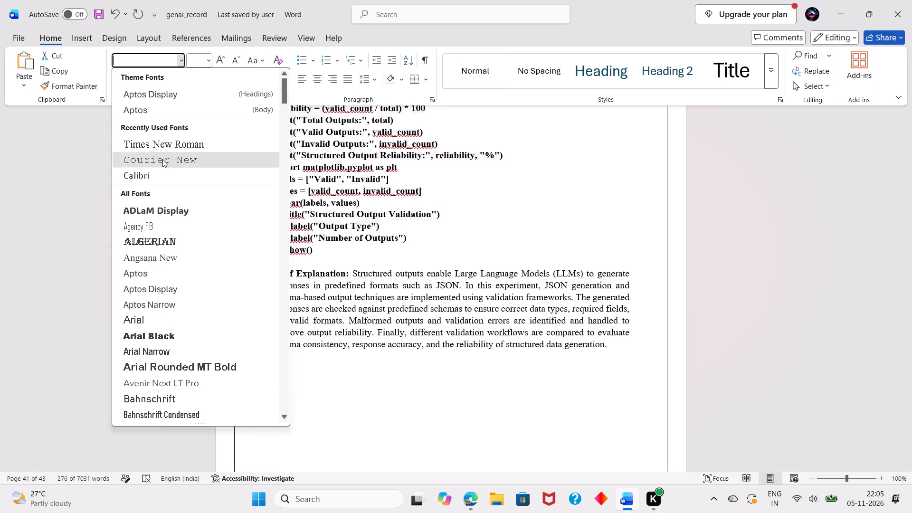
click(209, 62)
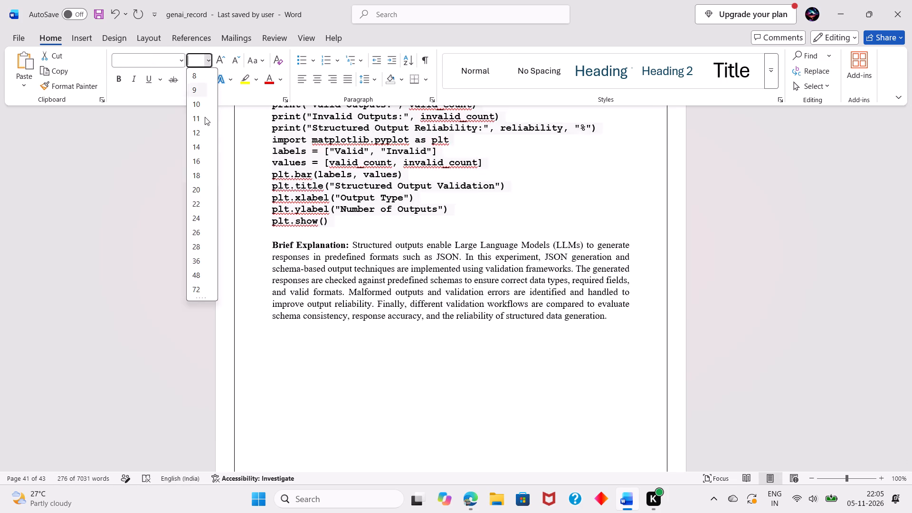
click(202, 120)
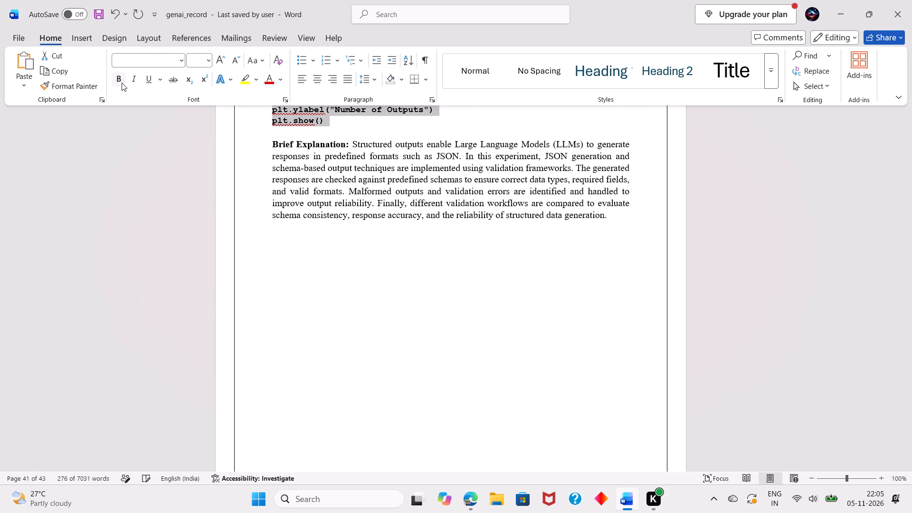
click(122, 83)
click(365, 189)
Move the closing brace of student_data up to the end of its "result": "Pass" line, keeping the closing quotation mark.
scroll(365, 189, up, 4)
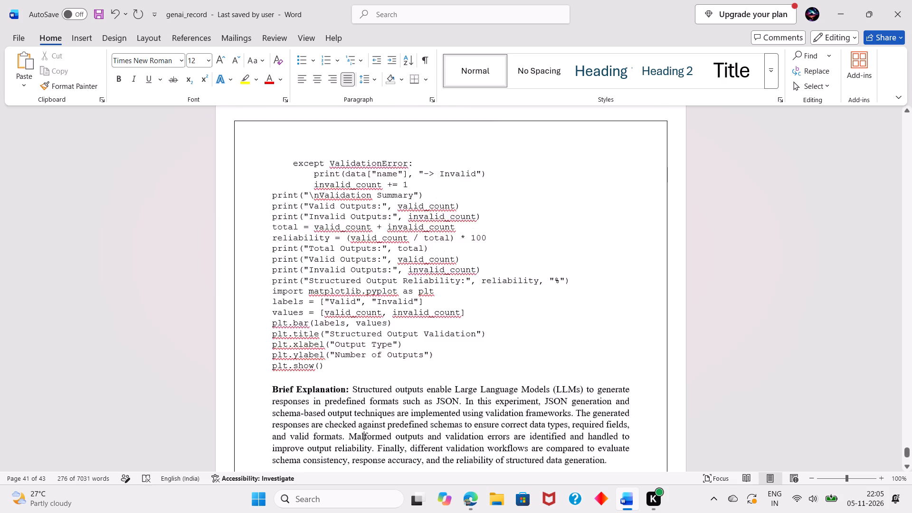
scroll(365, 189, up, 4)
scroll(365, 189, down, 1)
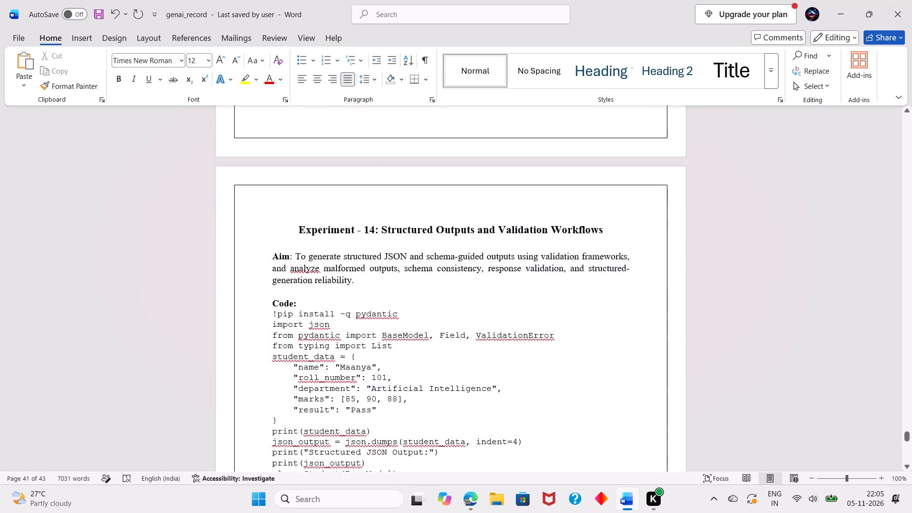
scroll(365, 189, down, 1)
scroll(370, 220, up, 1)
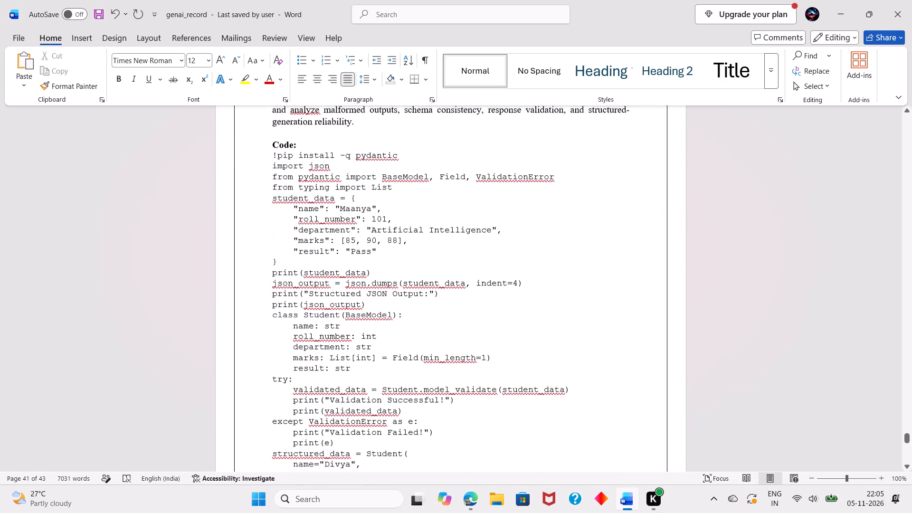
click(274, 258)
key(BackSpace)
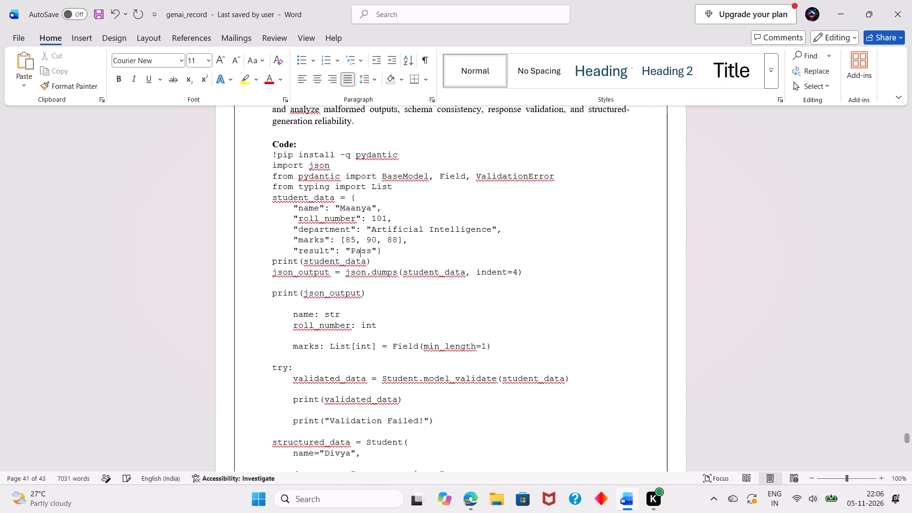
key(BackSpace)
key(shift+quotedbl)
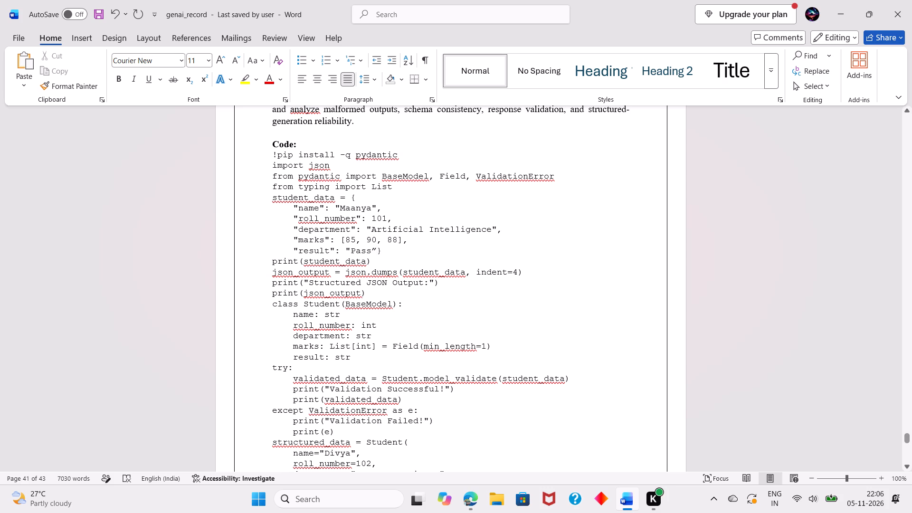
Move the closing parenthesis of structured_data up to the end of its result="Pass" line.
scroll(272, 366, down, 3)
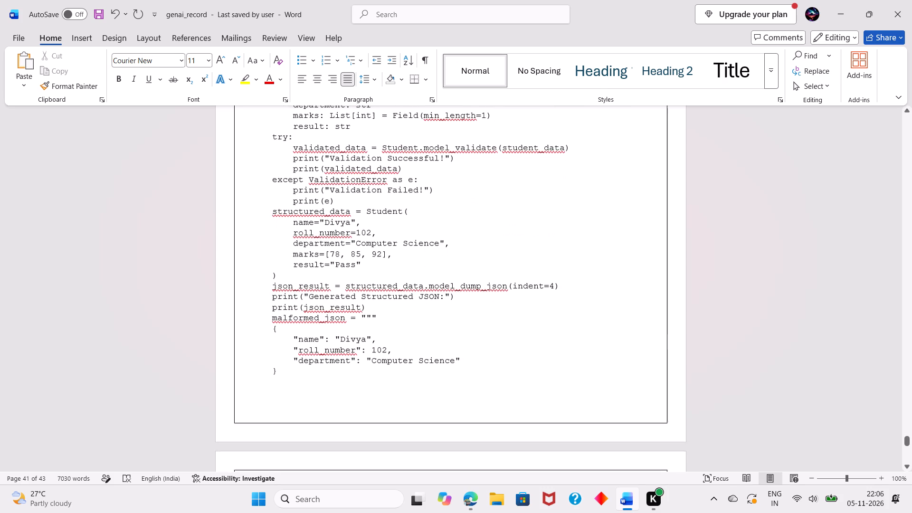
click(274, 274)
key(BackSpace)
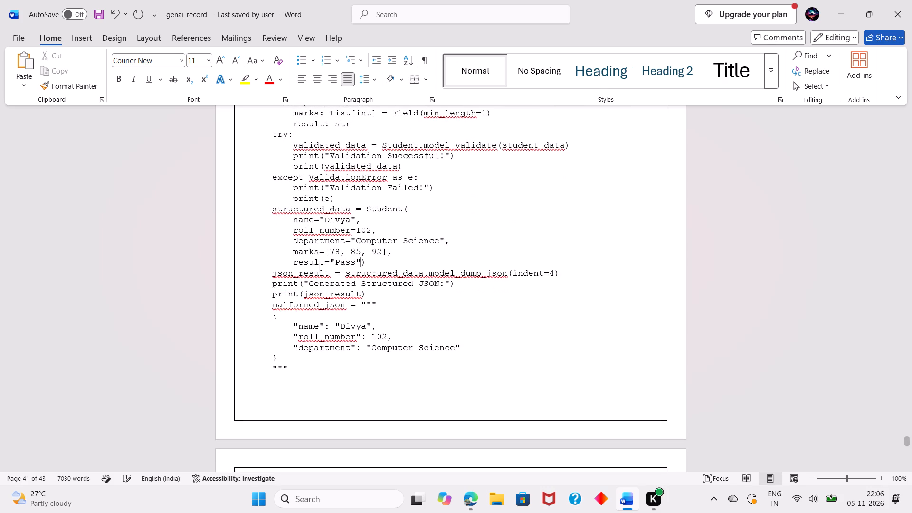
Compact malformed_json by joining its opening brace to the first line and its closing brace and triple quotes to the "department" line.
click(272, 313)
key(BackSpace)
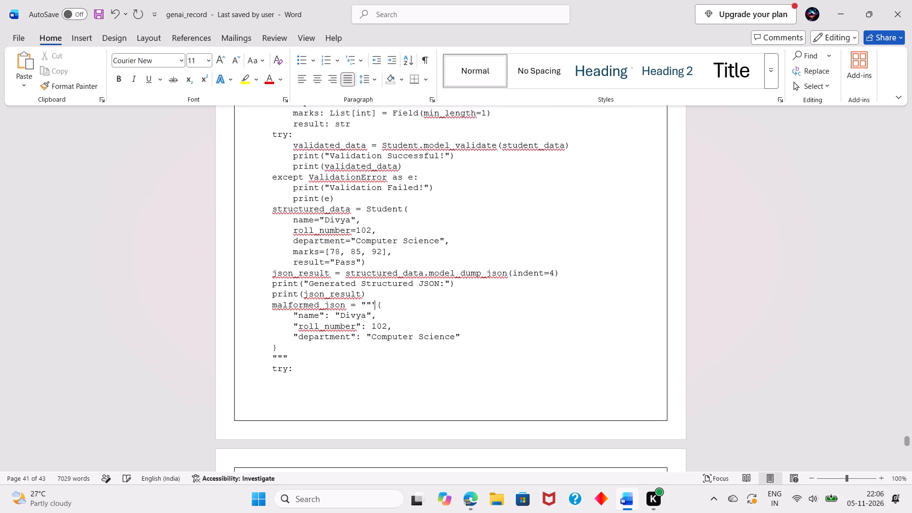
click(272, 349)
key(BackSpace)
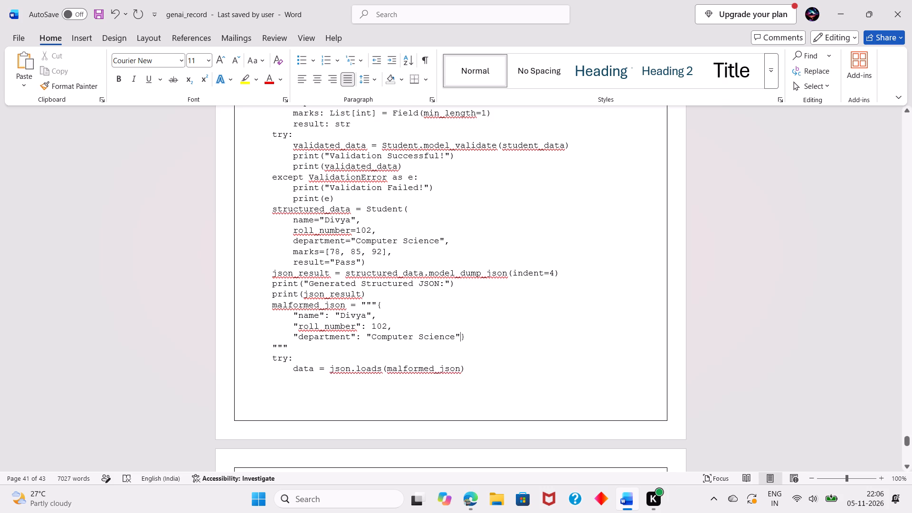
click(271, 348)
key(BackSpace)
Move the closing brace of invalid_data up to the end of its "result": "Pass" line.
scroll(271, 348, down, 3)
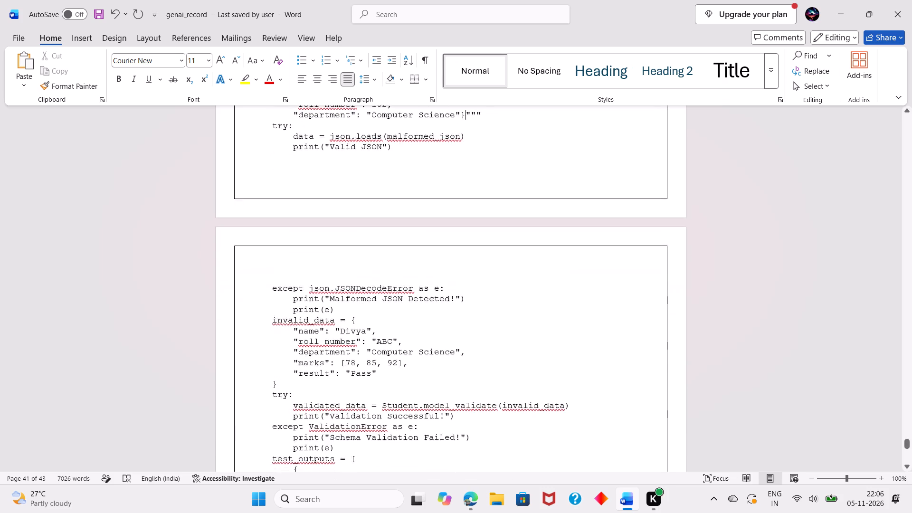
scroll(271, 348, down, 1)
click(273, 310)
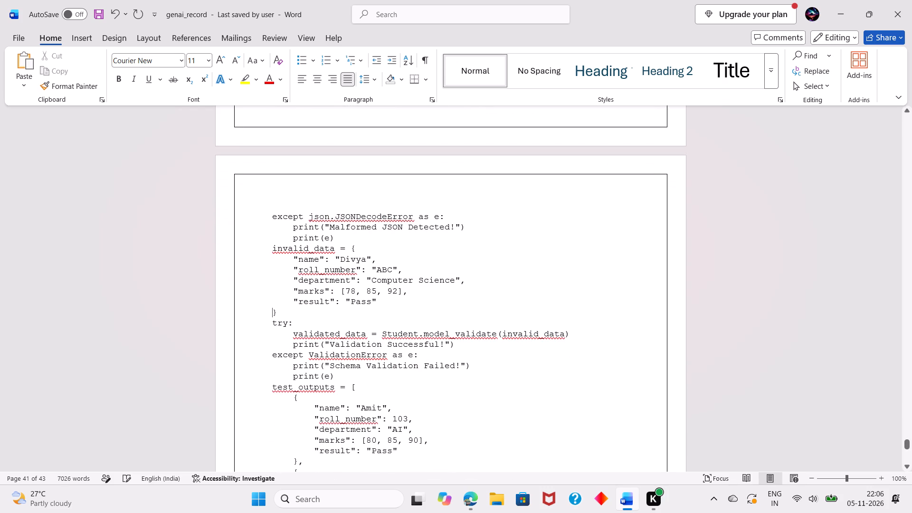
key(BackSpace)
Join the first opening brace of test_outputs onto the 'test_outputs = [' line, removing its indent.
scroll(273, 310, down, 1)
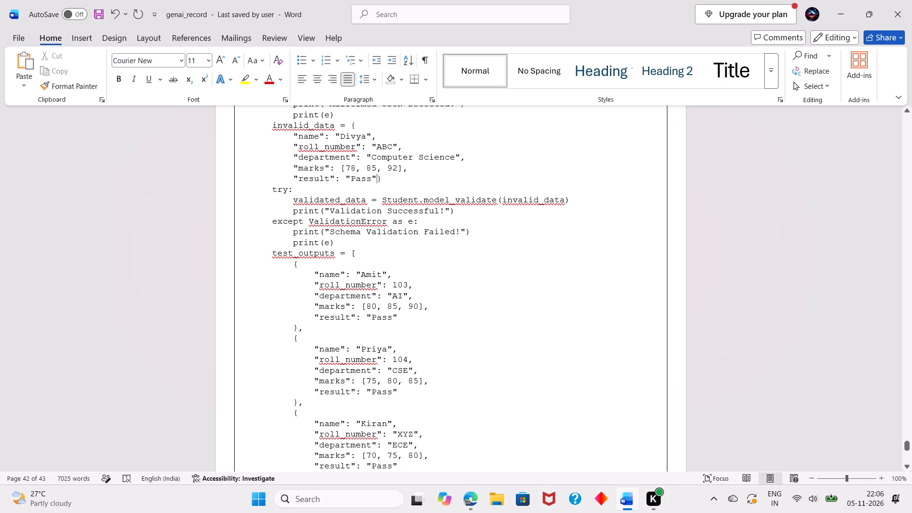
click(291, 263)
key(BackSpace)
key(BackSpace)
key(BackSpace)
key(BackSpace)
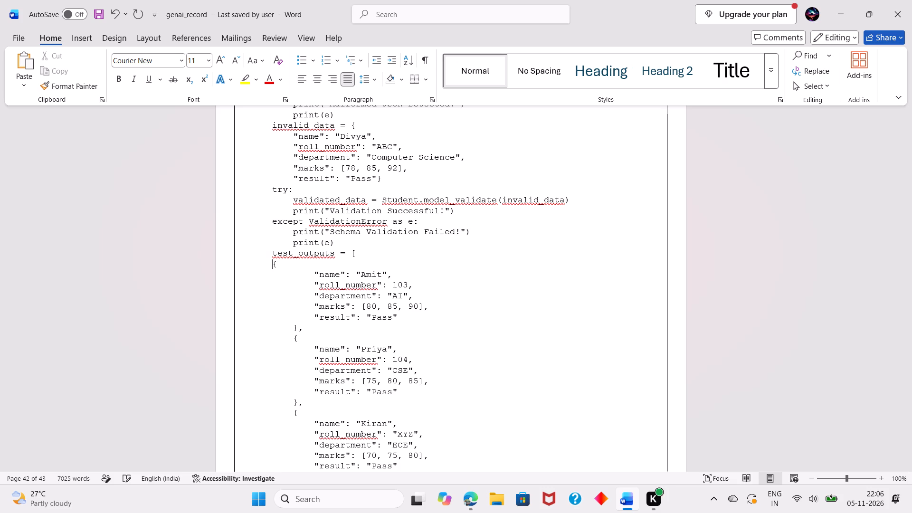
key(BackSpace)
Join the closing brace of the Amit record and the opening brace of the Priya record onto Amit's "result" line.
scroll(291, 263, down, 1)
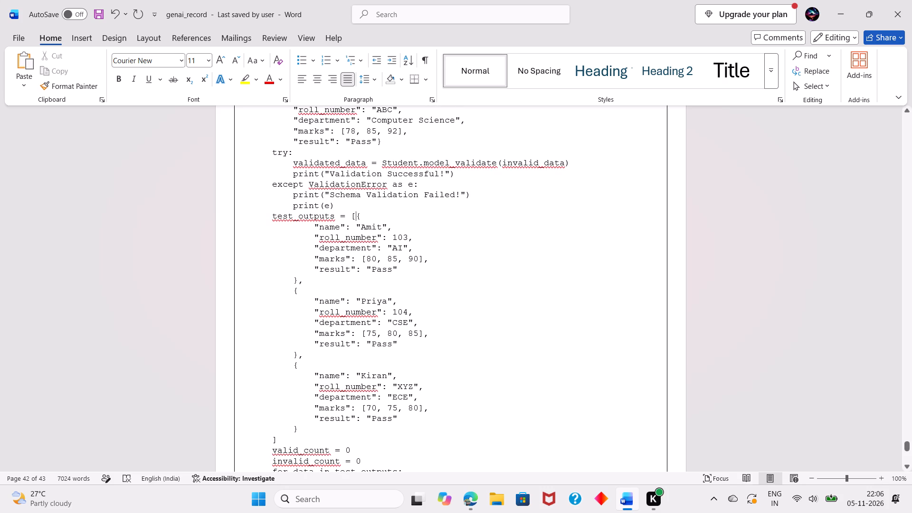
click(295, 280)
key(BackSpace)
key(BackSpace)
key(BackSpace)
key(BackSpace)
key(BackSpace)
key(BackSpace)
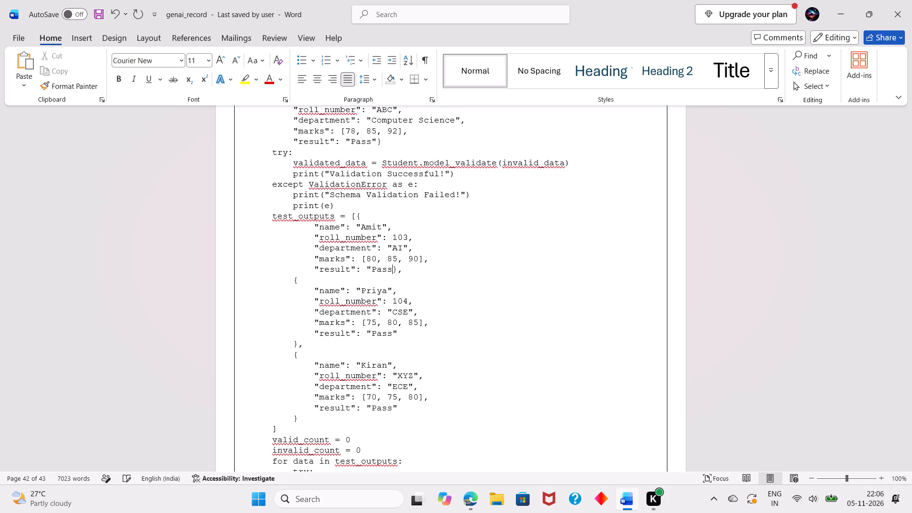
key(shift+quotedbl)
click(292, 281)
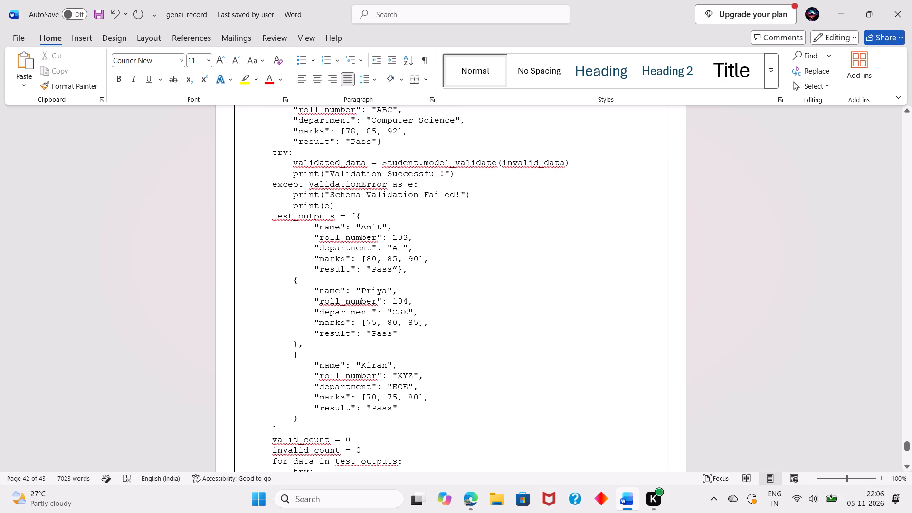
key(BackSpace)
key(BackSpace)
key(BackSpace)
key(BackSpace)
key(BackSpace)
Join the closing brace of the Priya record and the opening brace of the Kiran record onto Priya's "result" line.
scroll(292, 281, down, 1)
click(294, 274)
key(BackSpace)
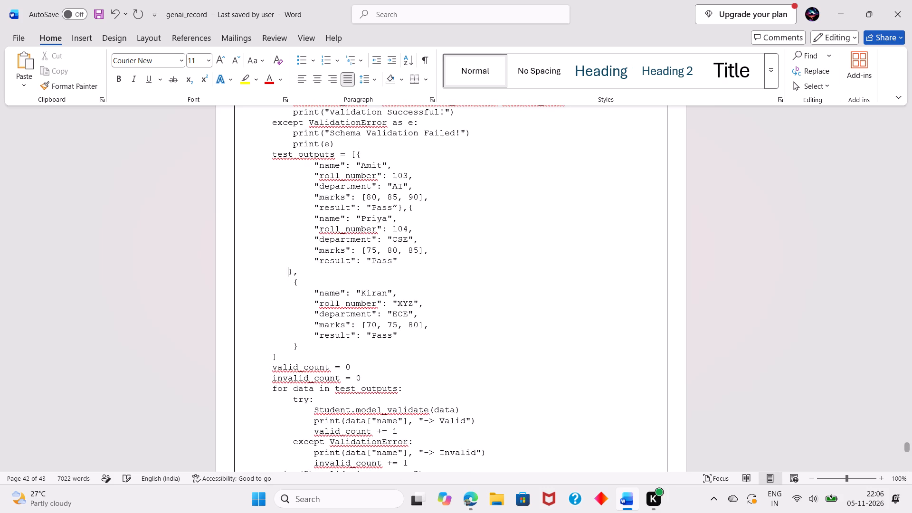
key(BackSpace)
key(BackSpace)
key(BackSpace)
key(BackSpace)
key(BackSpace)
key(shift+quotedbl)
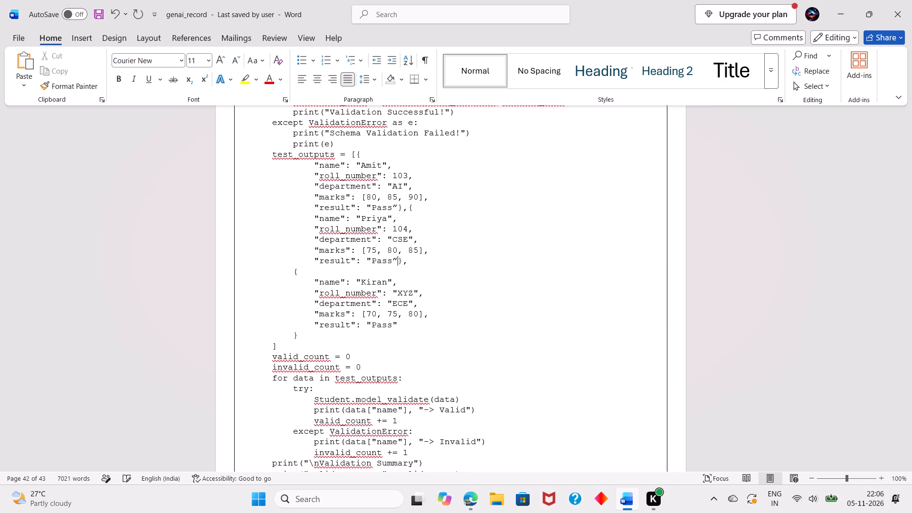
click(294, 275)
key(BackSpace)
key(BackSpace)
key(BackSpace)
key(BackSpace)
key(BackSpace)
Put the closing brace and square bracket of test_outputs directly after "Pass" on the Kiran record's "result" line.
scroll(294, 275, down, 1)
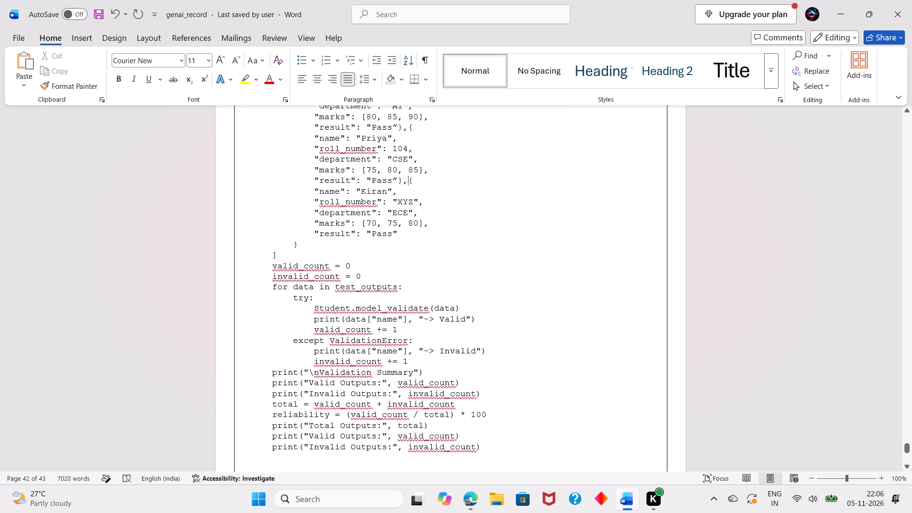
click(273, 254)
key(BackSpace)
key(BackSpace)
key(BackSpace)
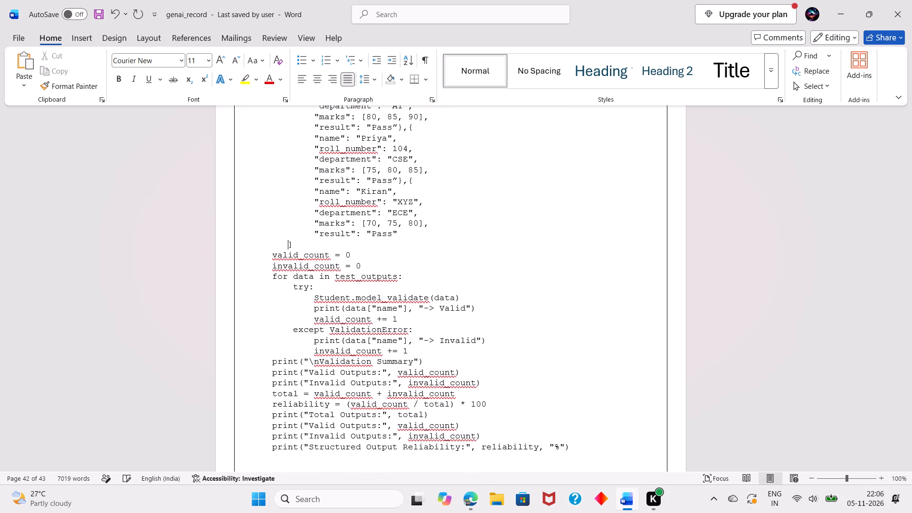
key(BackSpace)
key(BackSpace)
key(BackSpace)
key(BackSpace)
key(shift+braceright)
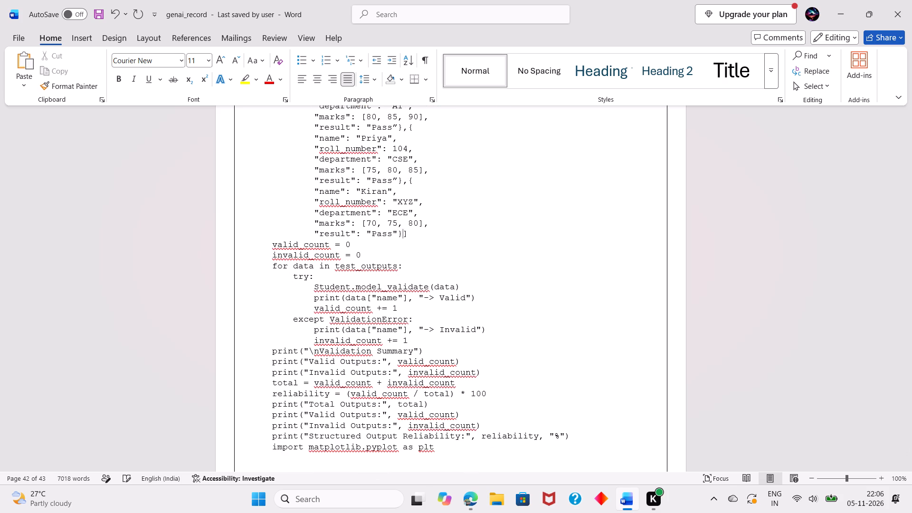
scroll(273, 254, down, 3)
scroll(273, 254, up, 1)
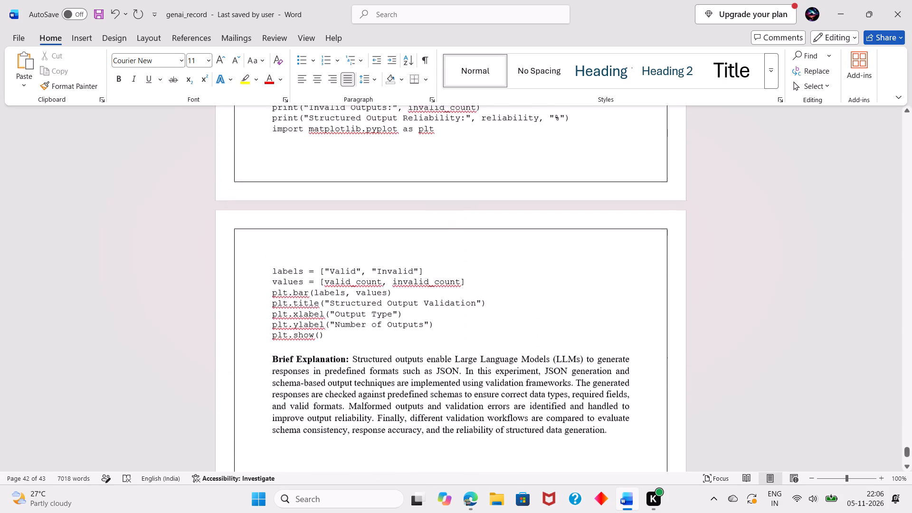
Add a "Results:" line below plt.show() in Experiment 14, separated from the code by a blank line.
scroll(273, 254, up, 4)
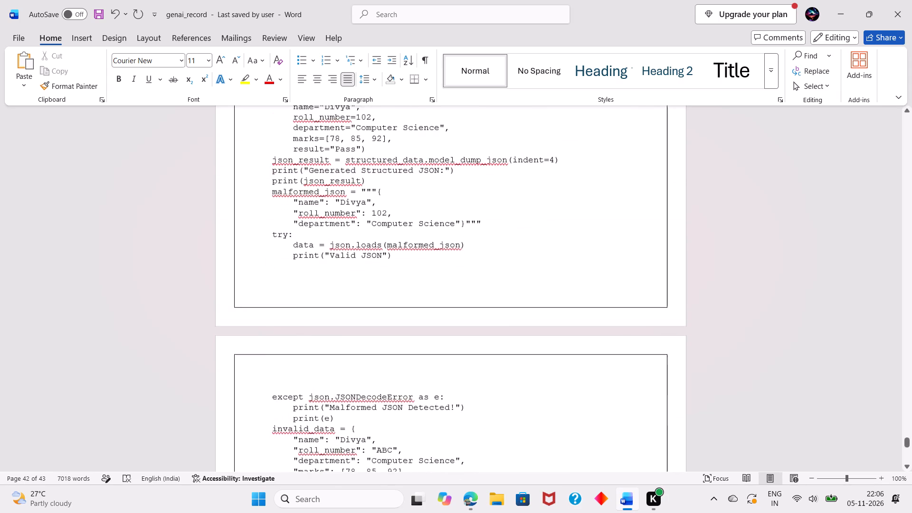
scroll(273, 254, up, 2)
scroll(273, 254, down, 2)
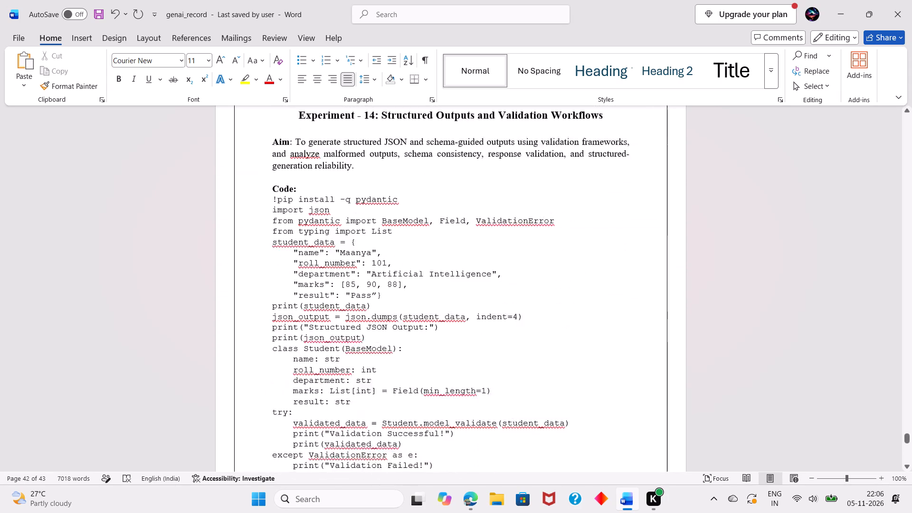
scroll(273, 254, down, 3)
scroll(273, 254, up, 1)
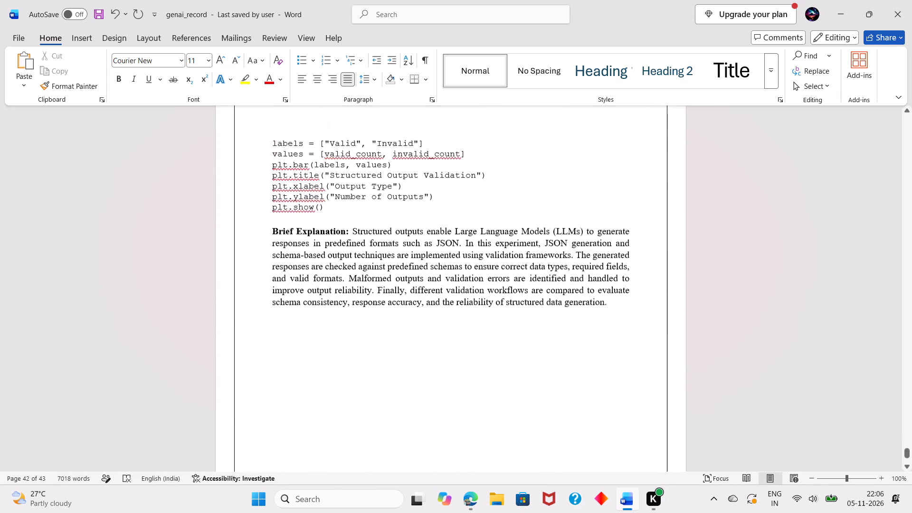
scroll(273, 254, up, 2)
click(323, 297)
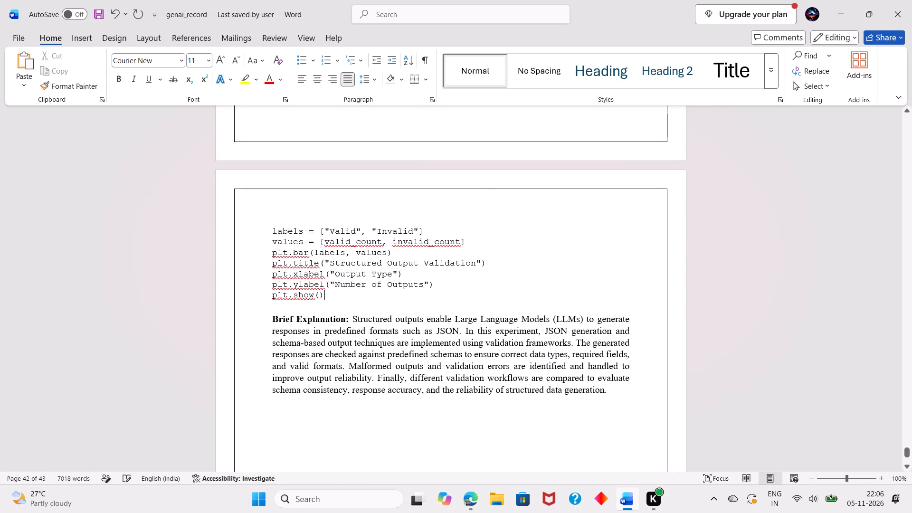
key(Return)
key(Return)
text(Re)
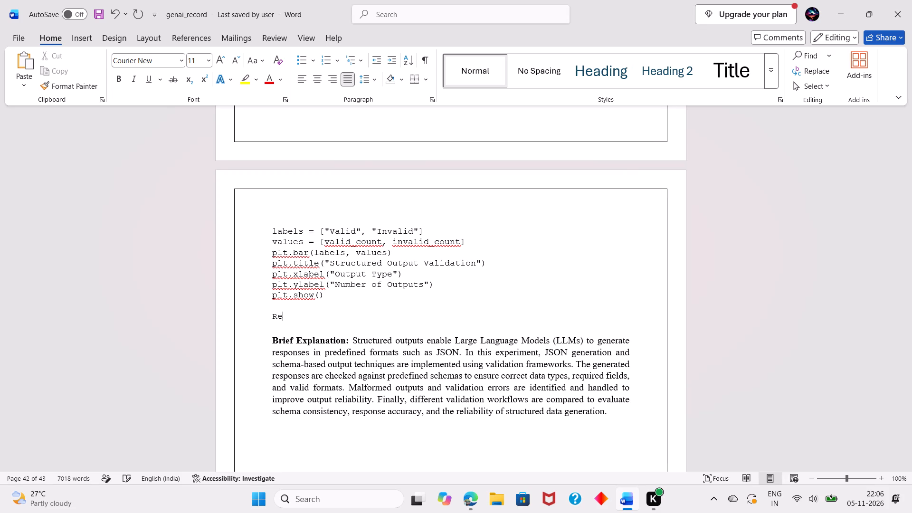
text(sults:)
Format the "Results:" heading as bold Times New Roman, size 12, and open an empty paragraph beneath it for the output.
drag(318, 313, 272, 315)
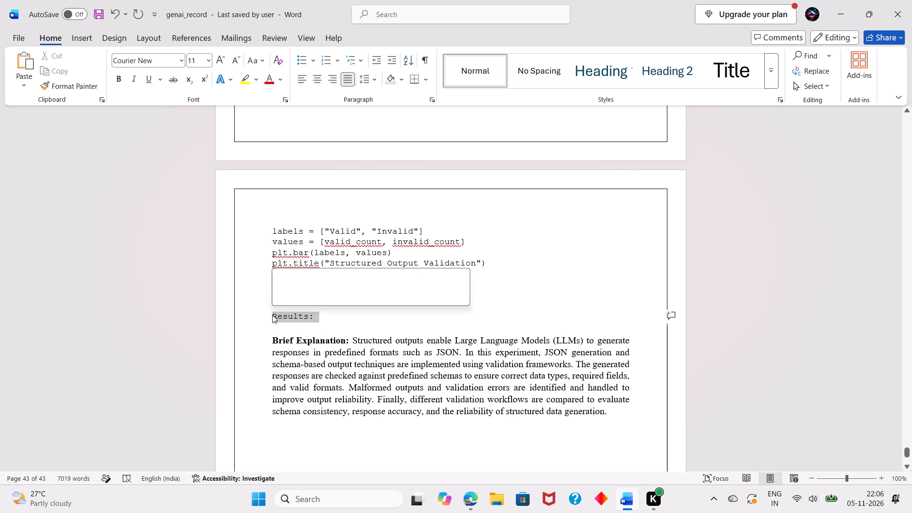
click(286, 291)
click(335, 278)
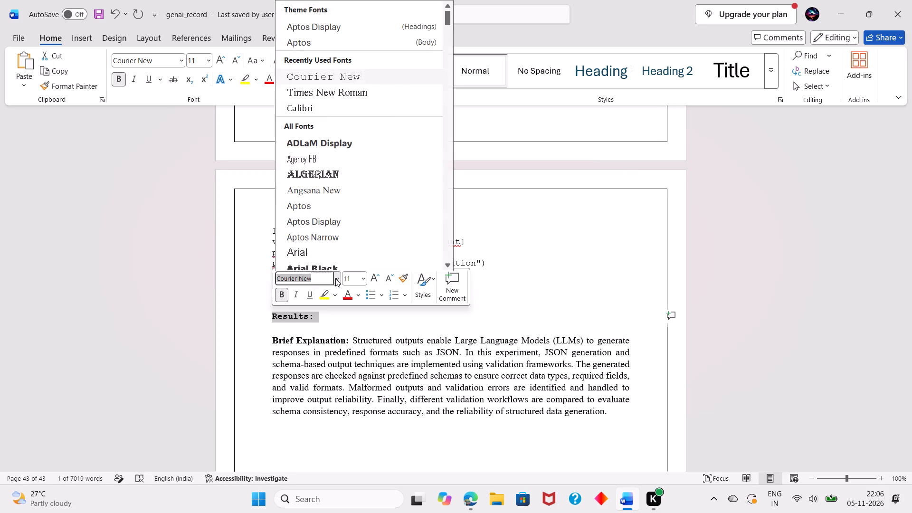
click(325, 93)
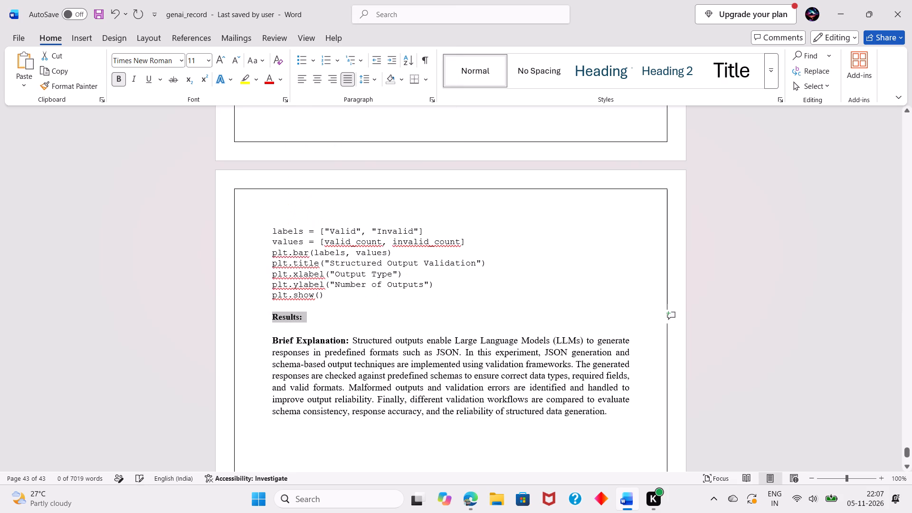
click(212, 59)
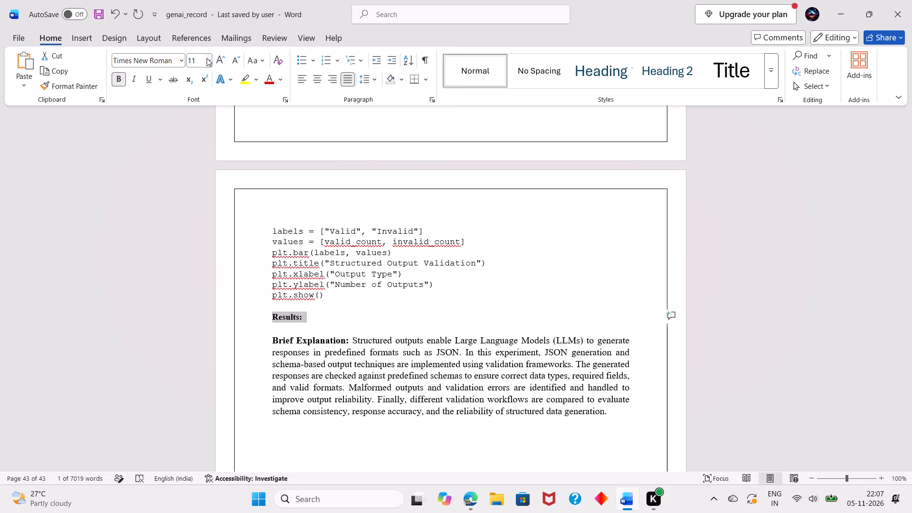
click(207, 57)
click(196, 133)
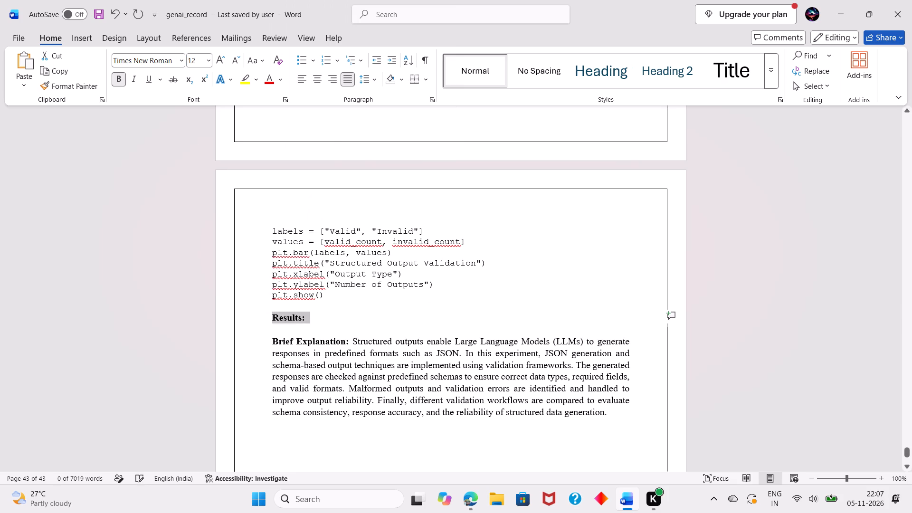
click(320, 321)
key(Return)
key(Return)
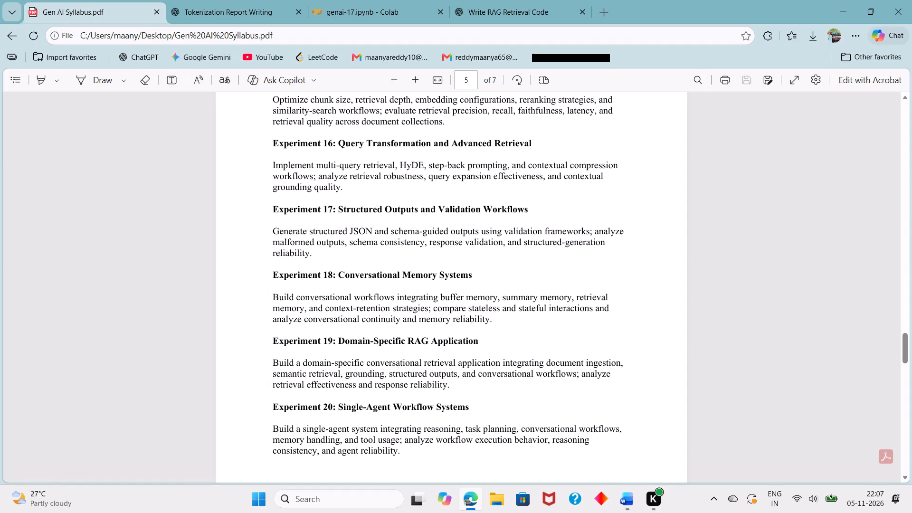
click(383, 0)
scroll(285, 270, down, 4)
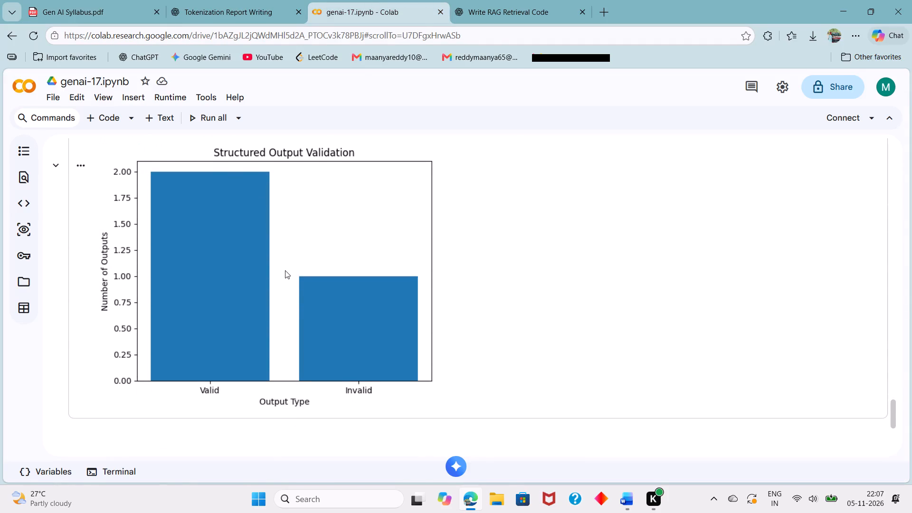
right_click(285, 270)
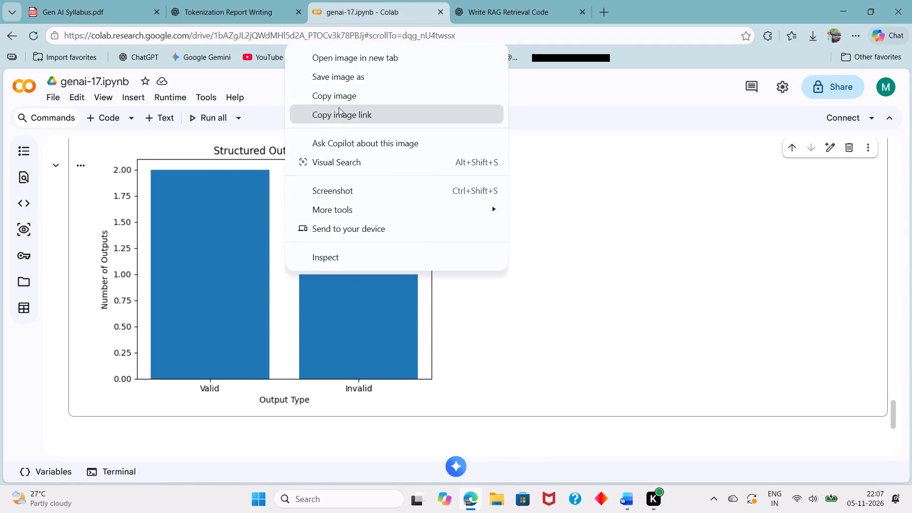
click(339, 98)
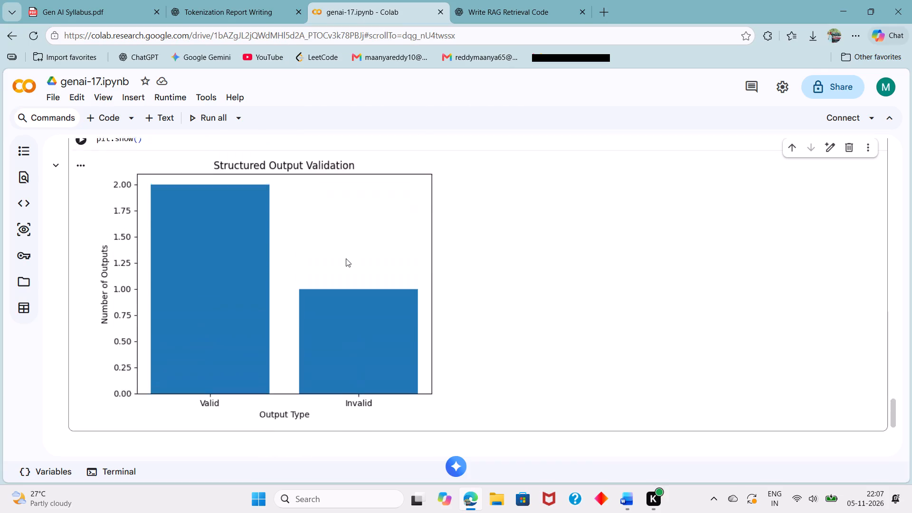
scroll(346, 258, up, 3)
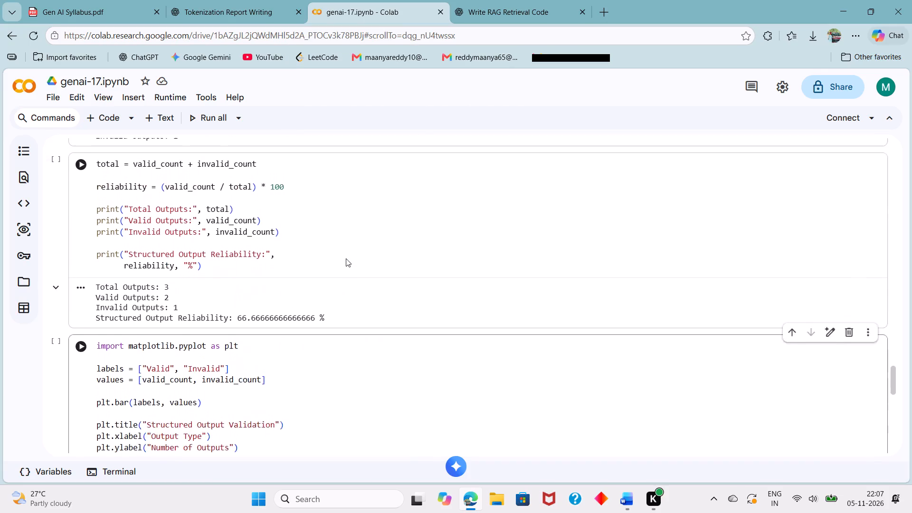
scroll(346, 258, up, 1)
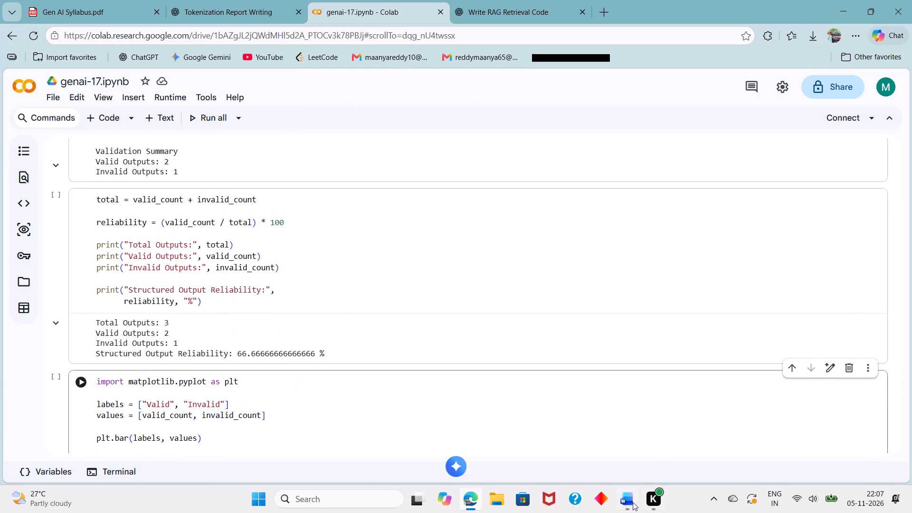
click(633, 502)
key(ctrl+v)
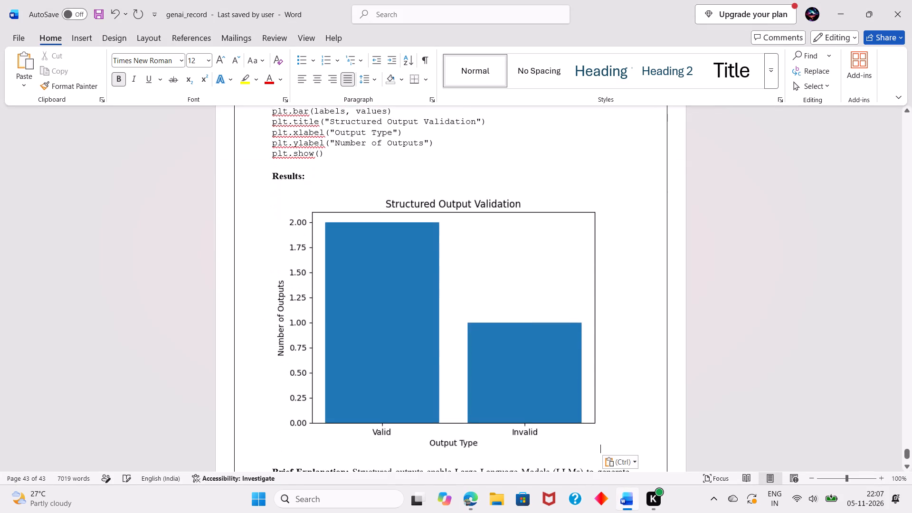
Review the page layout of Experiment 14 with its chart and explanation, along with the preceding Experiment 13 pages.
scroll(462, 358, up, 1)
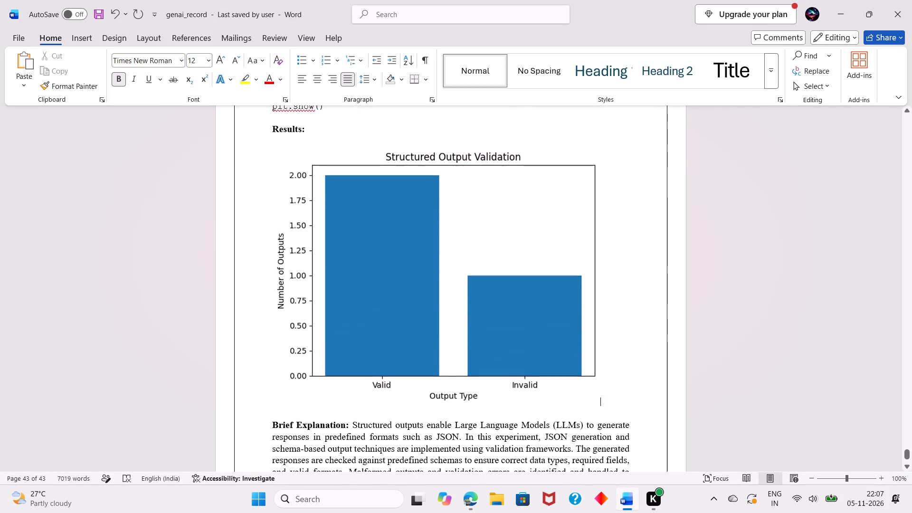
scroll(415, 260, down, 4)
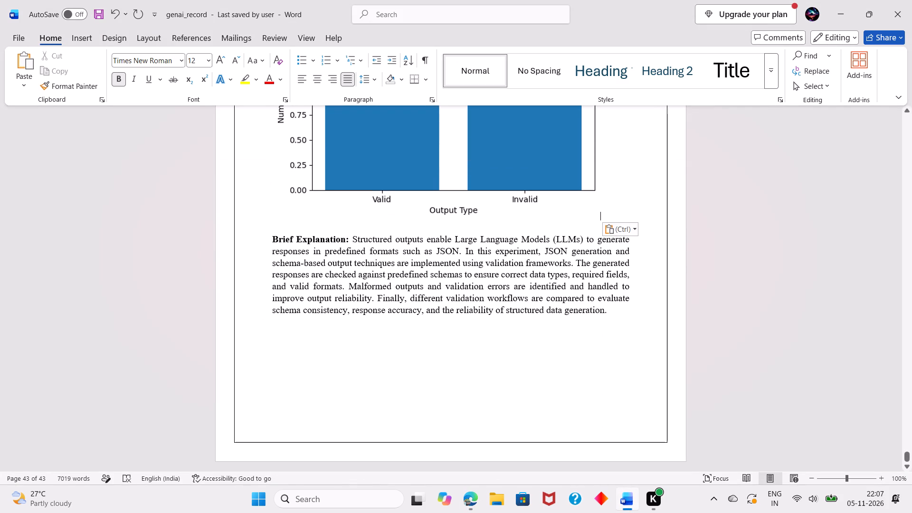
scroll(415, 260, up, 9)
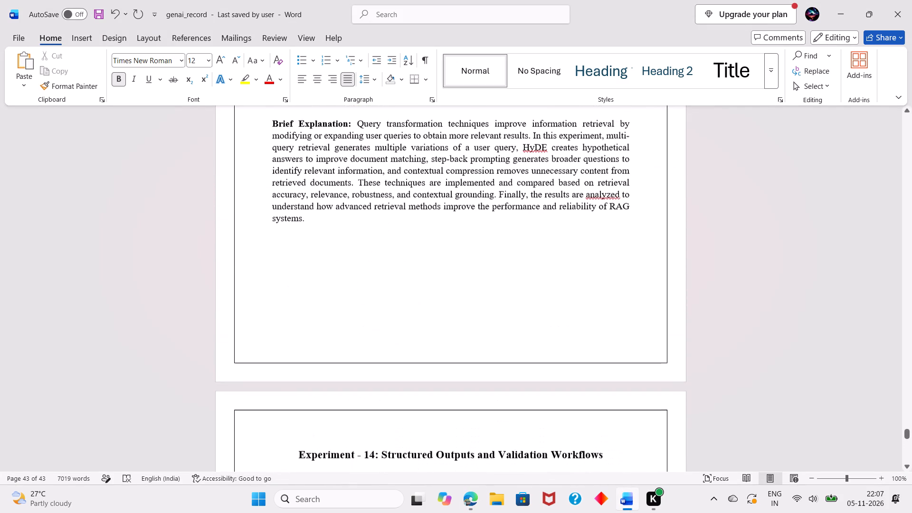
scroll(415, 260, up, 5)
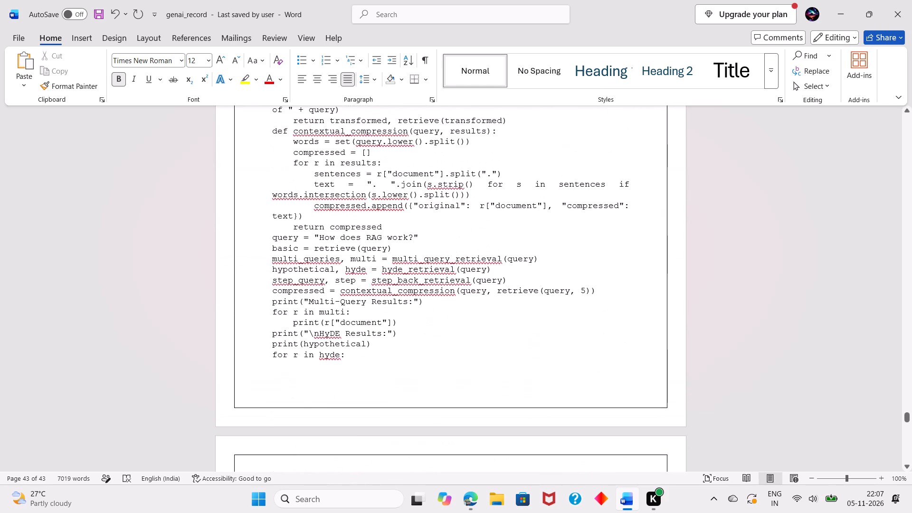
scroll(415, 260, up, 4)
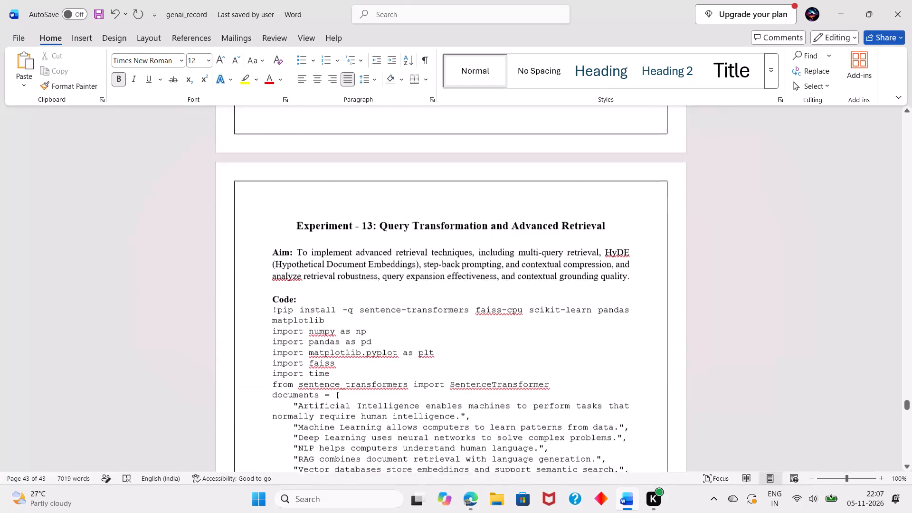
scroll(415, 260, up, 3)
scroll(415, 260, down, 16)
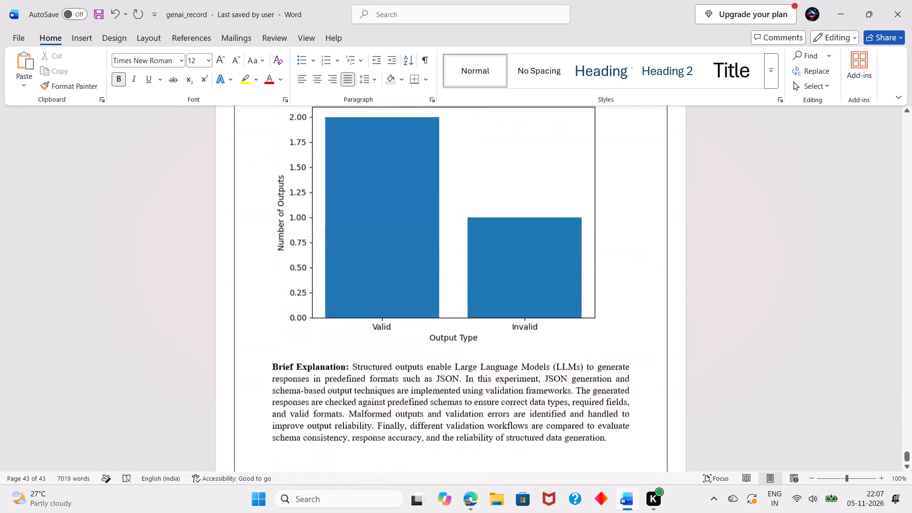
scroll(415, 260, down, 2)
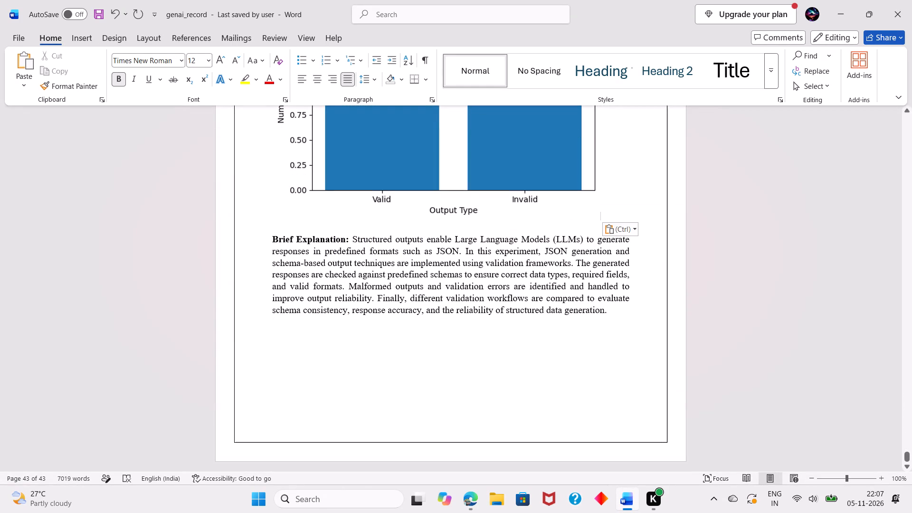
Place the cursor at the end of Experiment 14's Brief Explanation and save the genai_record document.
click(612, 310)
key(ctrl+s)
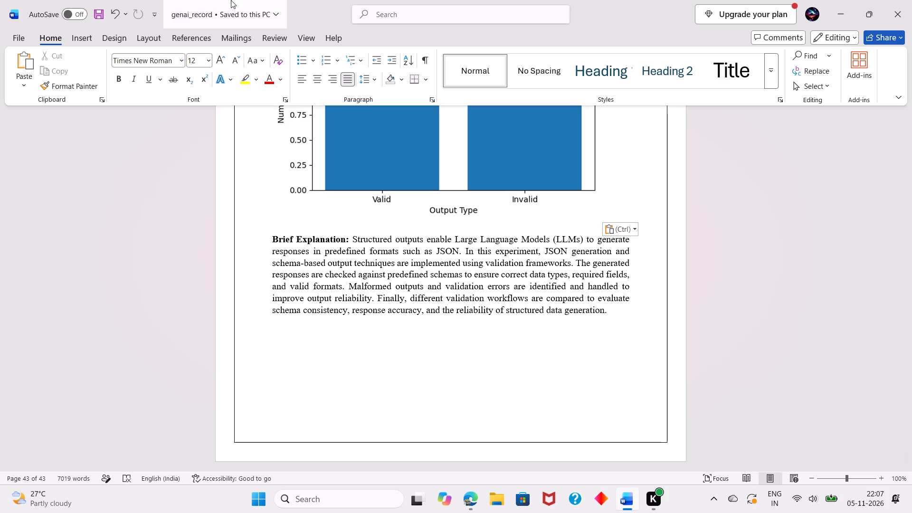
Run the spelling and grammar check and ignore all occurrences of the terms flagged in Experiment 12's code.
click(275, 35)
click(20, 60)
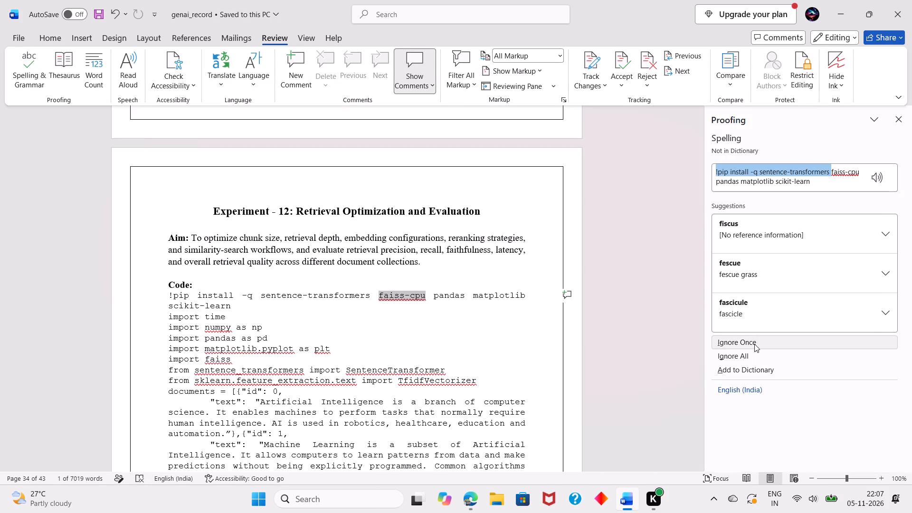
triple_click(750, 352)
triple_click(750, 352)
triple_click(750, 352)
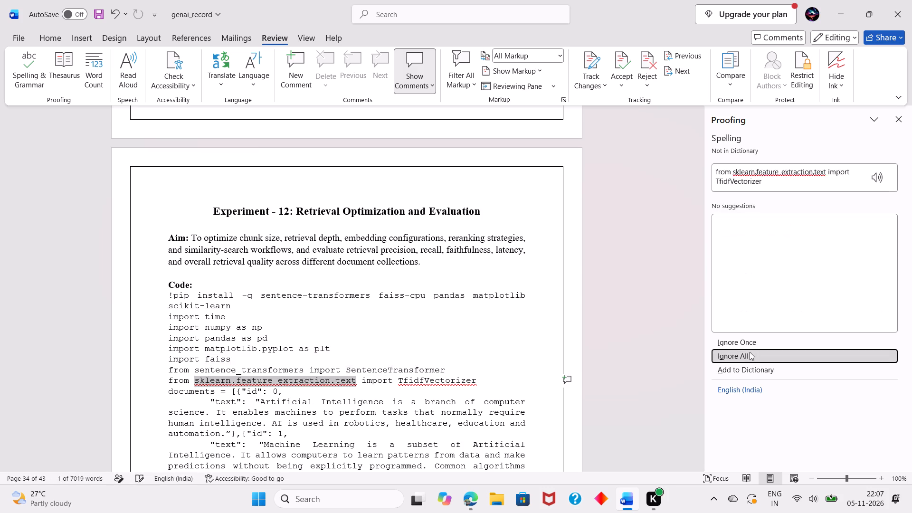
triple_click(750, 352)
triple_click(750, 352)
triple_click(750, 352)
triple_click(750, 352)
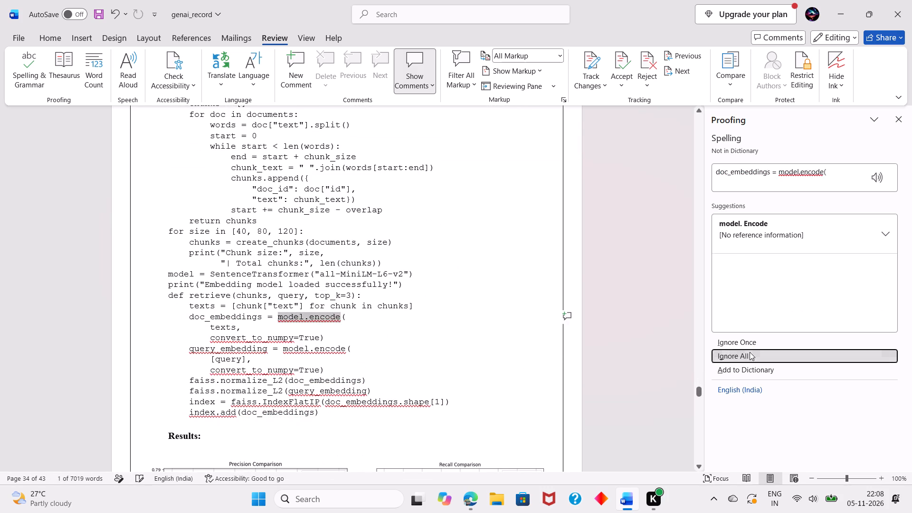
triple_click(750, 352)
Ignore all occurrences of the spelling flags in Experiment 13's retrieval, multi-query, step-back and contextual compression code.
triple_click(750, 352)
triple_click(750, 352)
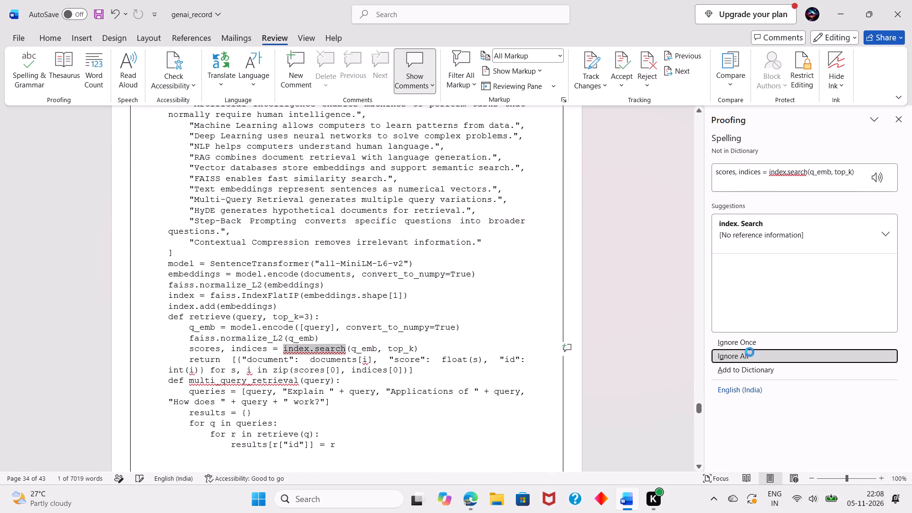
triple_click(750, 352)
triple_click(750, 352)
triple_click(750, 352)
triple_click(750, 352)
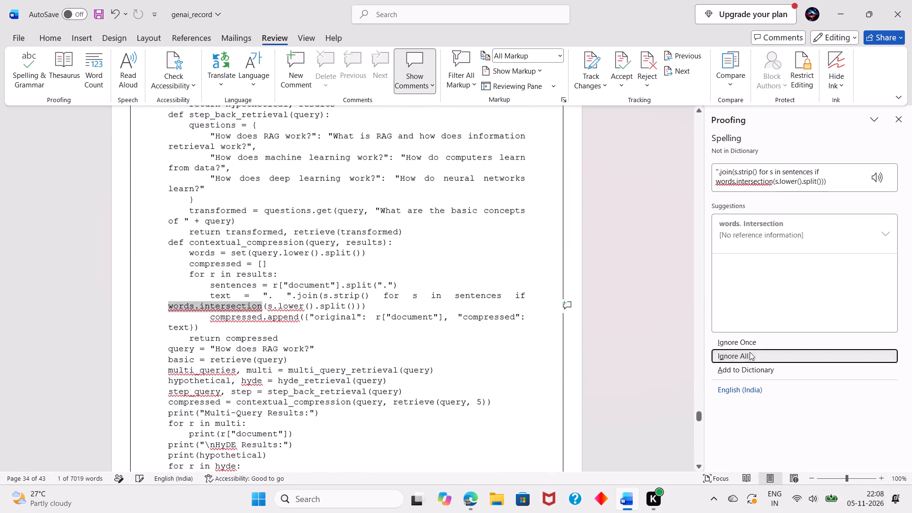
triple_click(750, 352)
triple_click(750, 352)
triple_click(750, 352)
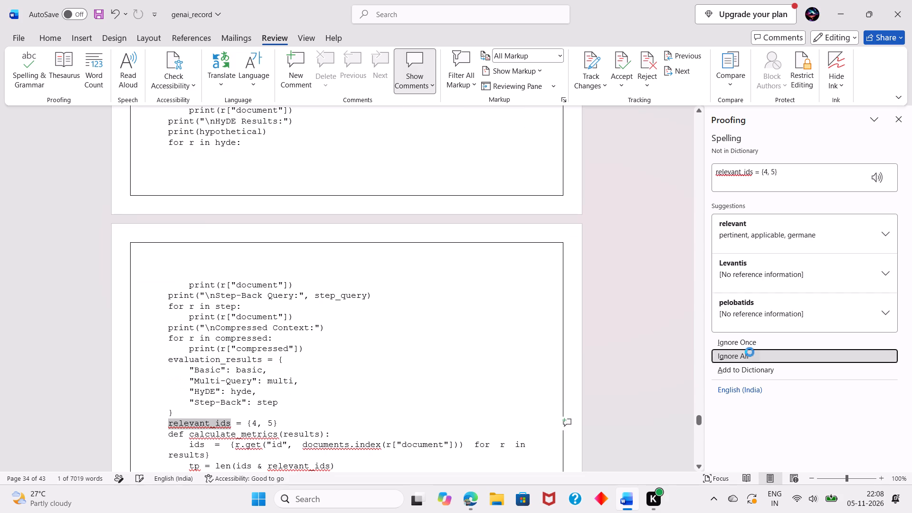
Ignore all occurrences of the spelling flags in Experiment 13's evaluation, latency and plotting code, from relevant_ids onward.
triple_click(750, 352)
triple_click(750, 352)
triple_click(750, 352)
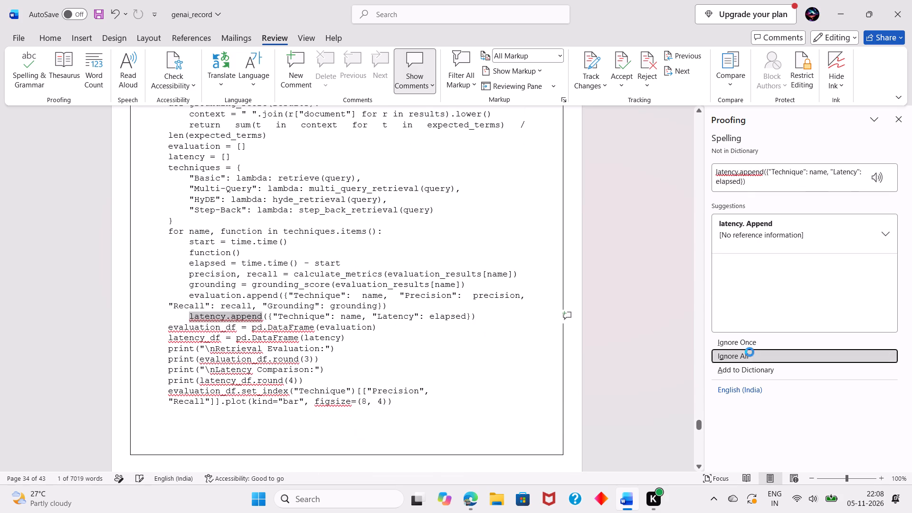
triple_click(750, 352)
triple_click(750, 352)
triple_click(750, 352)
triple_click(750, 352)
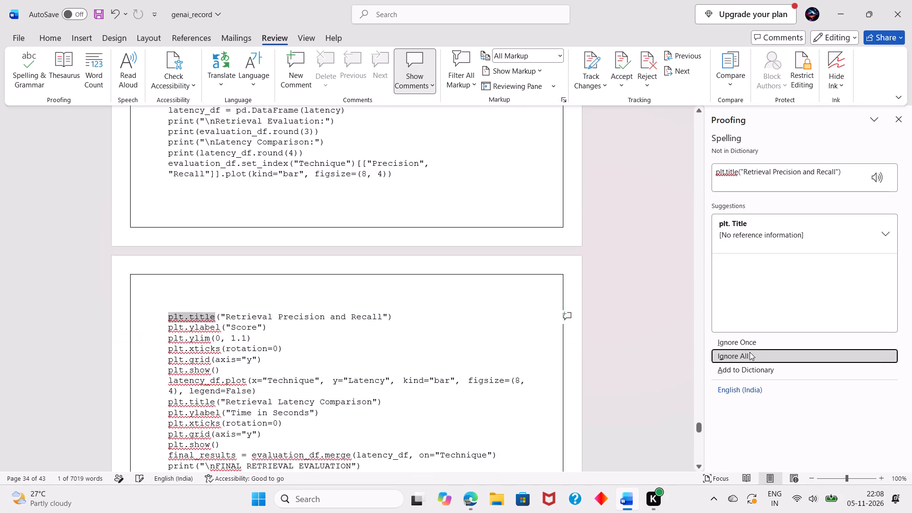
triple_click(750, 352)
triple_click(750, 352)
triple_click(750, 352)
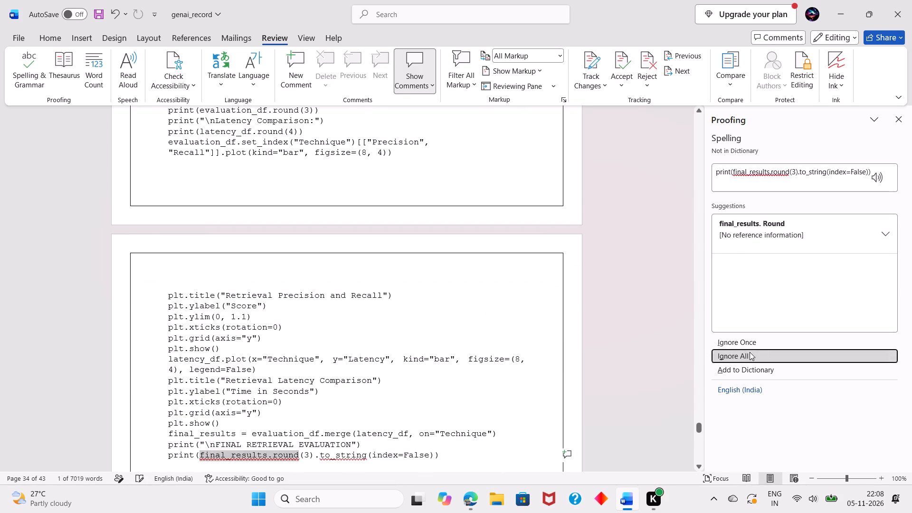
triple_click(750, 352)
triple_click(750, 352)
Ignore all occurrences of the spelling flags in Experiment 14's code and finish the spelling and grammar check.
triple_click(750, 352)
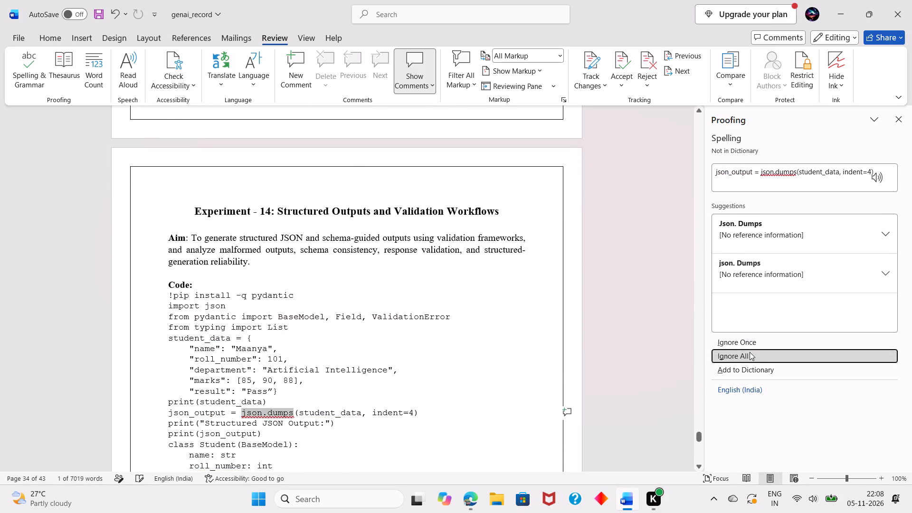
triple_click(750, 352)
triple_click(750, 352)
triple_click(750, 352)
triple_click(750, 352)
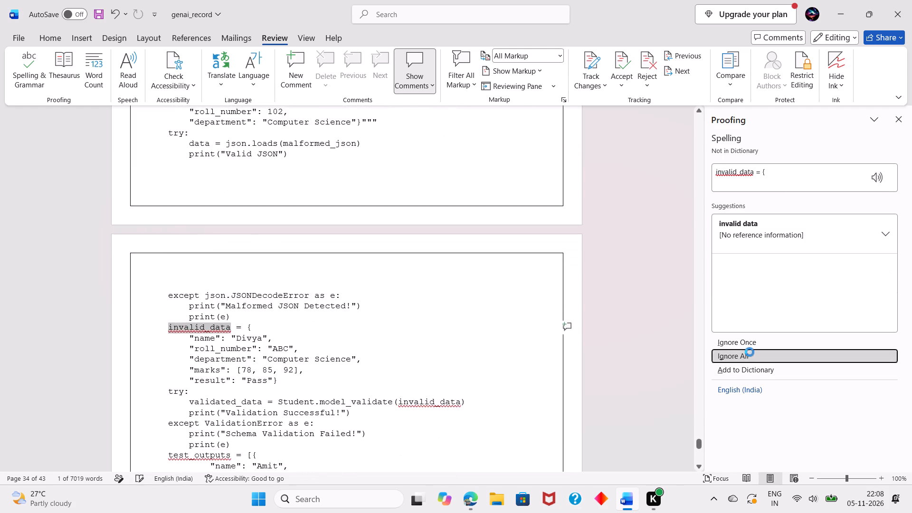
triple_click(750, 352)
triple_click(750, 352)
click(750, 352)
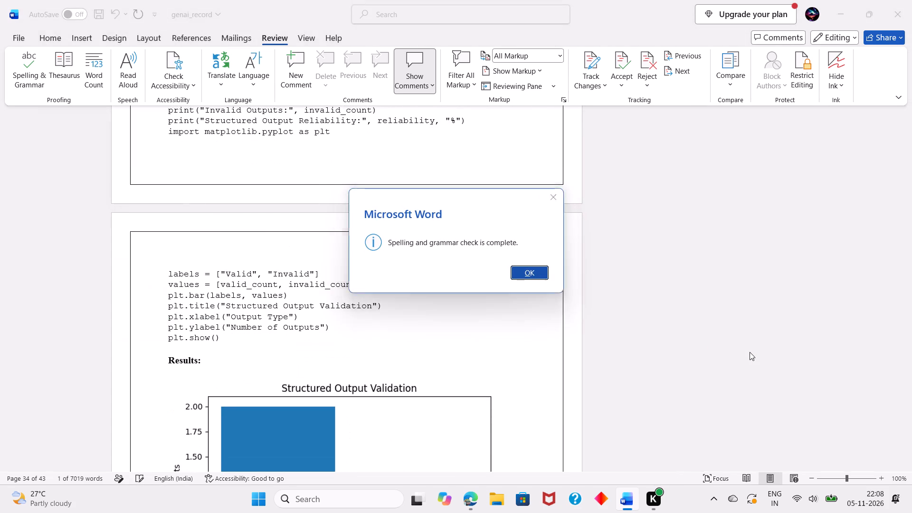
click(537, 275)
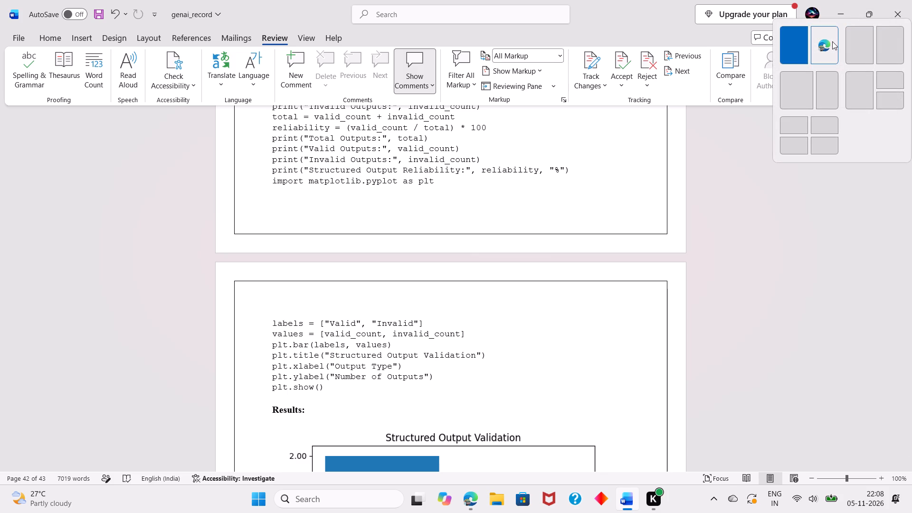
Arrange the Word record side by side with the Gen AI Syllabus PDF in Edge.
click(884, 41)
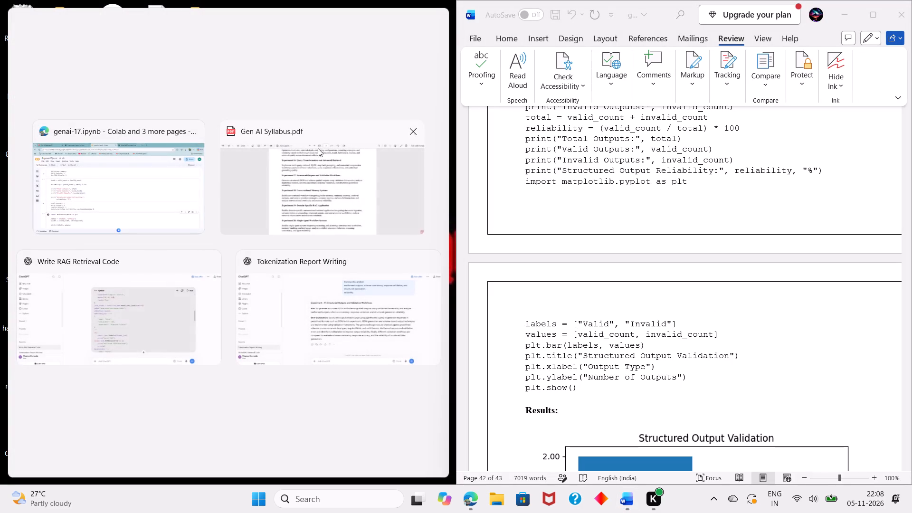
click(246, 183)
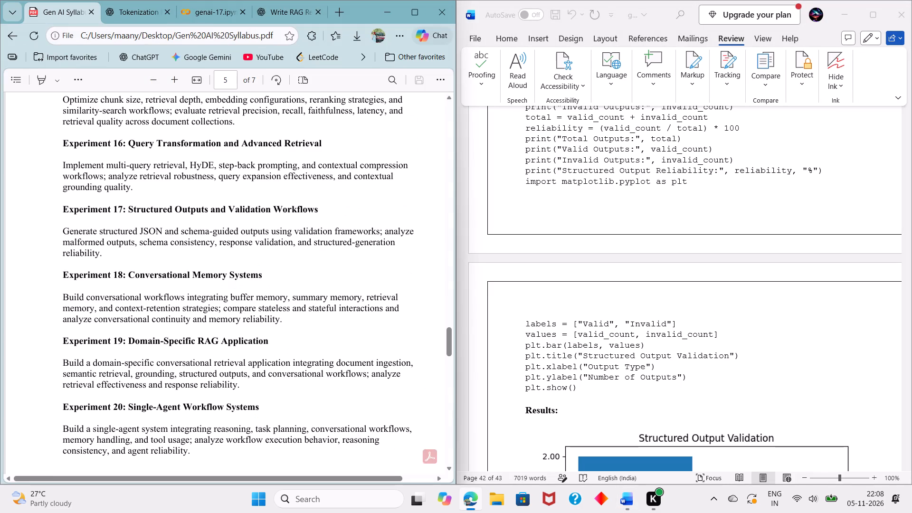
Find the start of the PRACTICES experiment list in the Gen AI Syllabus PDF.
scroll(227, 256, up, 4)
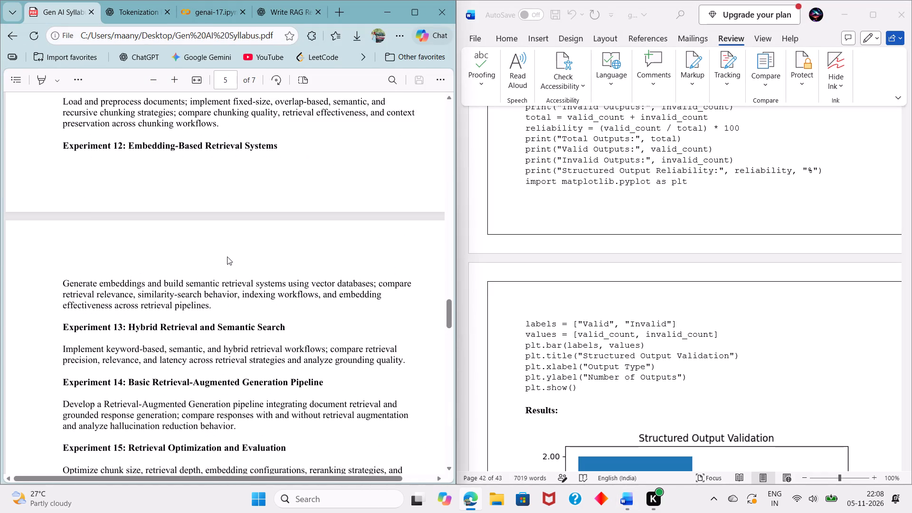
scroll(227, 256, up, 7)
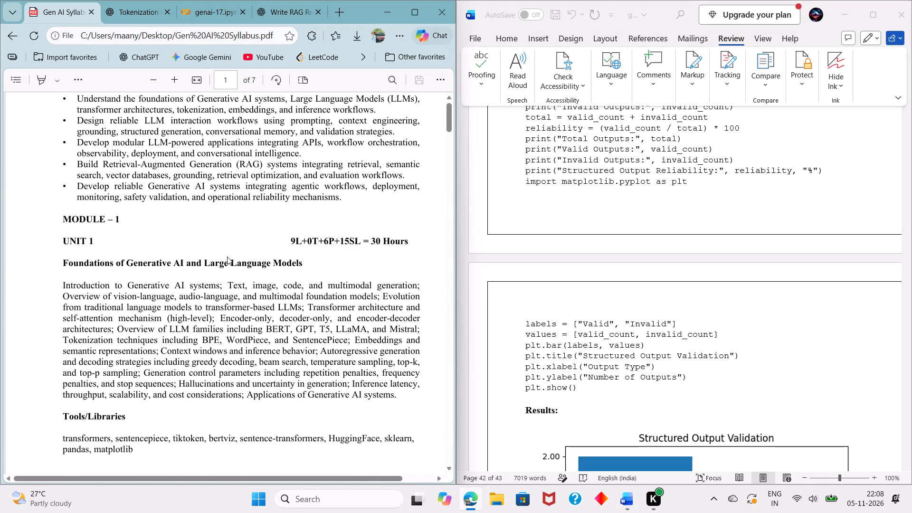
scroll(227, 256, up, 1)
scroll(227, 256, down, 8)
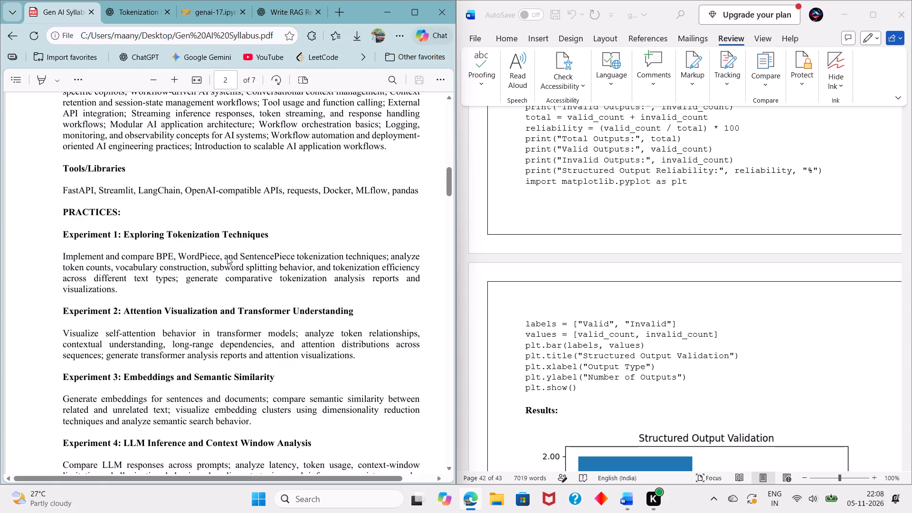
scroll(227, 256, down, 1)
scroll(227, 256, up, 3)
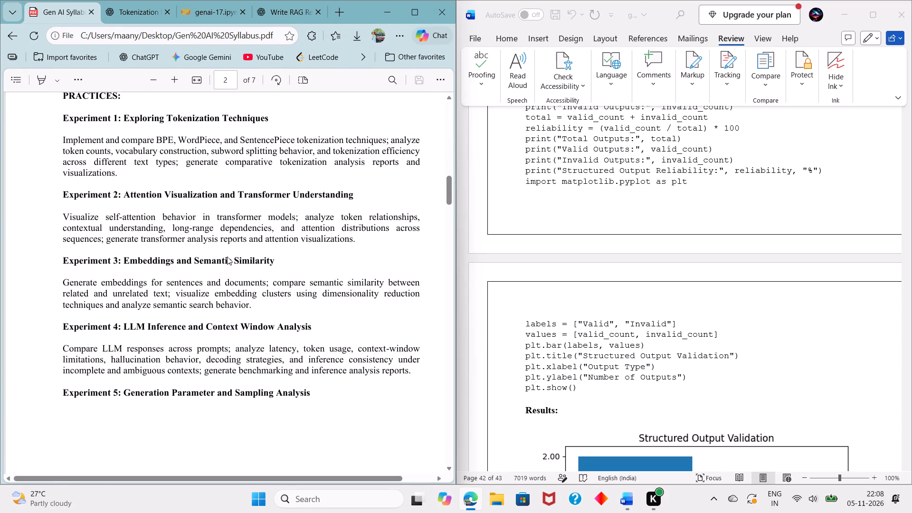
Return to the start of the Word record and check Experiments 1 and 2 against the syllabus list.
scroll(227, 256, up, 1)
scroll(635, 190, up, 13)
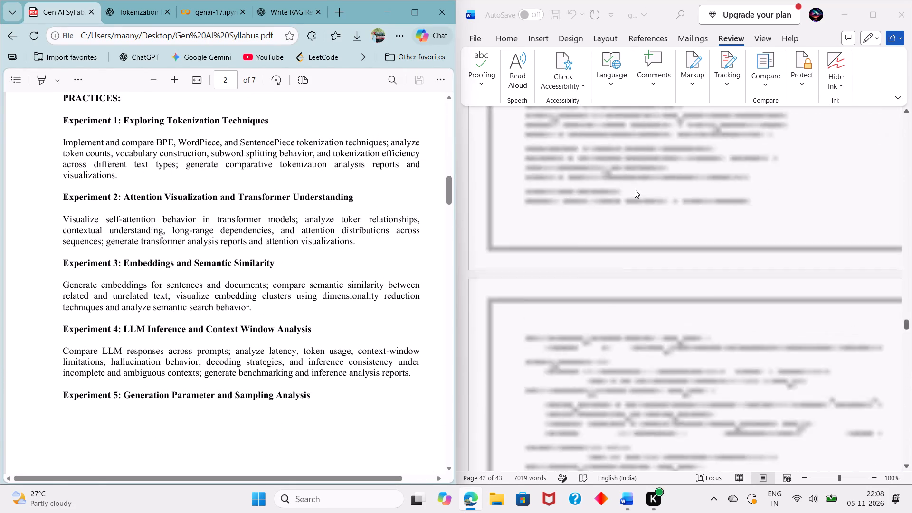
scroll(635, 190, up, 7)
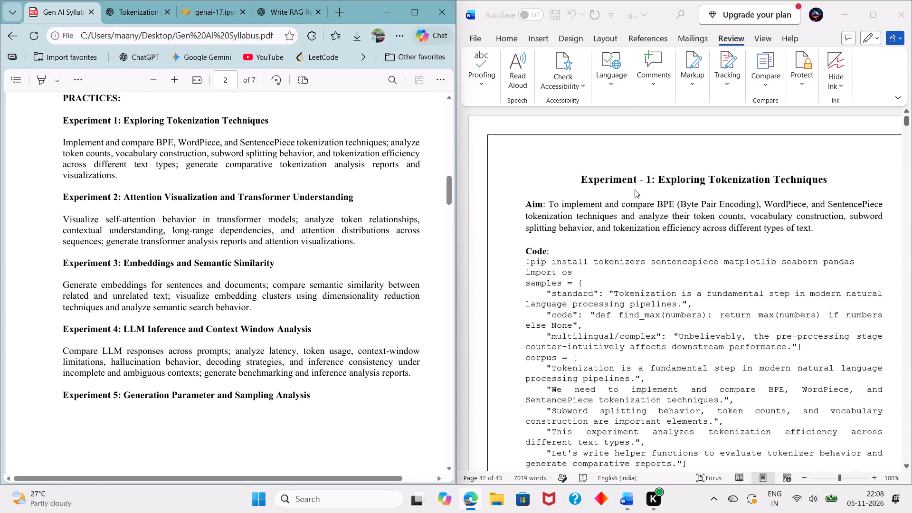
scroll(635, 190, down, 7)
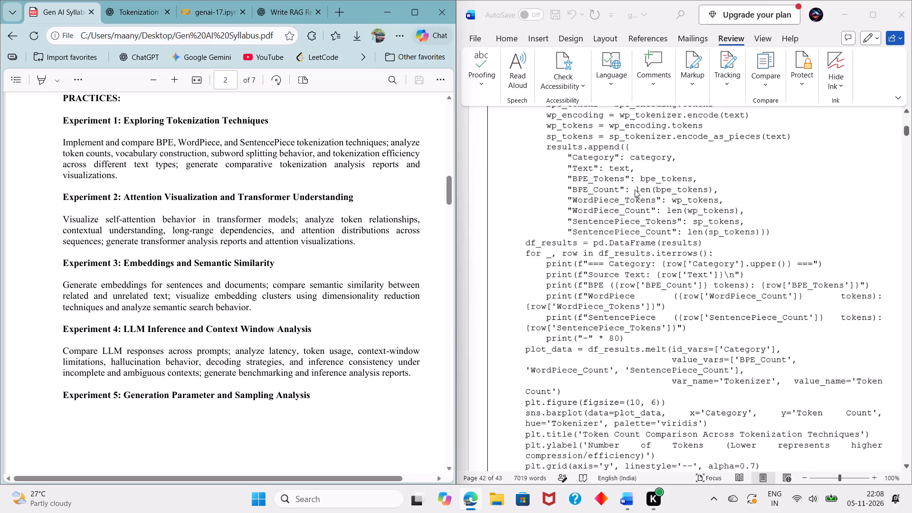
scroll(635, 190, down, 4)
scroll(635, 190, up, 1)
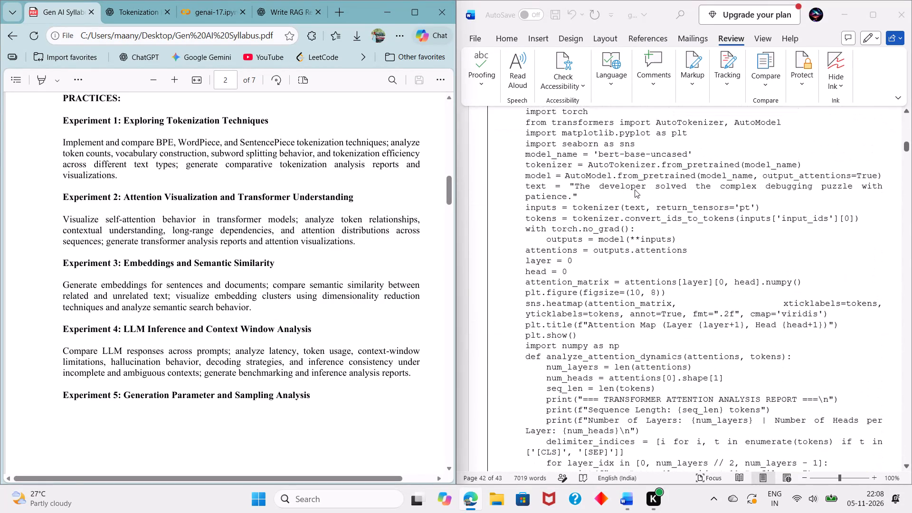
scroll(635, 190, up, 1)
scroll(635, 190, down, 3)
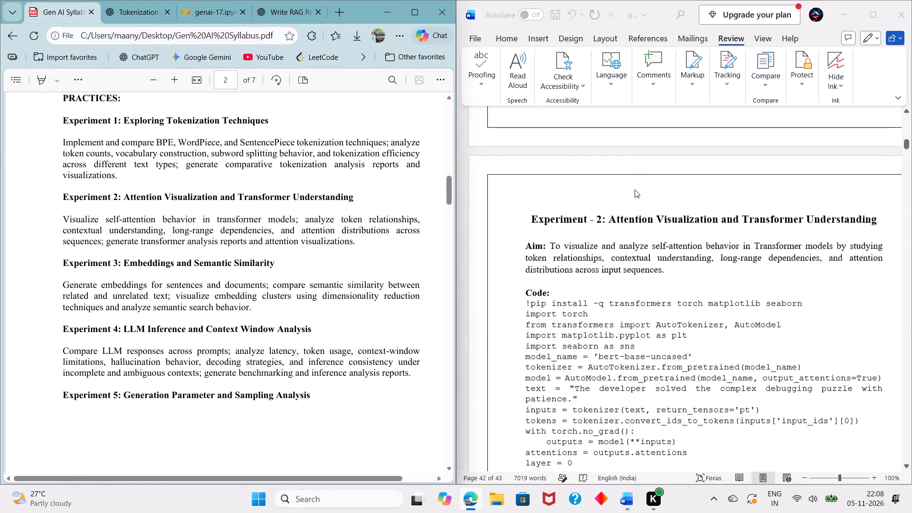
scroll(635, 190, down, 3)
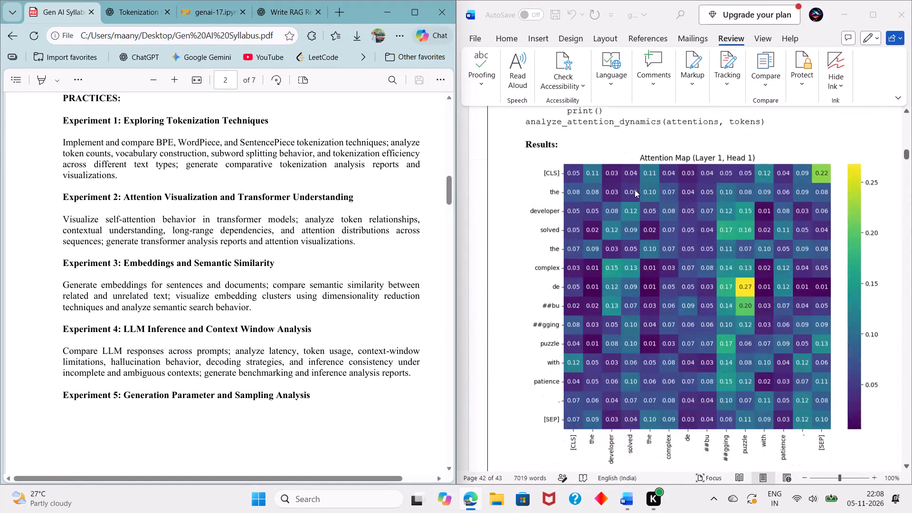
Check Experiments 3 and 4 in the Word record against their titles and descriptions in the syllabus.
scroll(635, 190, down, 3)
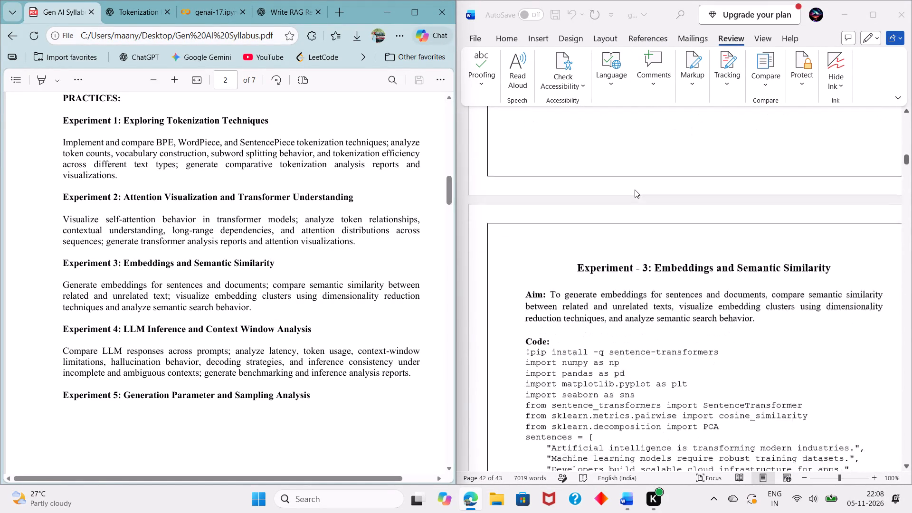
scroll(635, 190, down, 5)
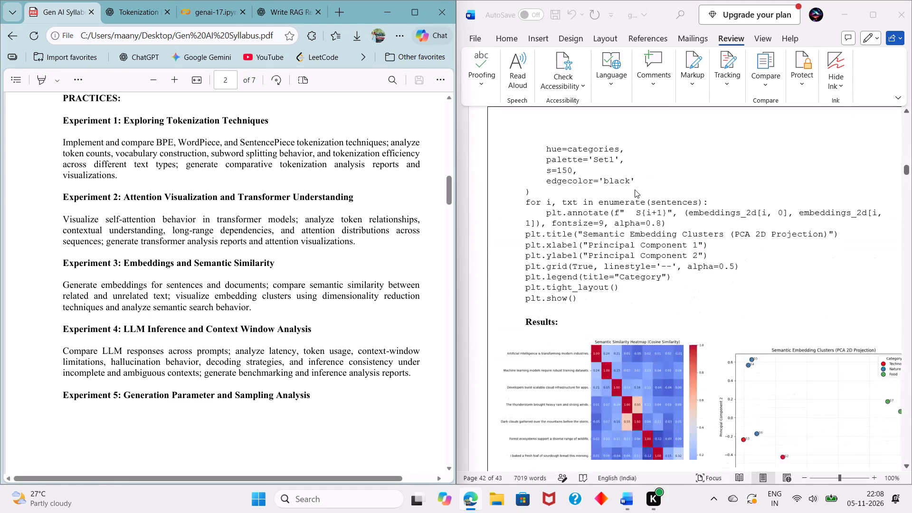
scroll(635, 190, down, 5)
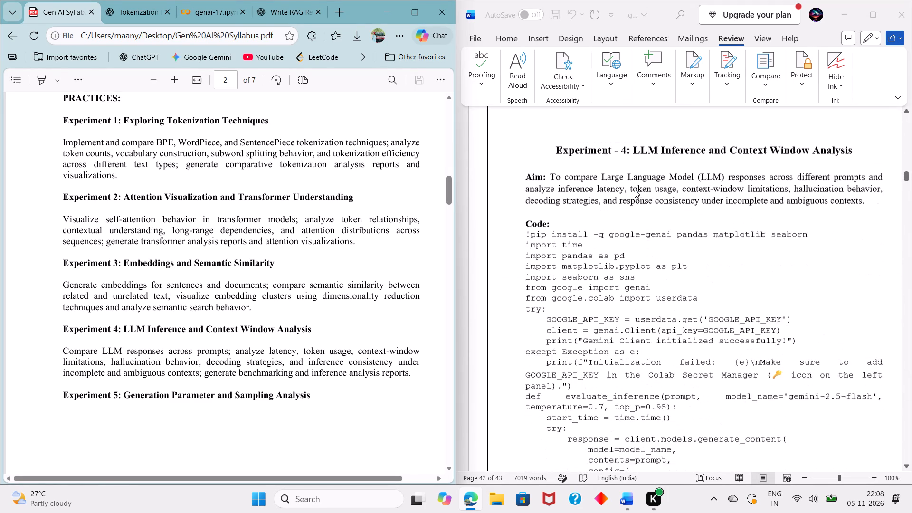
scroll(635, 190, down, 3)
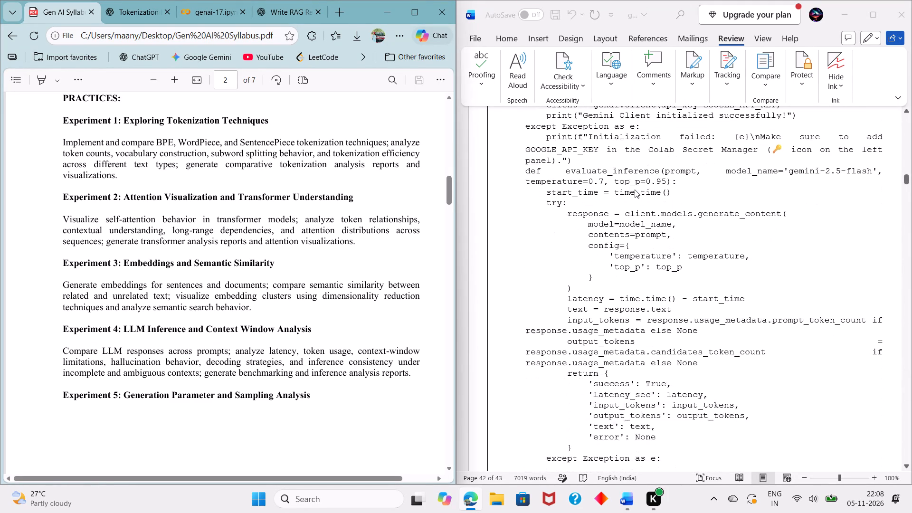
scroll(635, 190, down, 5)
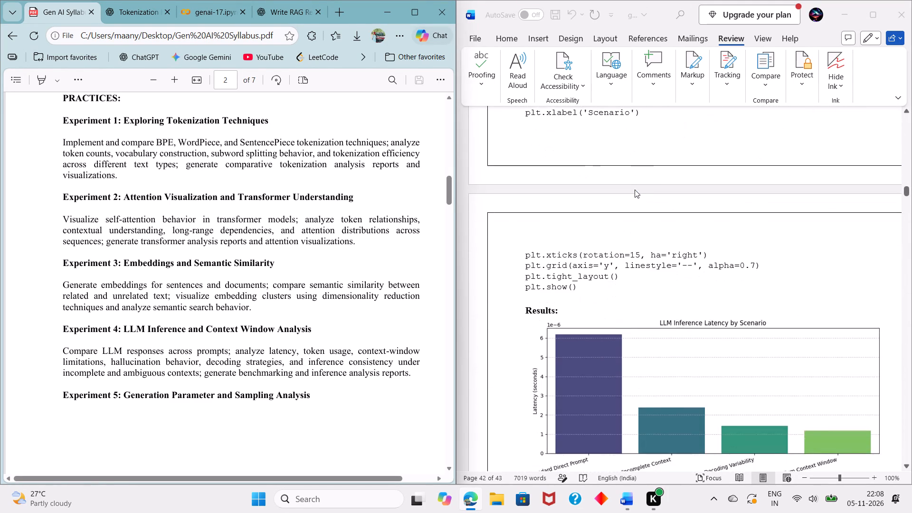
scroll(635, 190, down, 3)
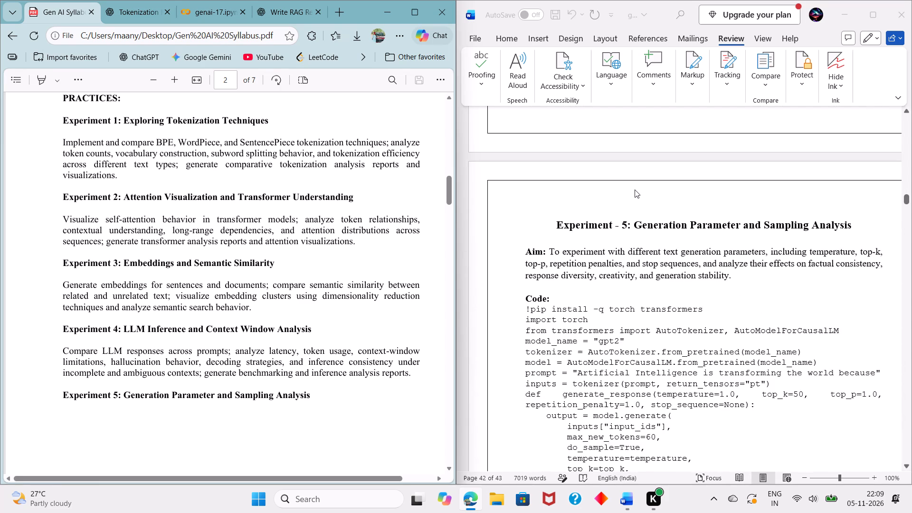
Check Experiment 5, Generation Parameter and Sampling Analysis, in the Word record against its syllabus title and description.
scroll(635, 190, down, 2)
scroll(316, 277, down, 2)
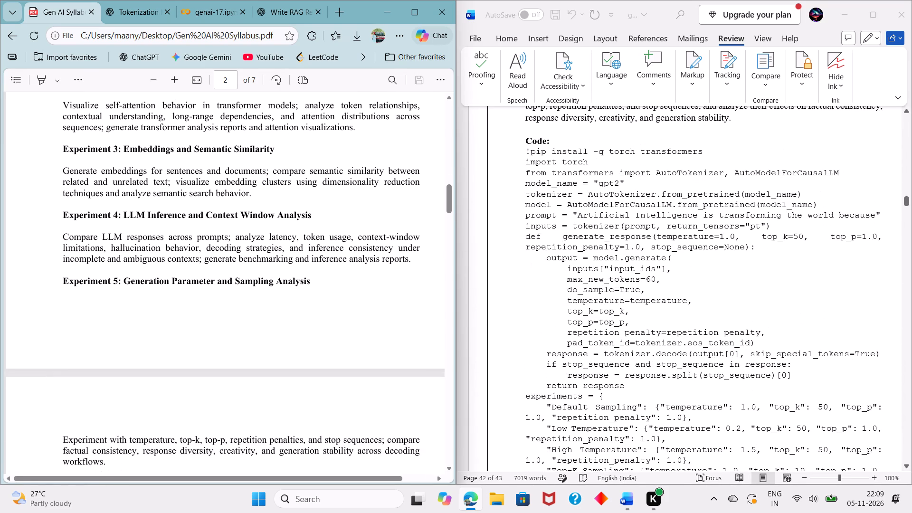
scroll(316, 277, down, 2)
scroll(603, 285, down, 3)
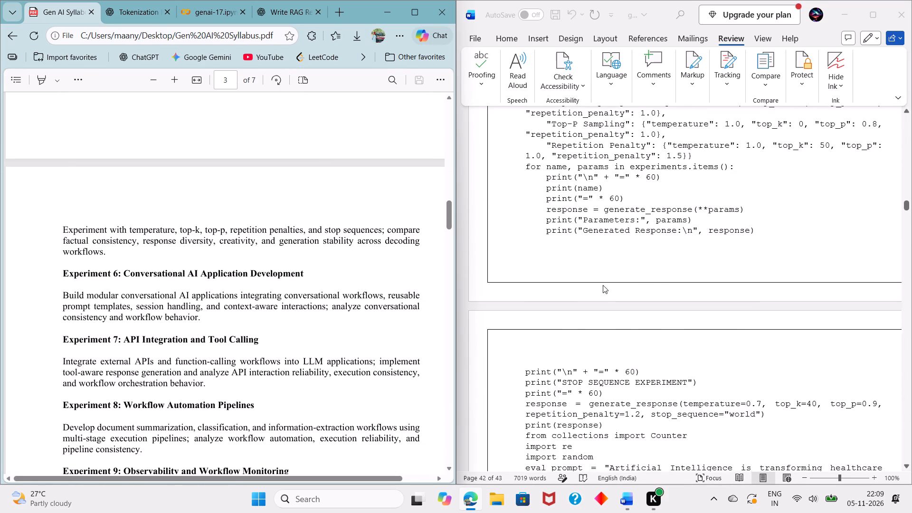
scroll(603, 285, down, 5)
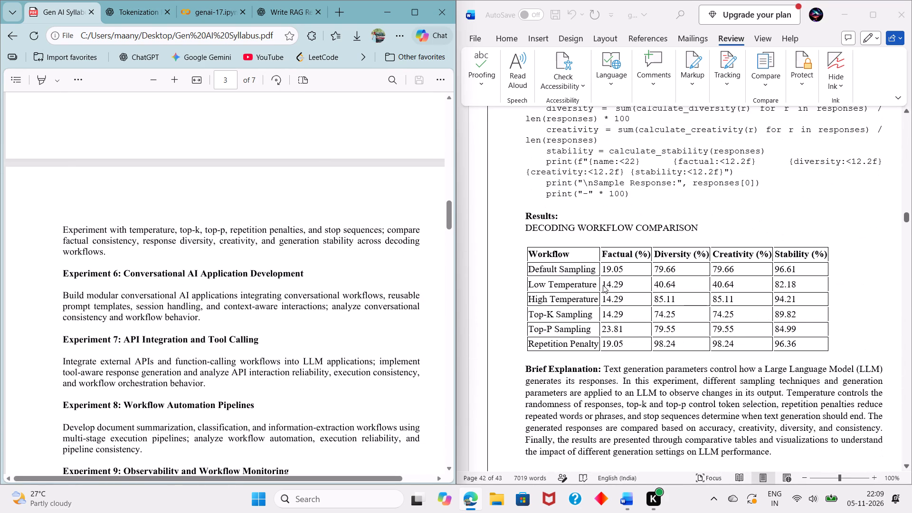
scroll(603, 285, down, 4)
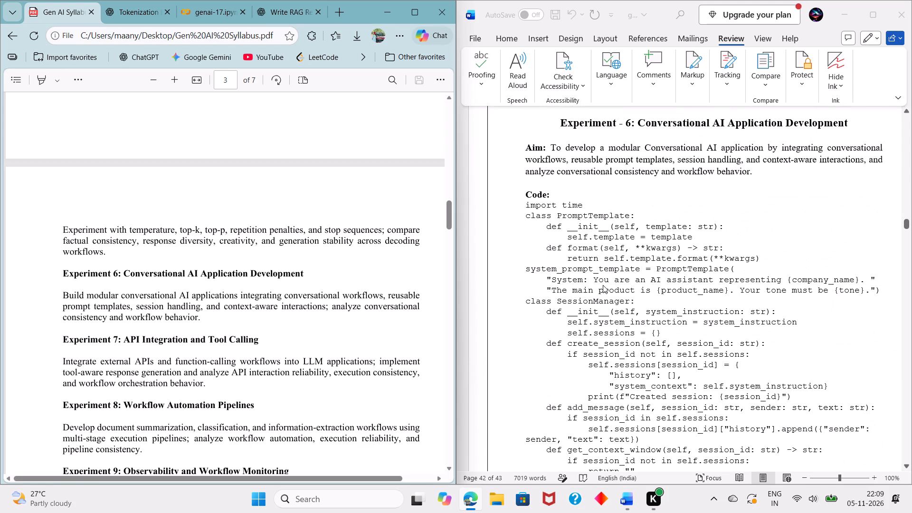
Review Experiments 6 and 7 in the Word record against Conversational AI Application Development and API Integration and Tool Calling in the syllabus.
scroll(603, 285, down, 4)
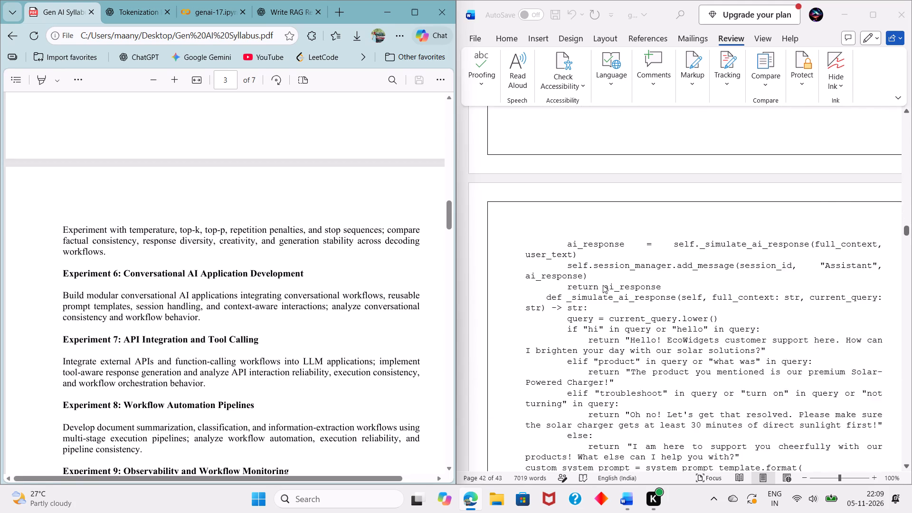
scroll(603, 285, down, 6)
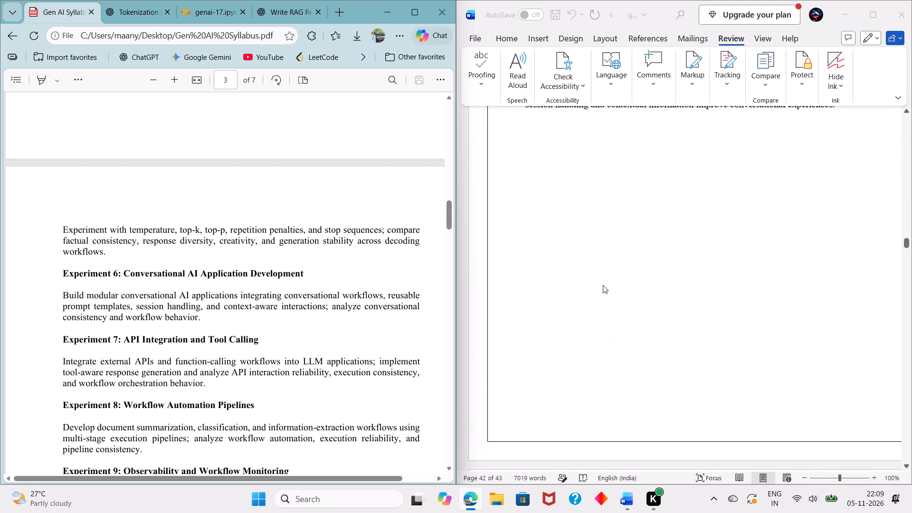
scroll(603, 285, down, 1)
scroll(603, 285, up, 2)
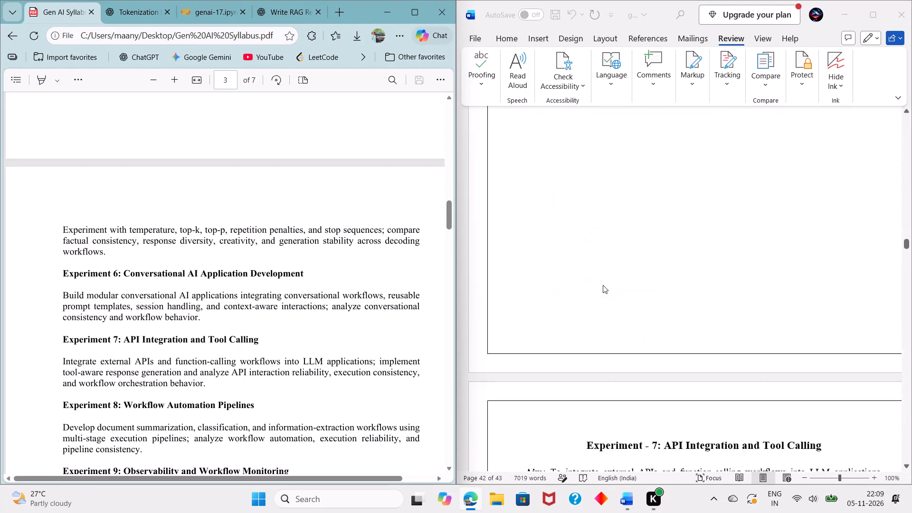
scroll(603, 285, up, 1)
scroll(603, 285, down, 5)
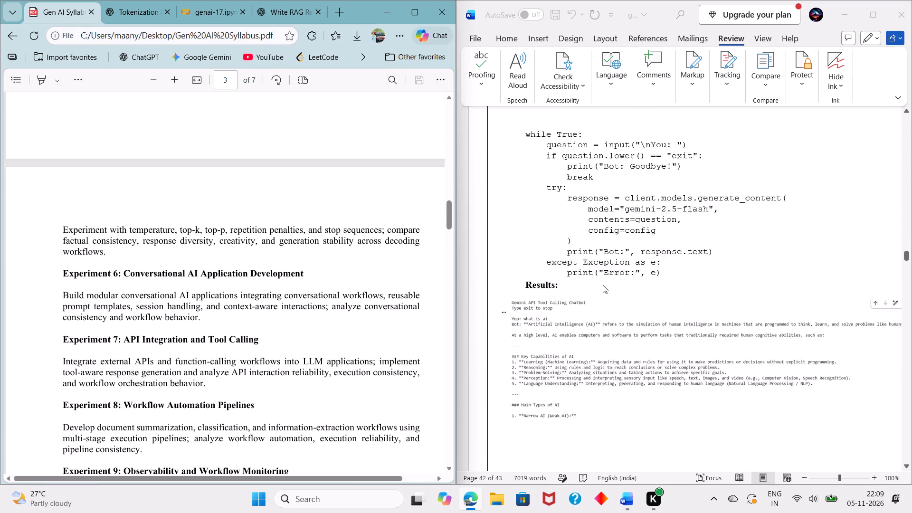
scroll(603, 285, down, 3)
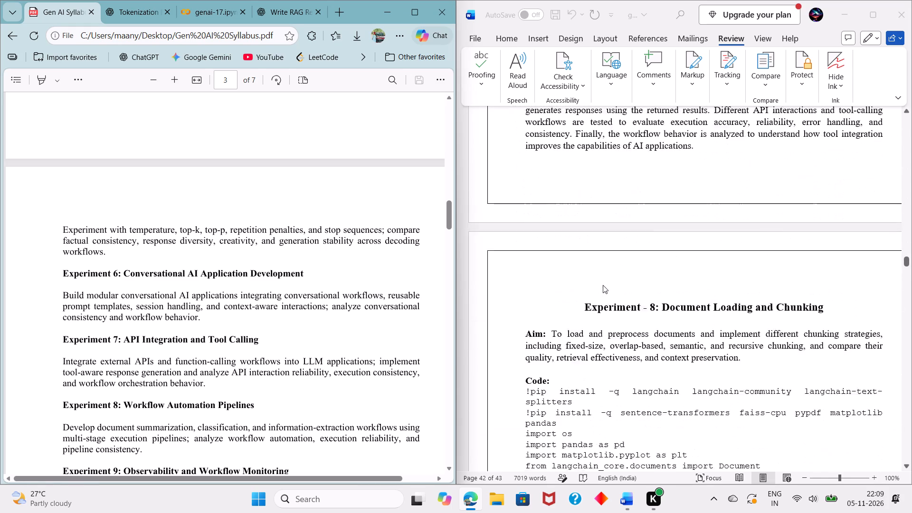
Locate Document Loading and Chunking in the syllabus's Module 2 practices and check the record's Experiment 8 against it.
scroll(603, 285, down, 1)
scroll(293, 316, down, 4)
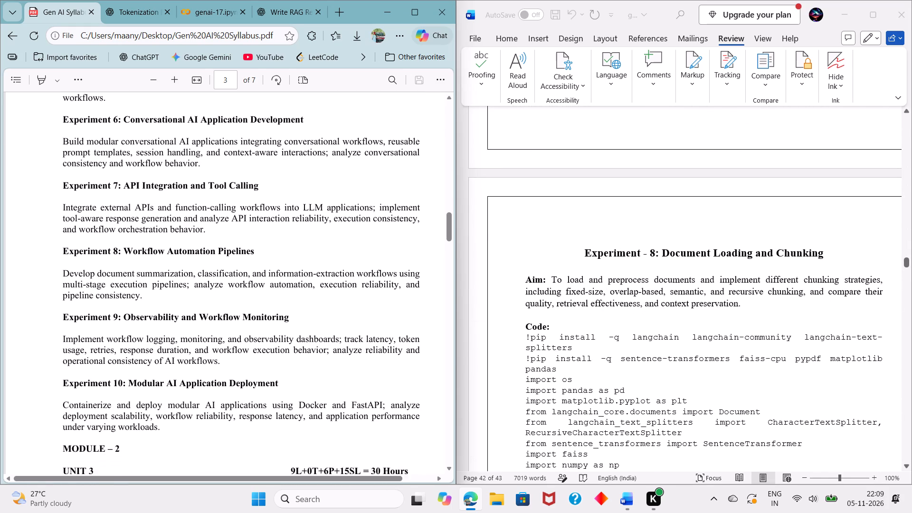
scroll(293, 316, down, 5)
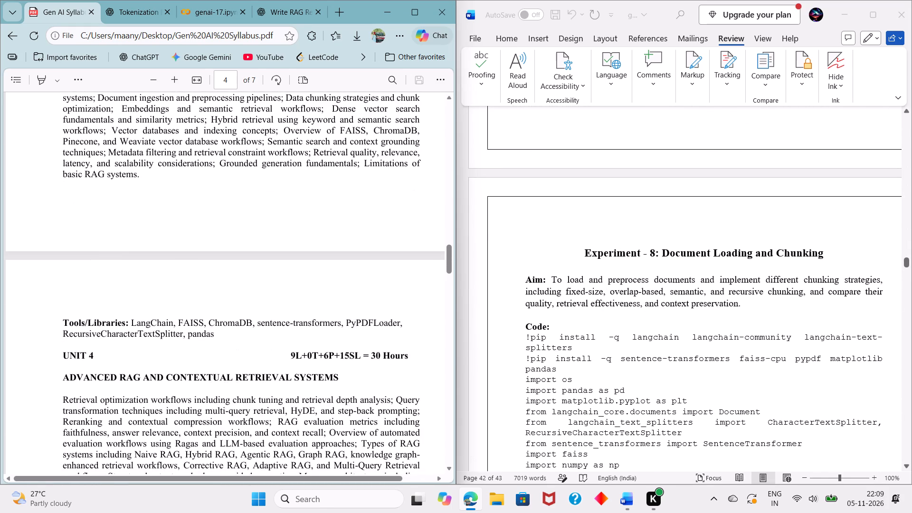
scroll(293, 316, down, 5)
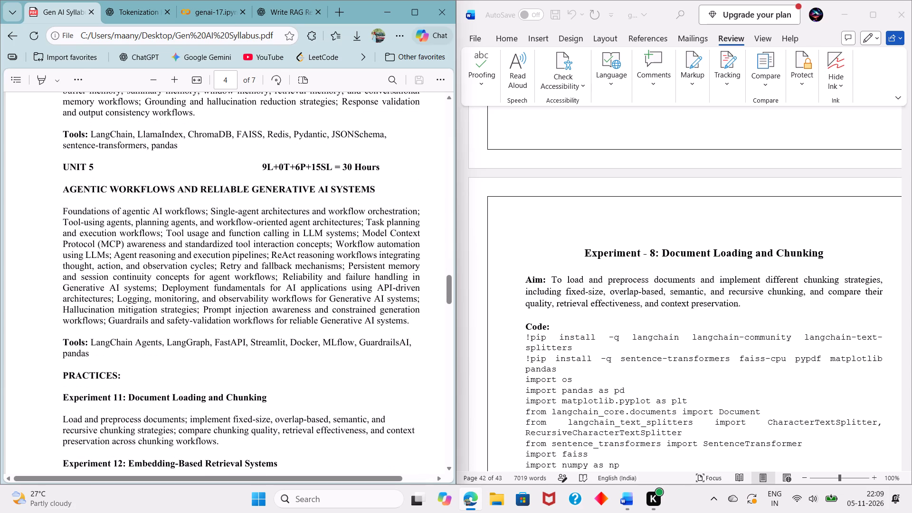
scroll(293, 316, down, 2)
scroll(676, 325, down, 3)
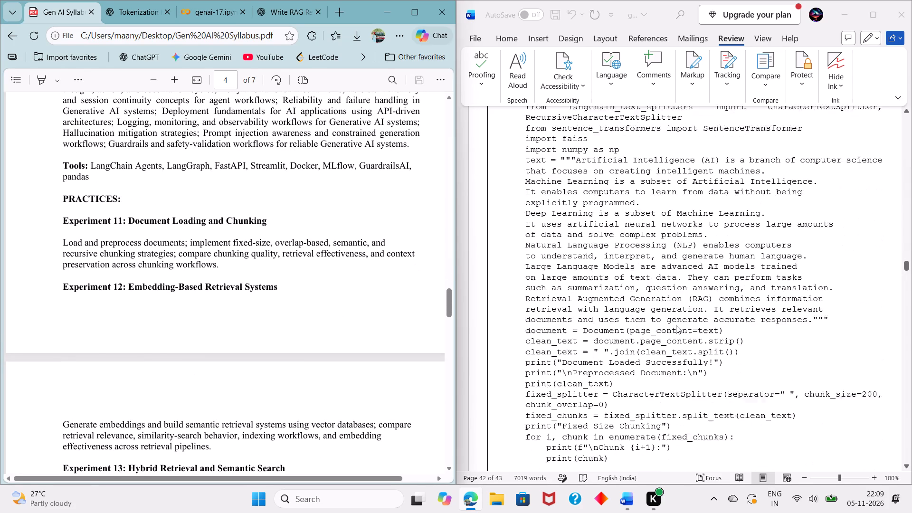
scroll(676, 325, down, 6)
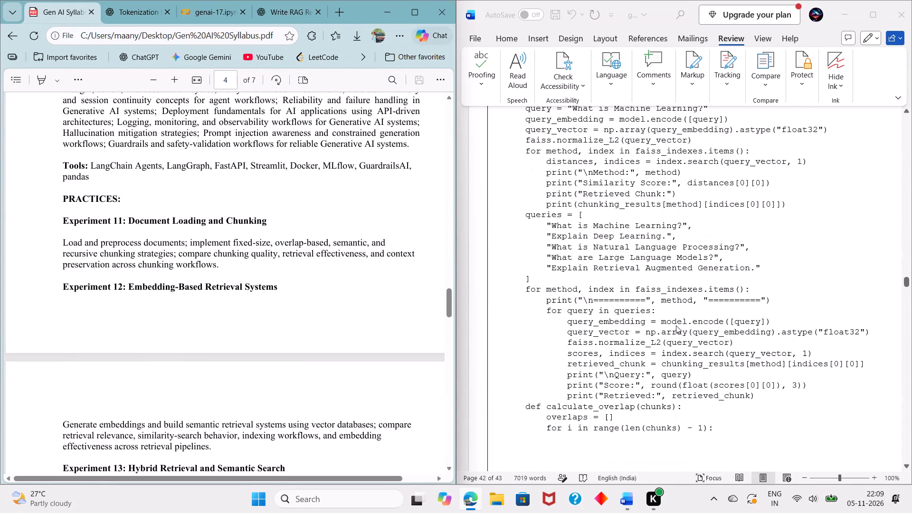
scroll(676, 325, down, 2)
scroll(676, 325, up, 3)
scroll(676, 325, down, 2)
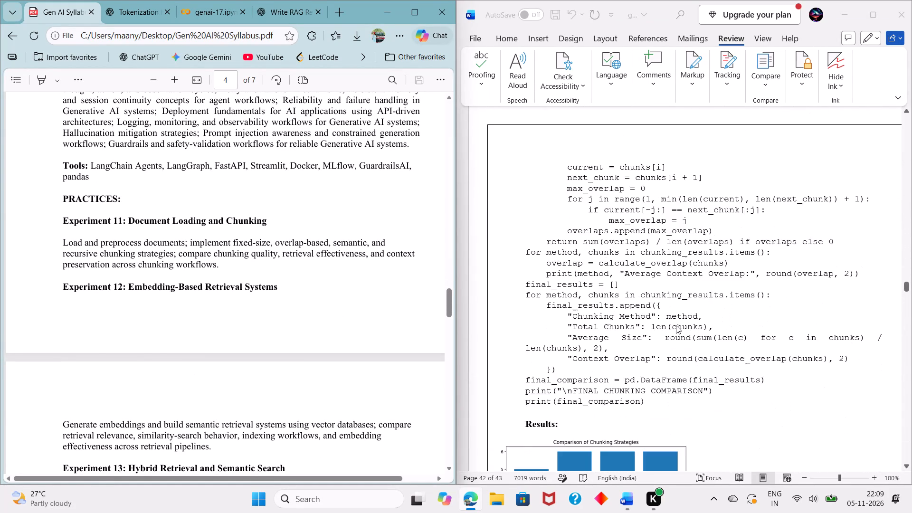
scroll(676, 325, down, 4)
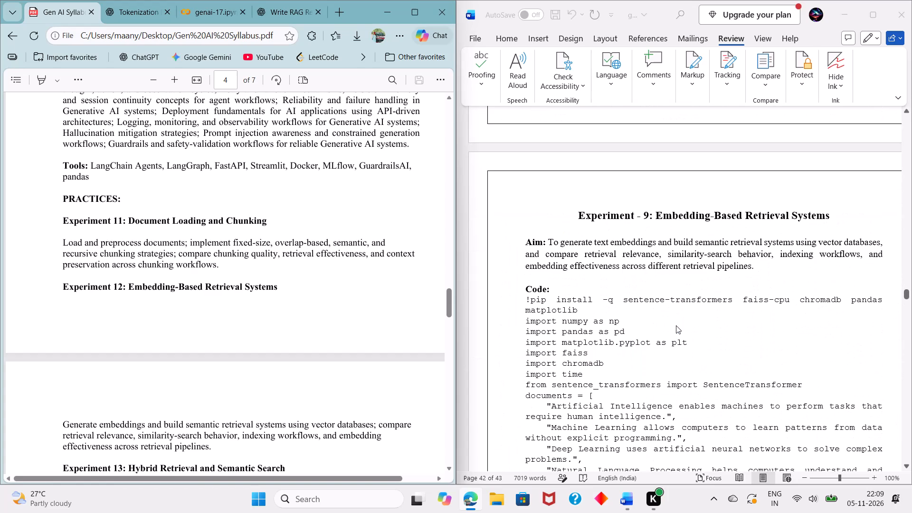
Review the record's Experiment 9, Embedding-Based Retrieval Systems, through its results and compare it with syllabus Experiment 12.
scroll(676, 325, down, 4)
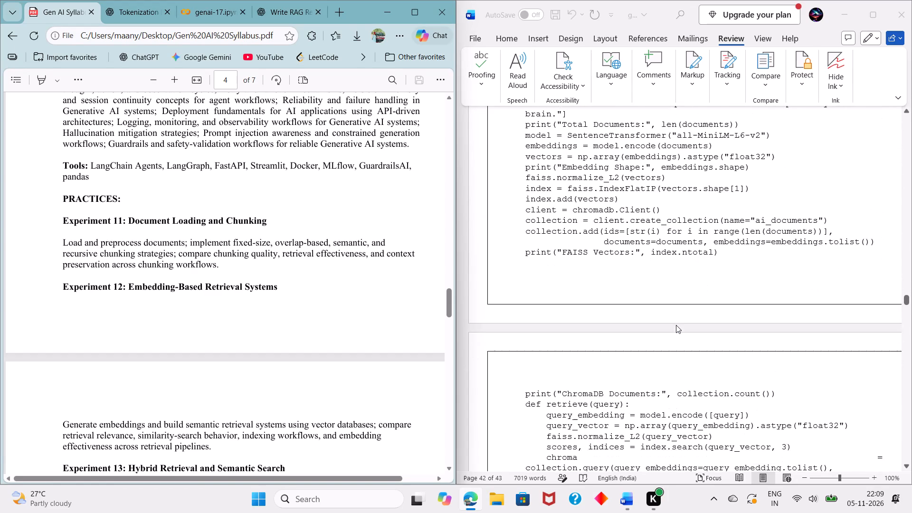
scroll(676, 325, down, 5)
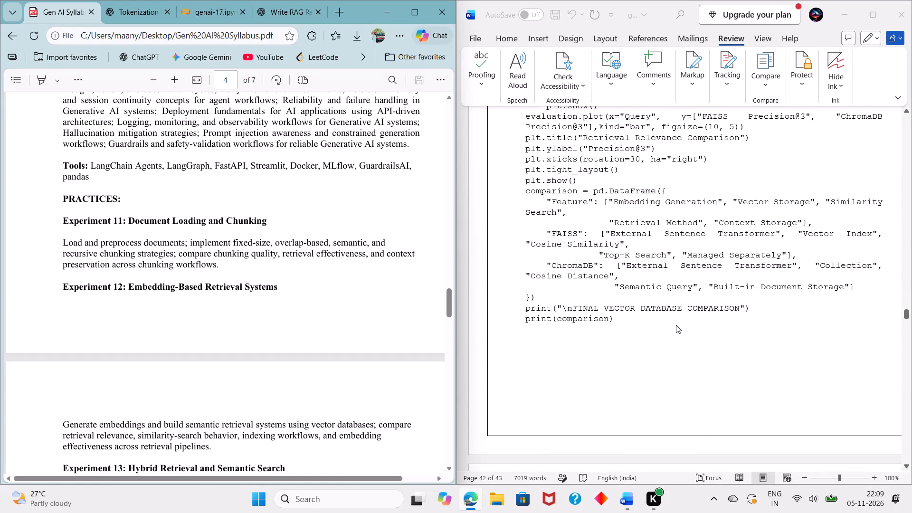
scroll(676, 325, down, 3)
scroll(676, 325, up, 1)
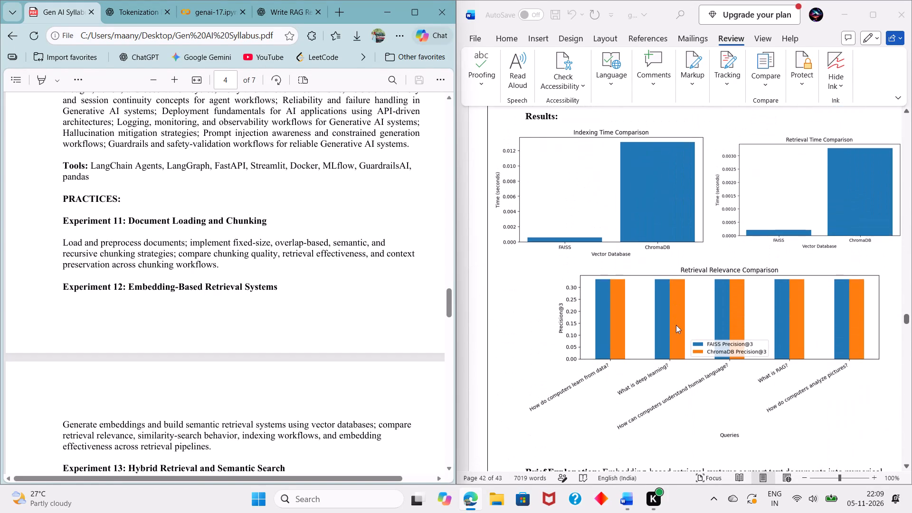
scroll(676, 325, up, 1)
scroll(332, 353, down, 3)
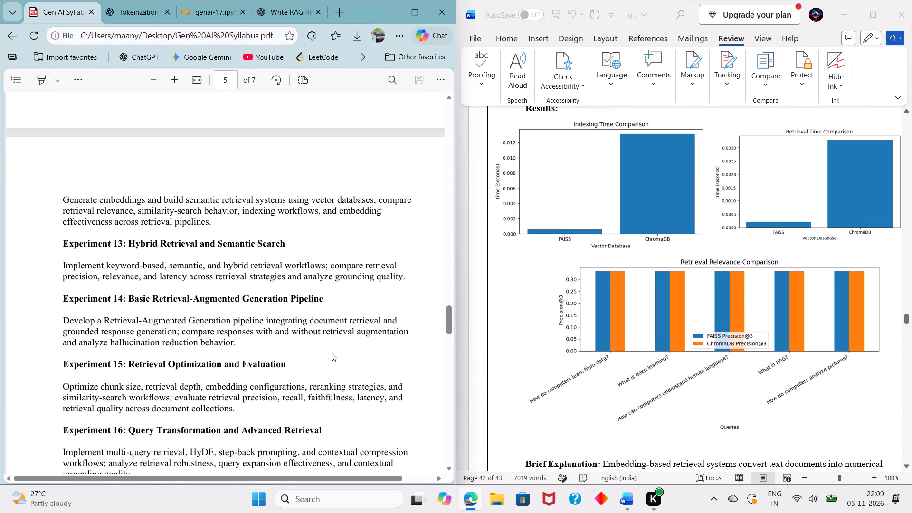
scroll(611, 332, down, 3)
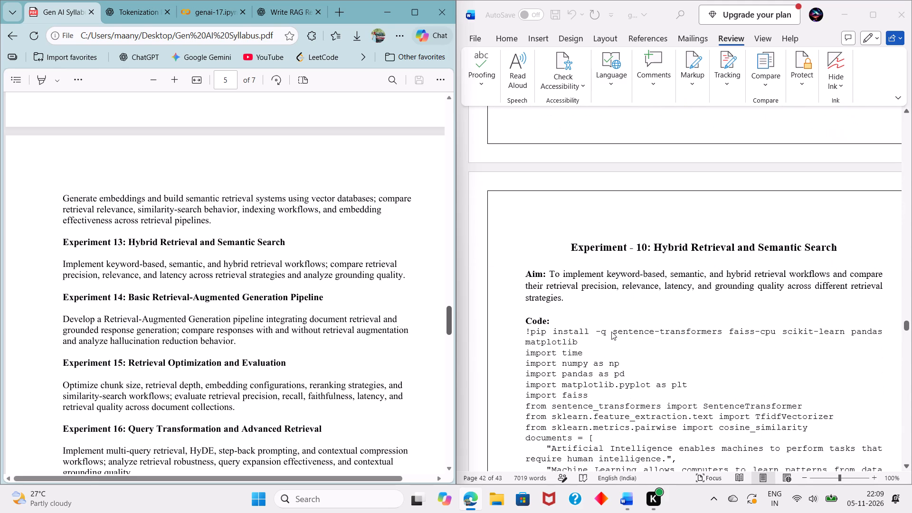
Check the record's Experiment 10, Hybrid Retrieval and Semantic Search, from aim to results against syllabus Experiment 13.
scroll(611, 332, down, 2)
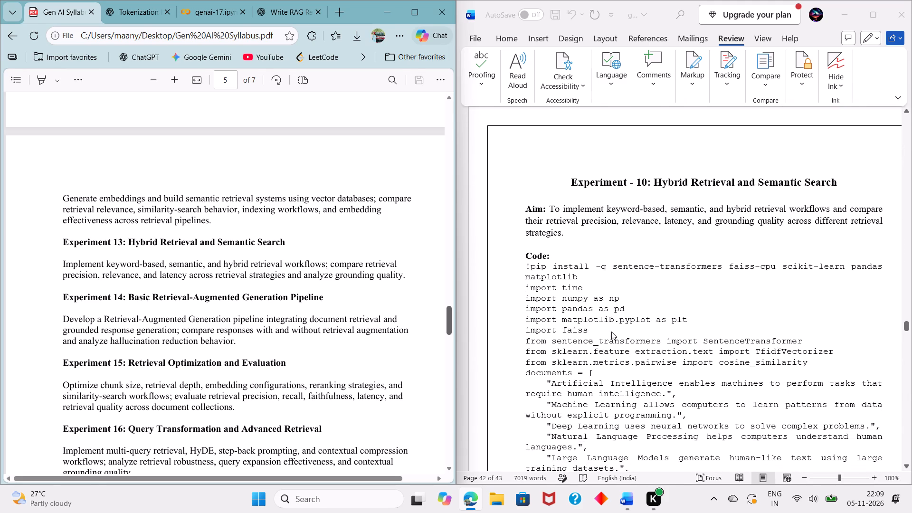
scroll(611, 332, down, 6)
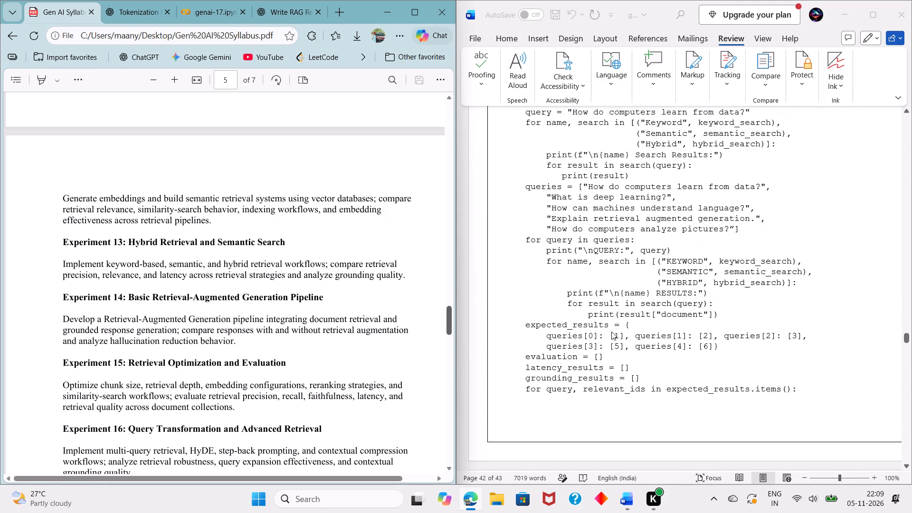
scroll(611, 332, down, 6)
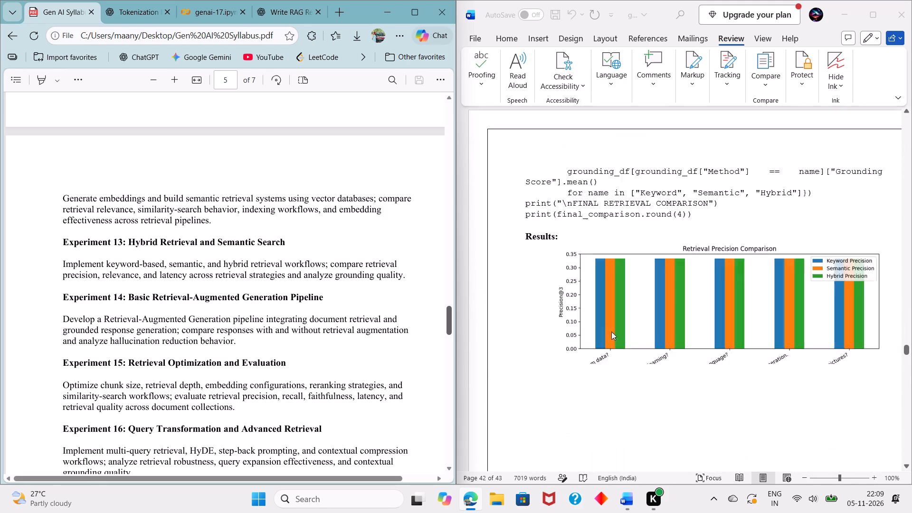
scroll(611, 332, down, 2)
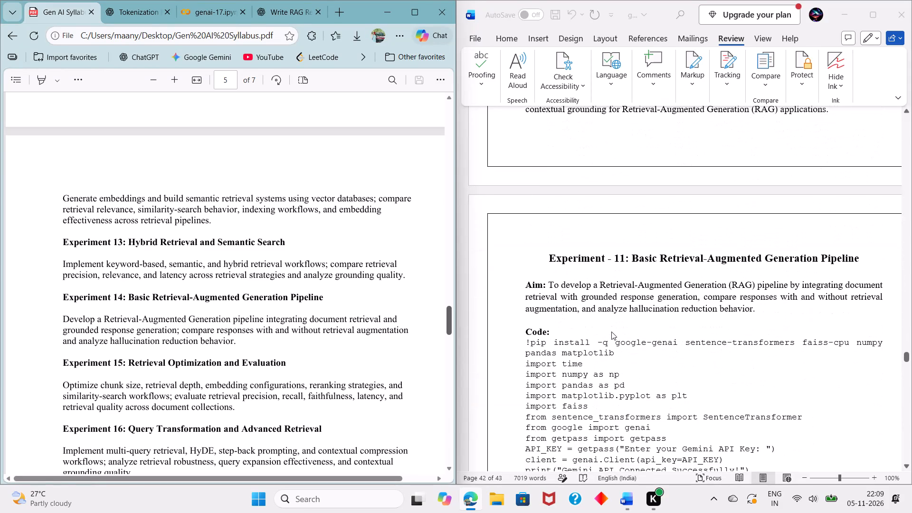
Compare the record's Experiment 11, Basic Retrieval-Augmented Generation Pipeline, with syllabus Experiment 14.
scroll(353, 347, down, 2)
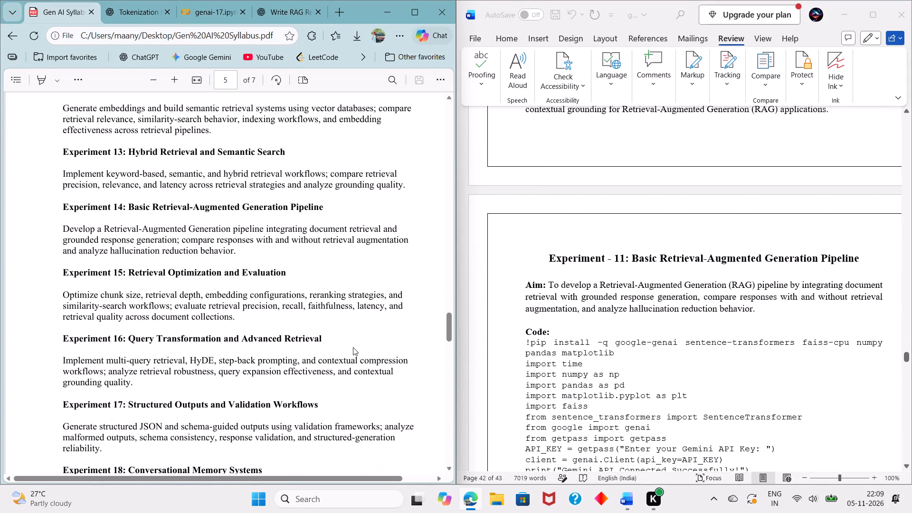
scroll(565, 318, down, 3)
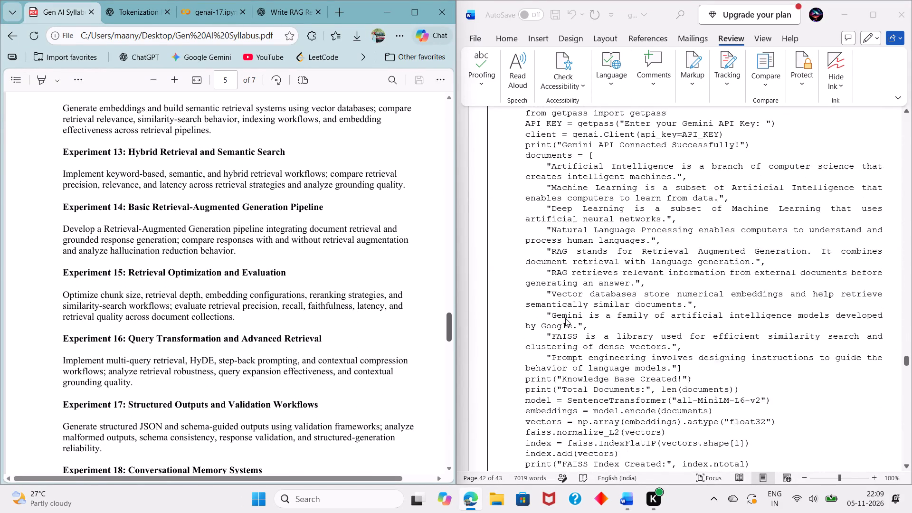
scroll(565, 318, down, 5)
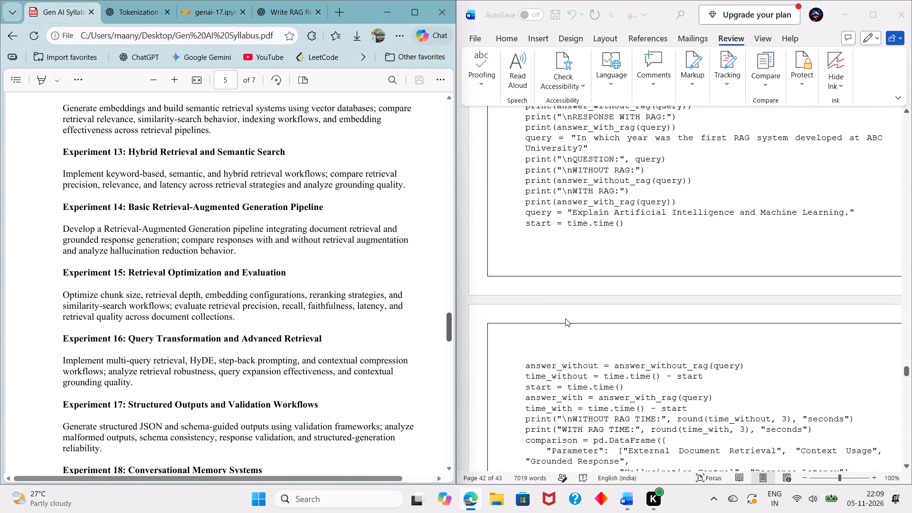
scroll(565, 318, down, 5)
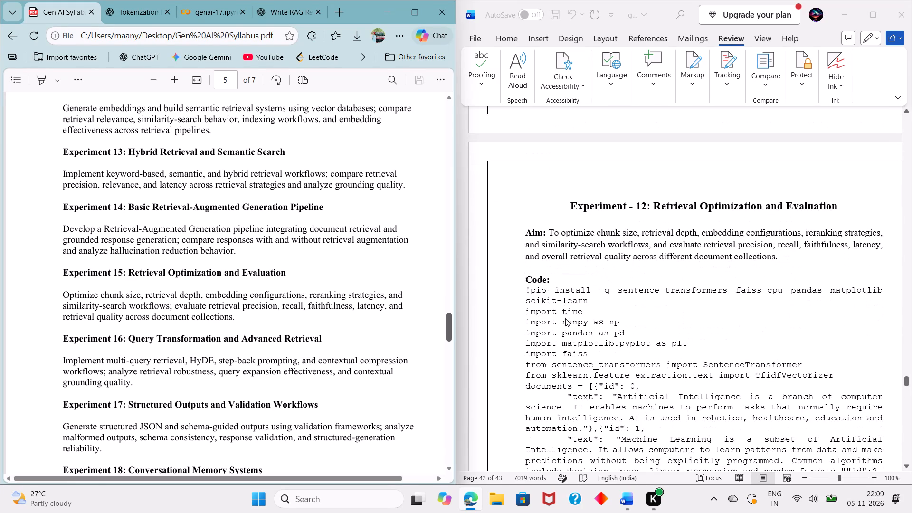
Check the record's Experiment 12, Retrieval Optimization and Evaluation, including its results and explanation, against syllabus Experiment 15.
scroll(565, 318, down, 1)
scroll(268, 353, down, 1)
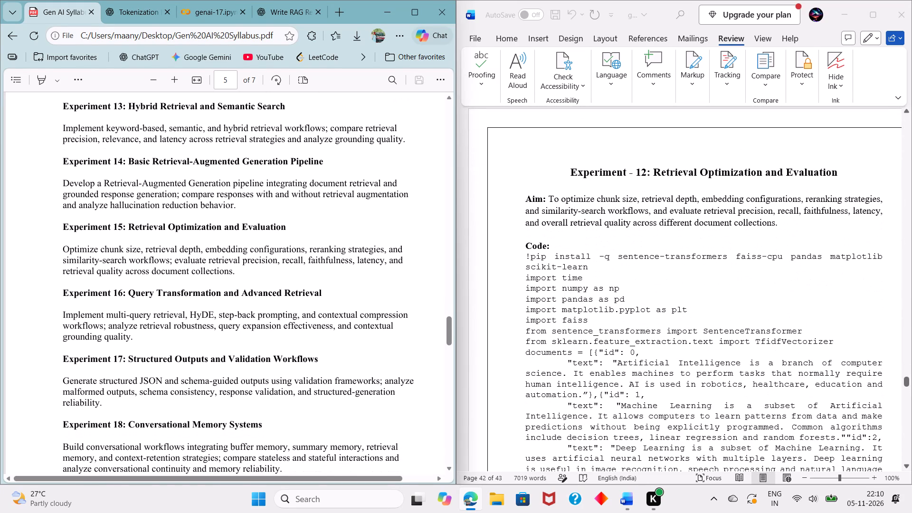
scroll(616, 296, down, 5)
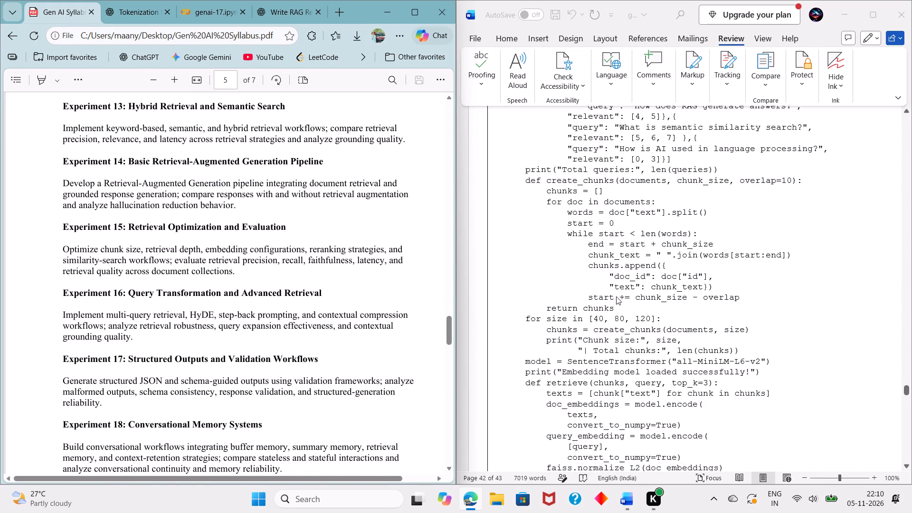
scroll(616, 296, down, 7)
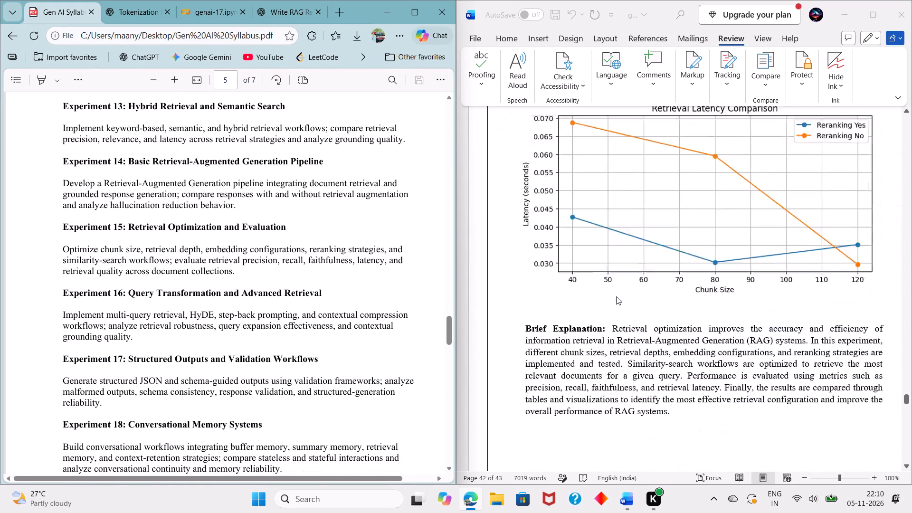
scroll(616, 296, down, 2)
scroll(616, 296, up, 2)
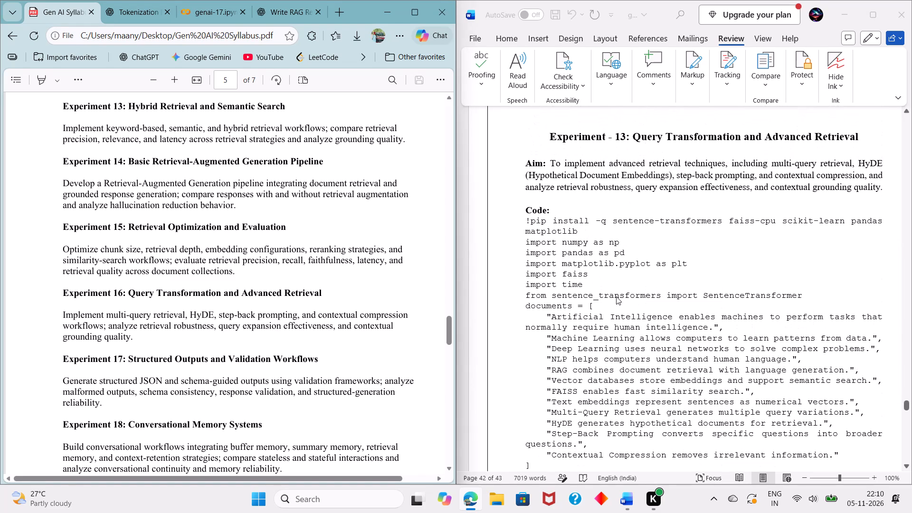
Compare the record's Experiment 13, Query Transformation and Advanced Retrieval, with syllabus Experiment 16.
scroll(311, 301, up, 1)
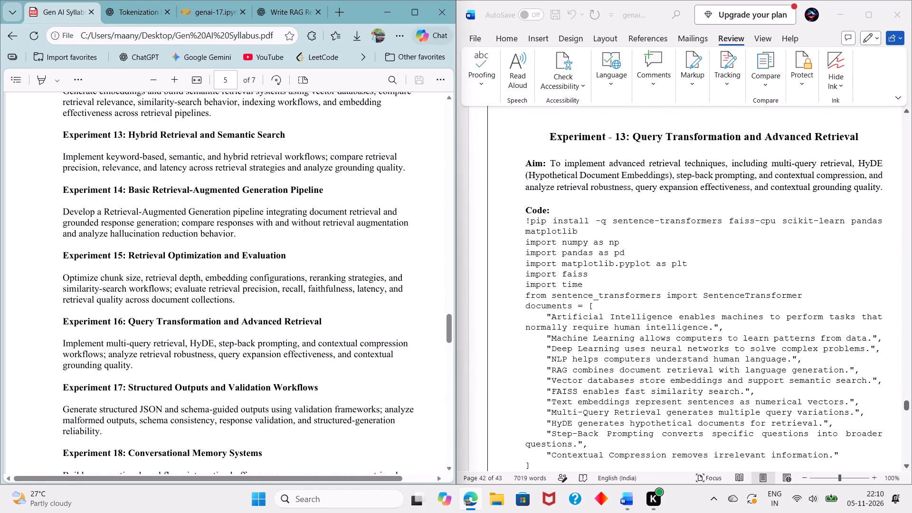
scroll(497, 307, down, 1)
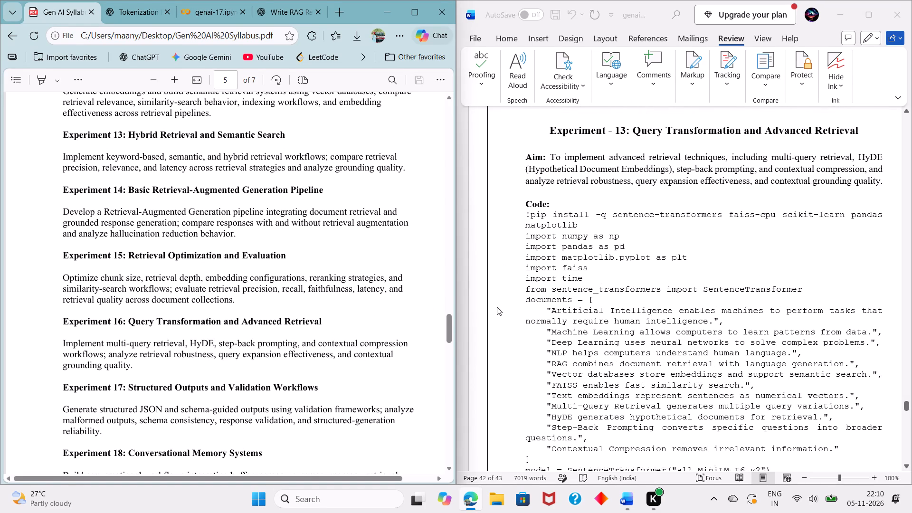
scroll(497, 307, down, 4)
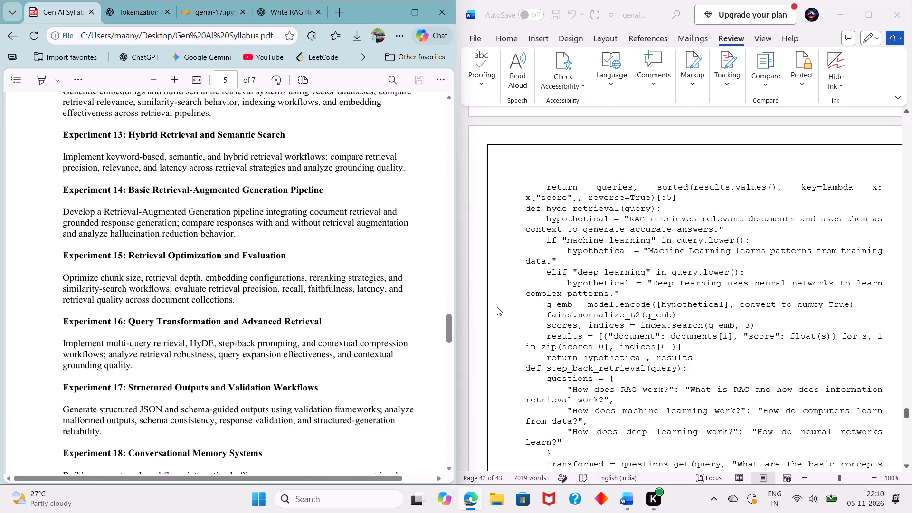
scroll(497, 307, down, 5)
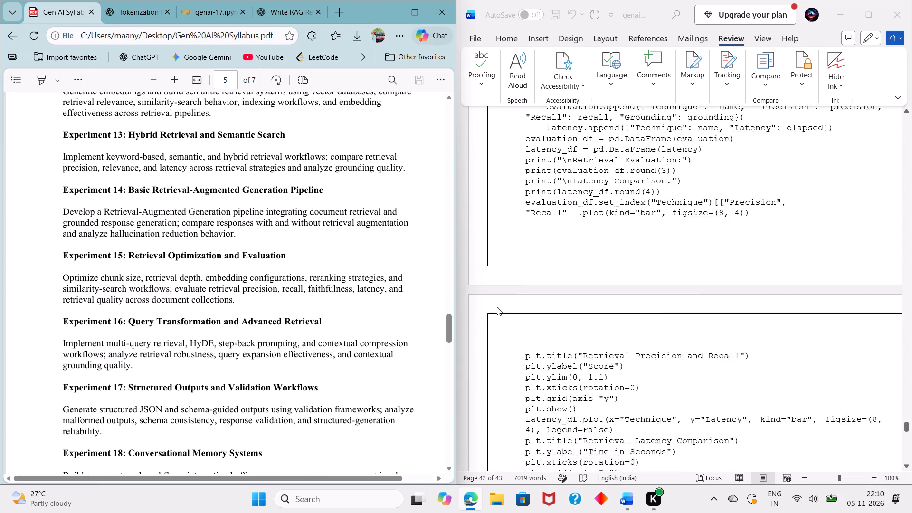
scroll(497, 307, down, 6)
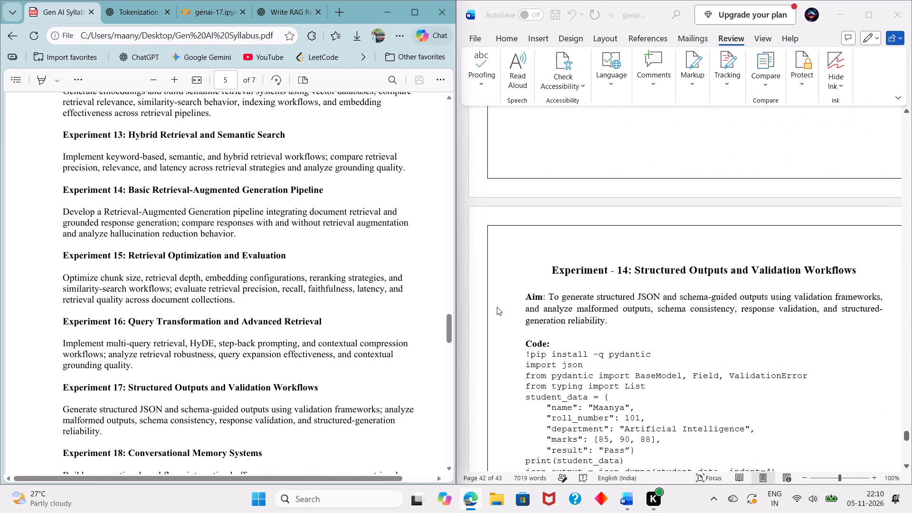
Check the record's Experiment 14, Structured Outputs and Validation Workflows, against syllabus Experiment 17 and look over the remaining syllabus experiments.
scroll(497, 307, down, 1)
scroll(182, 425, down, 3)
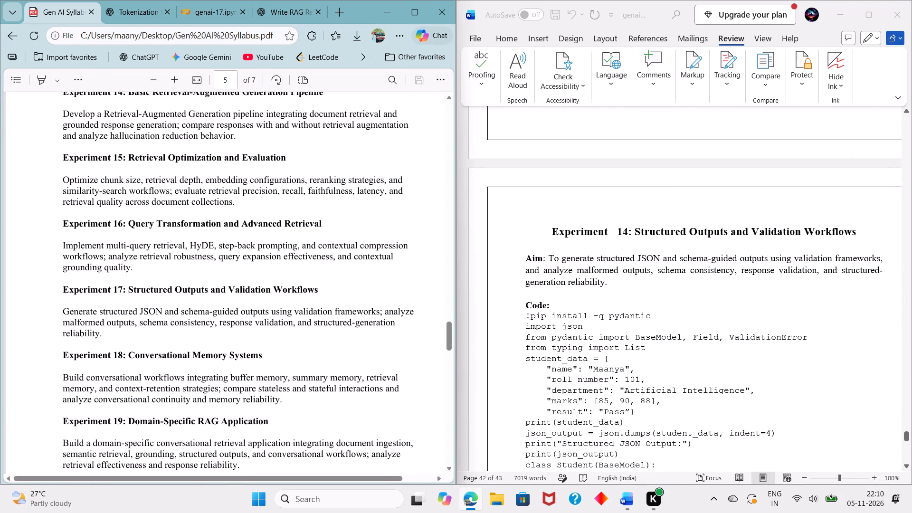
scroll(182, 425, down, 2)
scroll(346, 369, down, 1)
scroll(633, 332, down, 6)
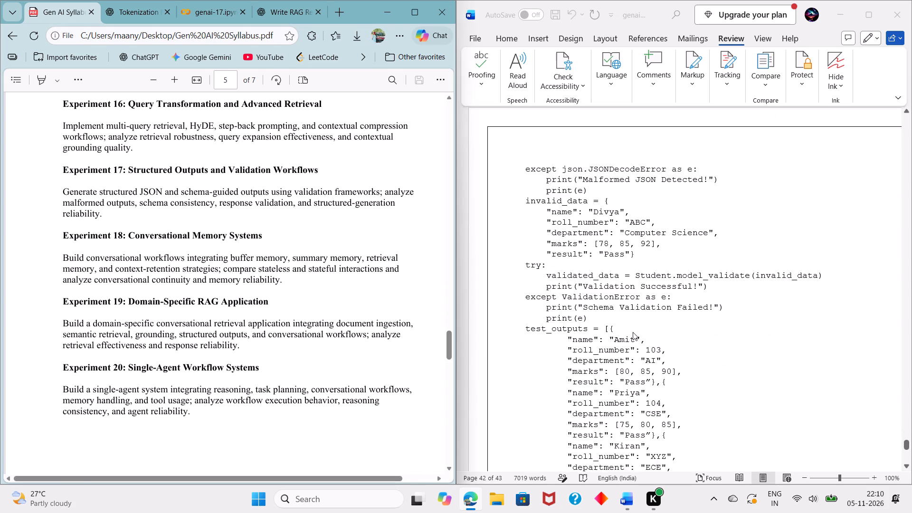
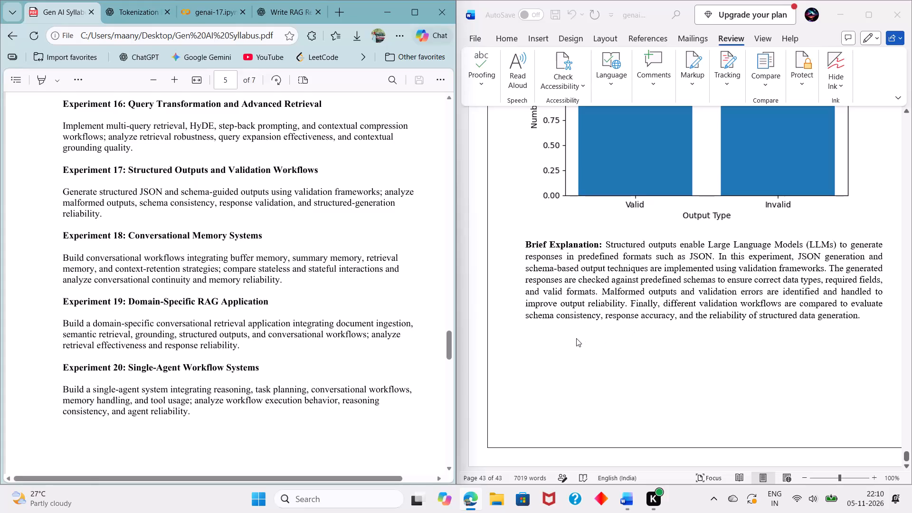
In the Word record, add blank lines after the Experiment 17 brief explanation until the cursor reaches a new page.
click(576, 338)
click(541, 342)
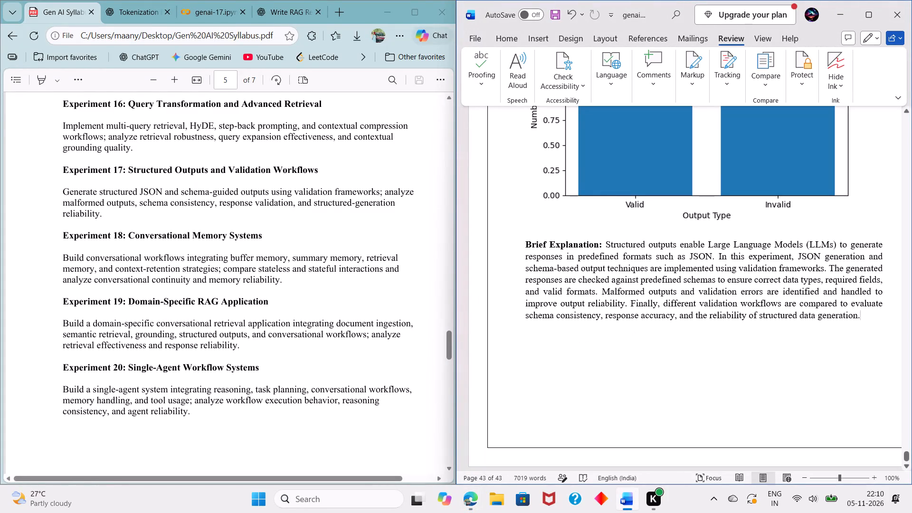
key(Return)
key(Return)
key(Return)
key(Return)
key(Return)
key(Return)
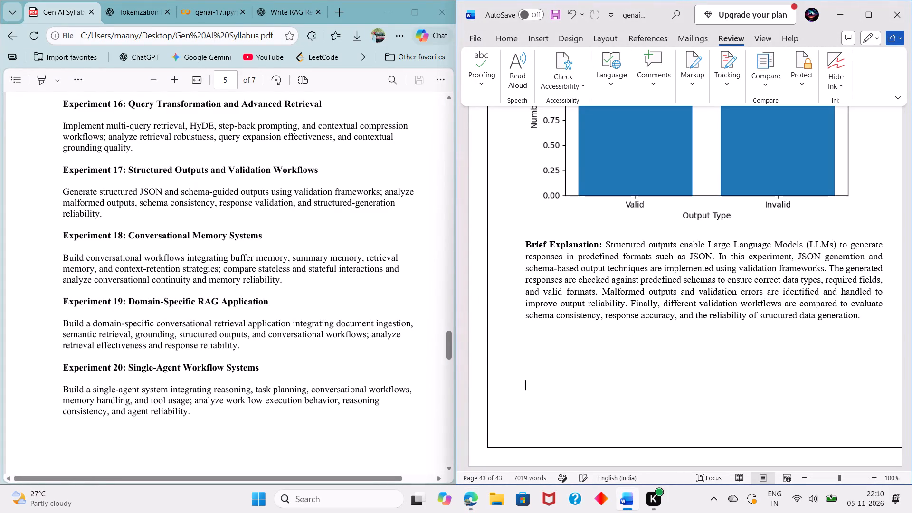
key(Return)
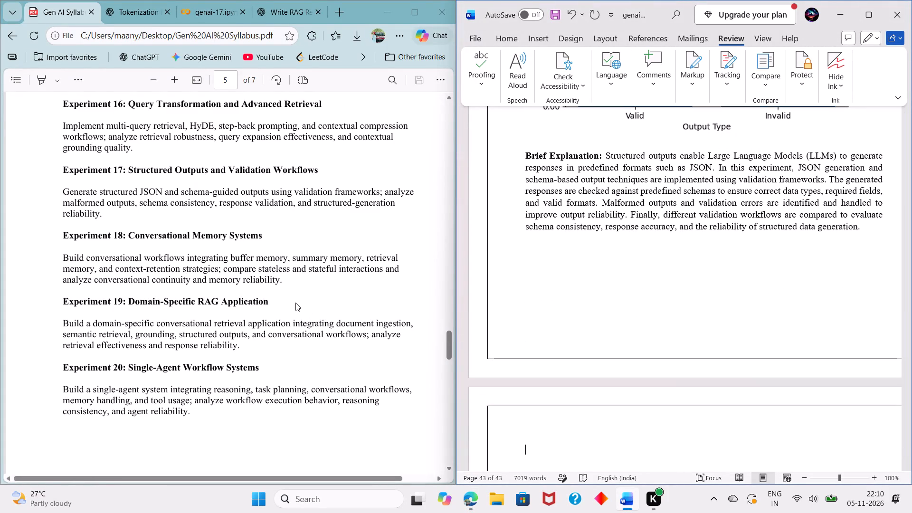
Copy the Experiment 20: Single-Agent Workflow Systems heading and description from the syllabus PDF and send them to the Tokenization Report Writing ChatGPT chat.
scroll(295, 303, down, 4)
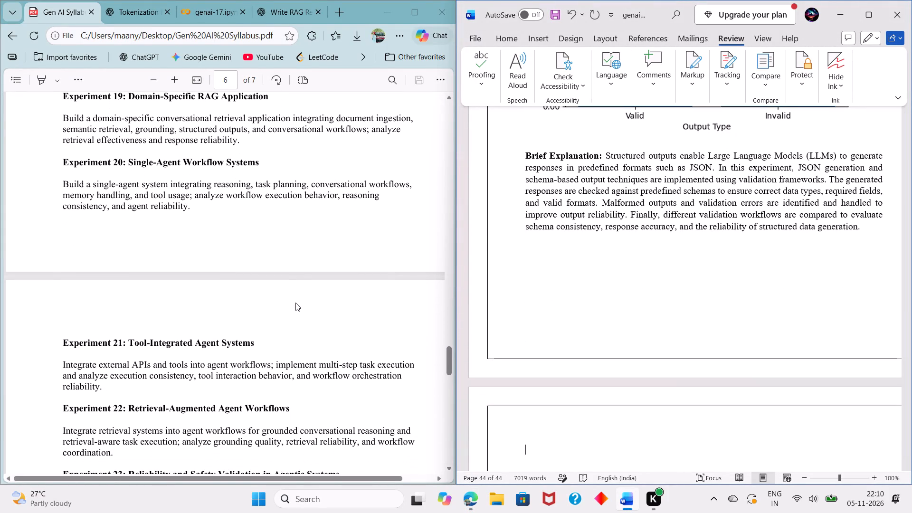
scroll(295, 303, down, 1)
drag(64, 160, 191, 213)
key(ctrl+c)
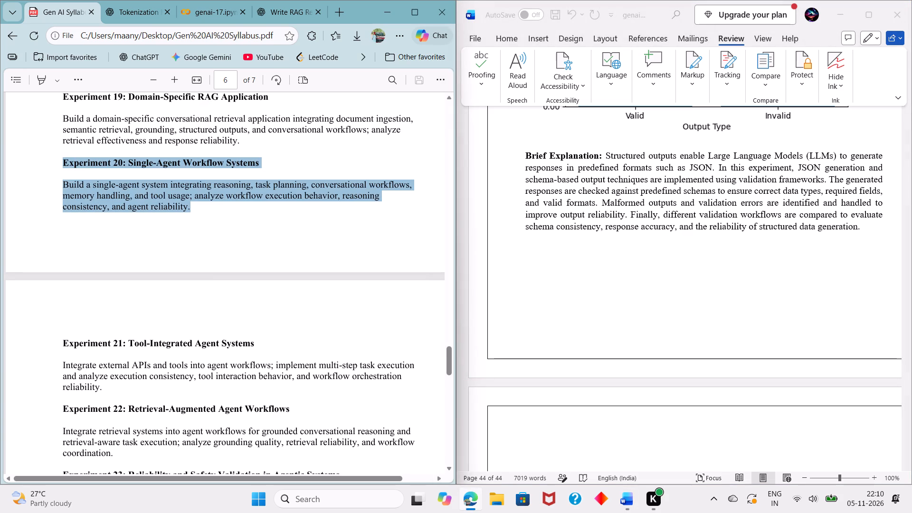
click(191, 213)
click(133, 0)
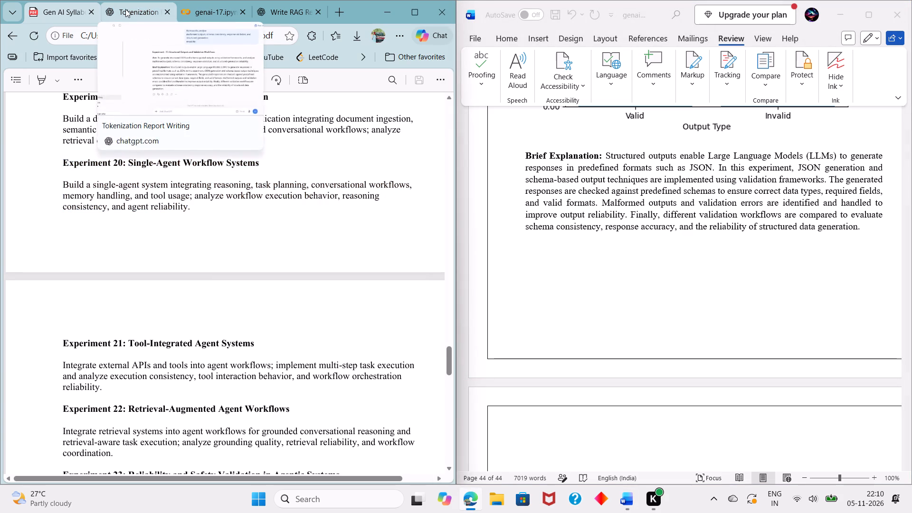
click(125, 9)
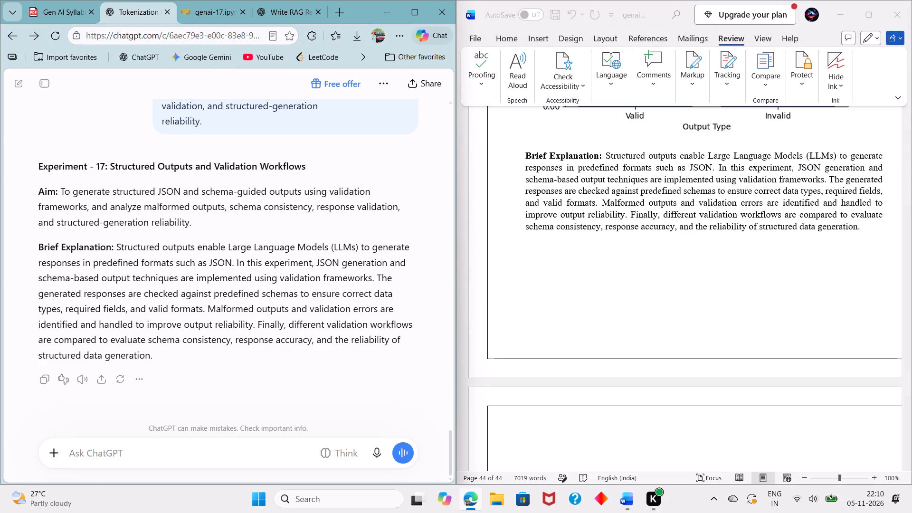
click(137, 453)
key(ctrl+v)
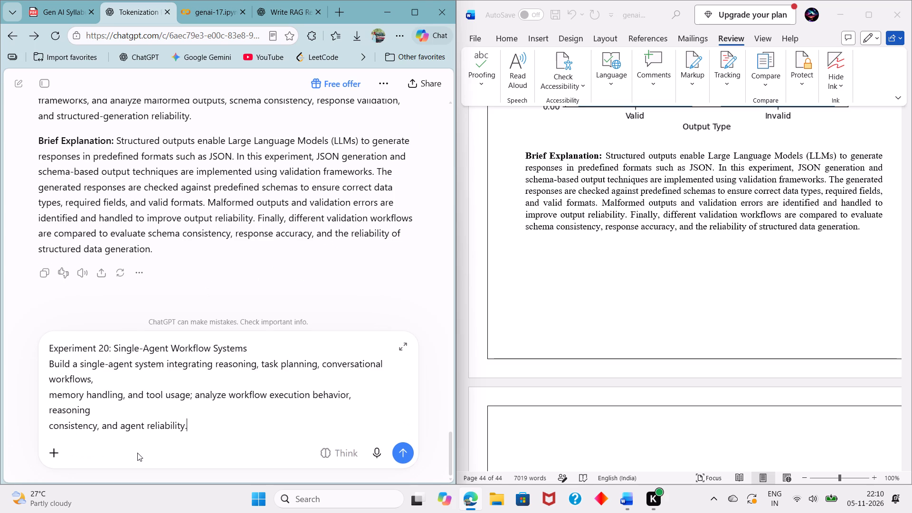
key(Return)
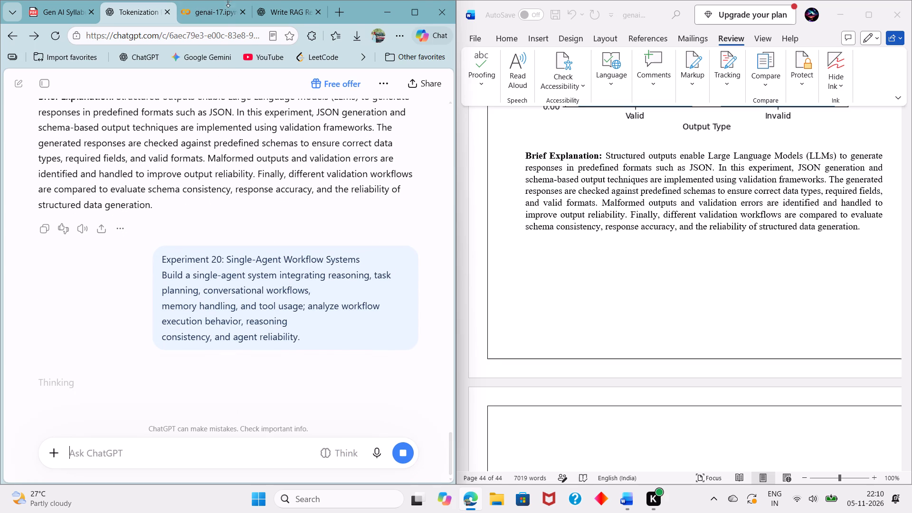
In Colab, open the recent notebook genai-20.ipynb in place of genai-17.ipynb.
click(228, 2)
click(57, 100)
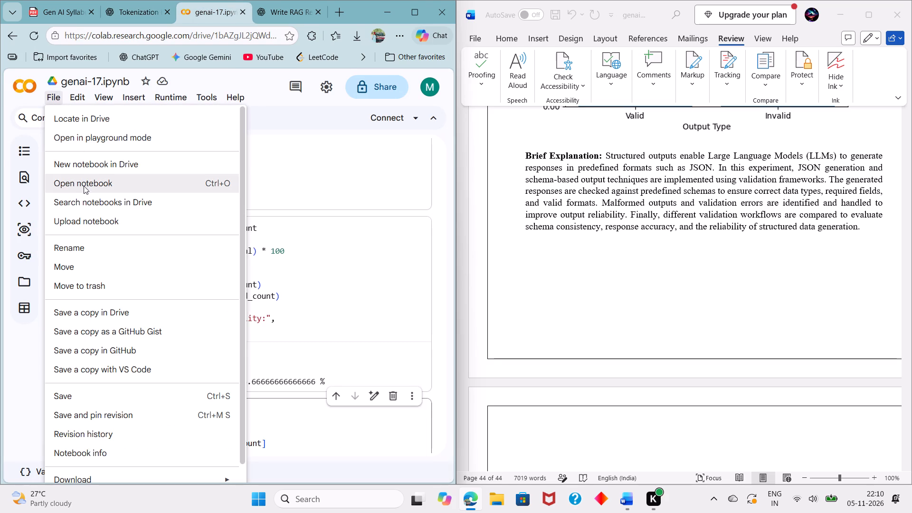
click(86, 187)
scroll(210, 323, down, 2)
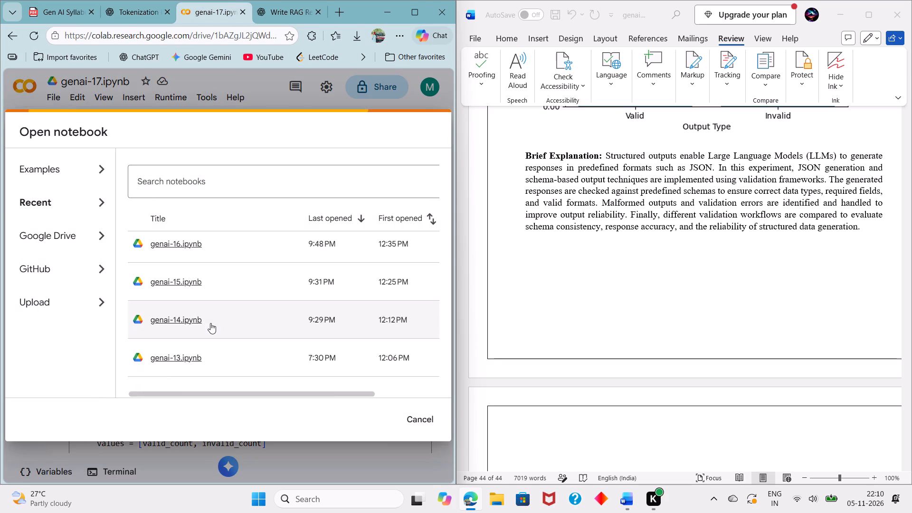
scroll(210, 323, down, 6)
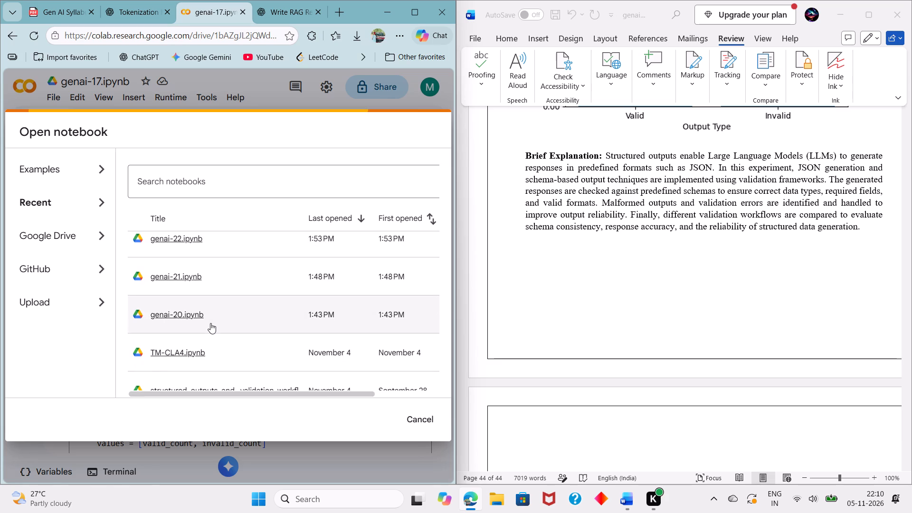
click(187, 312)
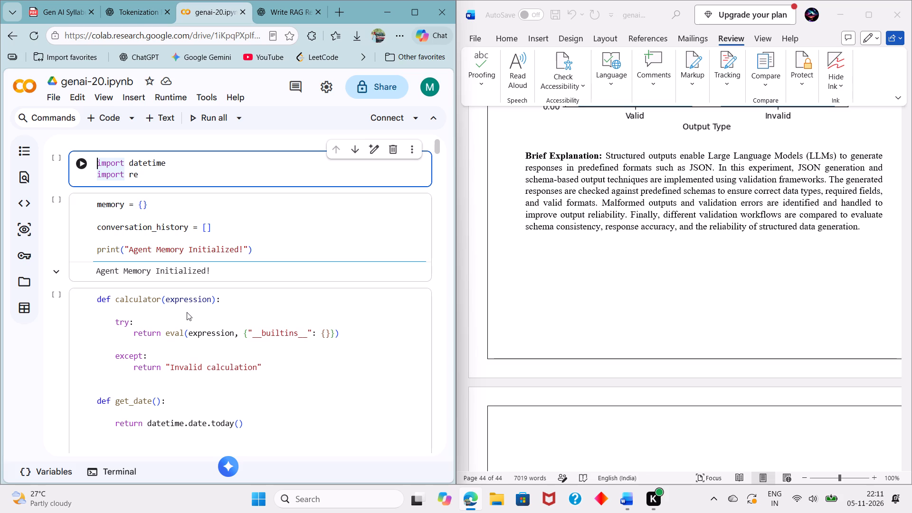
Launch WhatsApp from the installed apps.
click(253, 498)
click(370, 395)
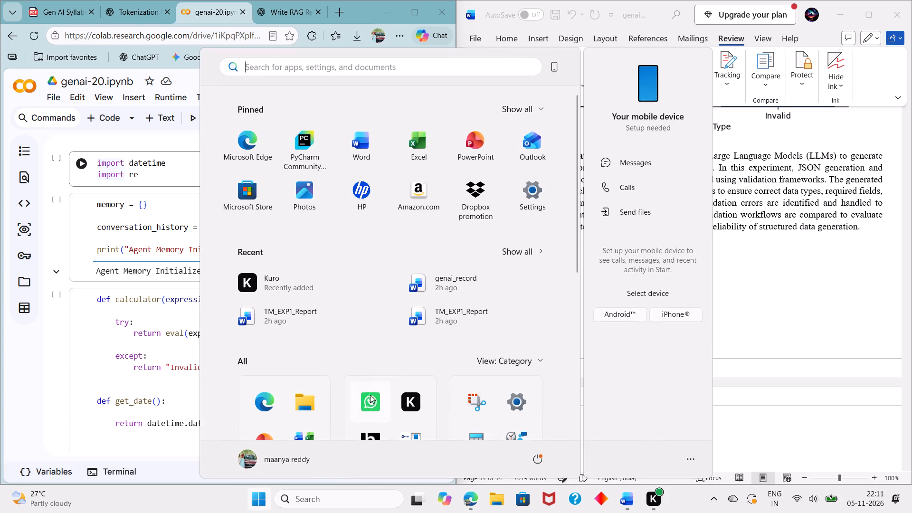
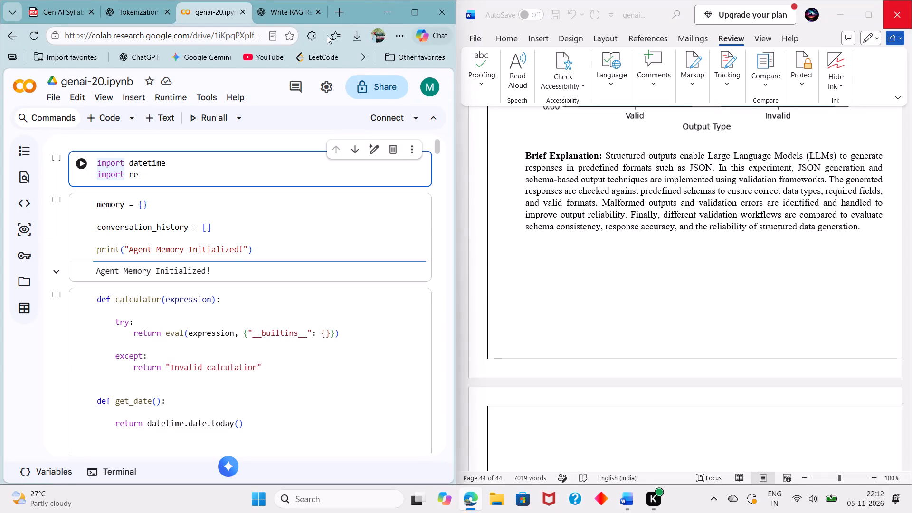
click(49, 8)
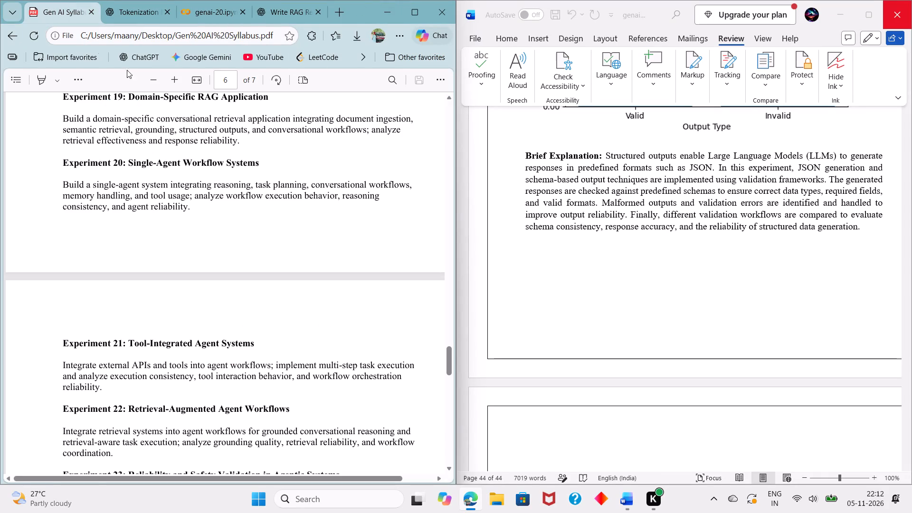
scroll(175, 195, up, 4)
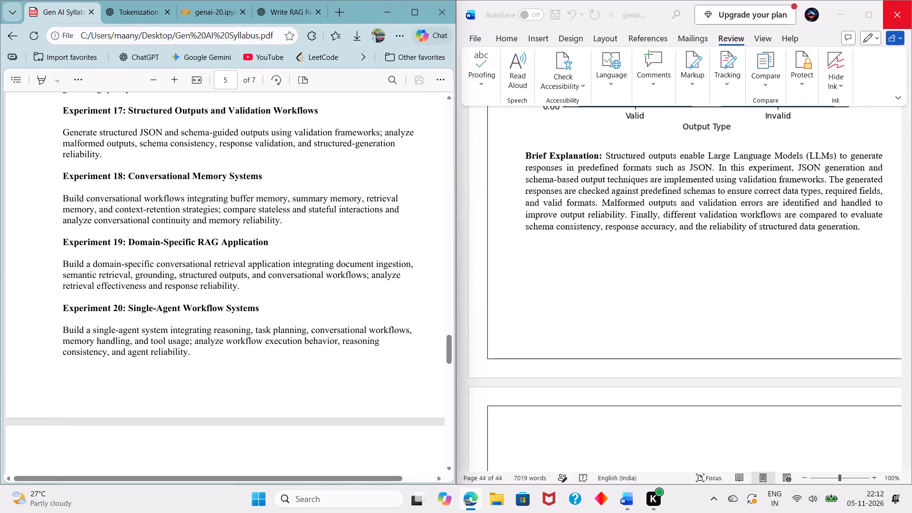
scroll(175, 195, up, 1)
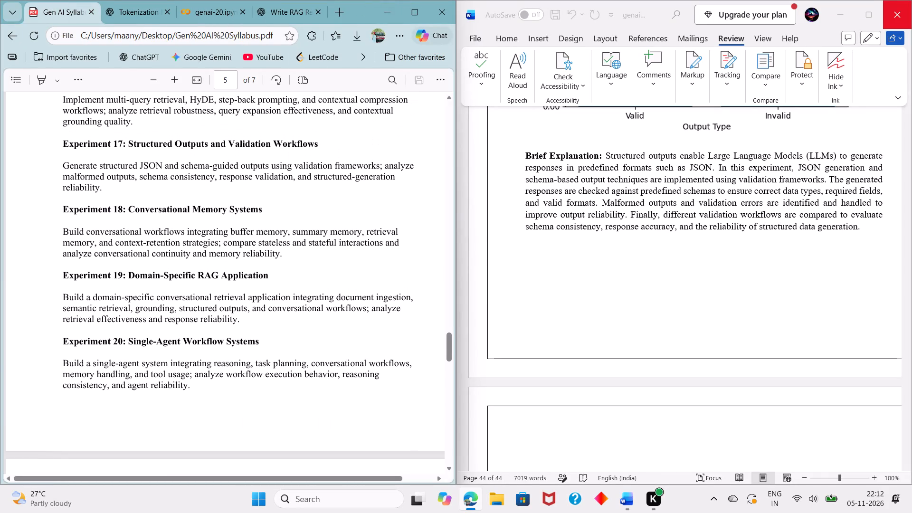
scroll(526, 200, up, 9)
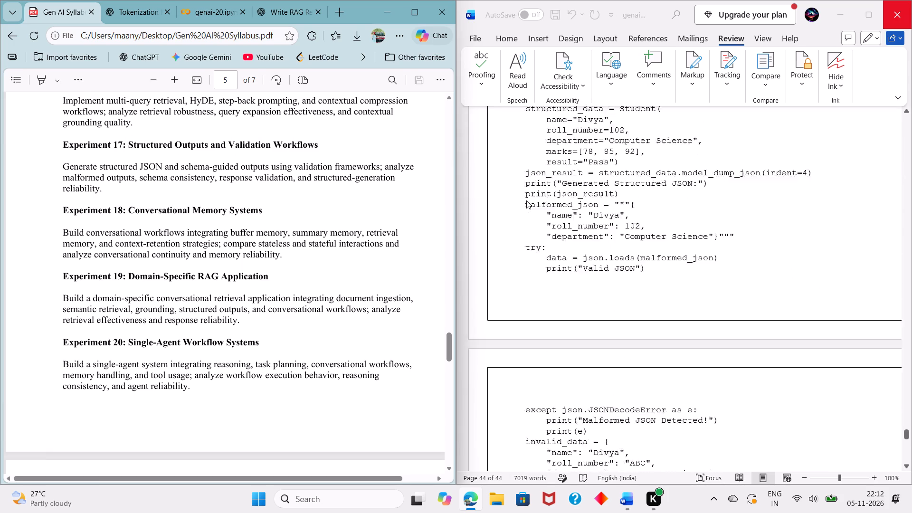
scroll(526, 200, up, 5)
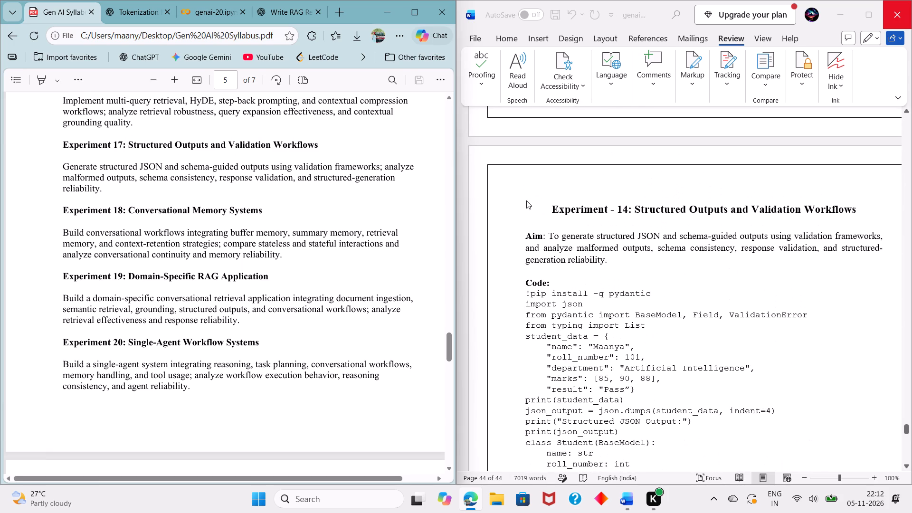
scroll(526, 200, down, 6)
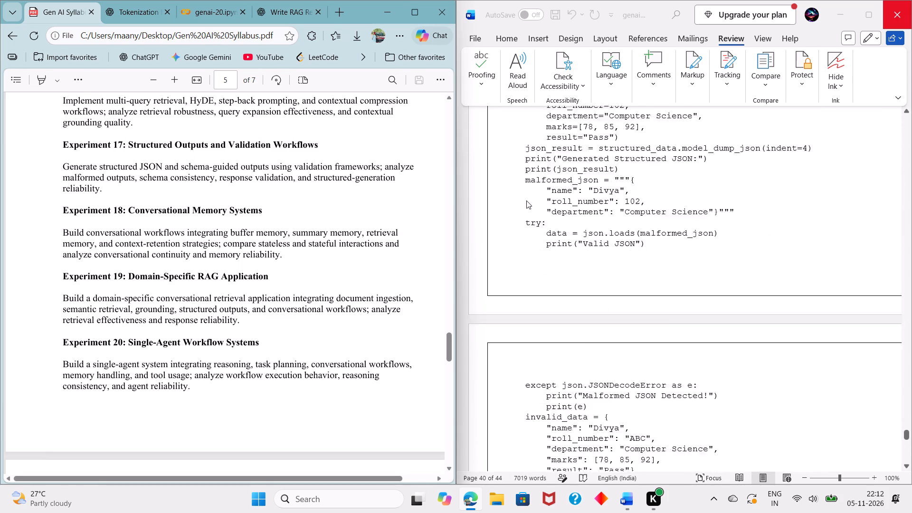
scroll(526, 200, down, 5)
scroll(526, 200, up, 2)
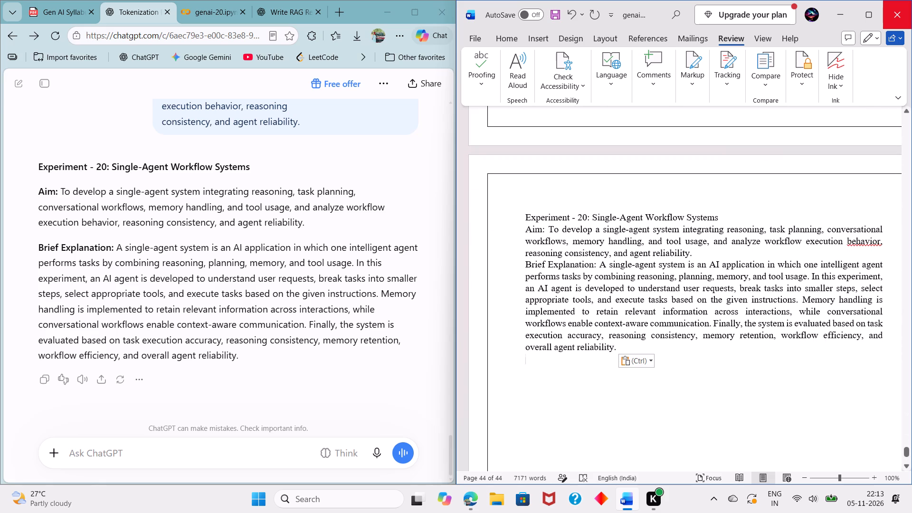
drag(523, 216, 747, 214)
click(722, 194)
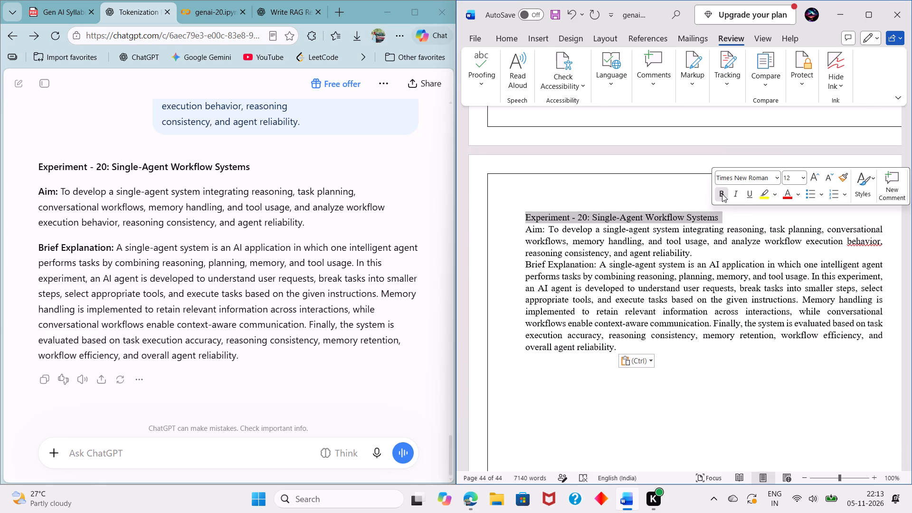
click(801, 175)
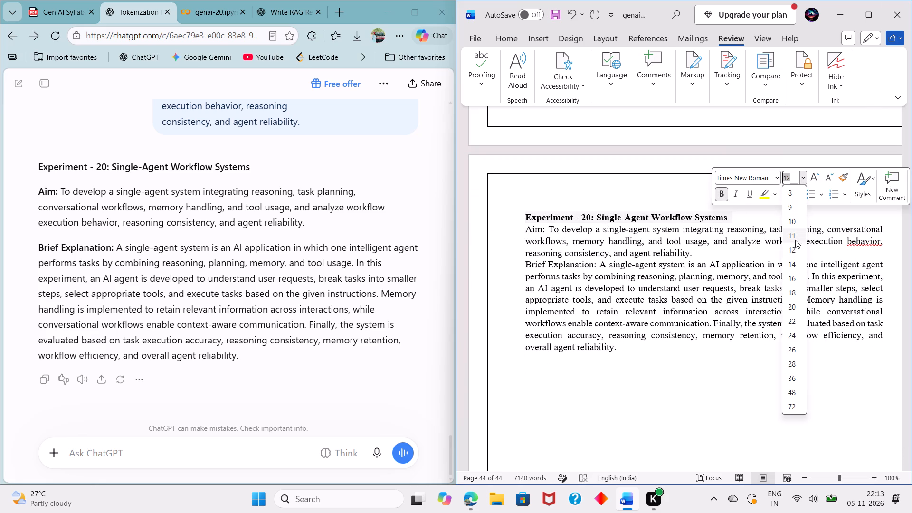
click(791, 264)
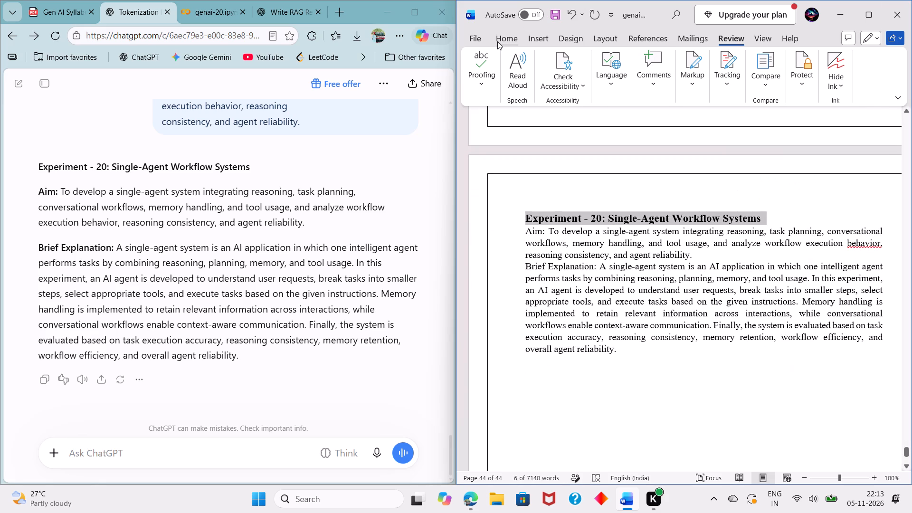
click(497, 41)
click(681, 71)
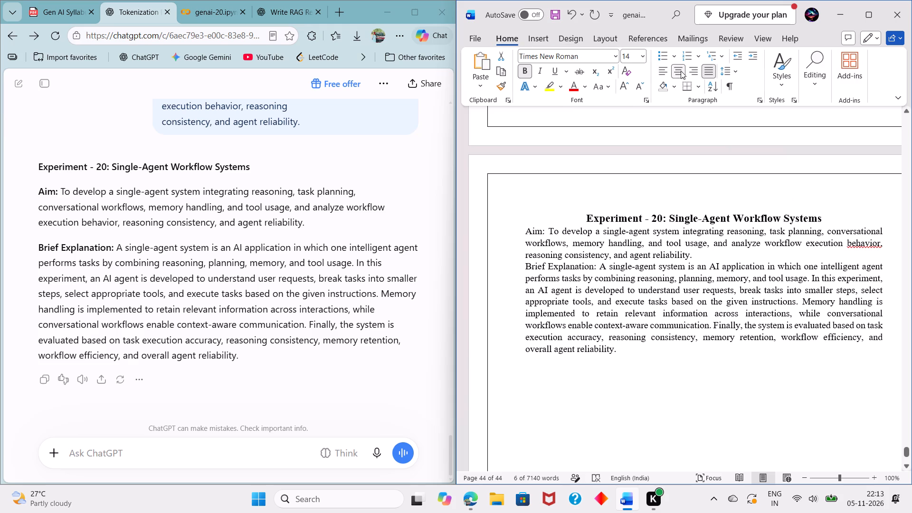
click(829, 213)
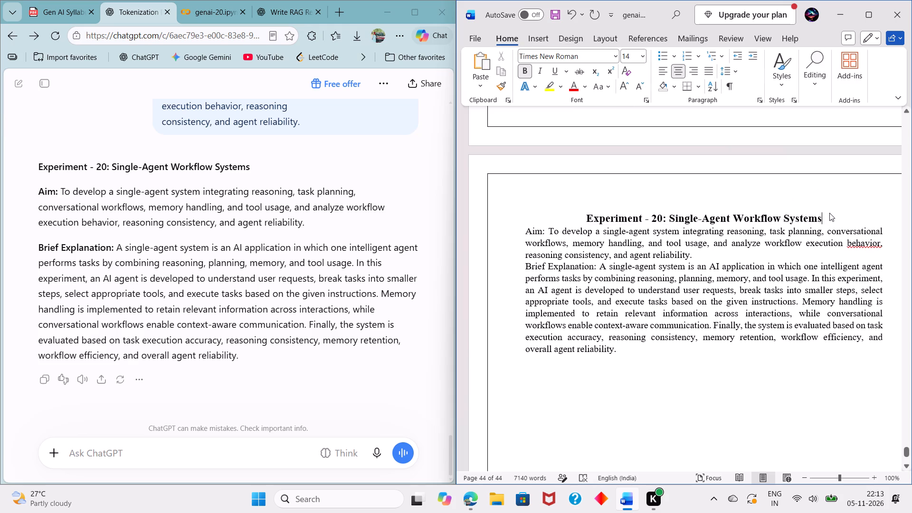
key(Return)
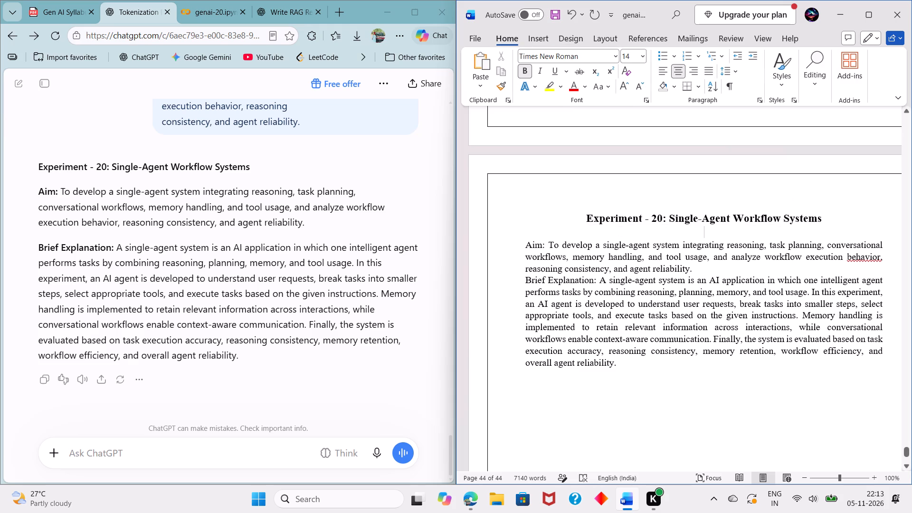
Renumber the Single-Agent Workflow Systems heading as Experiment - 15.
click(662, 219)
key(BackSpace)
key(BackSpace)
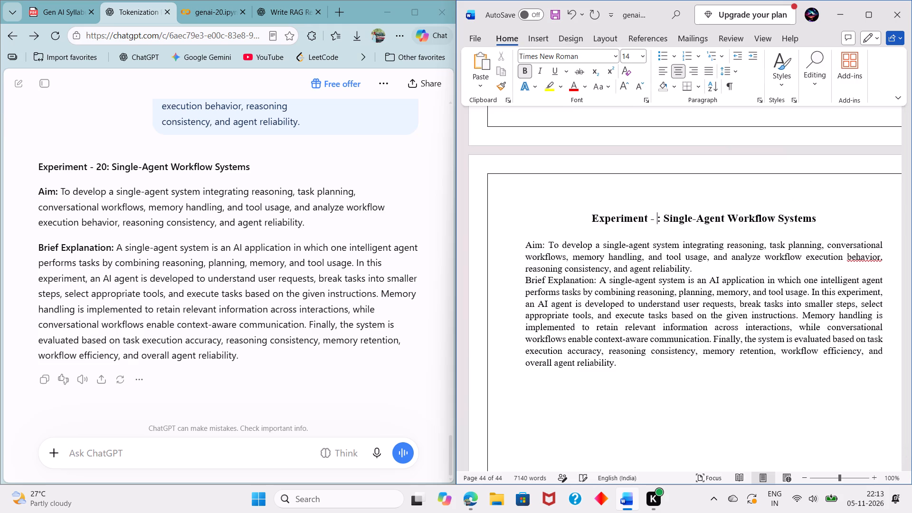
text(15)
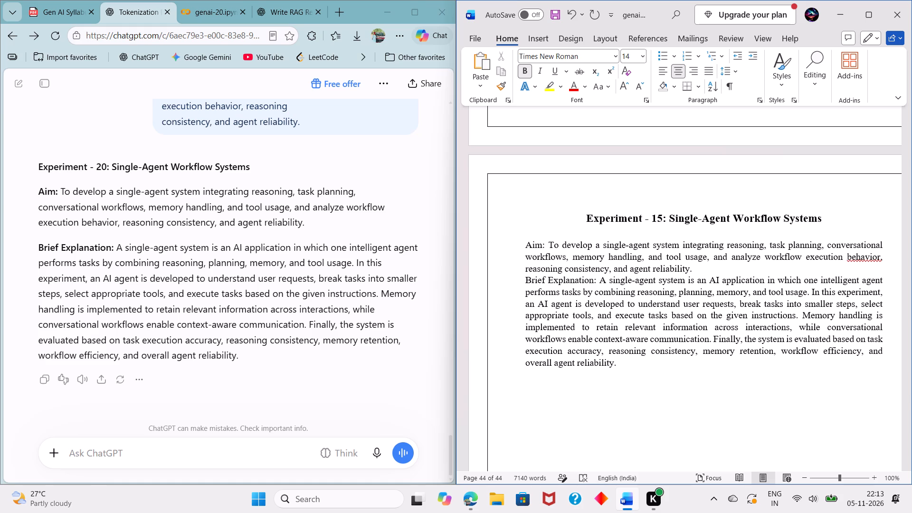
Make the "Aim:" and "Brief Explanation:" labels of the Single-Agent Workflow Systems experiment bold.
scroll(662, 219, down, 1)
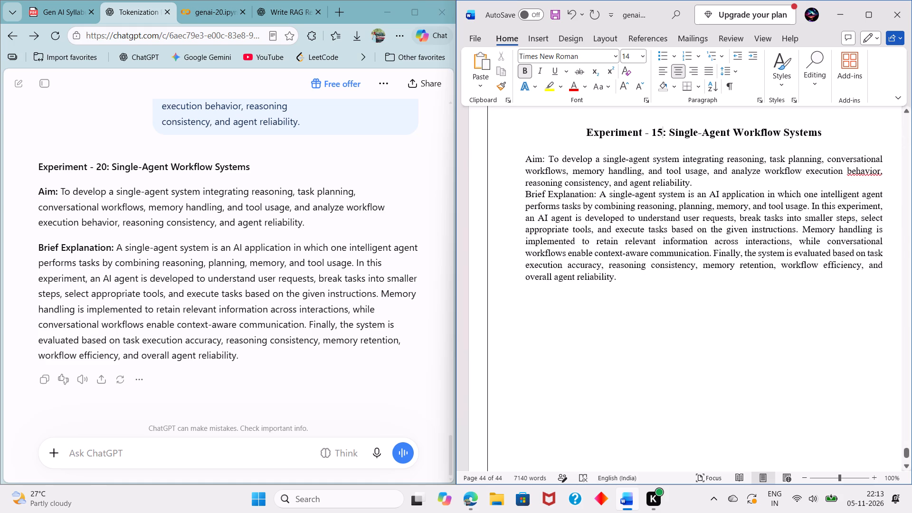
drag(544, 161, 525, 160)
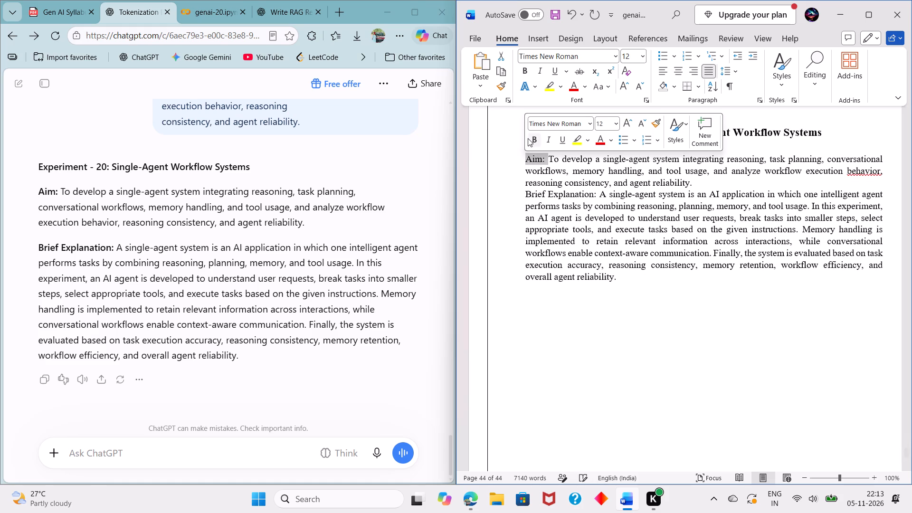
click(528, 138)
drag(526, 193, 591, 192)
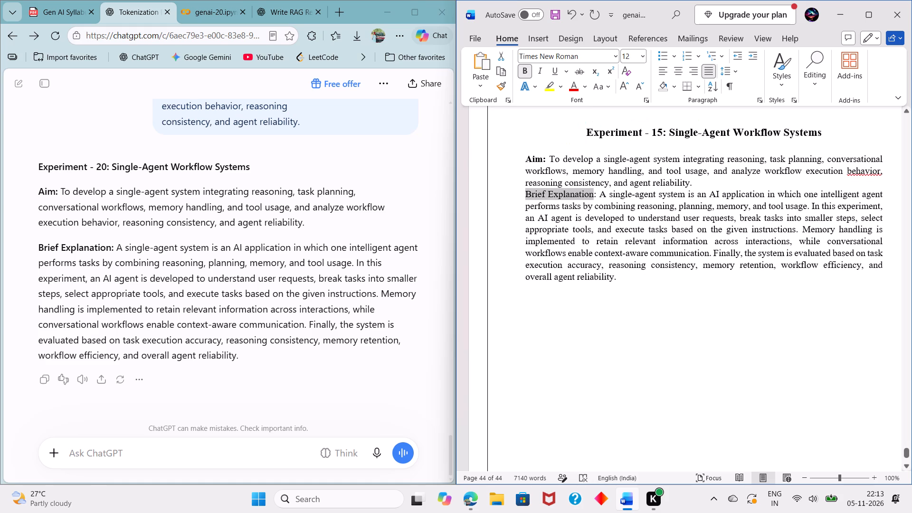
drag(591, 192, 595, 192)
click(602, 169)
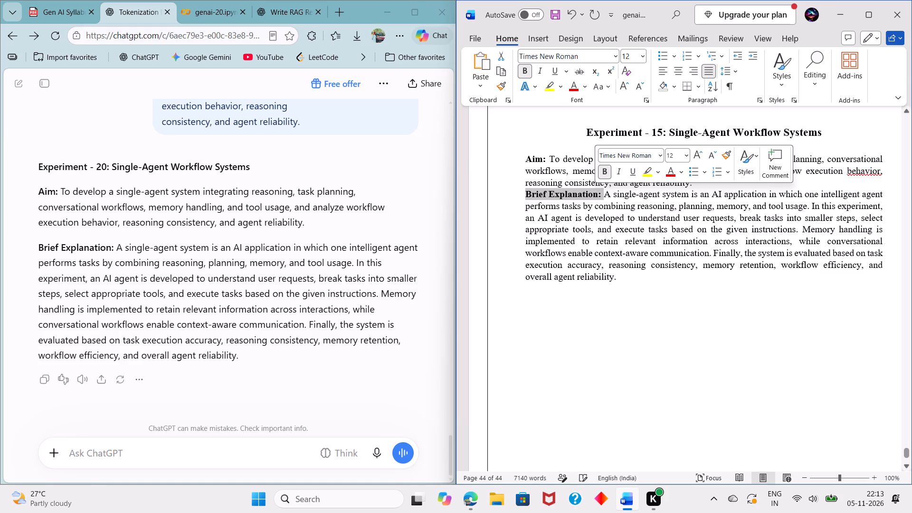
click(650, 327)
Insert a bold "Code:" label between the aim and the brief explanation, with a blank line above and below it.
click(697, 183)
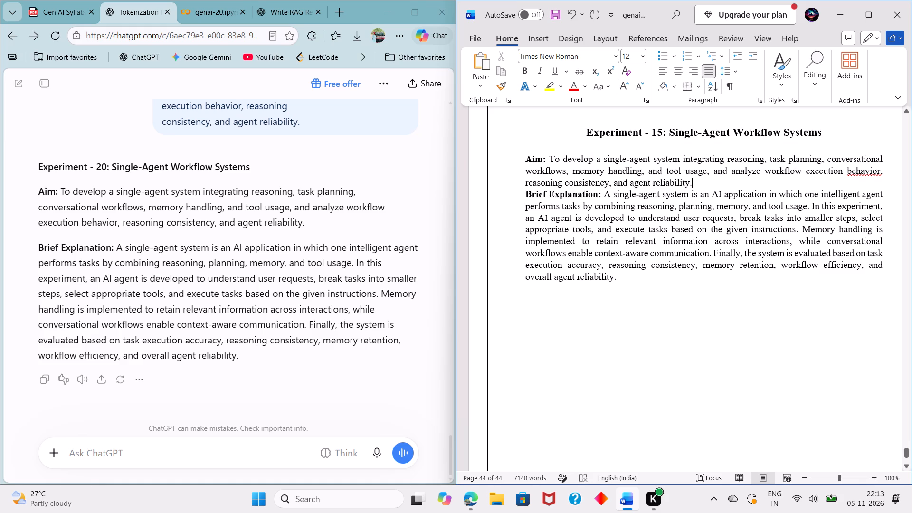
key(Return)
key(Return)
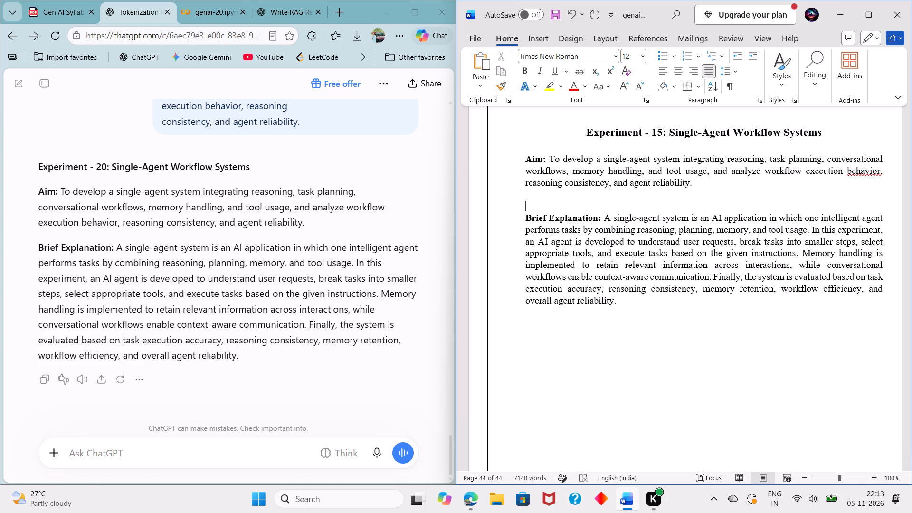
key(ctrl+c)
text(ode)
key(BackSpace)
key(BackSpace)
key(BackSpace)
text(Code)
key(Return)
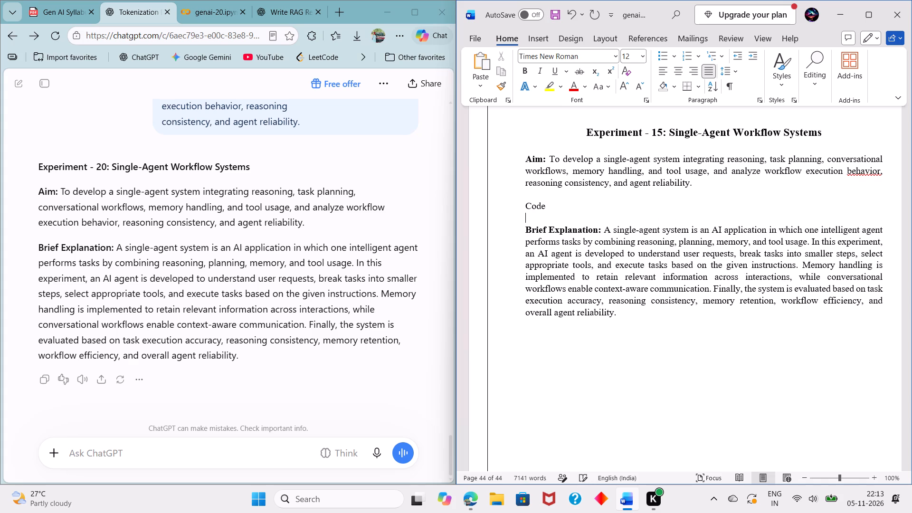
key(BackSpace)
key(shift+colon)
key(Return)
drag(524, 202, 553, 205)
click(560, 182)
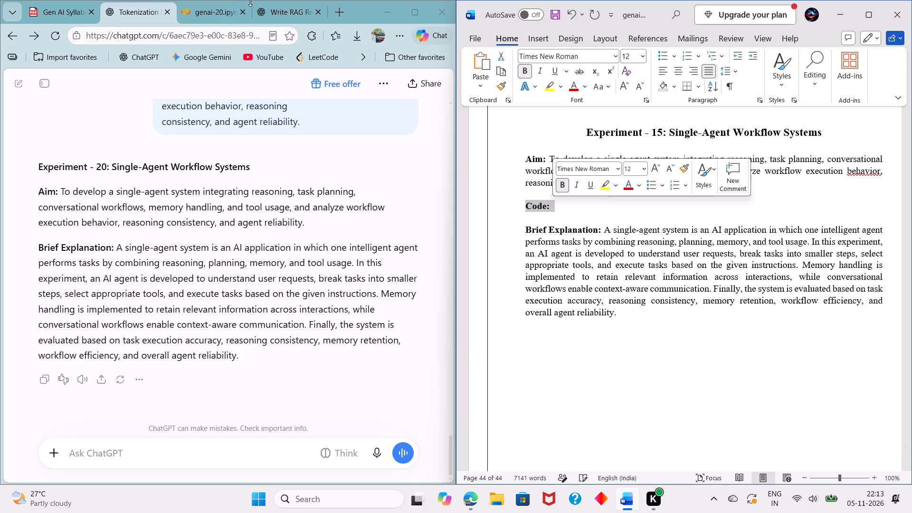
Select and copy all cells of the genai-20.ipynb notebook in Colab.
click(228, 4)
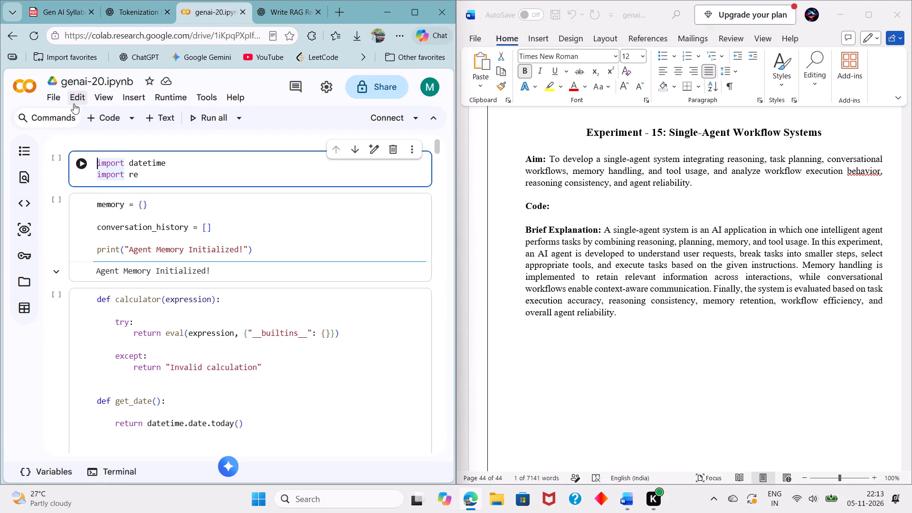
click(74, 104)
click(96, 166)
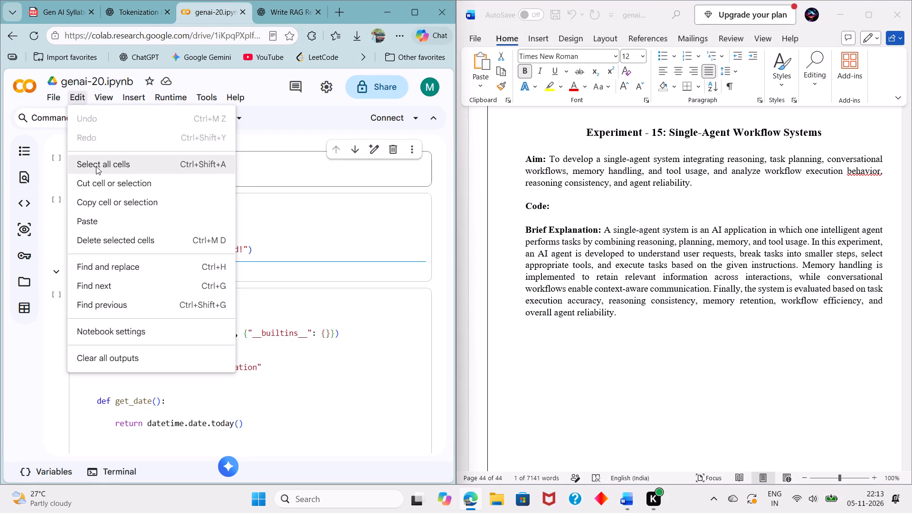
key(ctrl+c)
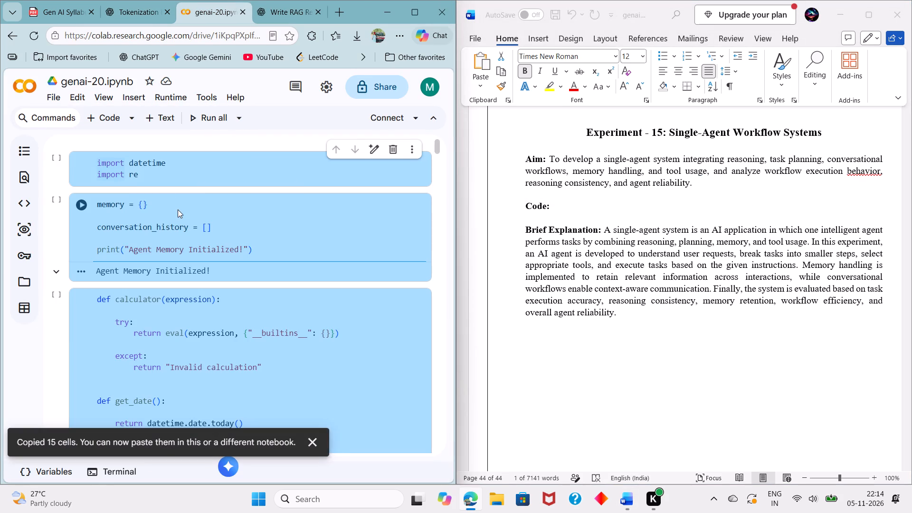
Submit the copied genai-20 notebook code to the "Write RAG Retrieval Code" chat in ChatGPT.
click(254, 214)
click(288, 0)
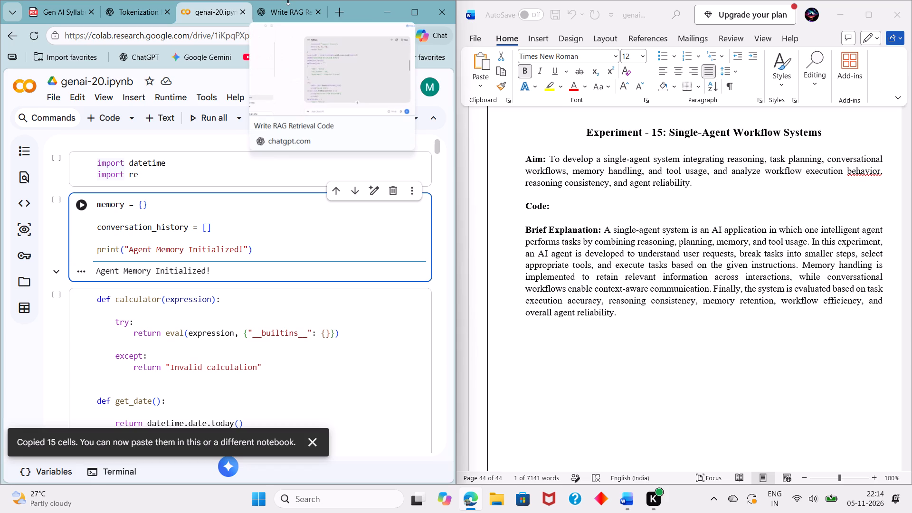
click(283, 1)
click(283, 8)
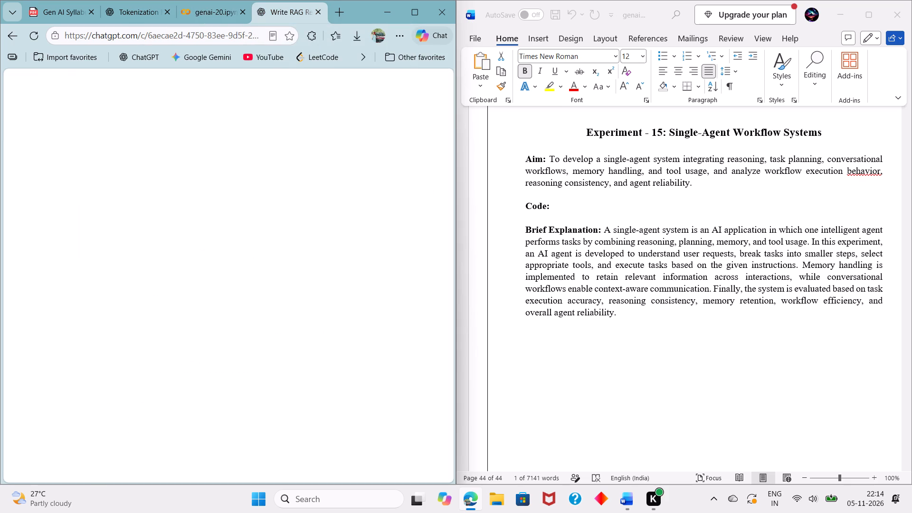
scroll(211, 336, down, 1)
click(145, 462)
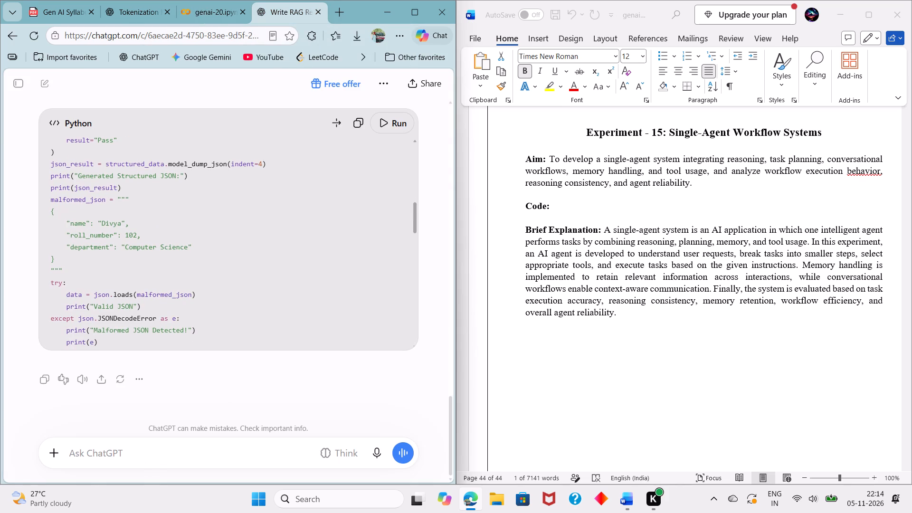
key(ctrl+v)
key(Return)
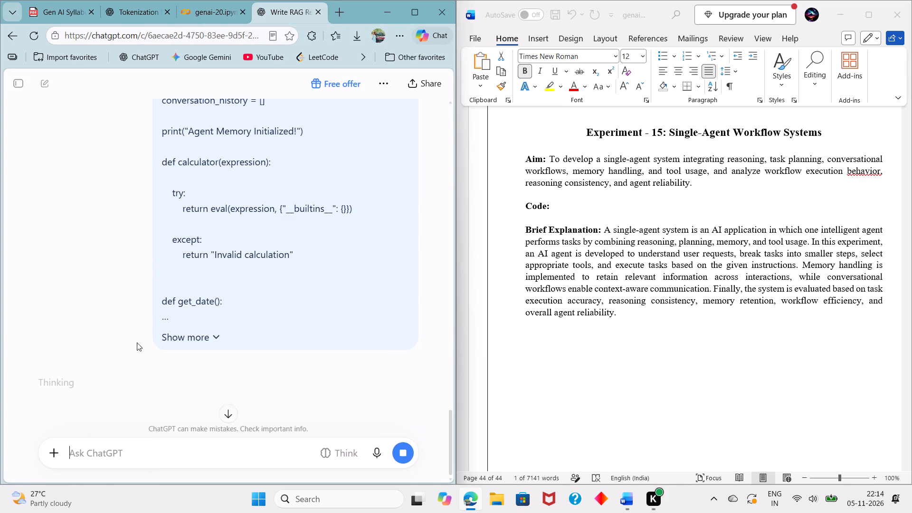
click(185, 4)
scroll(197, 336, down, 6)
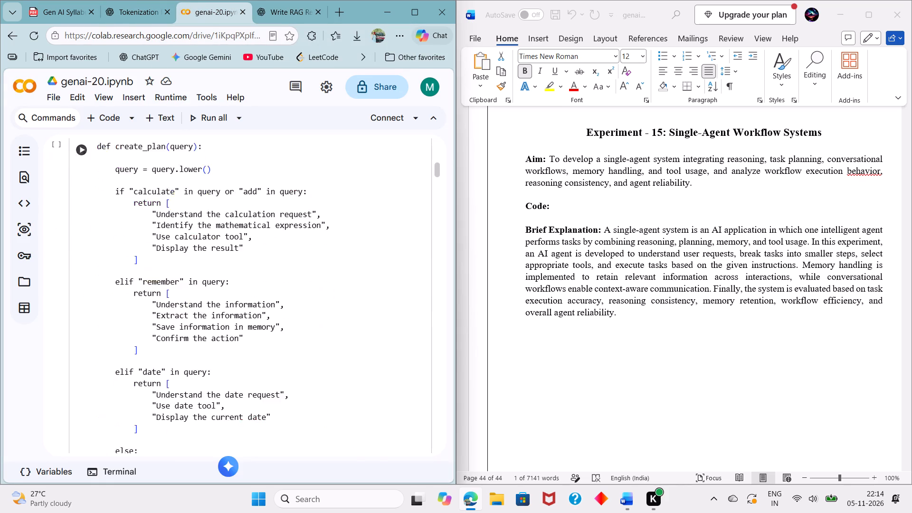
scroll(197, 336, down, 14)
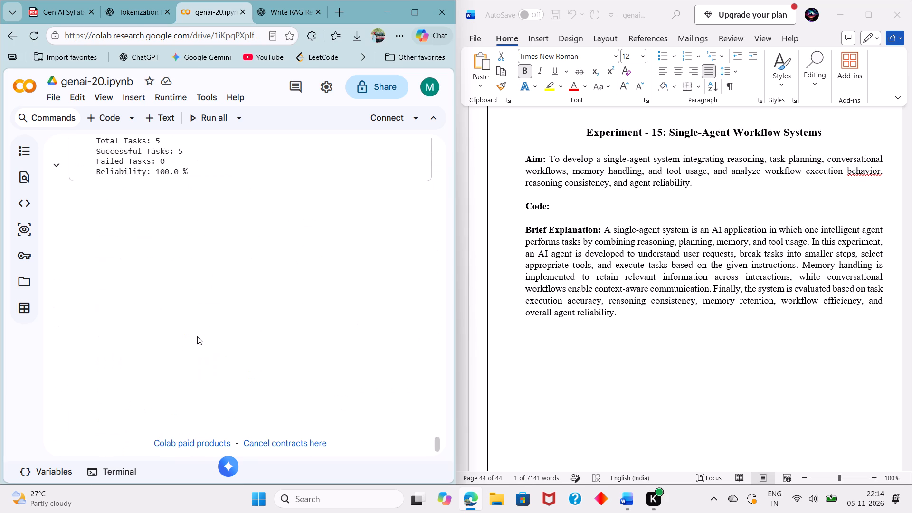
scroll(197, 336, up, 2)
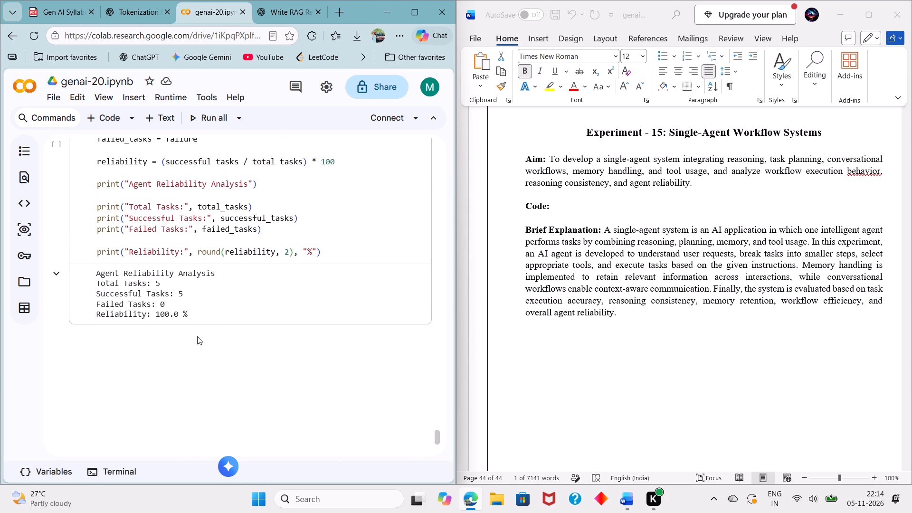
scroll(197, 336, up, 4)
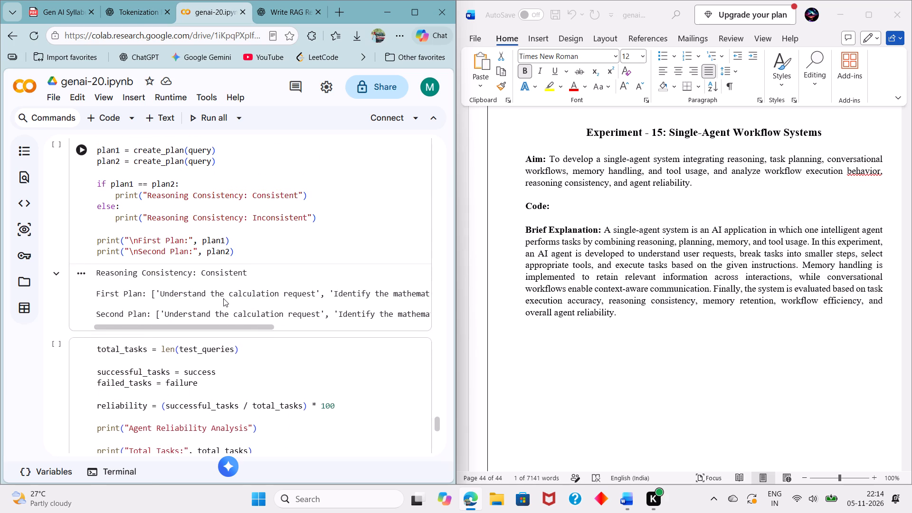
scroll(223, 298, left, 5)
scroll(223, 298, right, 2)
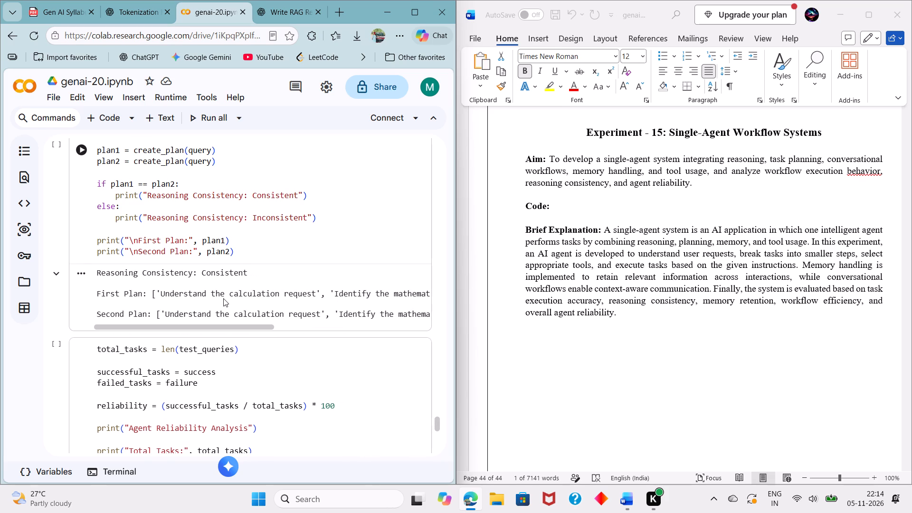
scroll(223, 298, up, 4)
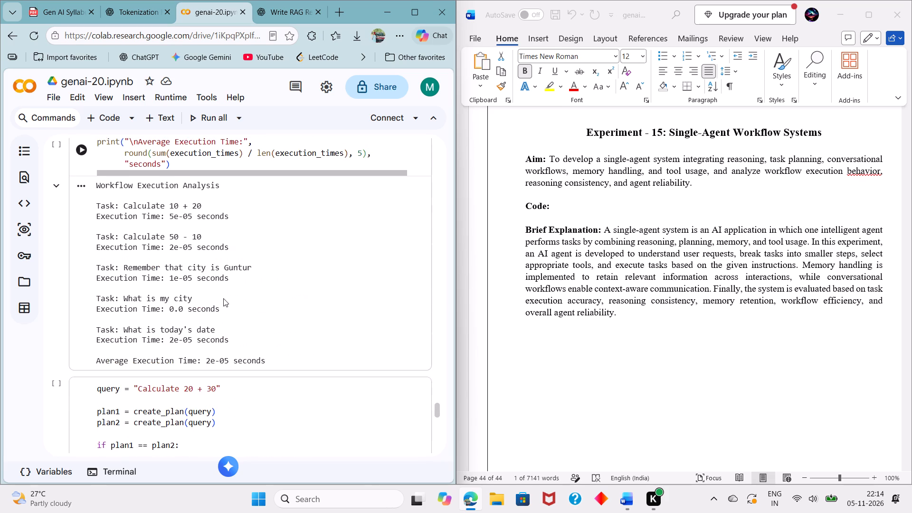
scroll(223, 298, up, 1)
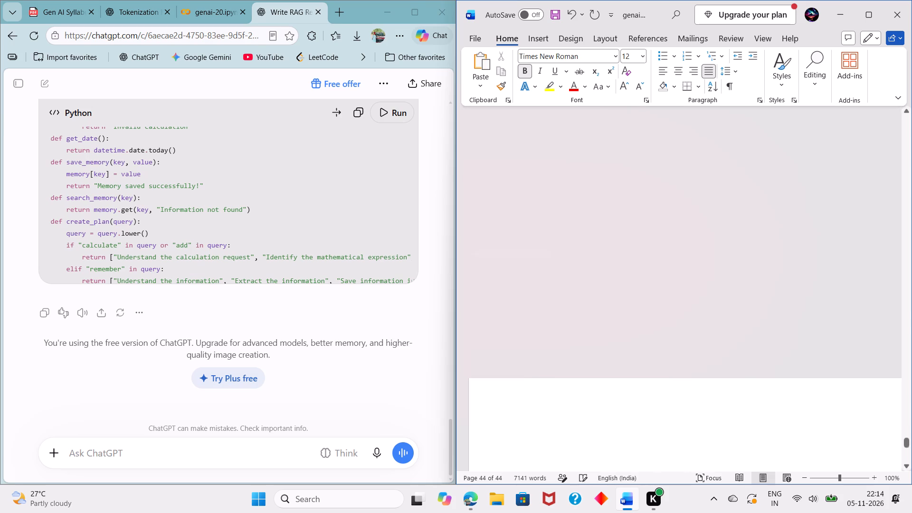
Set the font of all the pasted Experiment 15 code, from "import datetime" to the final reliability print line, to Courier New.
scroll(552, 206, up, 6)
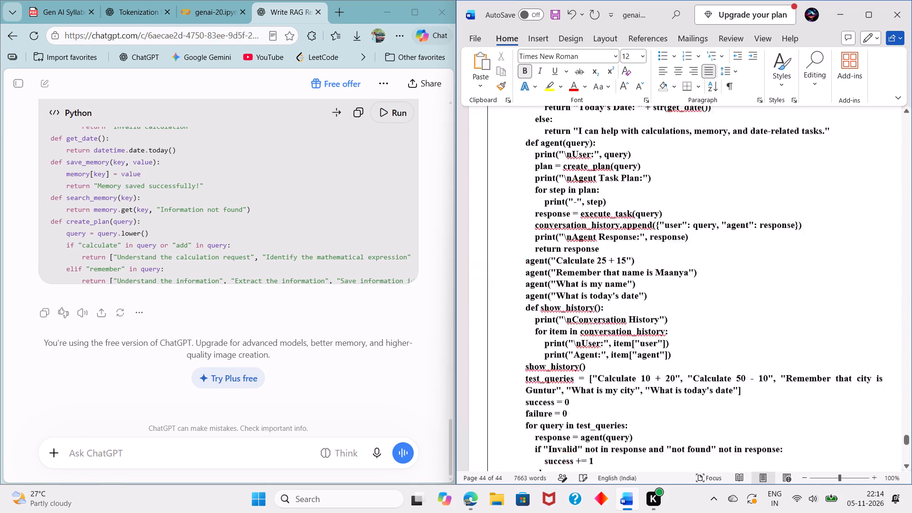
scroll(552, 206, up, 3)
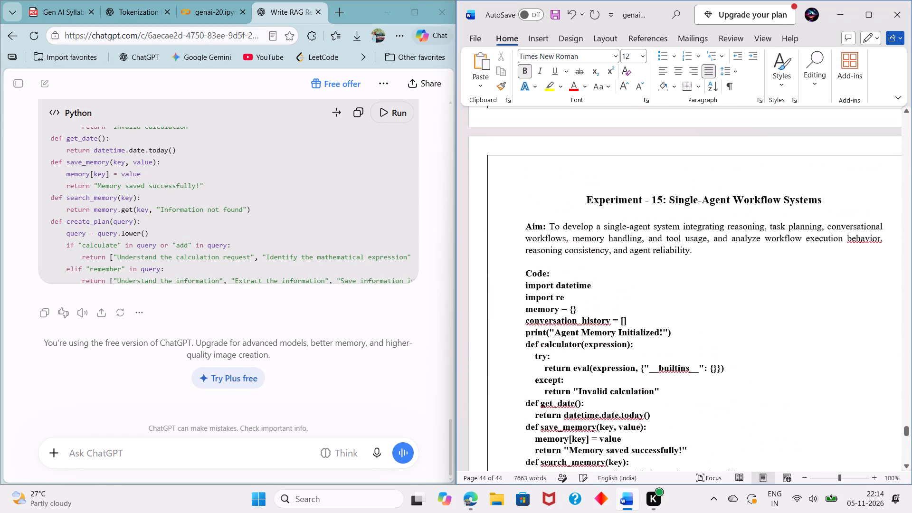
scroll(552, 206, down, 1)
drag(525, 209, 626, 437)
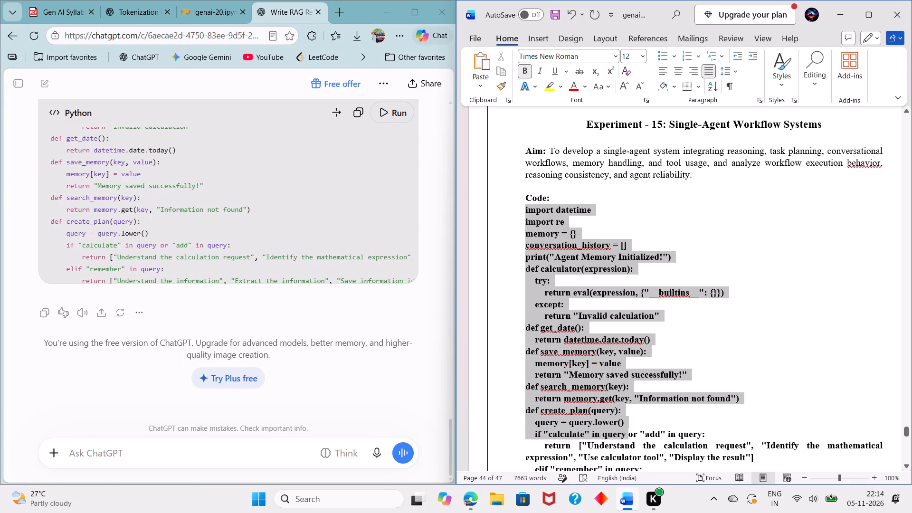
drag(626, 437, 632, 474)
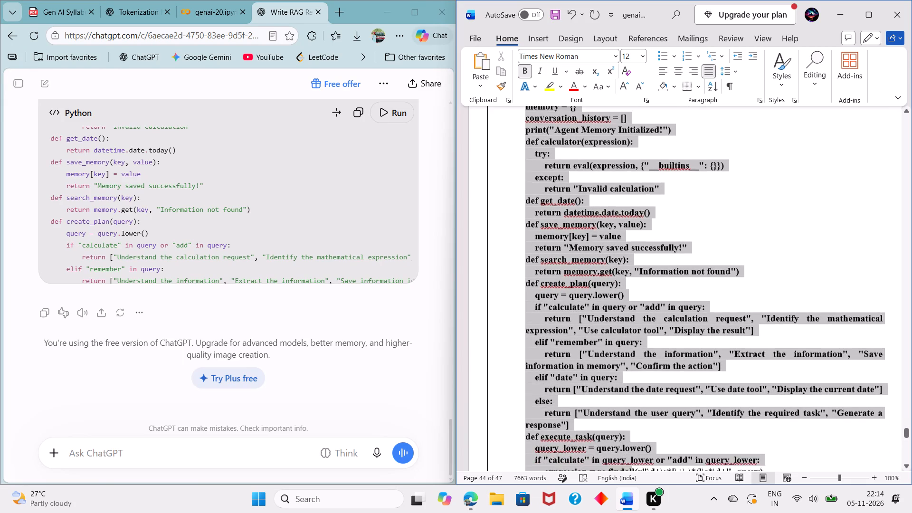
drag(632, 474, 634, 473)
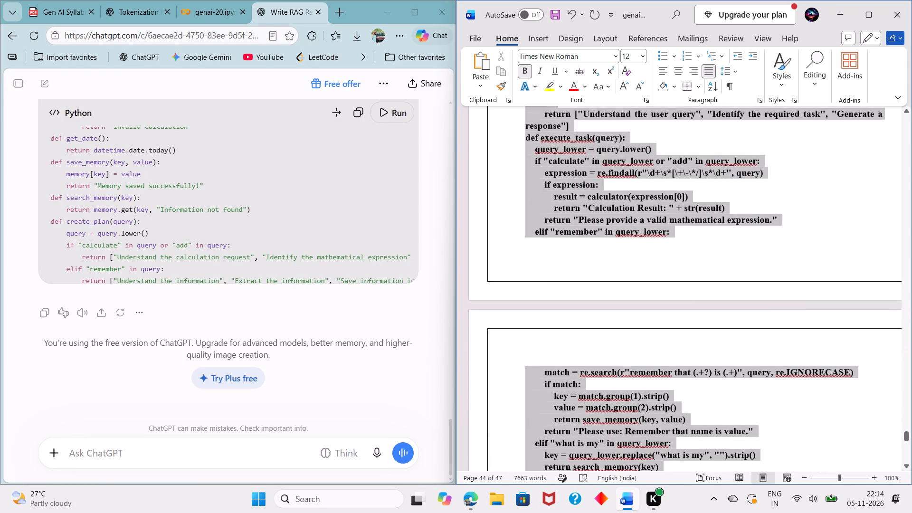
drag(634, 473, 631, 474)
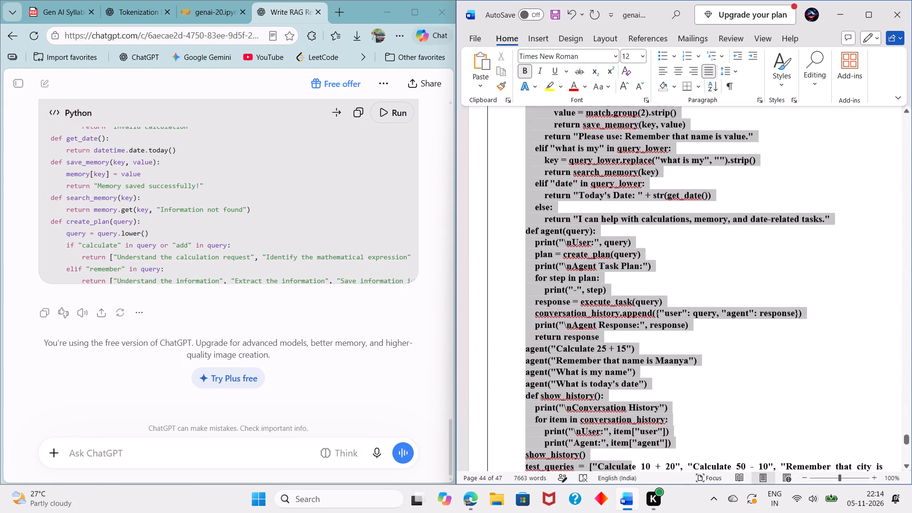
drag(631, 474, 631, 474)
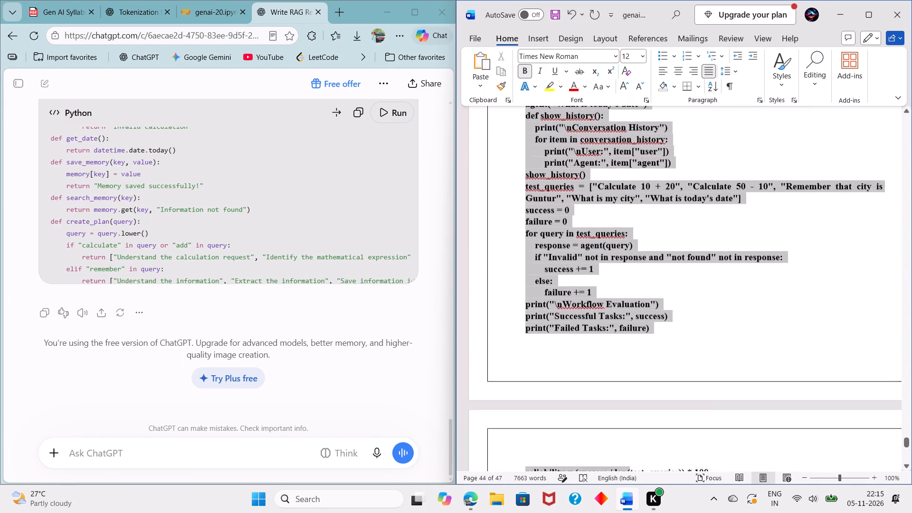
drag(631, 474, 632, 470)
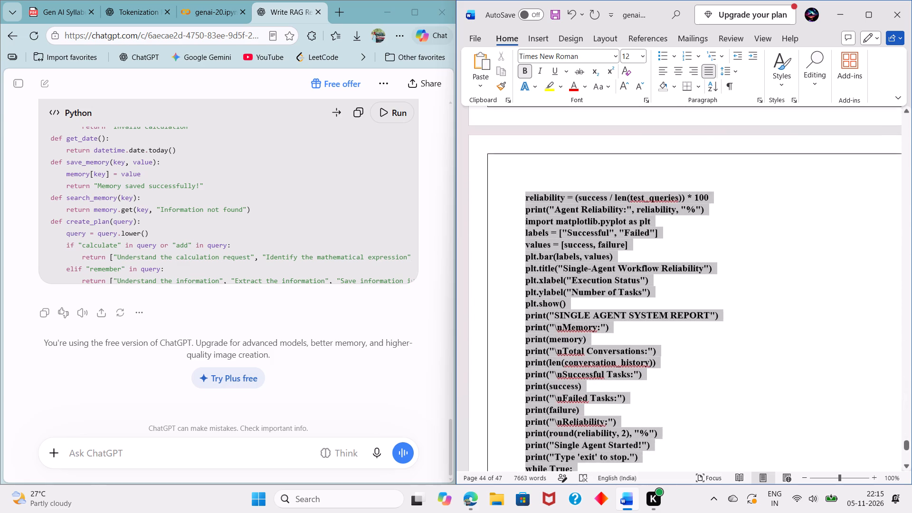
drag(632, 470, 632, 468)
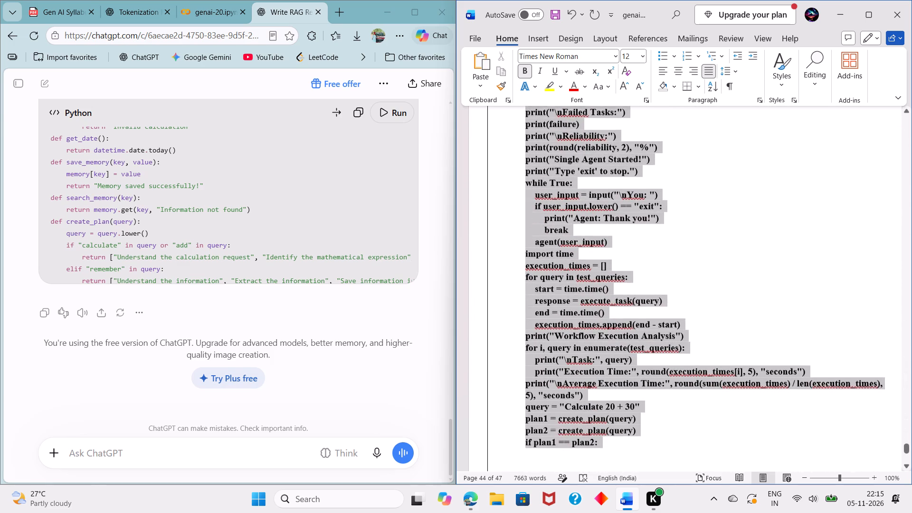
drag(632, 468, 632, 489)
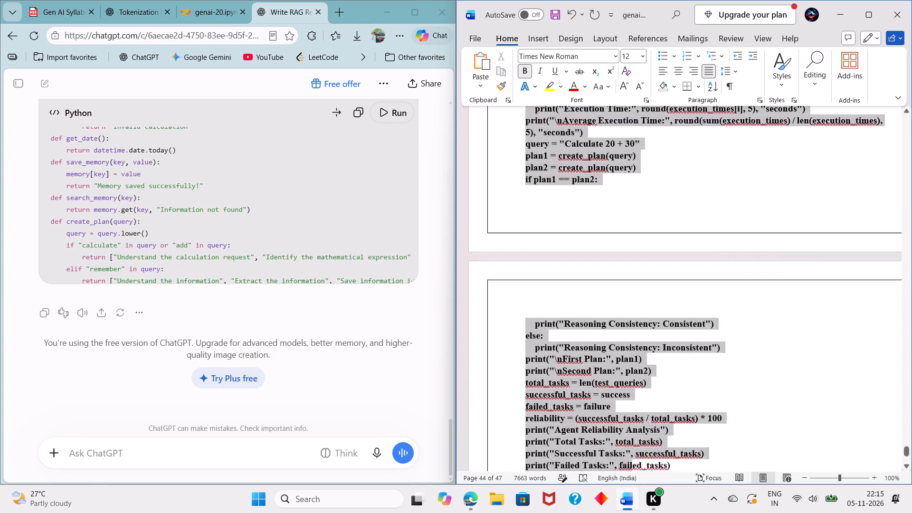
drag(632, 489, 755, 244)
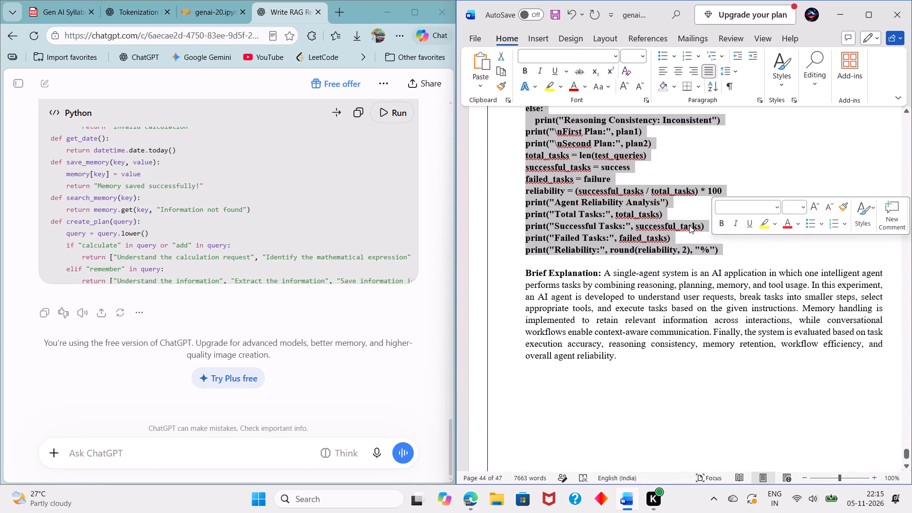
click(619, 56)
click(615, 57)
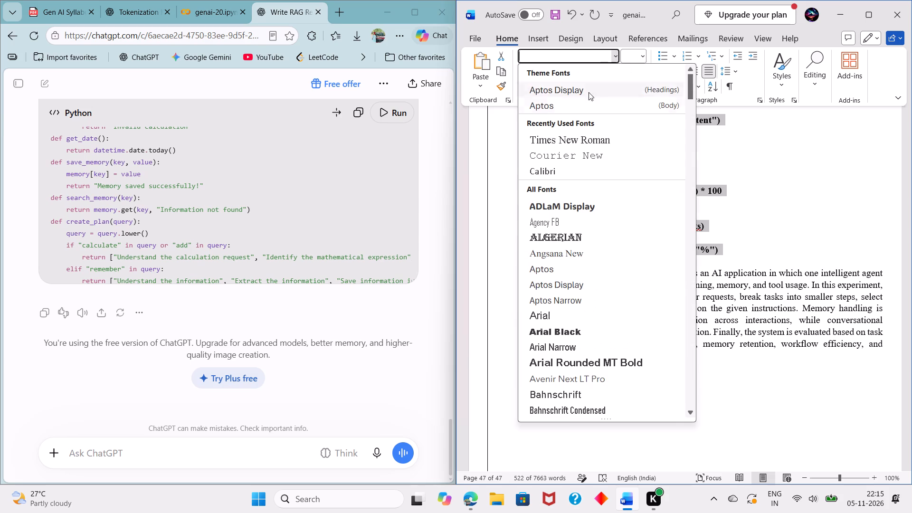
click(561, 152)
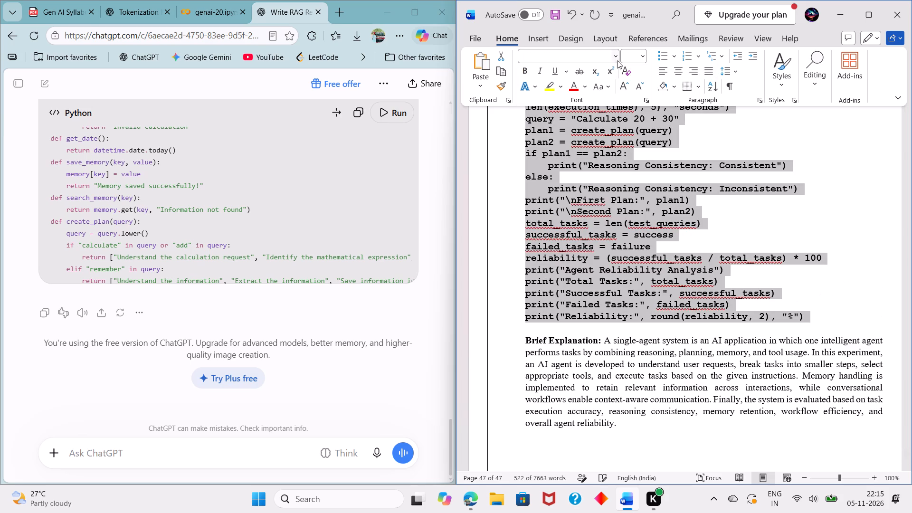
Set the selected Experiment 15 code to font size 11 and remove its bold formatting.
click(638, 59)
click(643, 57)
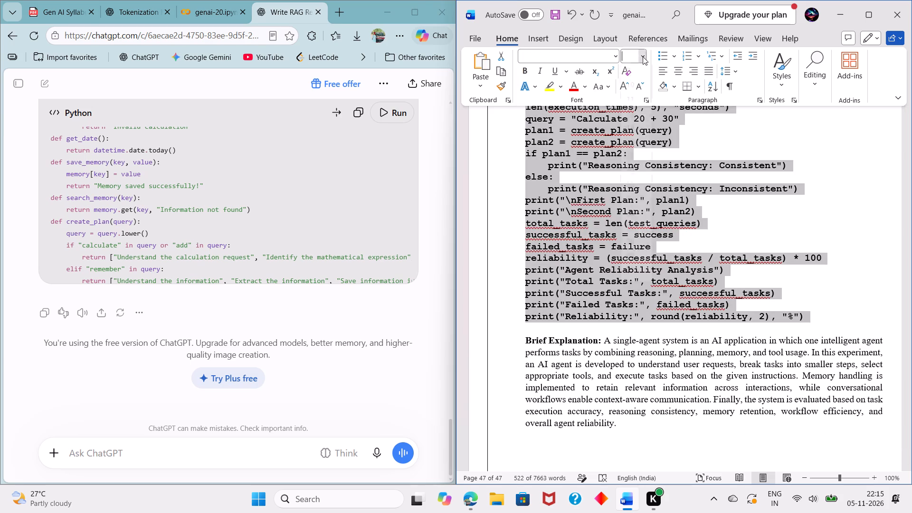
click(630, 117)
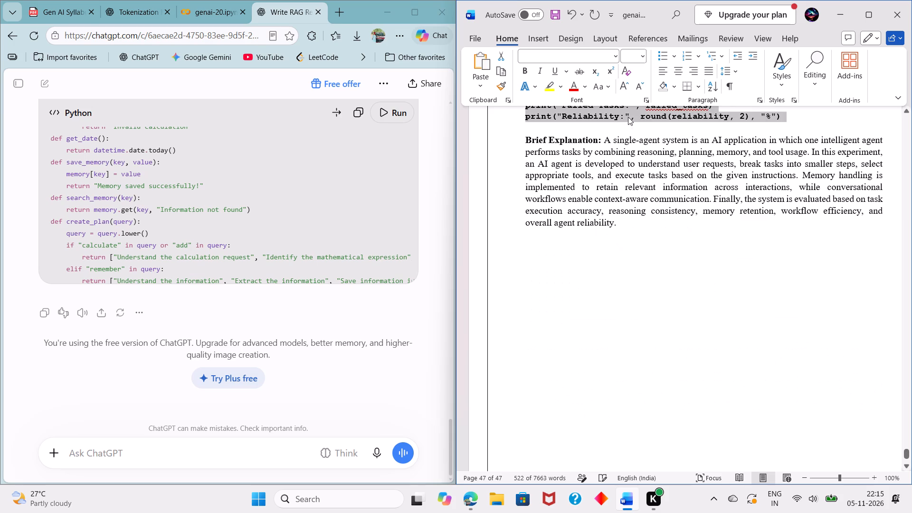
click(526, 74)
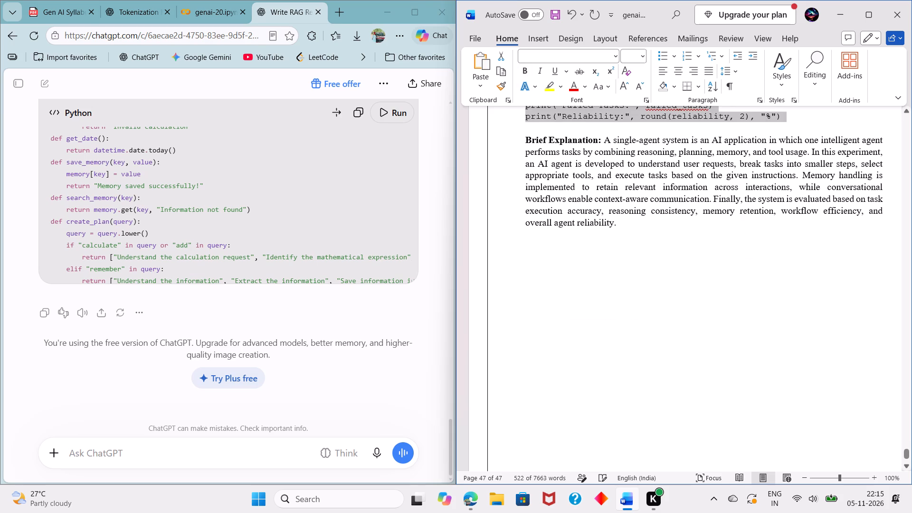
click(645, 259)
Review the formatted Experiment 15 code in Word, from "import datetime" through the workflow evaluation and plotting lines.
scroll(645, 259, up, 3)
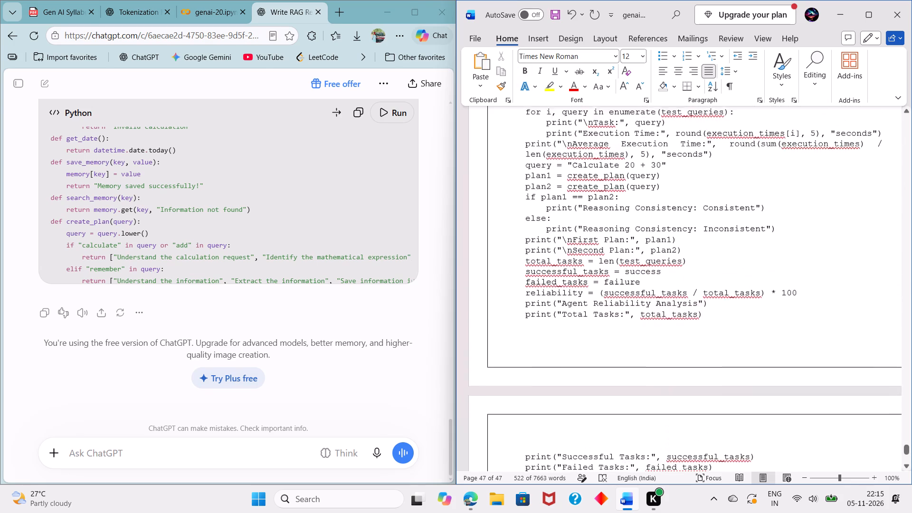
scroll(645, 259, up, 5)
scroll(645, 259, down, 1)
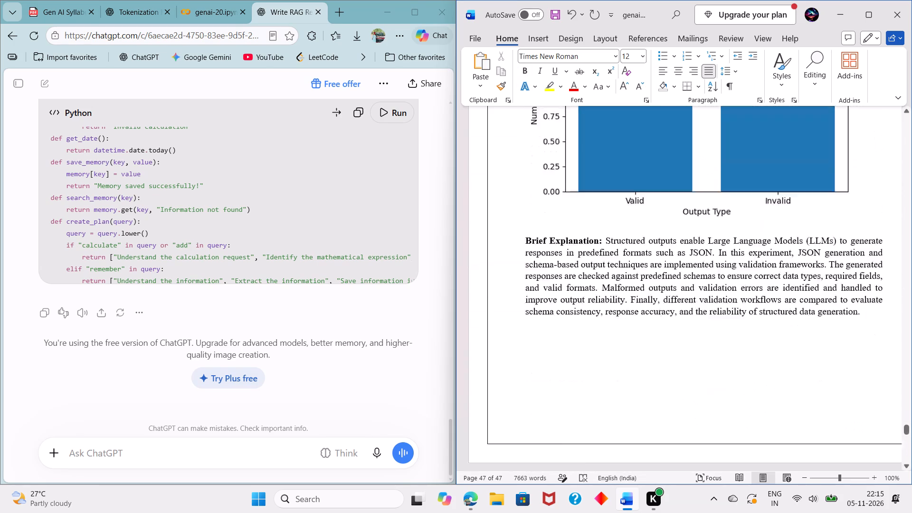
scroll(645, 259, down, 1)
scroll(645, 259, up, 3)
scroll(645, 259, down, 1)
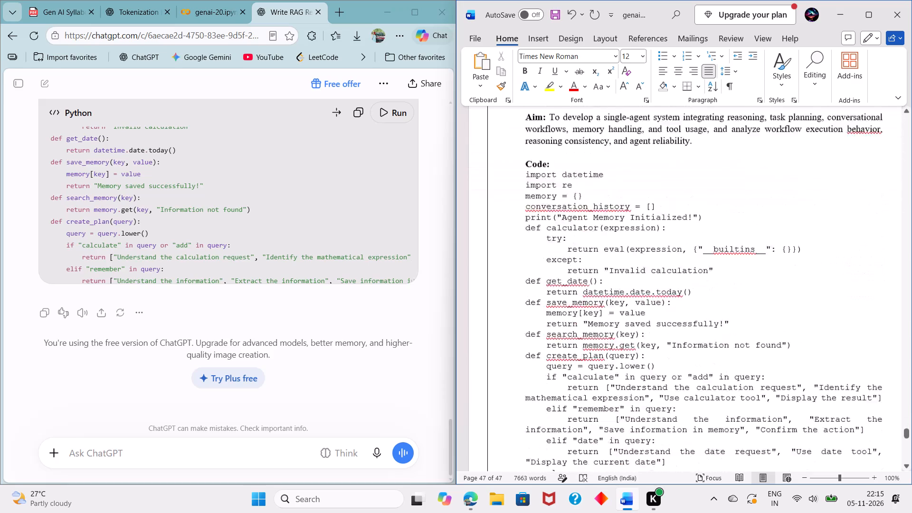
scroll(645, 259, down, 6)
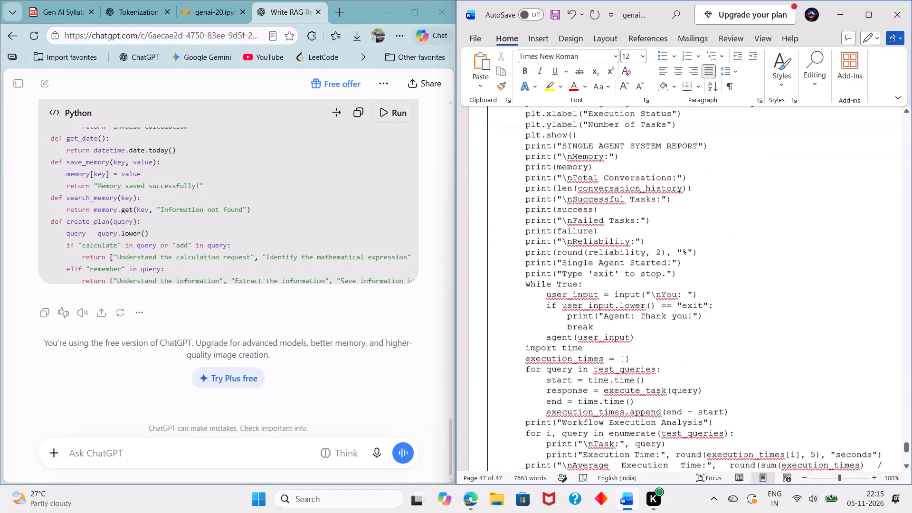
scroll(645, 259, down, 1)
scroll(645, 259, up, 4)
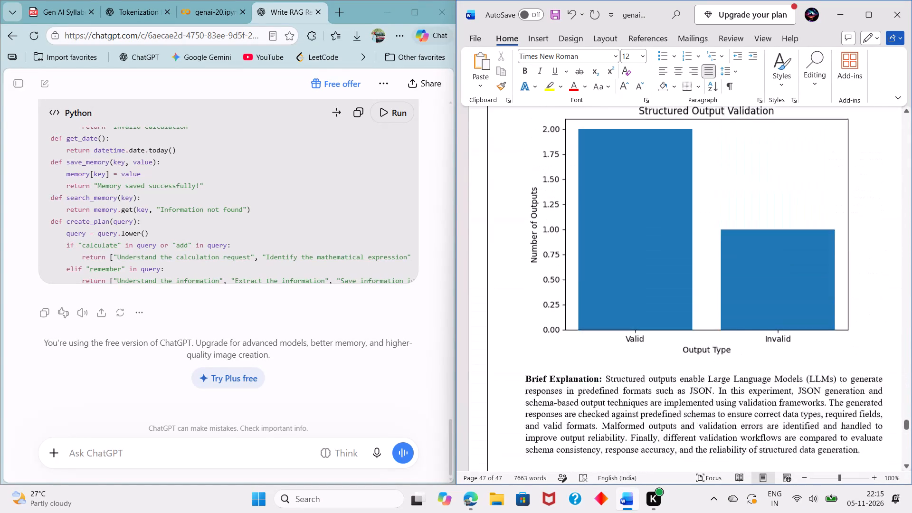
scroll(645, 259, down, 5)
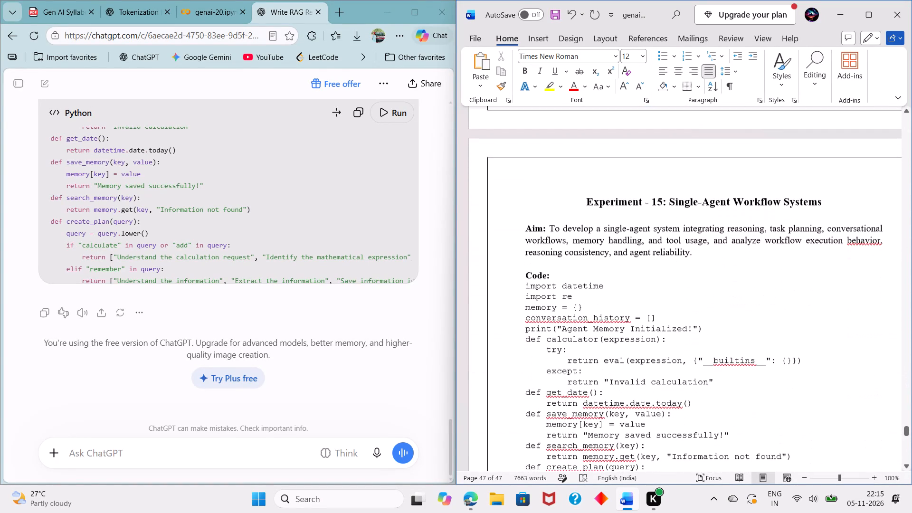
scroll(559, 314, down, 1)
scroll(559, 314, up, 1)
scroll(559, 314, down, 1)
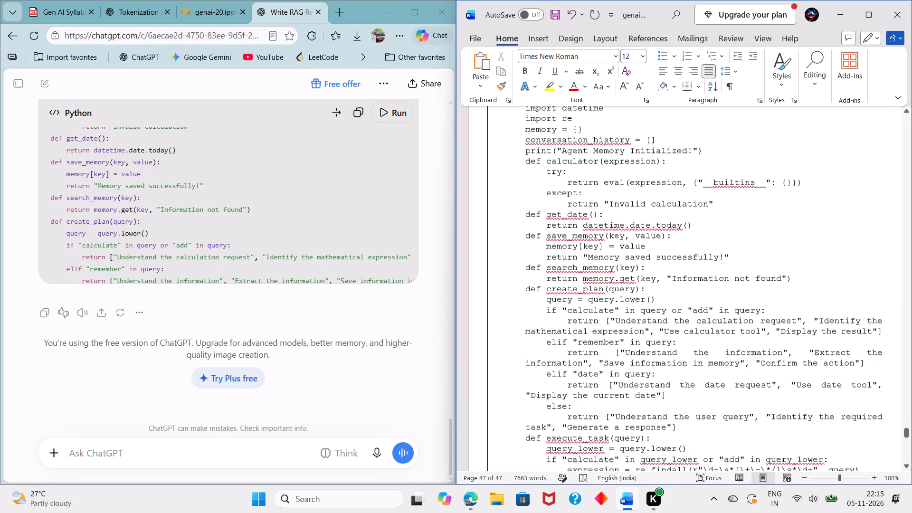
scroll(559, 314, down, 3)
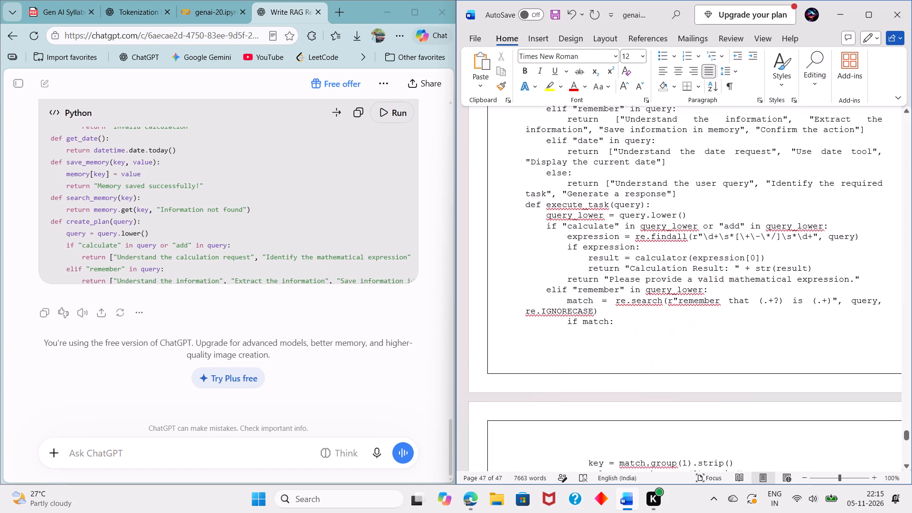
scroll(559, 314, down, 4)
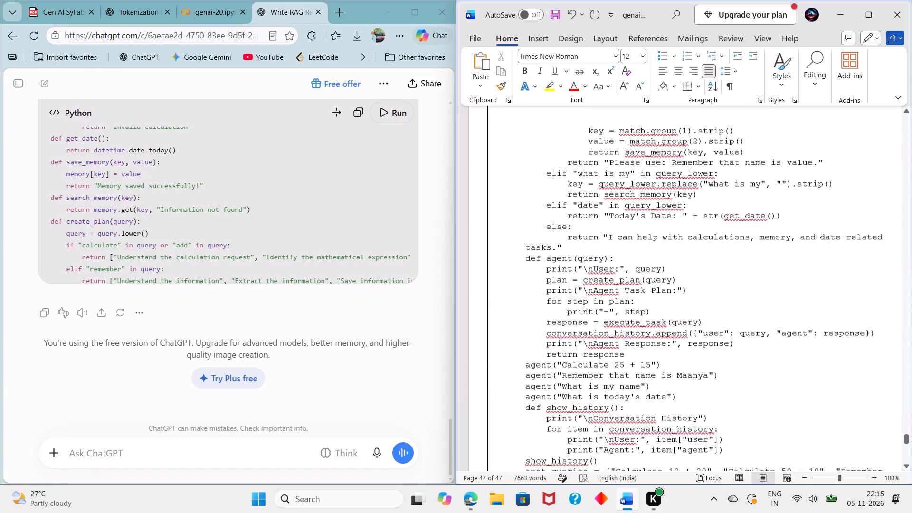
scroll(559, 314, down, 3)
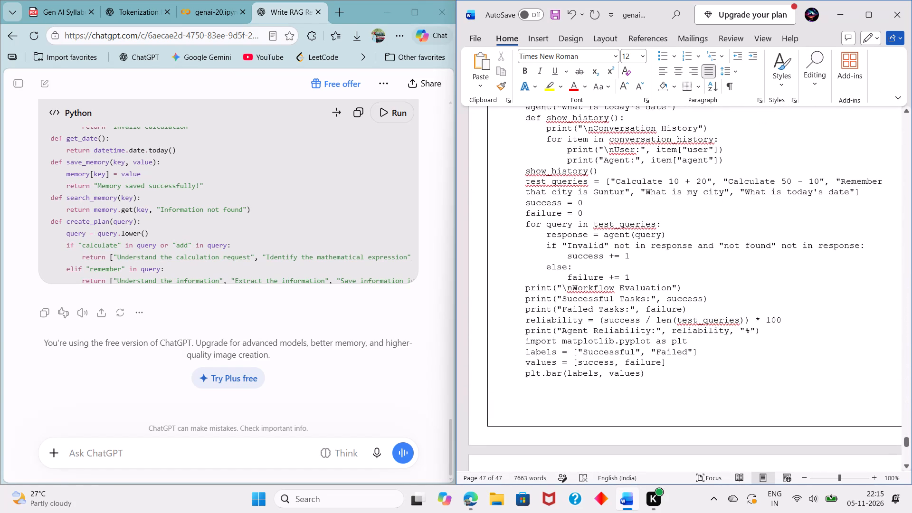
Bring up the genai-20.ipynb notebook in Colab and examine the remaining Experiment 15 code in Word down to its Brief Explanation.
click(195, 5)
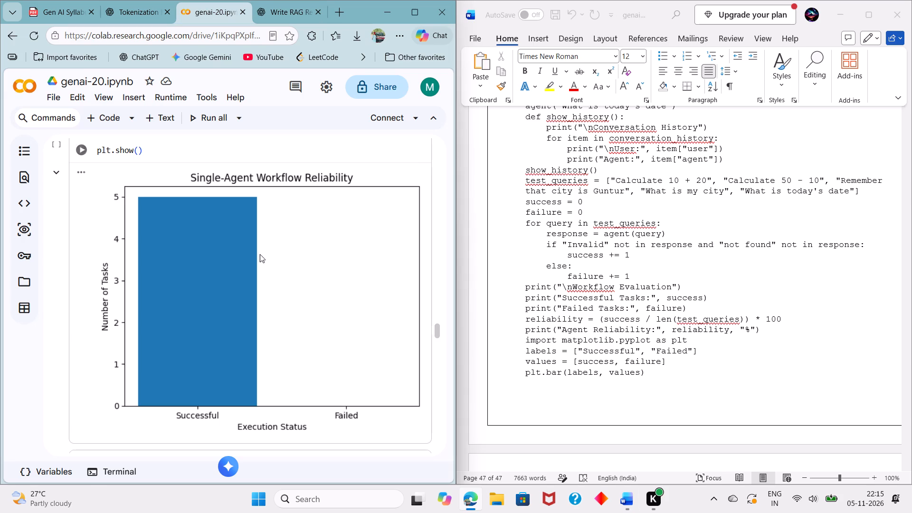
scroll(524, 289, down, 5)
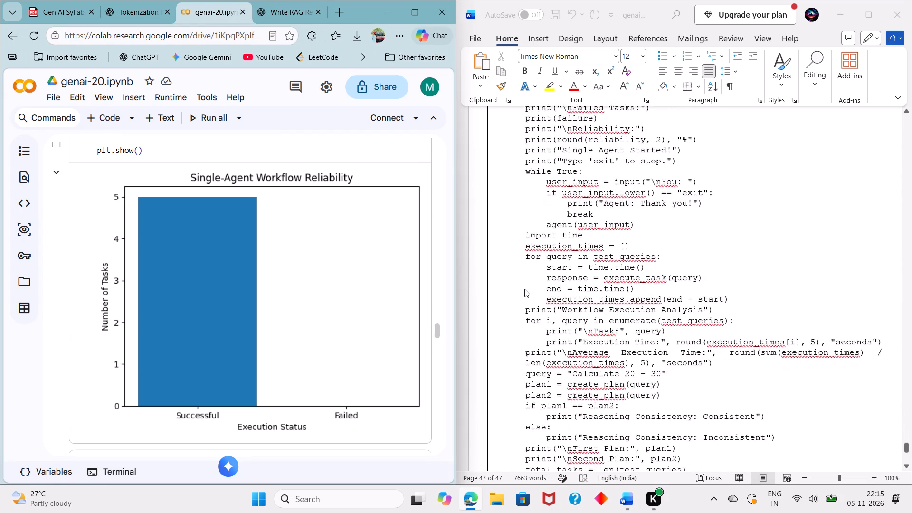
scroll(524, 289, down, 4)
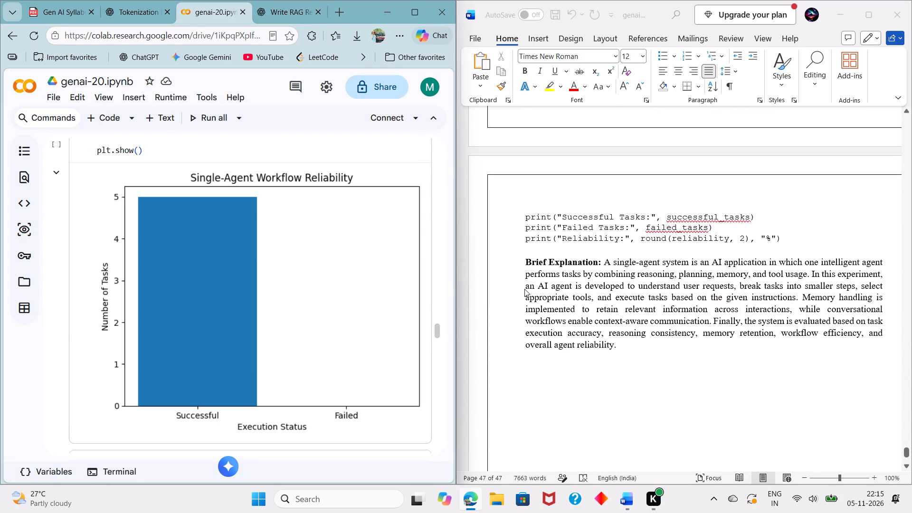
scroll(524, 289, down, 1)
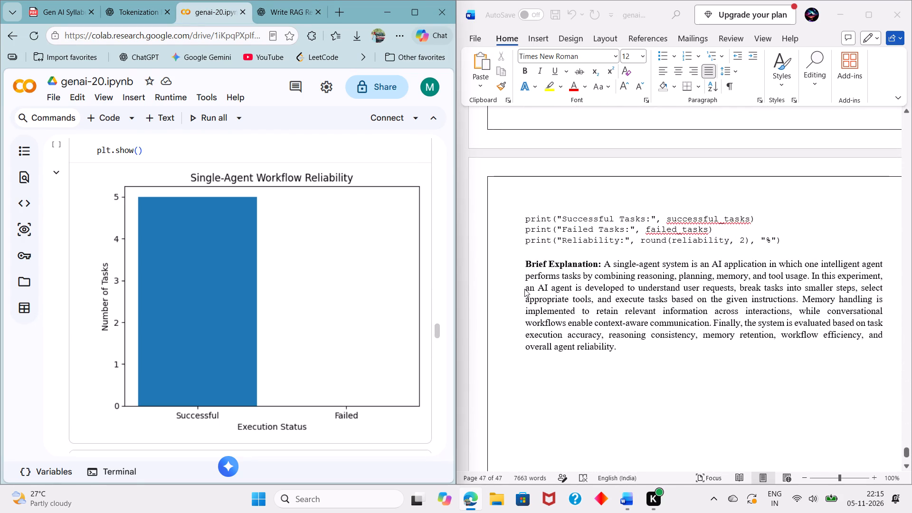
scroll(524, 289, down, 1)
Delete the line return "Calculation Result: " + str(result) from the execute_task function in the Word code, leaving no blank line.
scroll(524, 289, up, 2)
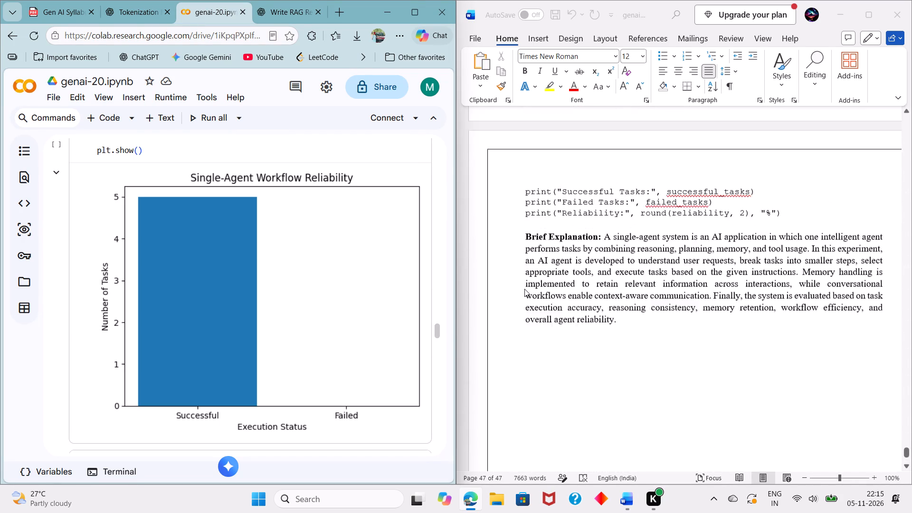
scroll(524, 289, up, 5)
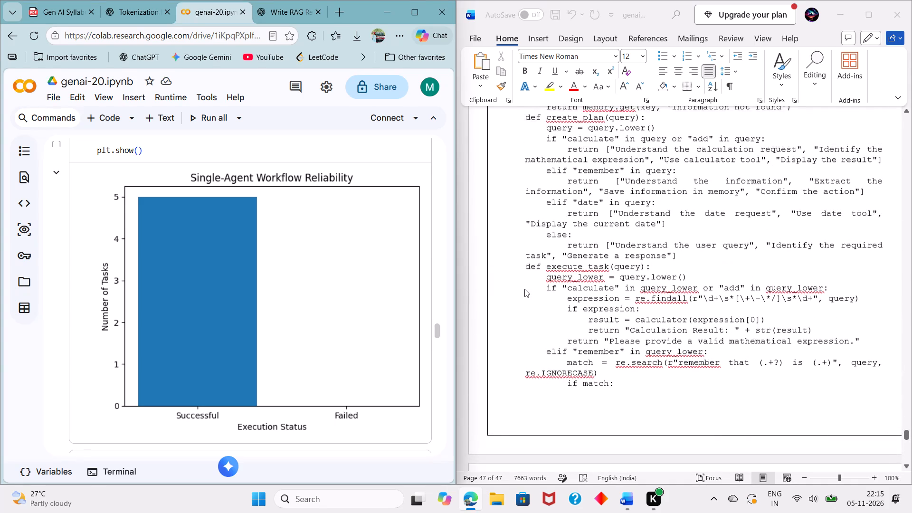
scroll(524, 289, up, 1)
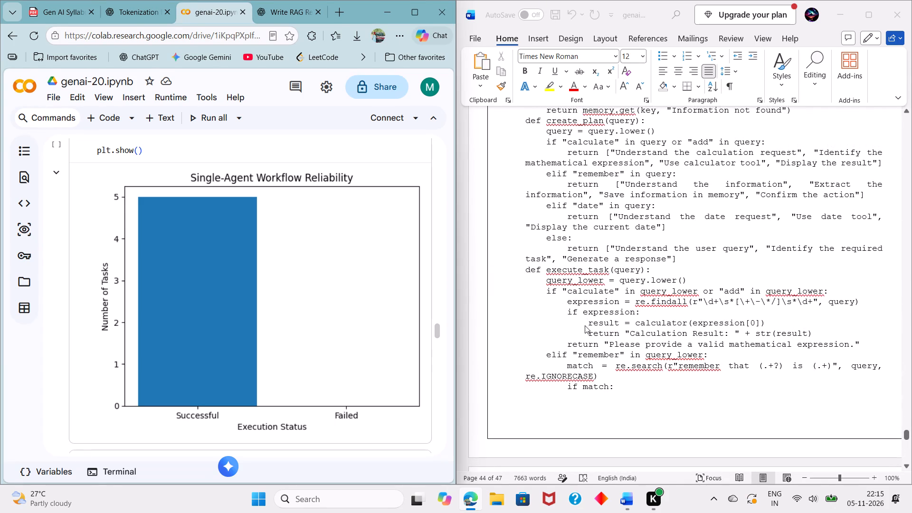
drag(585, 327, 788, 324)
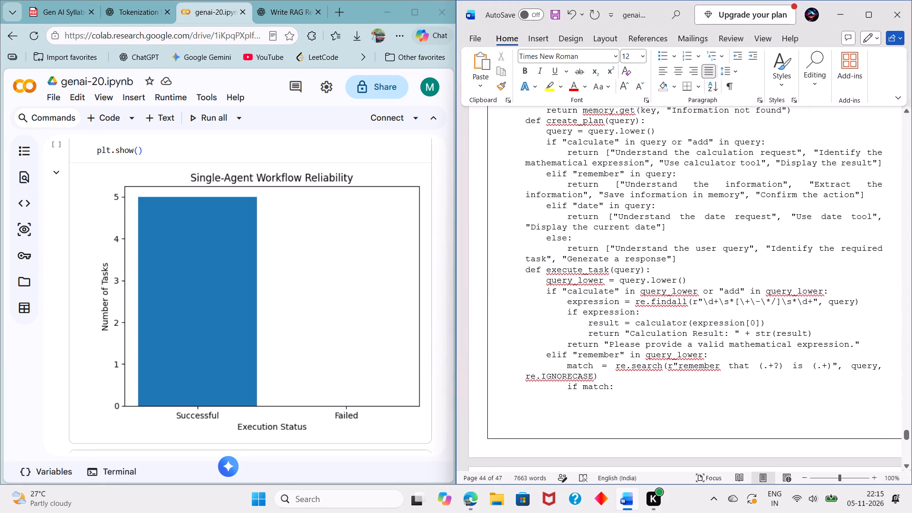
drag(814, 332, 590, 335)
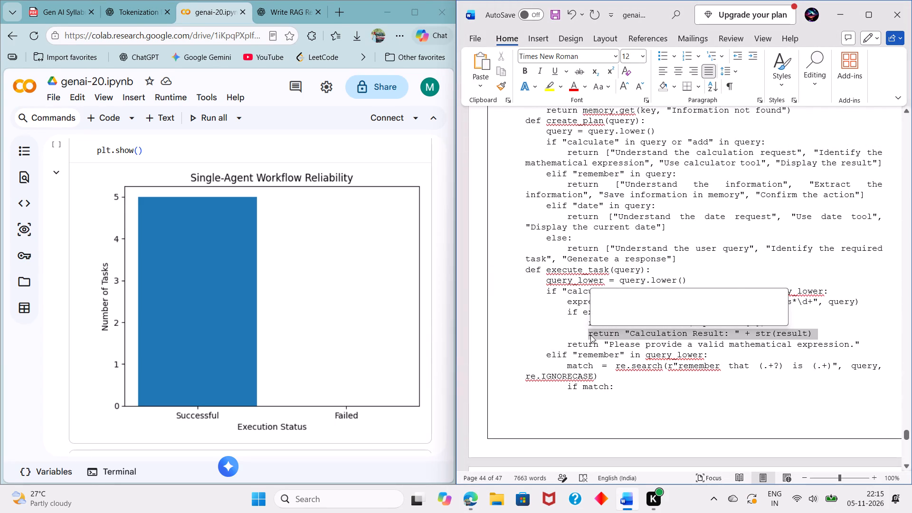
key(BackSpace)
key(BackSpace)
key(BackSpace)
key(BackSpace)
key(BackSpace)
key(BackSpace)
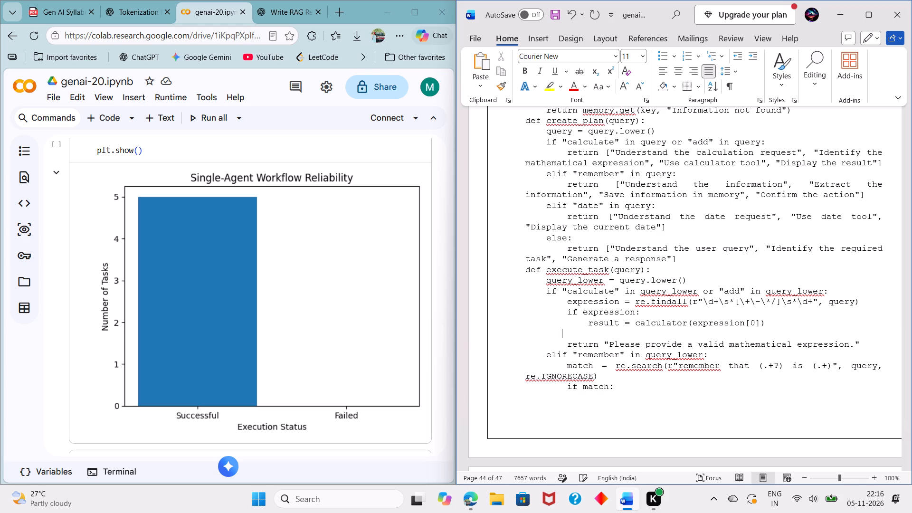
key(BackSpace)
key(BackSpace)
key(BackSpace)
key(BackSpace)
key(BackSpace)
key(BackSpace)
key(BackSpace)
key(BackSpace)
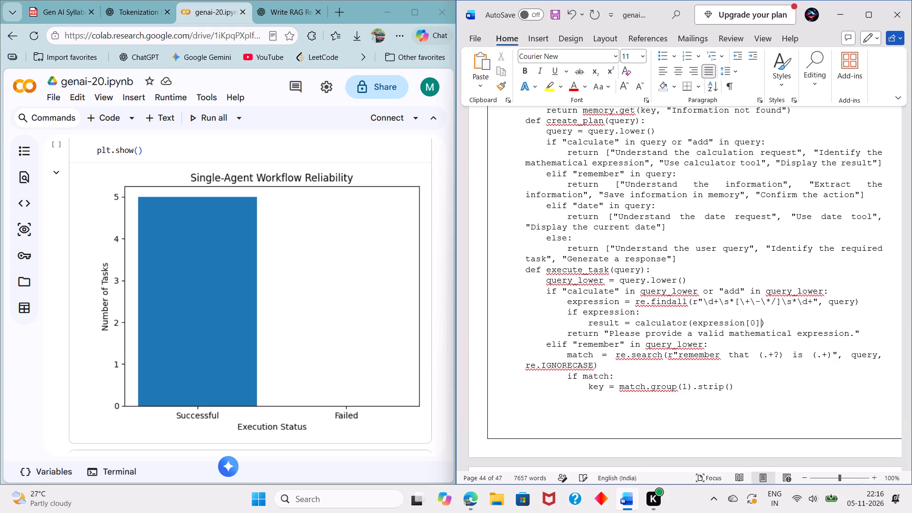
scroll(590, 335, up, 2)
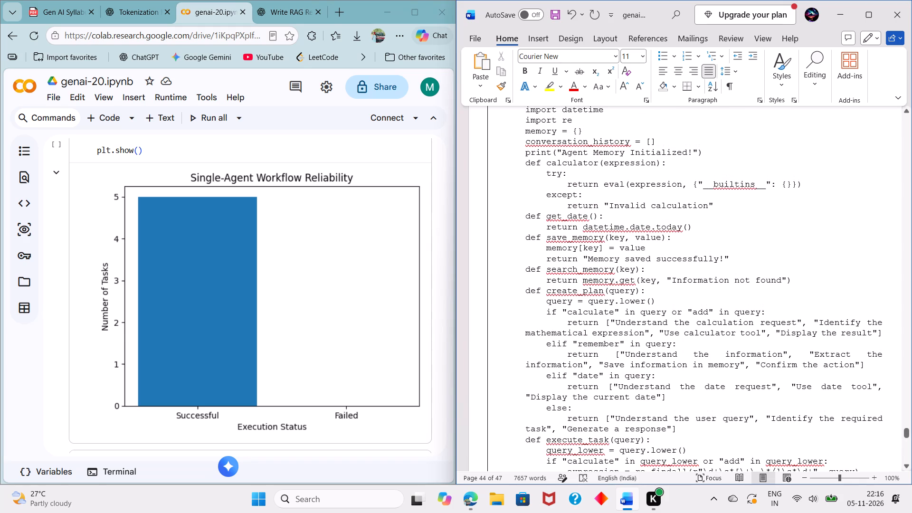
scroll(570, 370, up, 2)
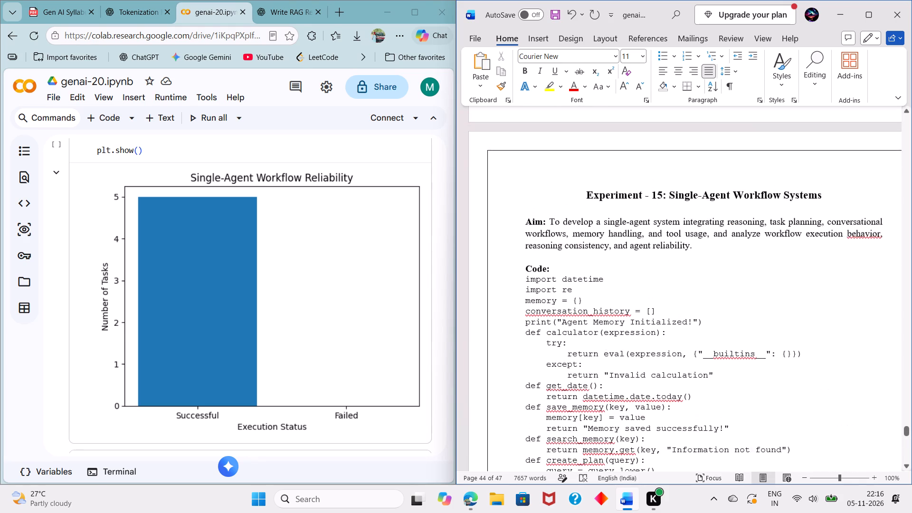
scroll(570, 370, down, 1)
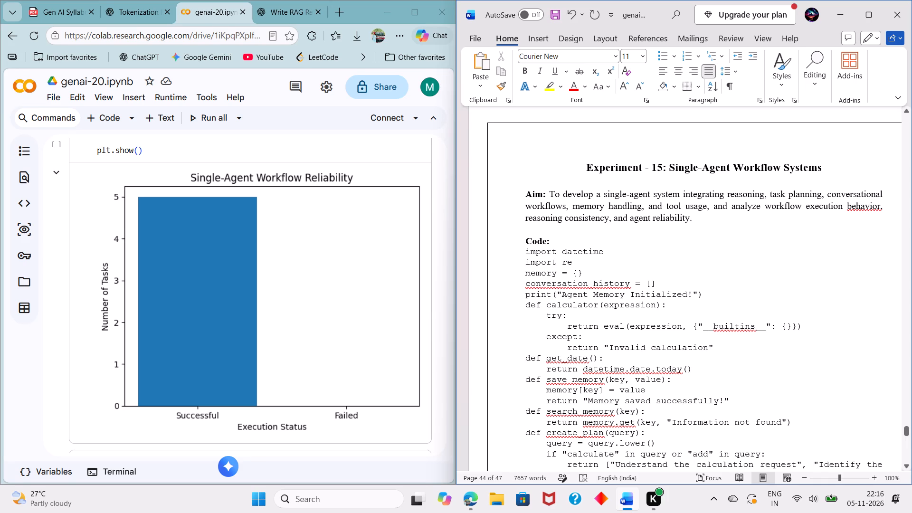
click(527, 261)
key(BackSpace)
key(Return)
Delete the agent("Remember that name is …") sample call that follows agent("Calculate 25 + 15") in the Experiment 15 code.
scroll(524, 267, down, 1)
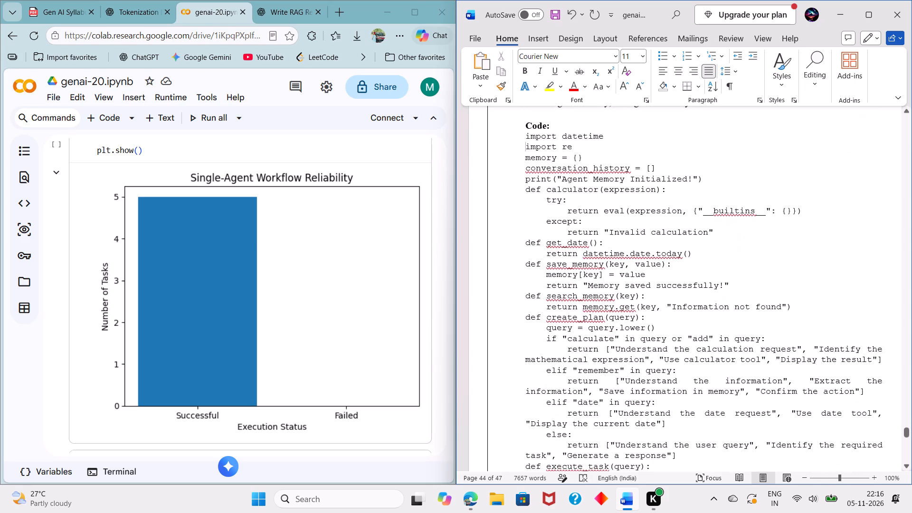
scroll(670, 280, down, 5)
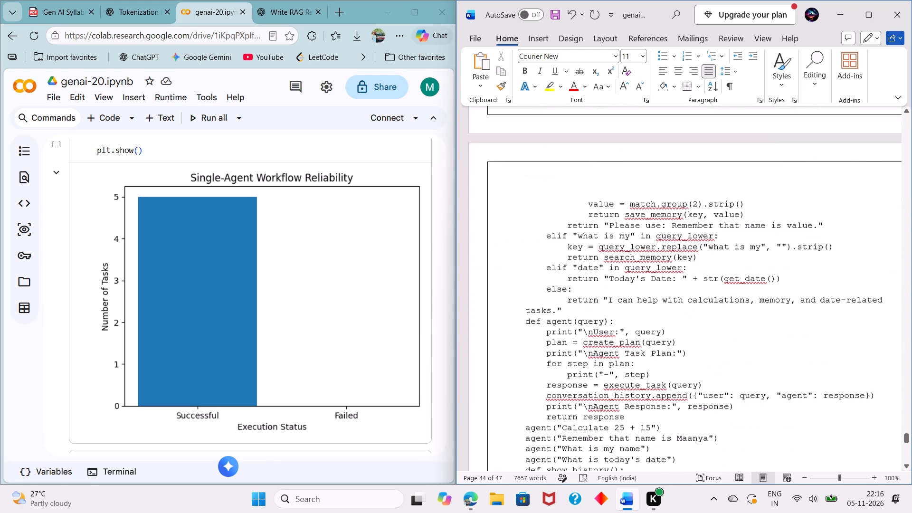
scroll(670, 280, down, 1)
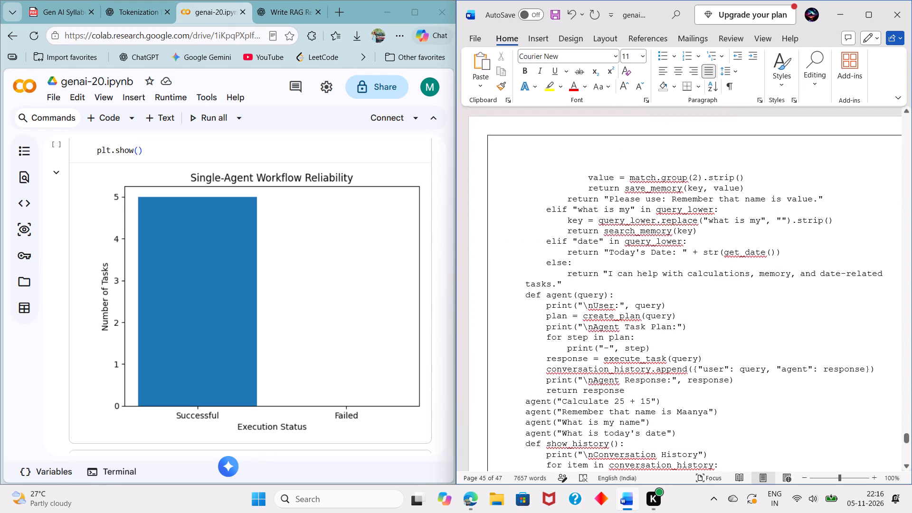
scroll(612, 368, down, 1)
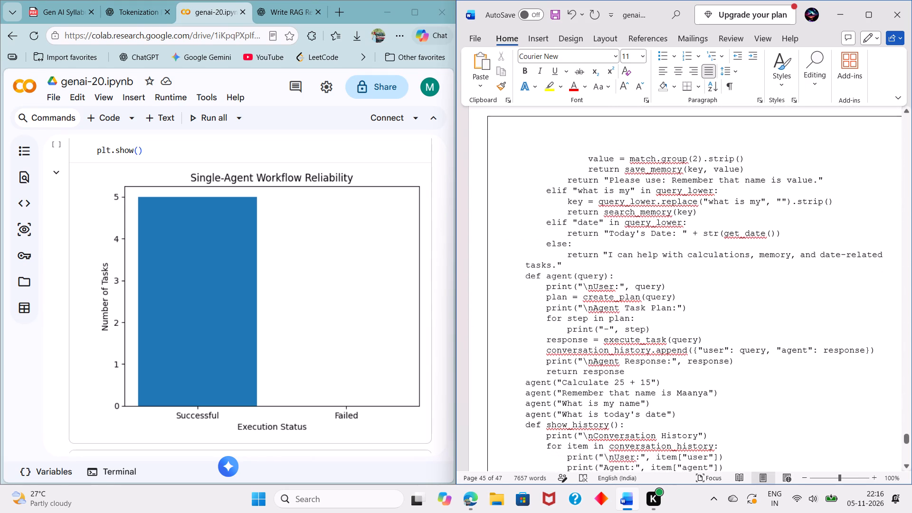
scroll(612, 368, down, 1)
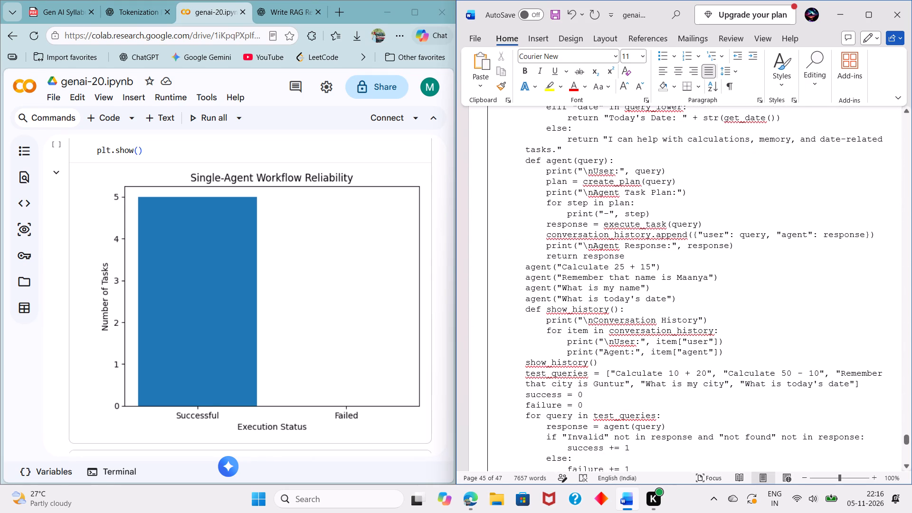
scroll(562, 290, down, 1)
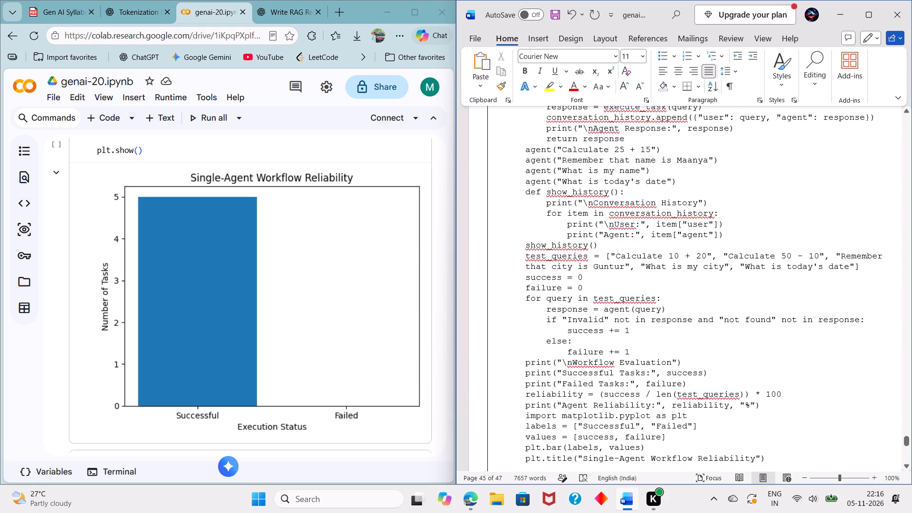
scroll(590, 280, down, 1)
scroll(590, 280, up, 2)
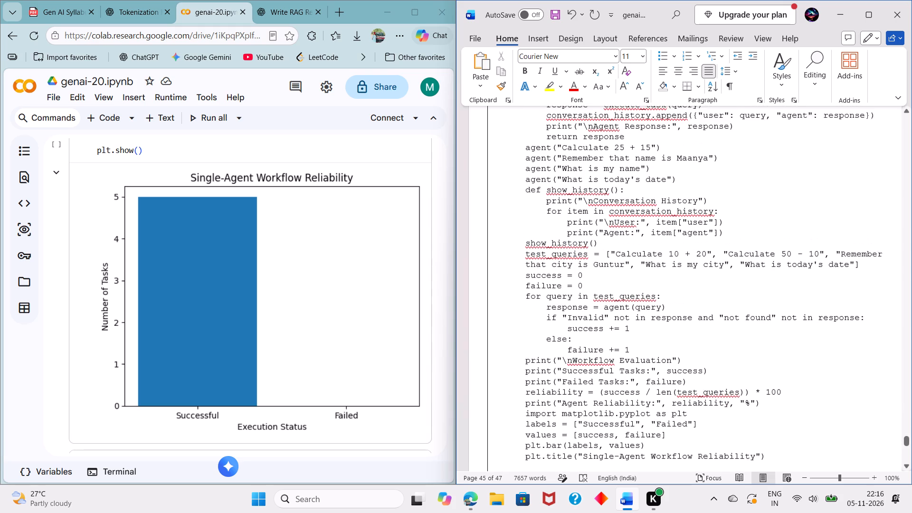
scroll(590, 280, up, 1)
drag(525, 195, 741, 190)
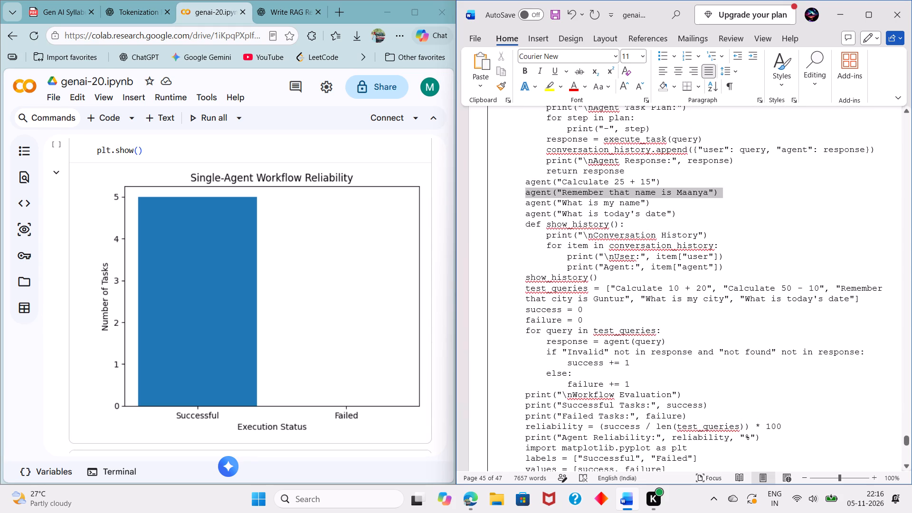
drag(741, 190, 757, 190)
key(BackSpace)
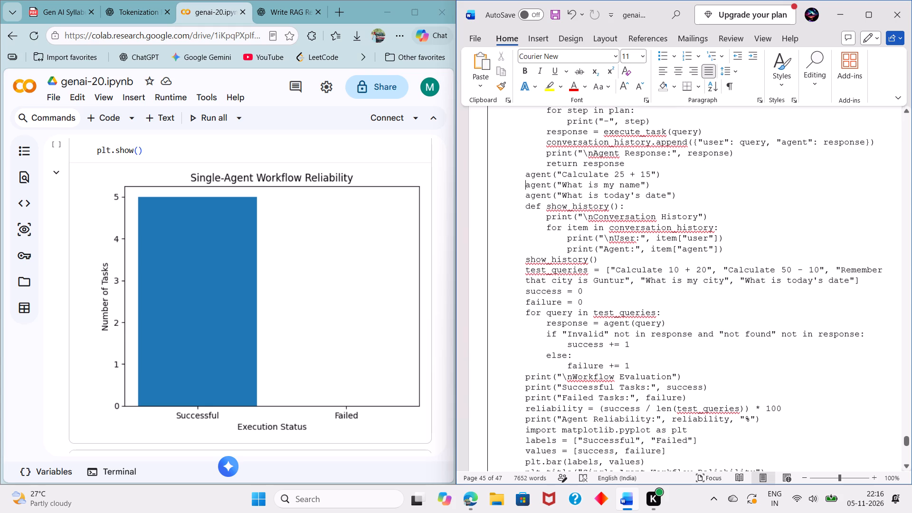
Delete the standalone show_history() call above the test_queries list, leaving no blank line.
drag(524, 259, 596, 262)
key(BackSpace)
key(BackSpace)
Delete the print("\nMemory:") and print(memory) lines below the SINGLE AGENT SYSTEM REPORT print statement.
scroll(596, 262, down, 1)
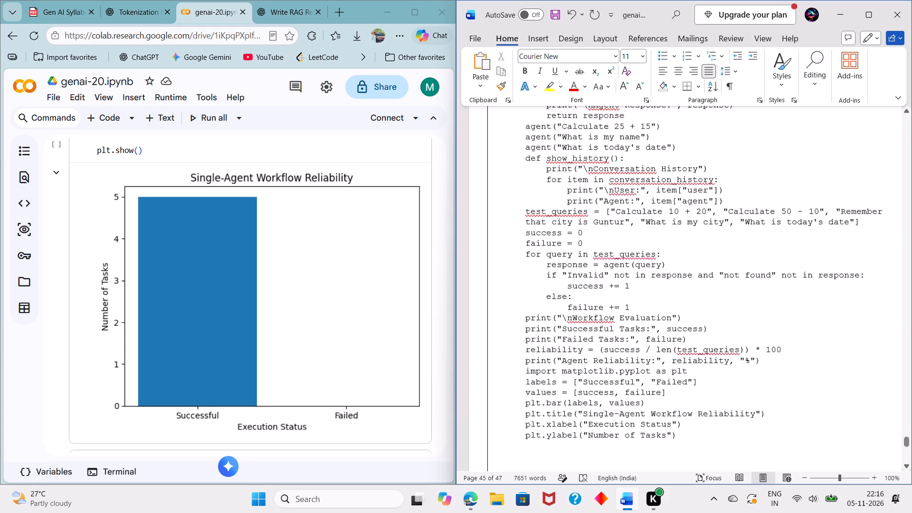
scroll(596, 262, down, 6)
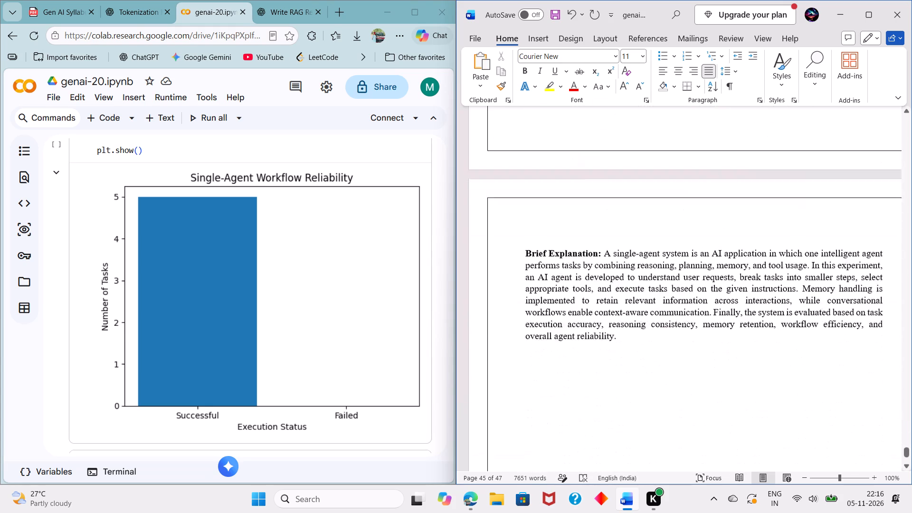
scroll(596, 262, up, 4)
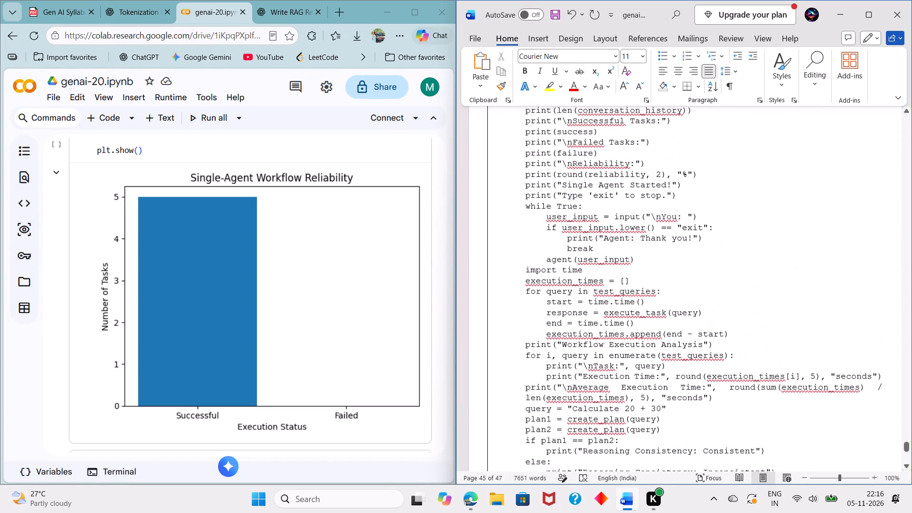
scroll(596, 262, up, 1)
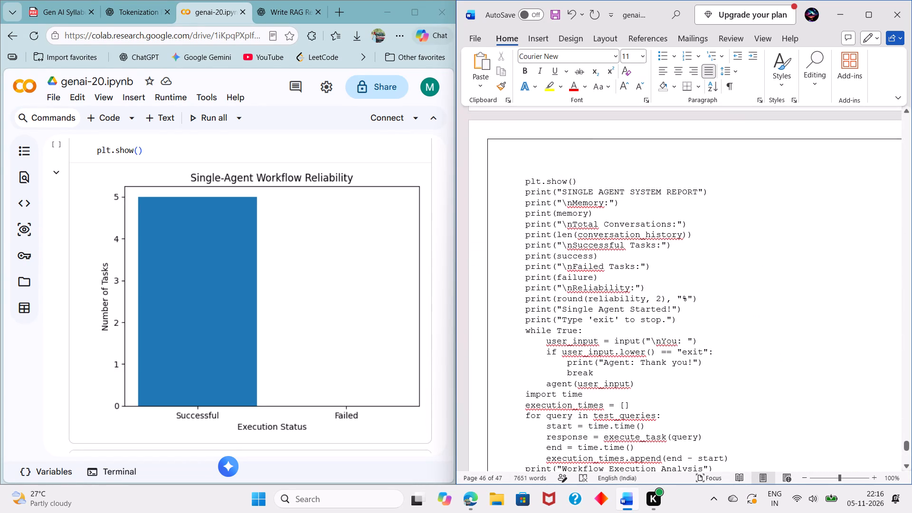
drag(525, 203, 576, 217)
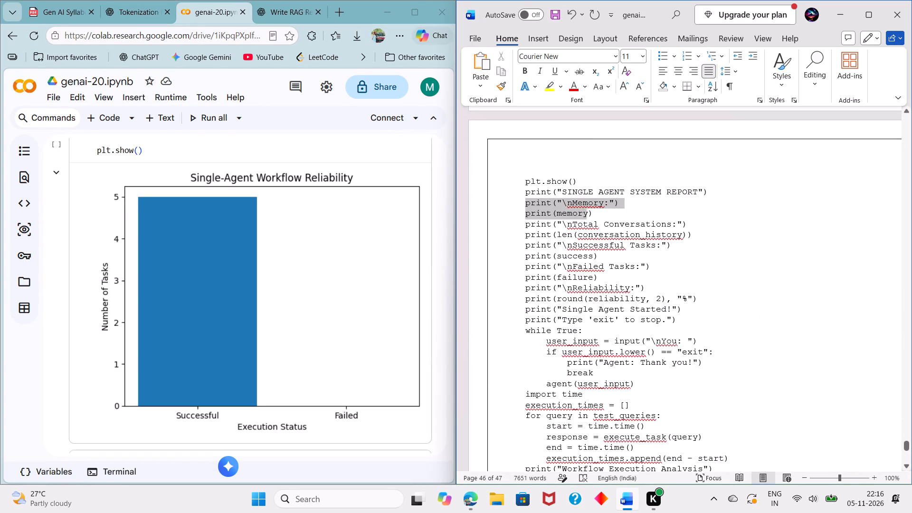
drag(576, 217, 592, 214)
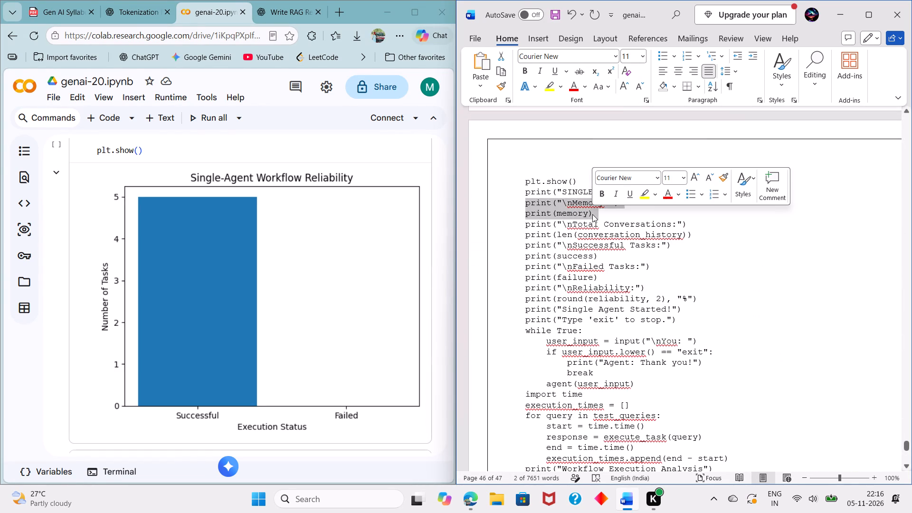
key(BackSpace)
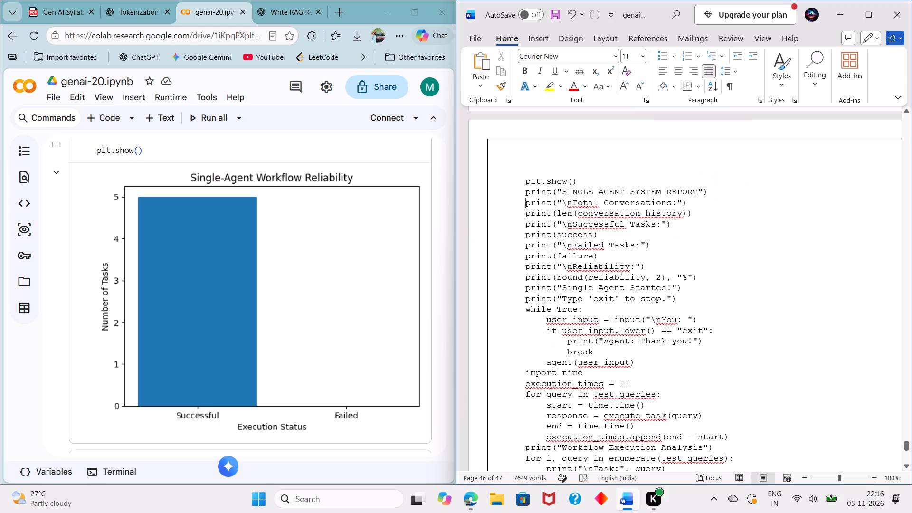
Delete response = execute_task(query) from the execution-timing loop, between the start and end time lines, leaving no blank line.
scroll(592, 214, down, 1)
scroll(563, 243, down, 1)
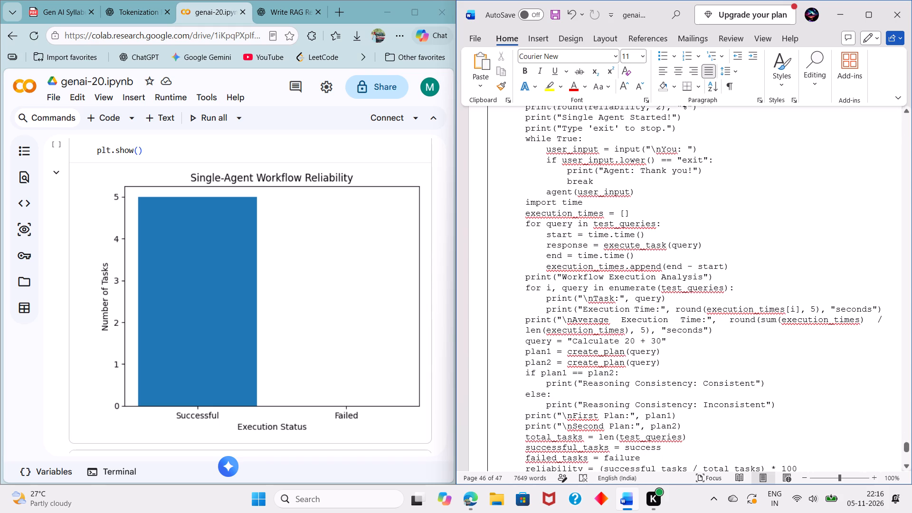
drag(545, 243, 710, 245)
key(BackSpace)
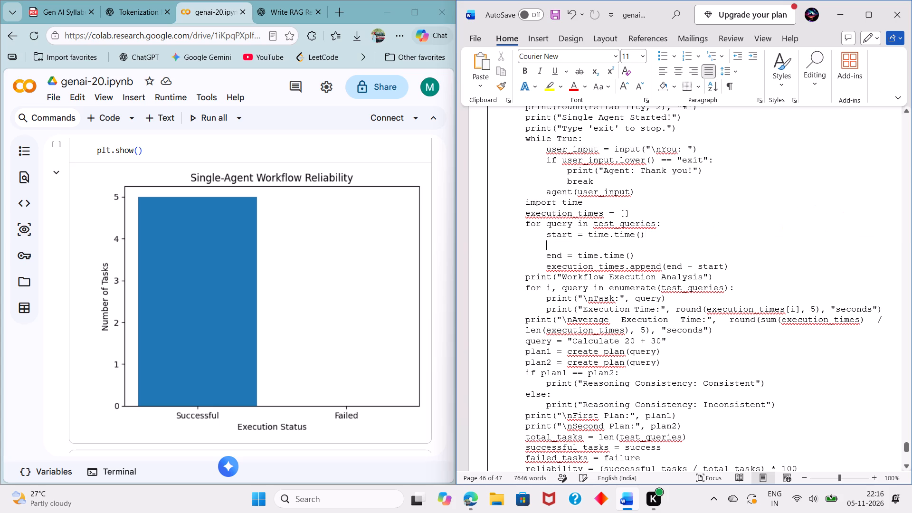
key(BackSpace)
key(BackSpace)
key(BackSpace)
key(BackSpace)
key(BackSpace)
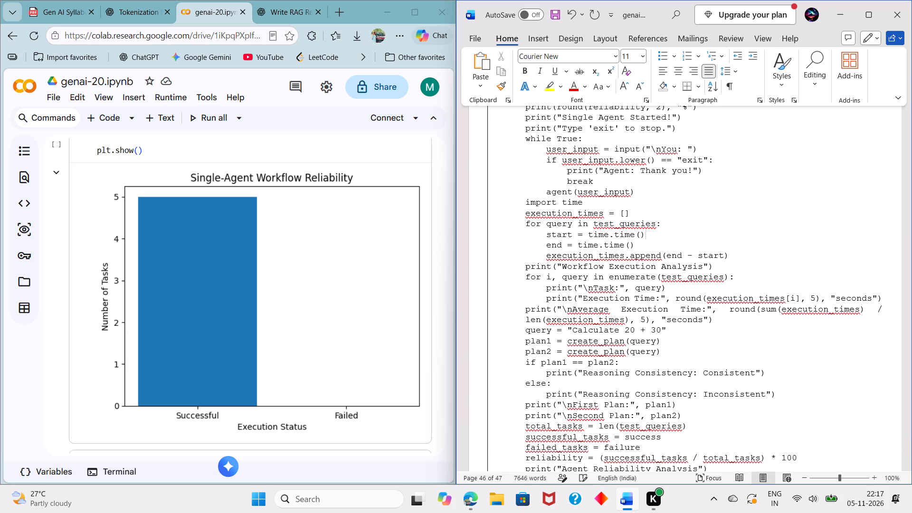
Delete the whole agent(query) function definition, from def agent(query): through return response.
scroll(710, 245, down, 3)
scroll(710, 245, up, 1)
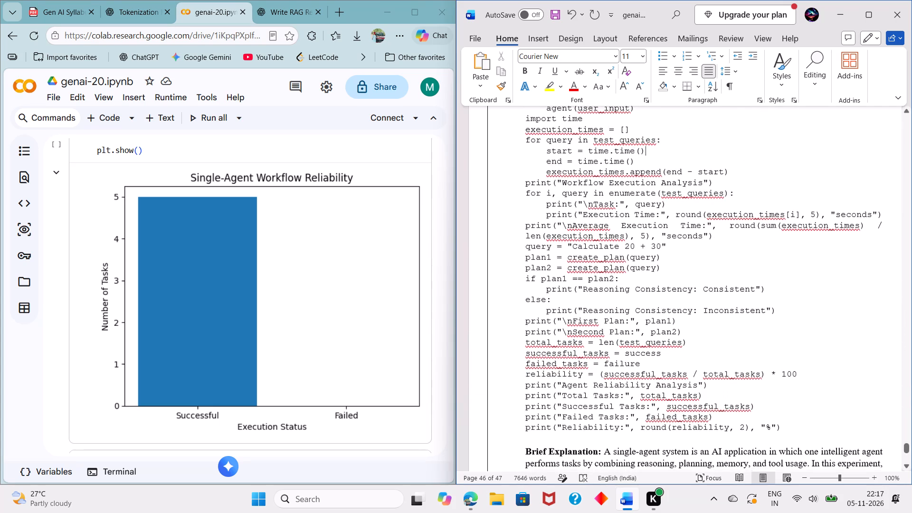
scroll(710, 245, up, 2)
scroll(710, 245, down, 1)
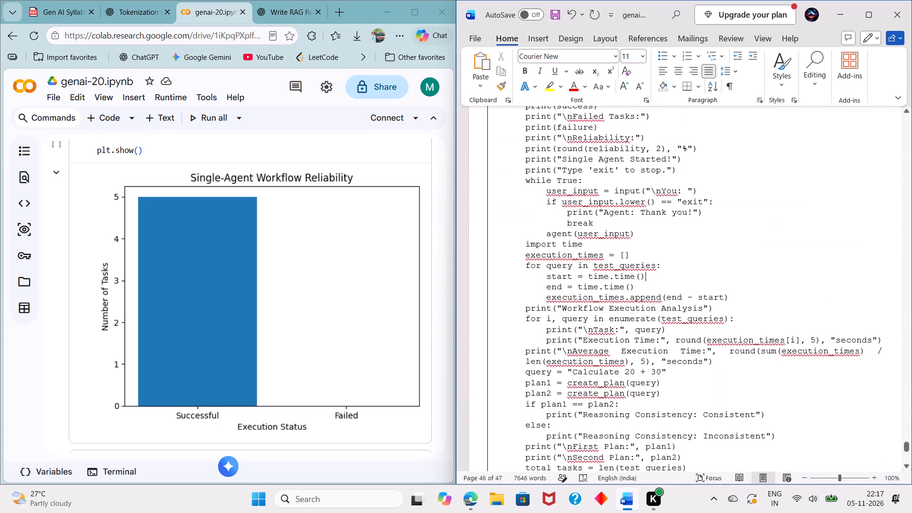
scroll(595, 301, up, 4)
scroll(595, 301, down, 1)
scroll(595, 301, up, 1)
scroll(595, 301, down, 1)
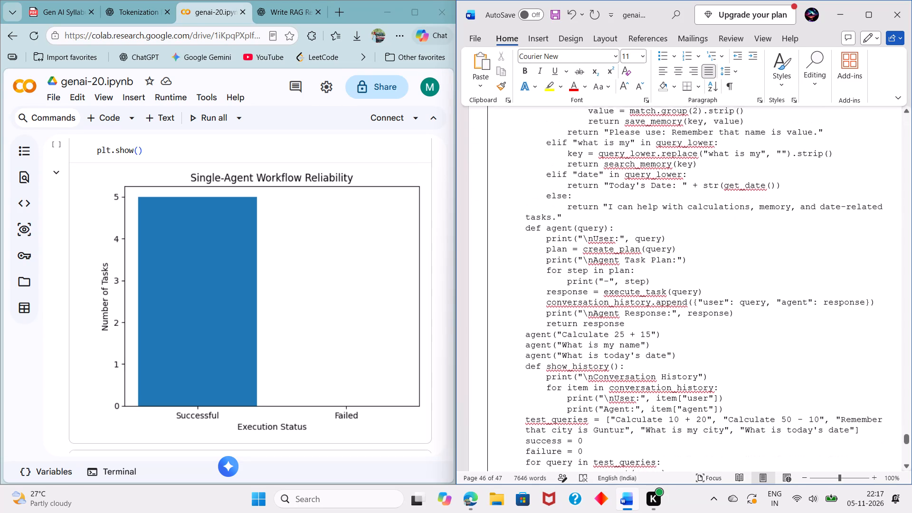
scroll(595, 301, down, 1)
drag(523, 223, 558, 246)
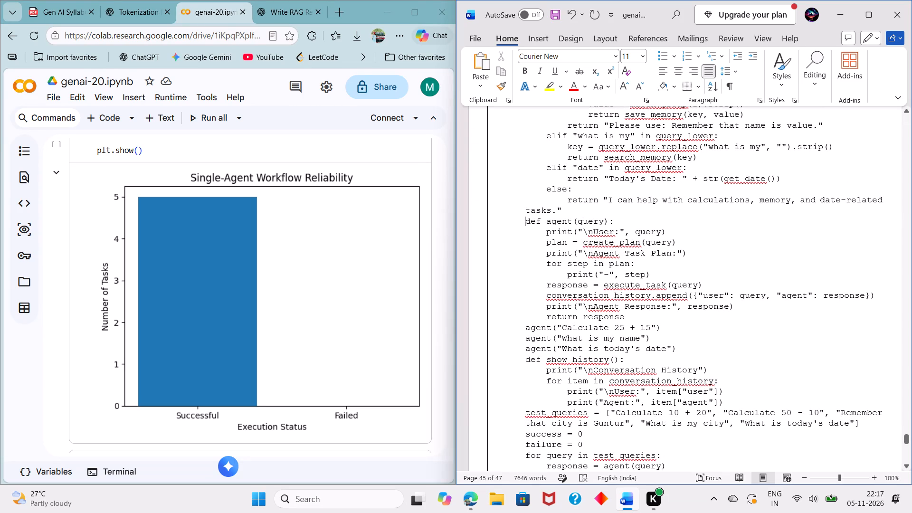
drag(558, 246, 647, 323)
key(BackSpace)
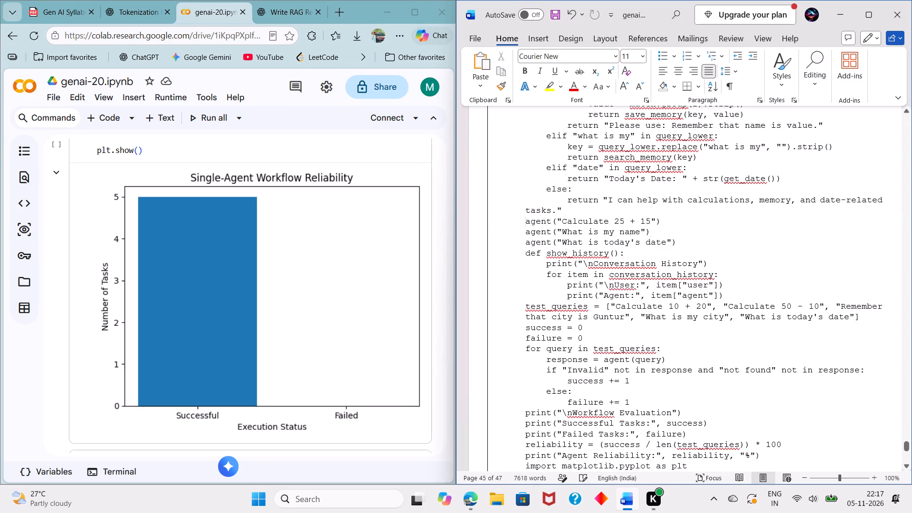
Delete the for i, query in enumerate(test_queries) loop with its two print lines below print("Workflow Execution Analysis"), keeping the following print on its own line.
scroll(647, 323, down, 6)
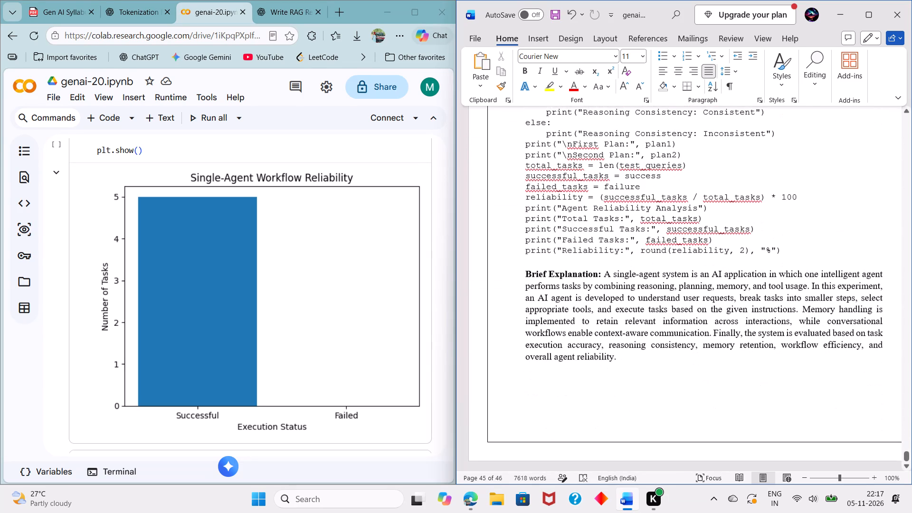
scroll(647, 323, down, 1)
scroll(647, 323, up, 7)
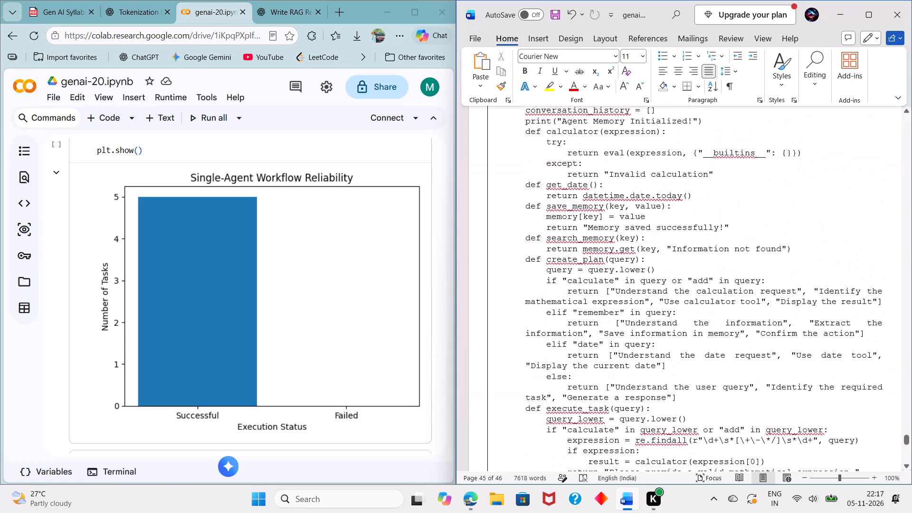
scroll(647, 323, down, 2)
scroll(647, 323, up, 1)
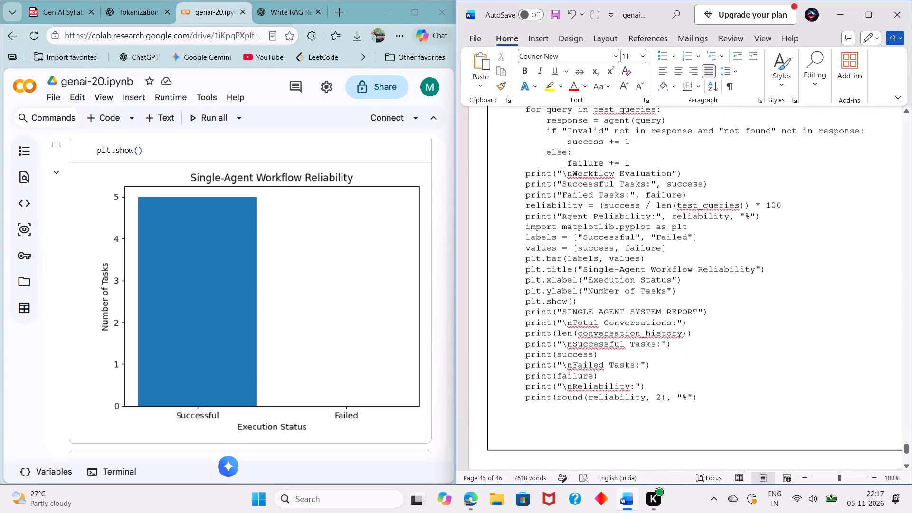
scroll(647, 323, up, 2)
scroll(615, 270, up, 1)
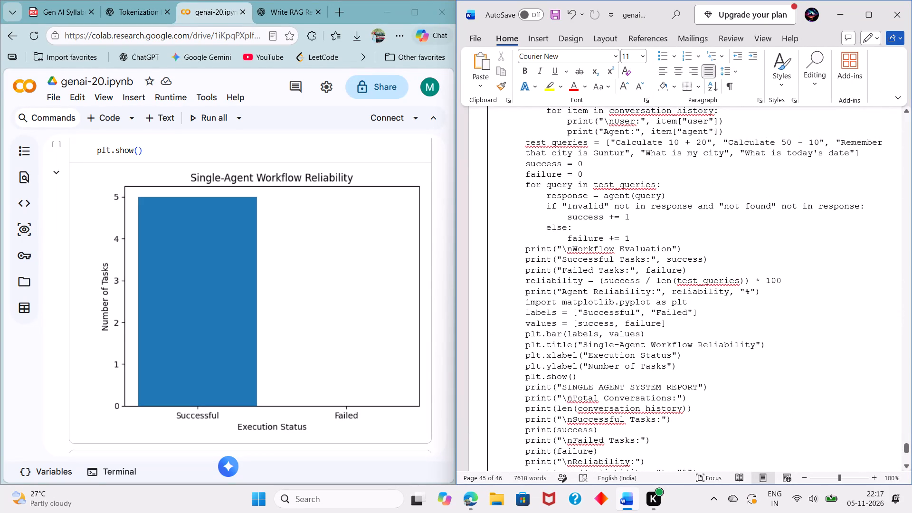
scroll(524, 256, right, 1)
scroll(524, 256, down, 1)
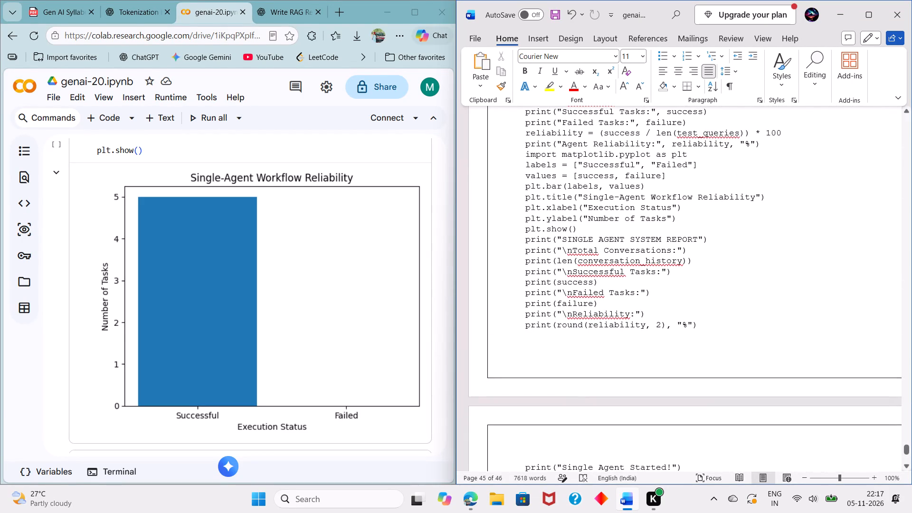
scroll(516, 212, down, 3)
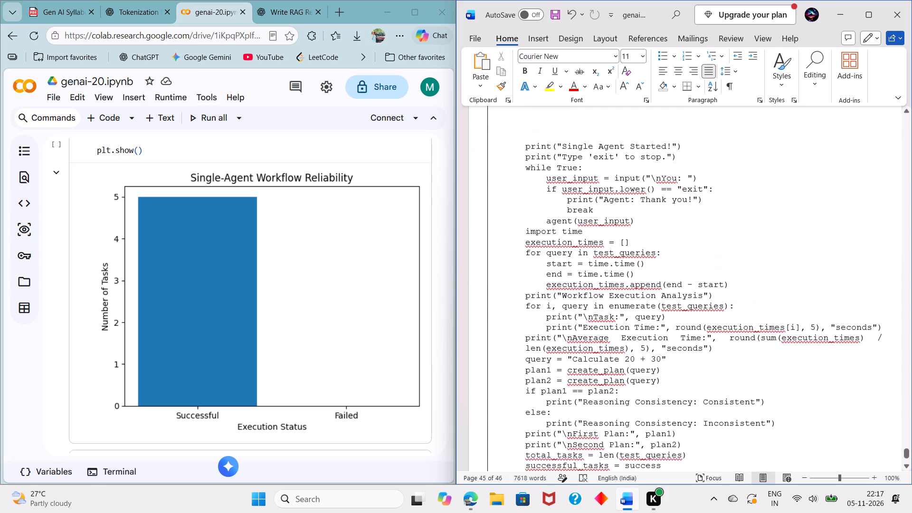
scroll(516, 212, down, 1)
drag(525, 254, 833, 276)
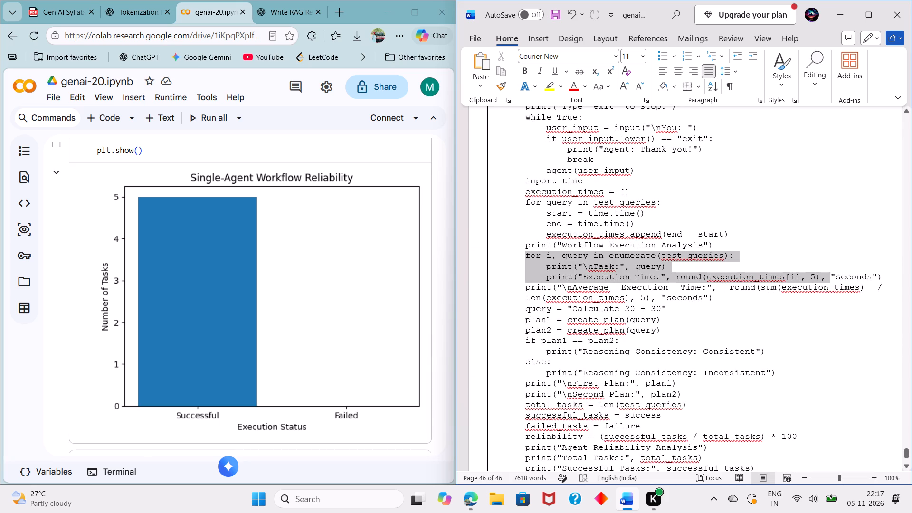
drag(833, 276, 911, 276)
key(BackSpace)
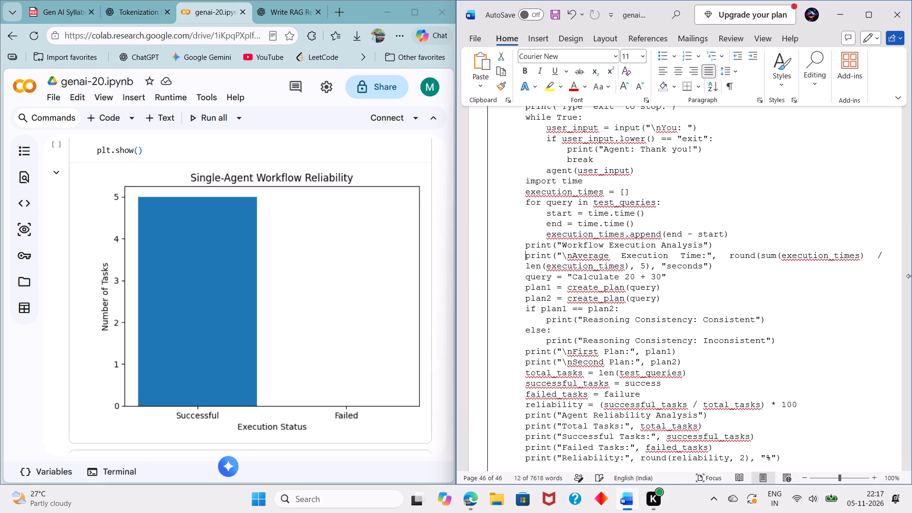
key(BackSpace)
key(Return)
Add a "Results:" line below the final print("Reliability:", round(reliability, 2), "%") code line, separated from it by a blank line.
scroll(911, 276, down, 2)
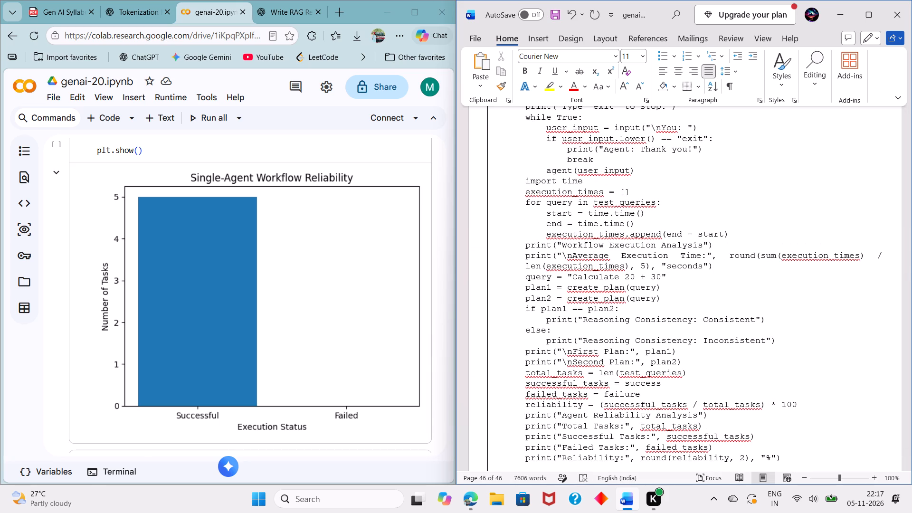
scroll(911, 276, down, 3)
scroll(759, 334, down, 6)
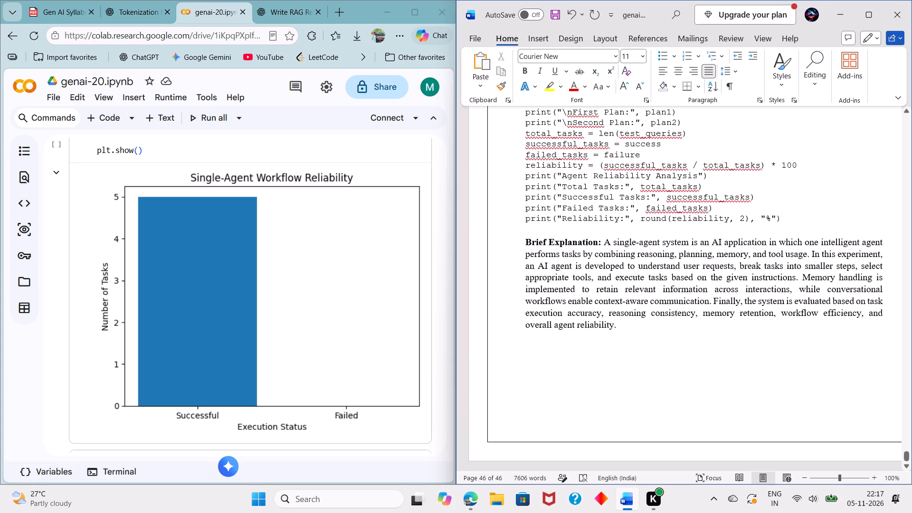
scroll(759, 334, down, 1)
click(785, 217)
key(Return)
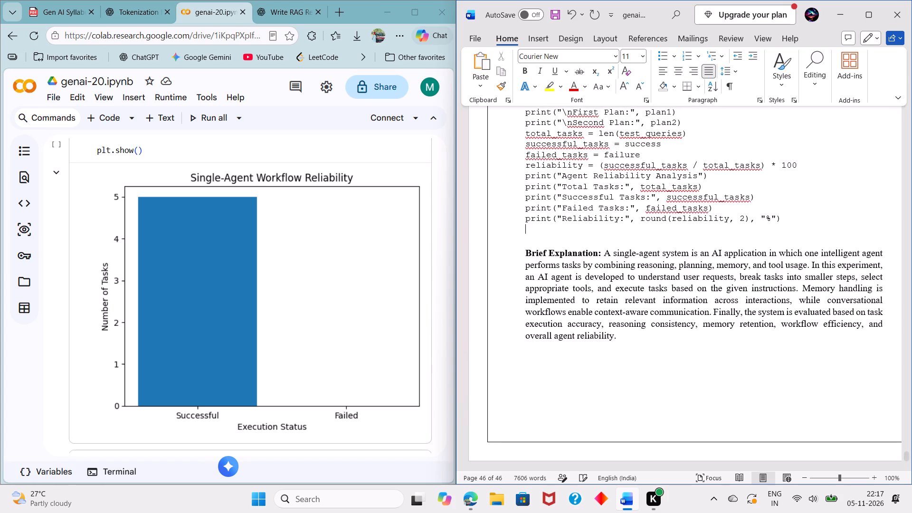
key(Return)
text(Resy)
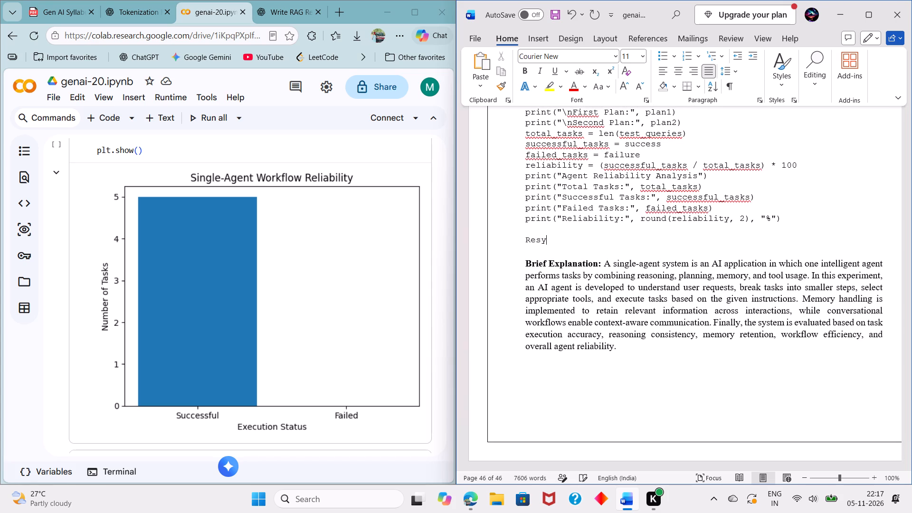
key(BackSpace)
text(ults:)
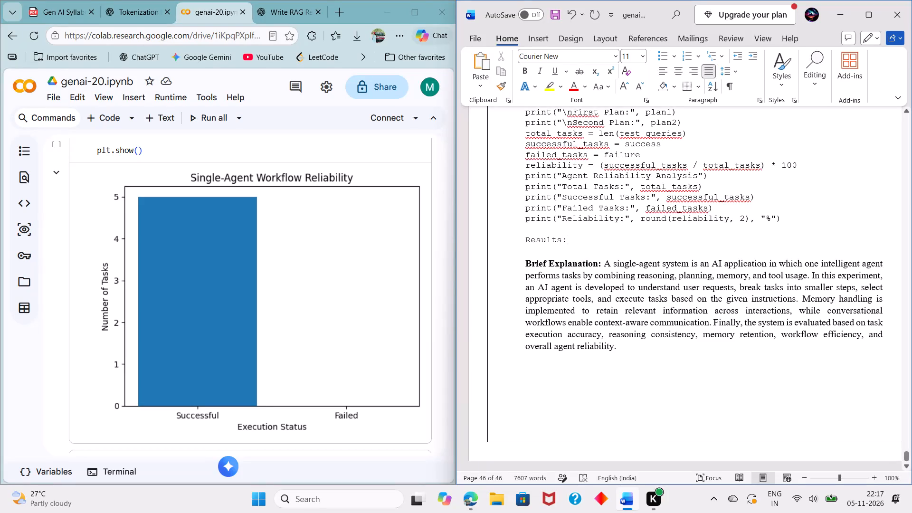
Format the "Results:" heading as bold Times New Roman, size 12.
drag(576, 242, 525, 240)
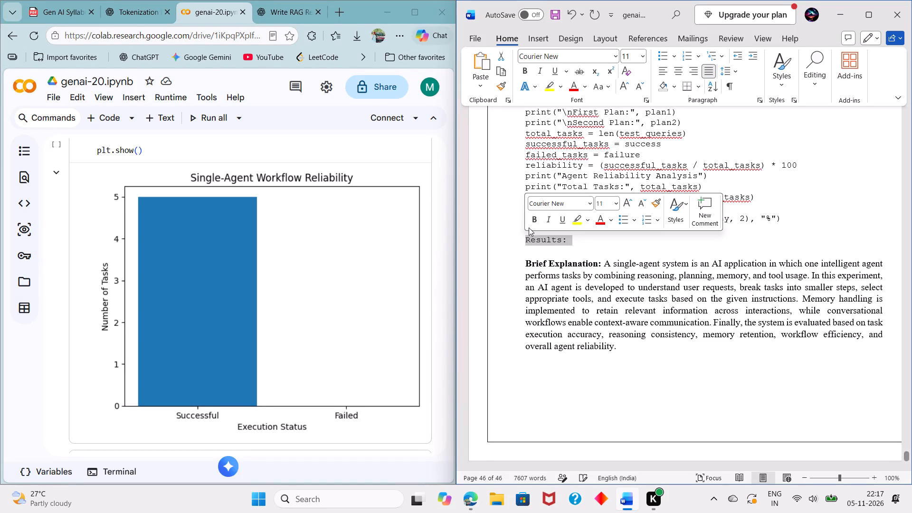
click(532, 223)
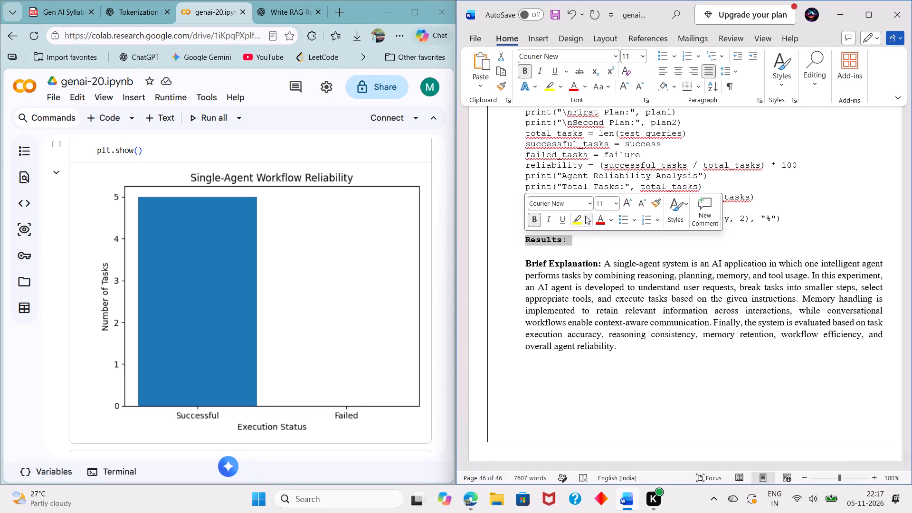
click(589, 206)
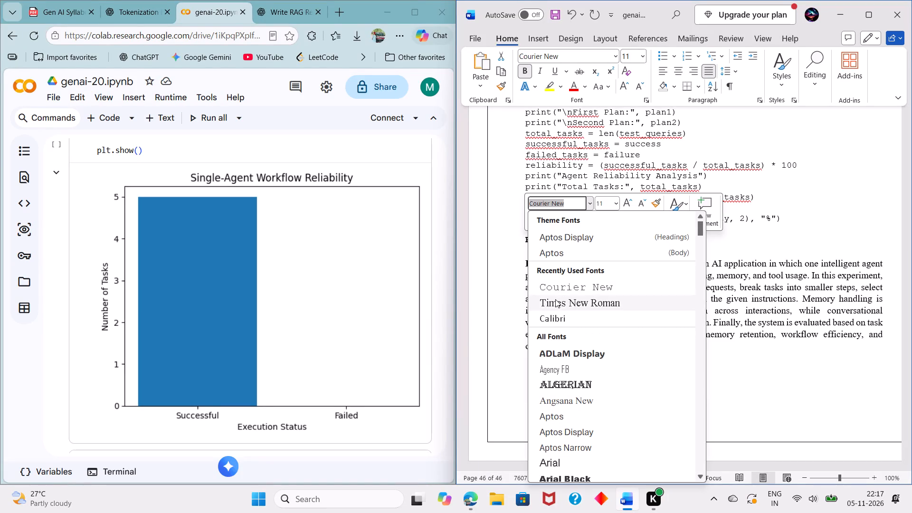
click(555, 299)
click(614, 203)
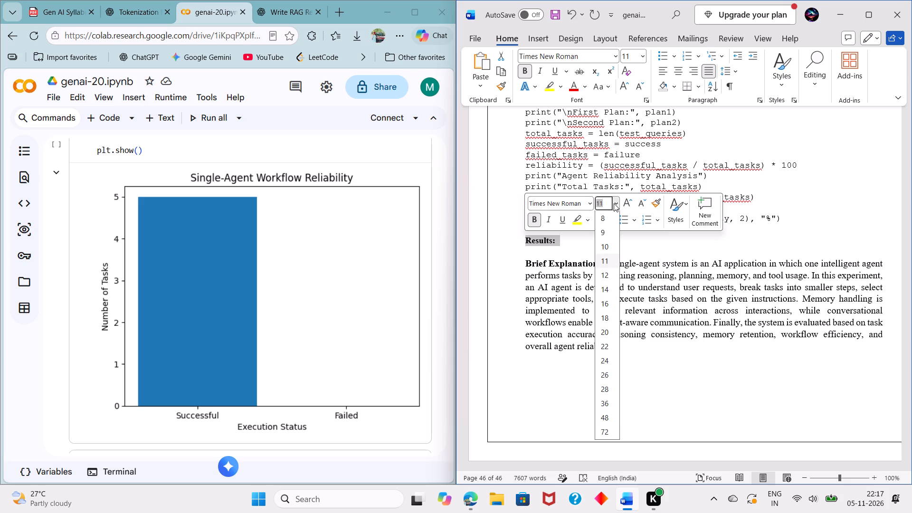
click(602, 278)
click(635, 257)
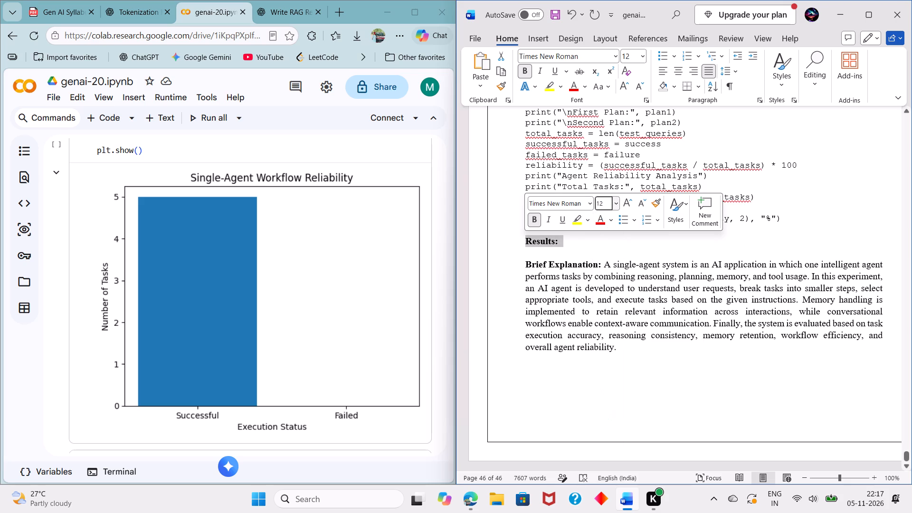
Delete the print("\nUser:", item["user"]) line from show_history, leaving no blank line and keeping the colon after conversation_history.
scroll(635, 257, up, 10)
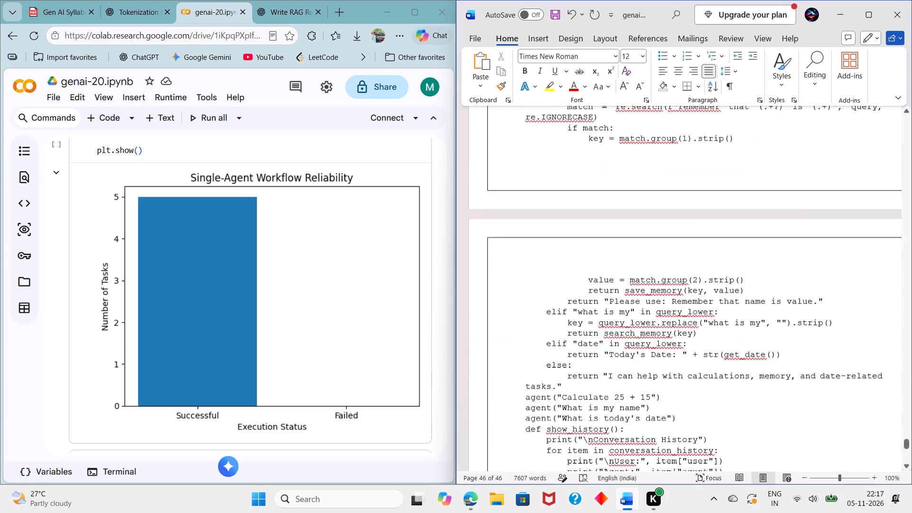
scroll(635, 257, down, 1)
scroll(592, 275, down, 1)
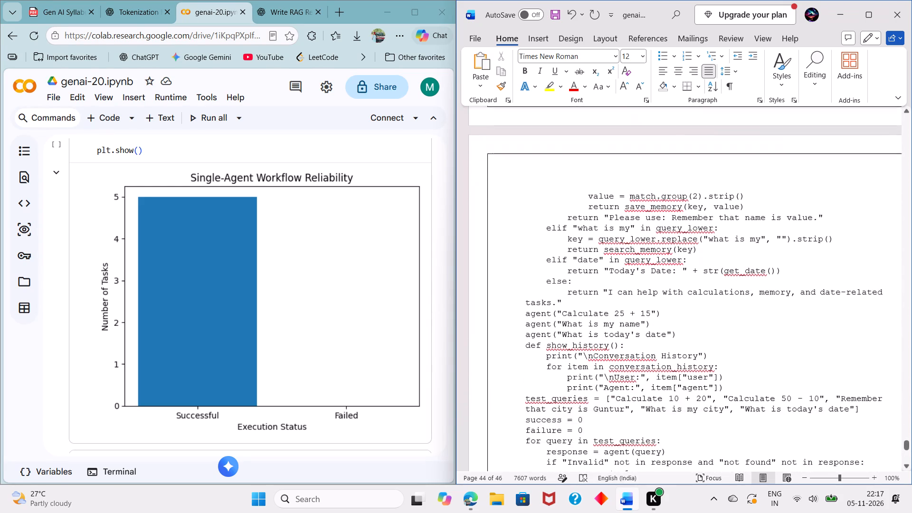
scroll(592, 275, down, 1)
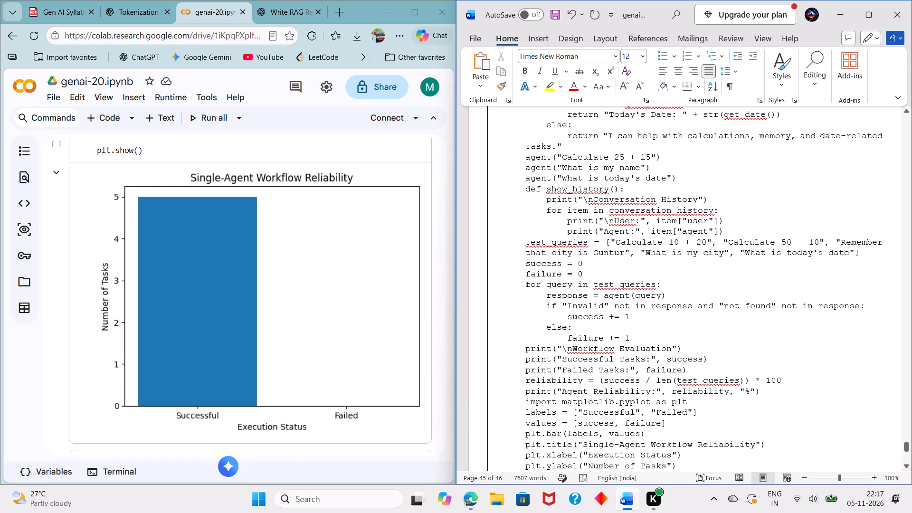
drag(566, 218, 750, 218)
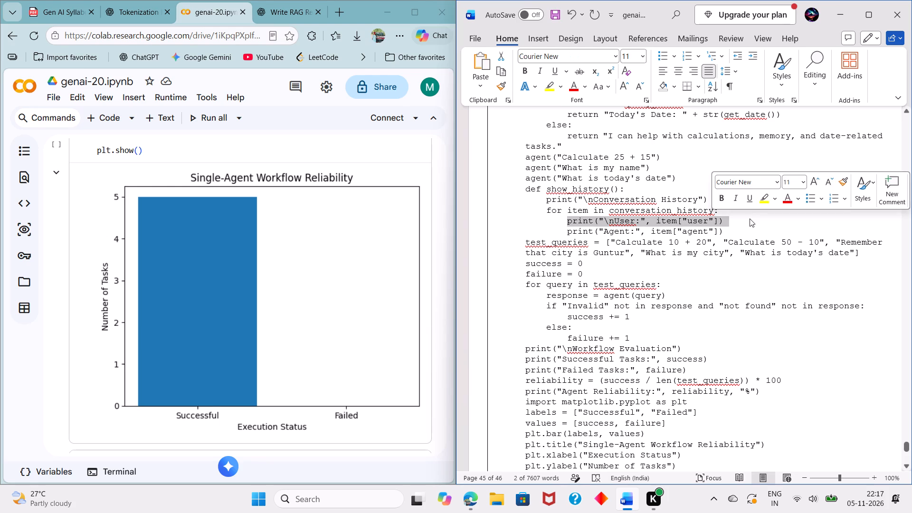
key(BackSpace)
key(BackSpace)
key(BackSpace)
key(BackSpace)
key(BackSpace)
key(BackSpace)
key(BackSpace)
key(BackSpace)
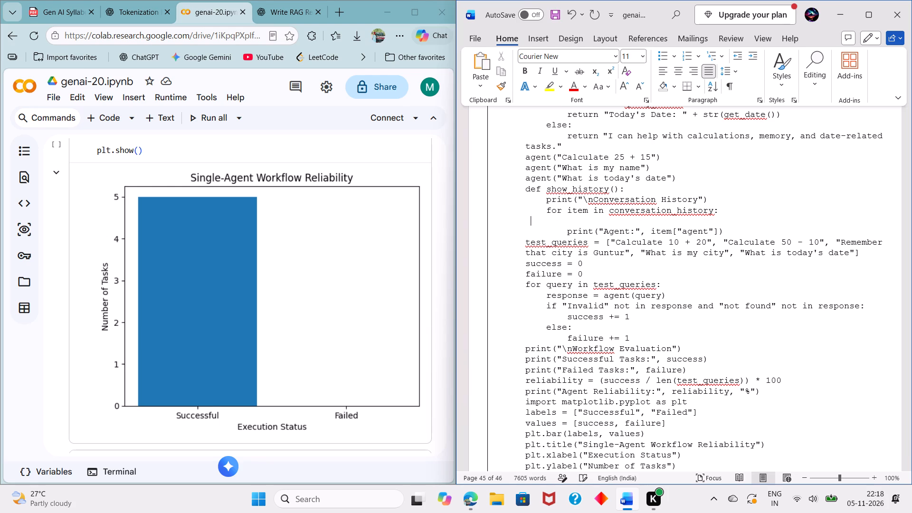
key(BackSpace)
key(BackSpace)
key(BackSpace)
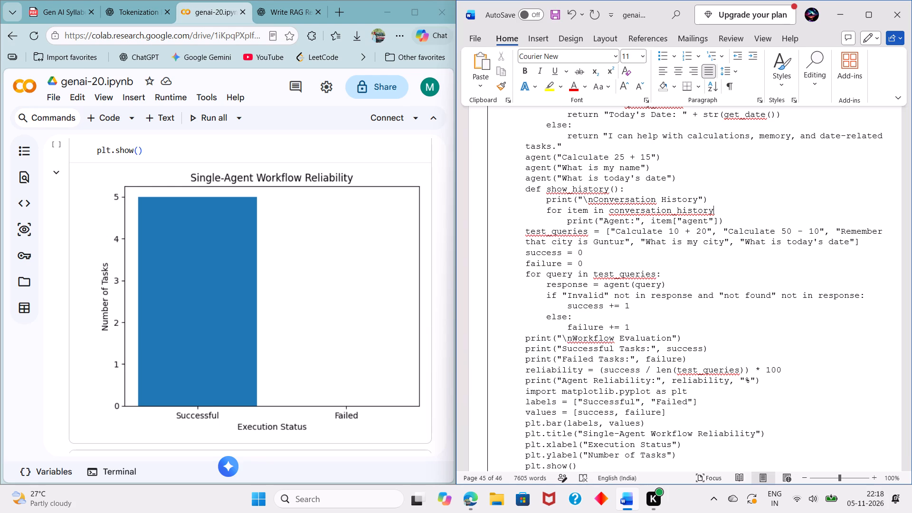
key(shift+underscore)
key(BackSpace)
key(shift+colon)
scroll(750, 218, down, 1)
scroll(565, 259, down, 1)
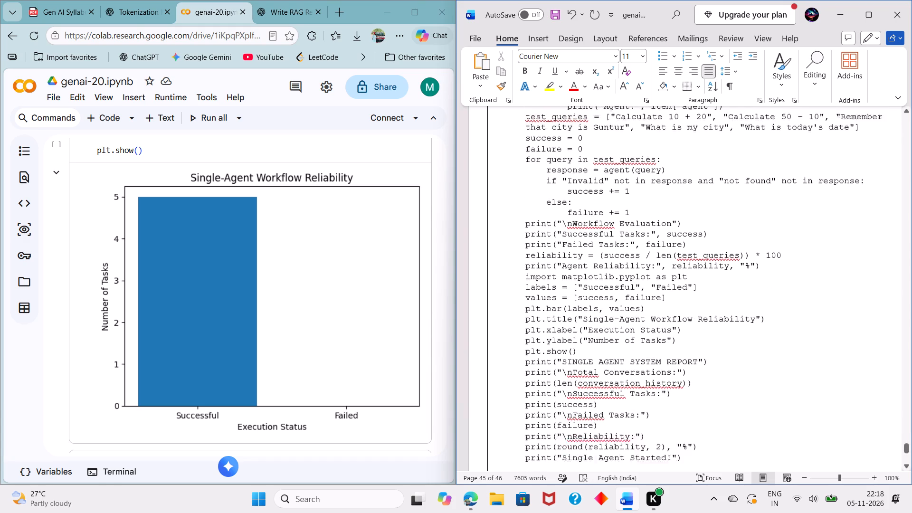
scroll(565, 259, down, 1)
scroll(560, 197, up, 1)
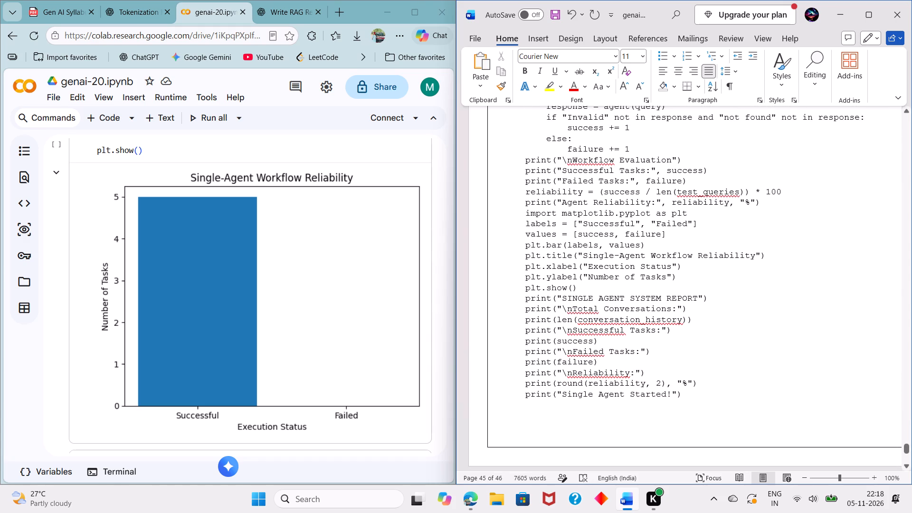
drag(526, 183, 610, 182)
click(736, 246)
Insert an empty line directly below the "Results:" heading.
scroll(668, 251, down, 5)
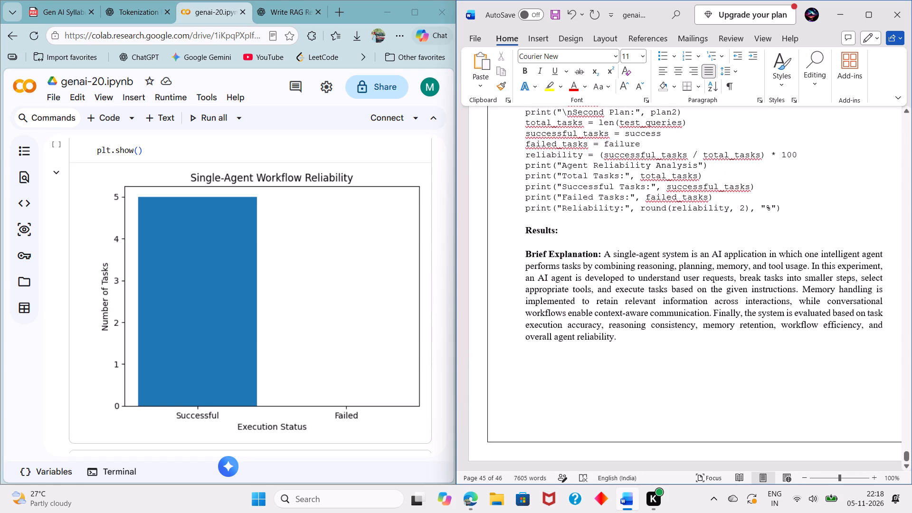
click(565, 228)
key(Return)
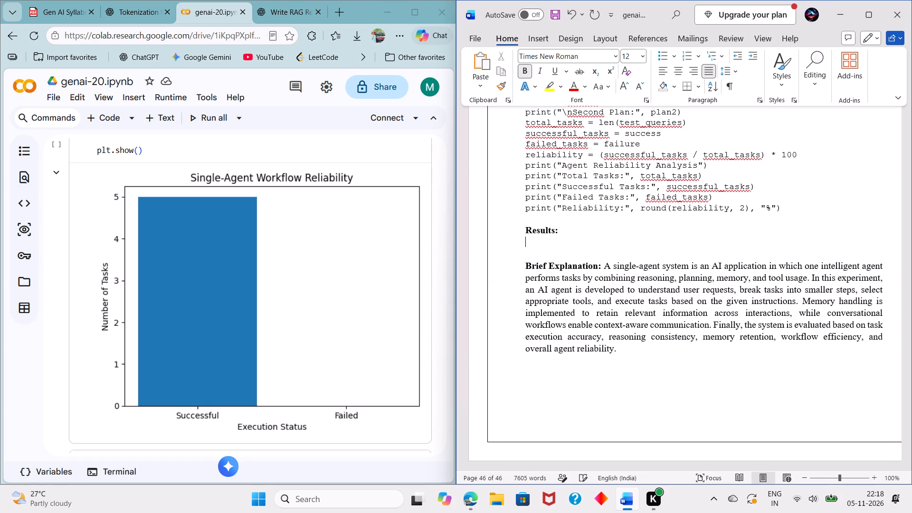
Delete the whole search_memory(key) function definition, including its return memory.get line.
scroll(565, 228, up, 1)
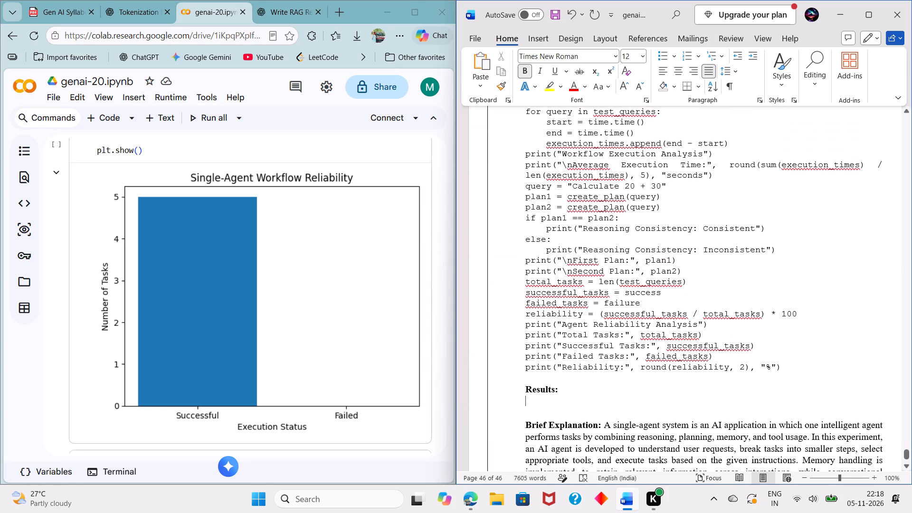
scroll(565, 228, up, 8)
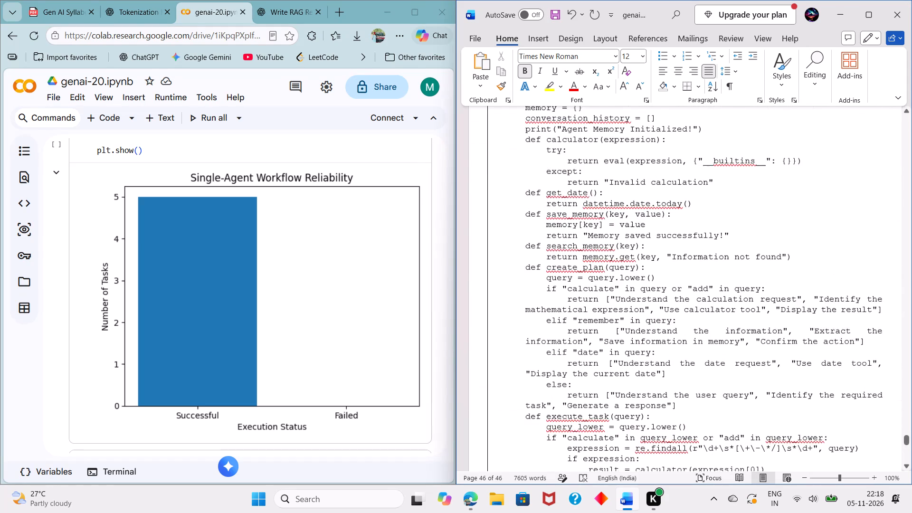
scroll(565, 228, up, 1)
drag(526, 239, 566, 244)
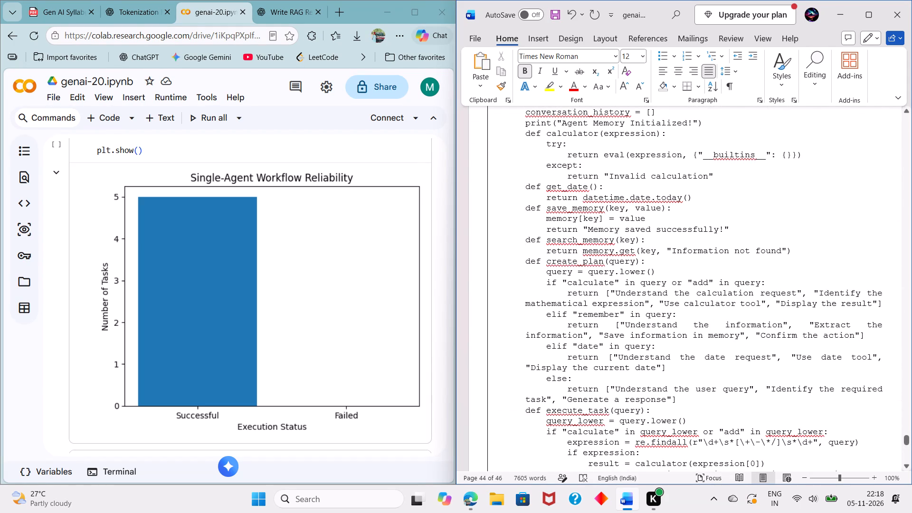
drag(566, 244, 808, 252)
key(BackSpace)
Delete the whole get_date() function definition, including its return datetime.date.today() line.
scroll(808, 252, up, 1)
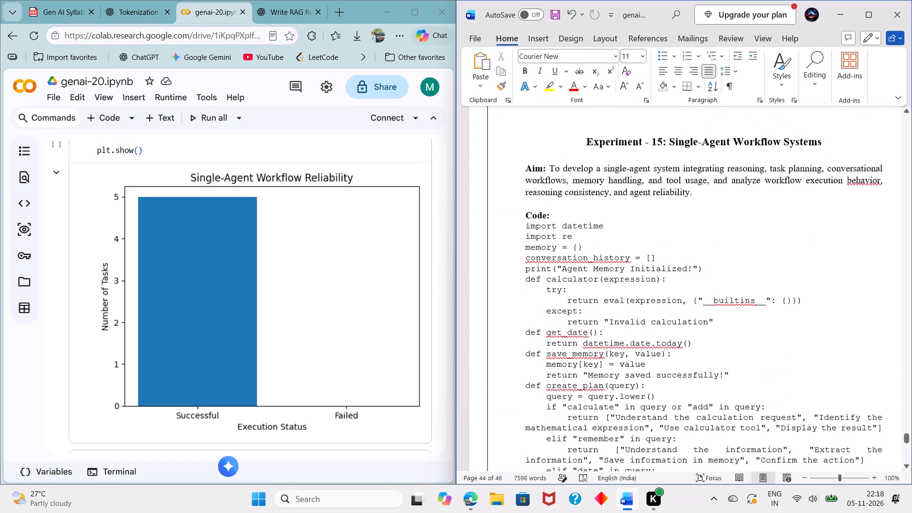
scroll(808, 252, down, 1)
drag(526, 291, 648, 308)
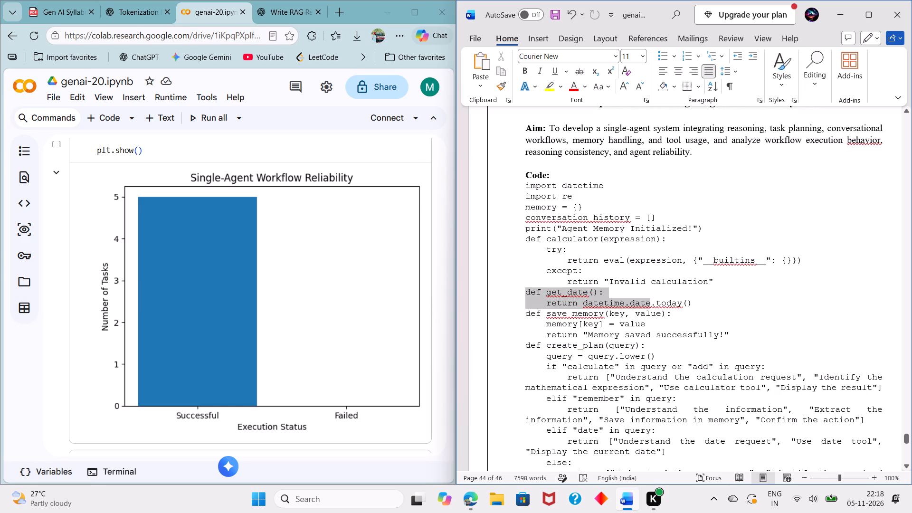
drag(648, 308, 692, 300)
key(BackSpace)
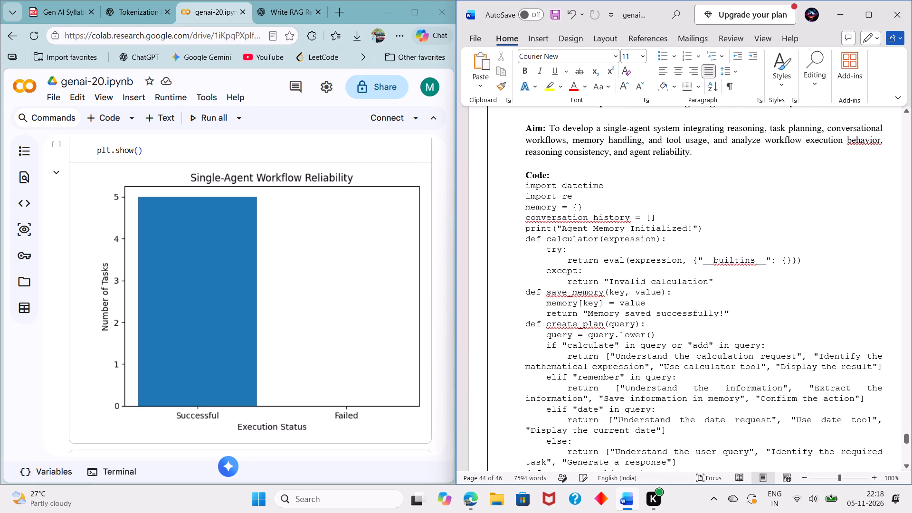
Copy the Single-Agent Workflow Reliability bar chart from the Colab notebook and paste it into Word below the "Results:" heading.
scroll(692, 300, down, 12)
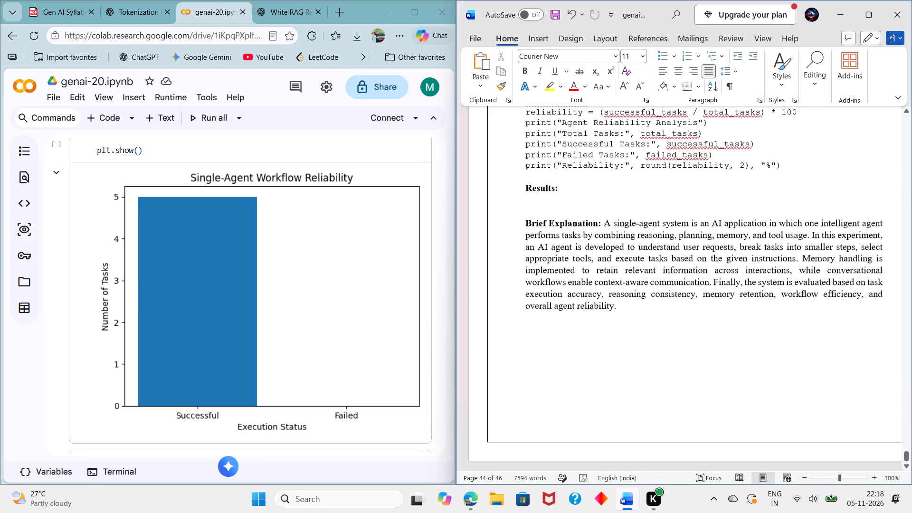
right_click(287, 297)
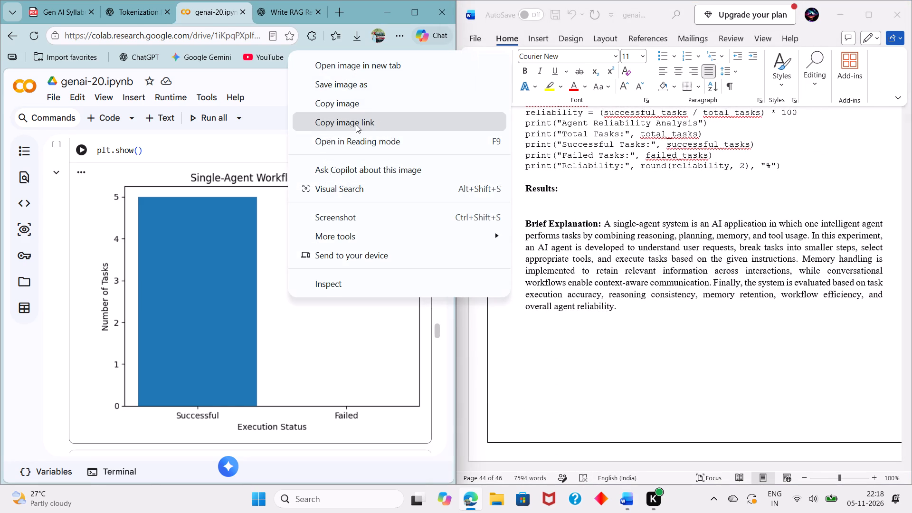
click(351, 104)
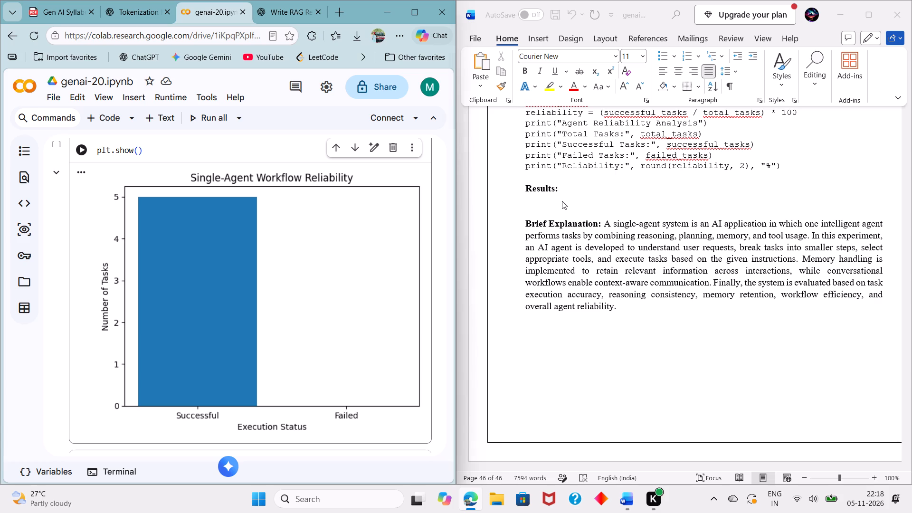
click(562, 201)
click(535, 208)
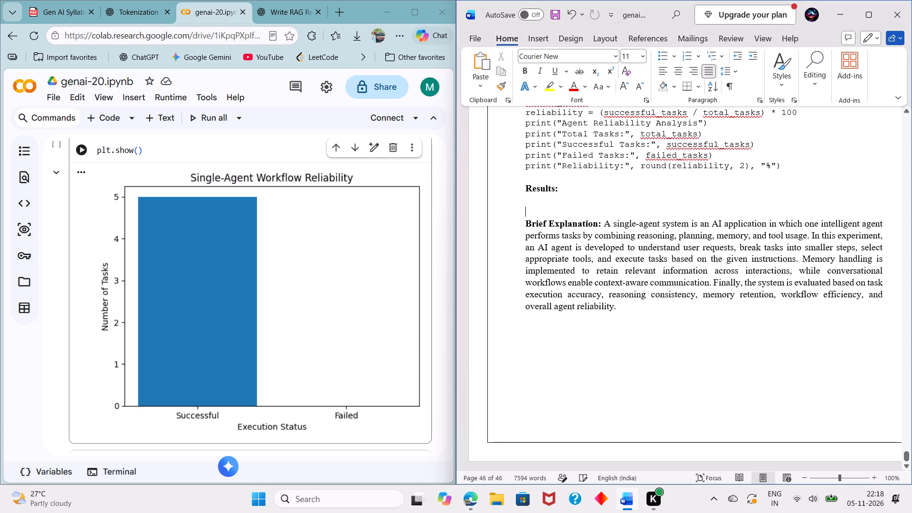
key(Up)
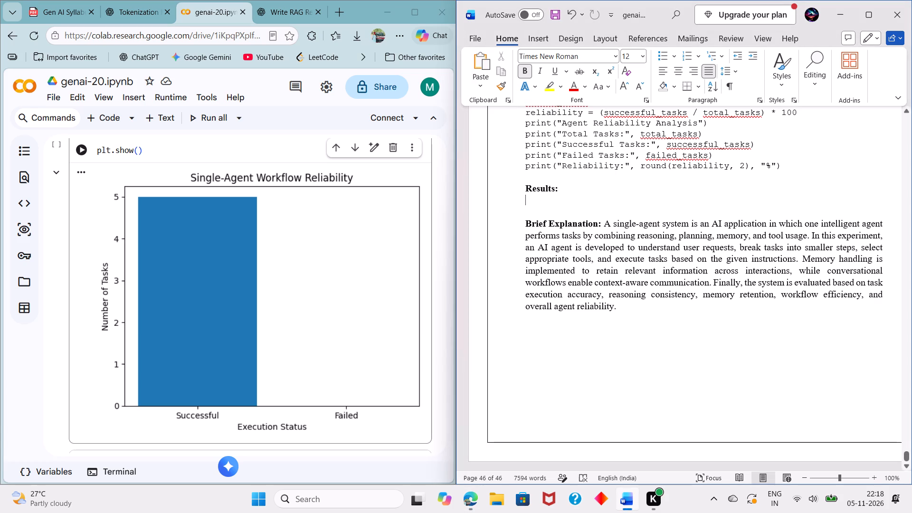
key(ctrl+v)
Shrink the pasted reliability chart proportionally to about half its width.
click(634, 237)
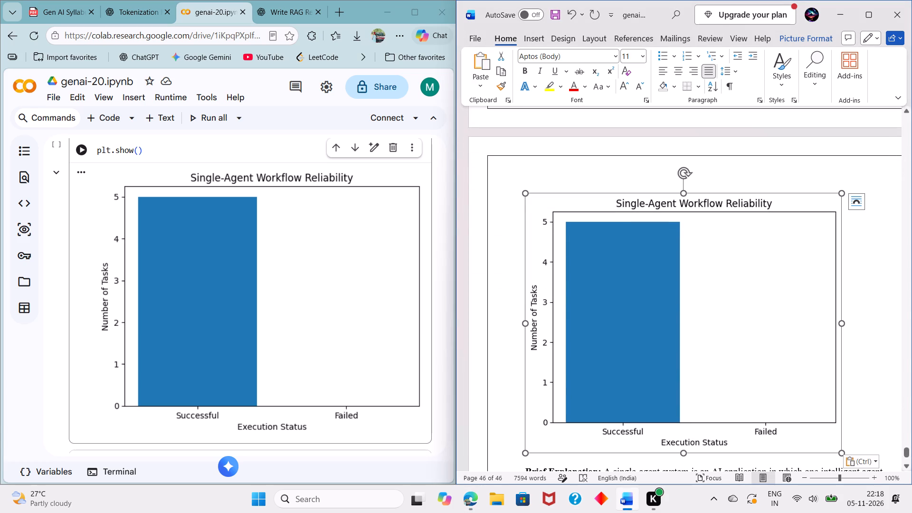
drag(841, 196, 685, 333)
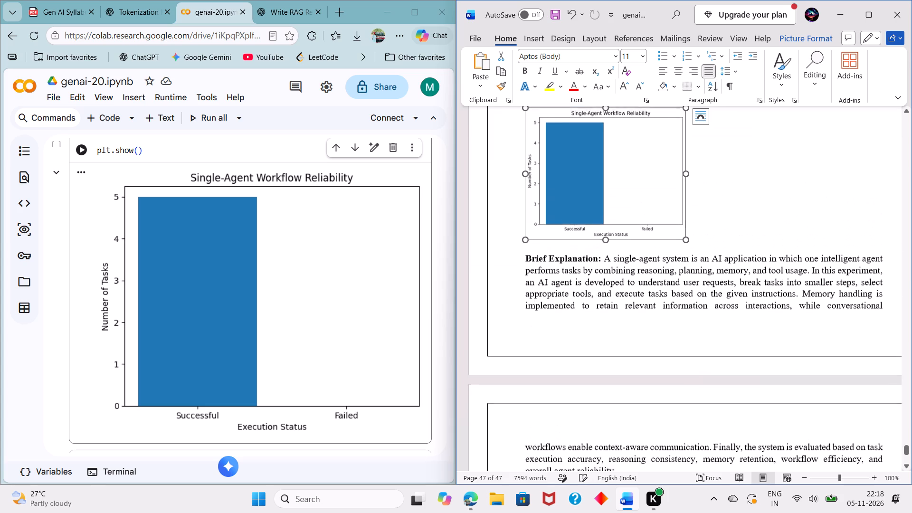
Set the reliability chart's layout to In Front of Text and move it up over the end of the code, clear of the results area.
scroll(725, 253, up, 1)
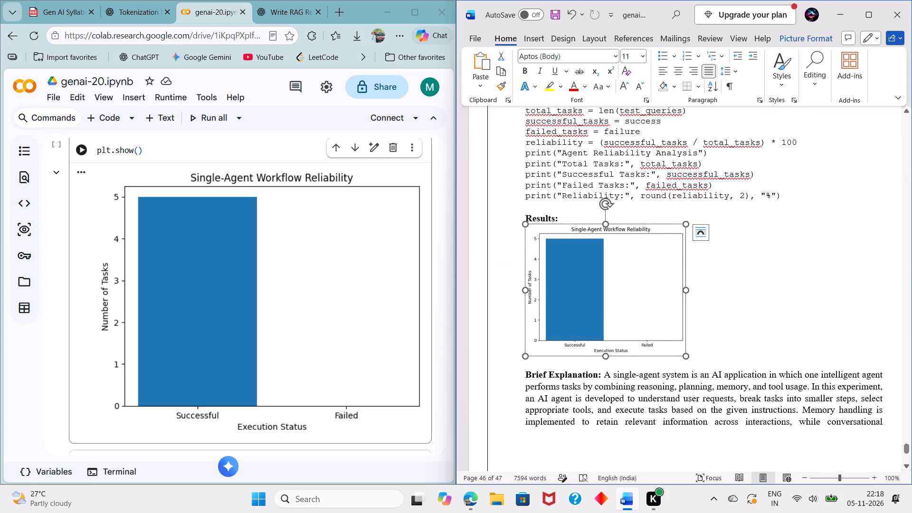
click(698, 231)
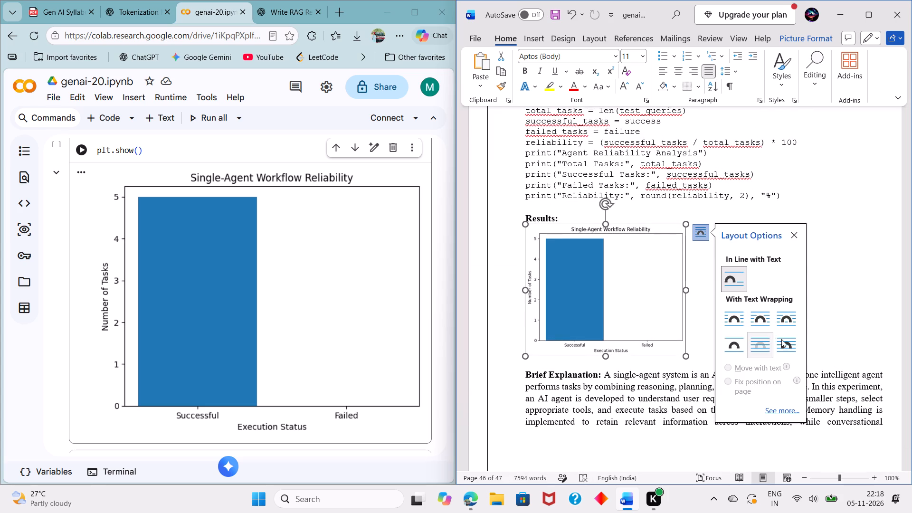
click(784, 341)
click(636, 312)
drag(636, 312, 667, 243)
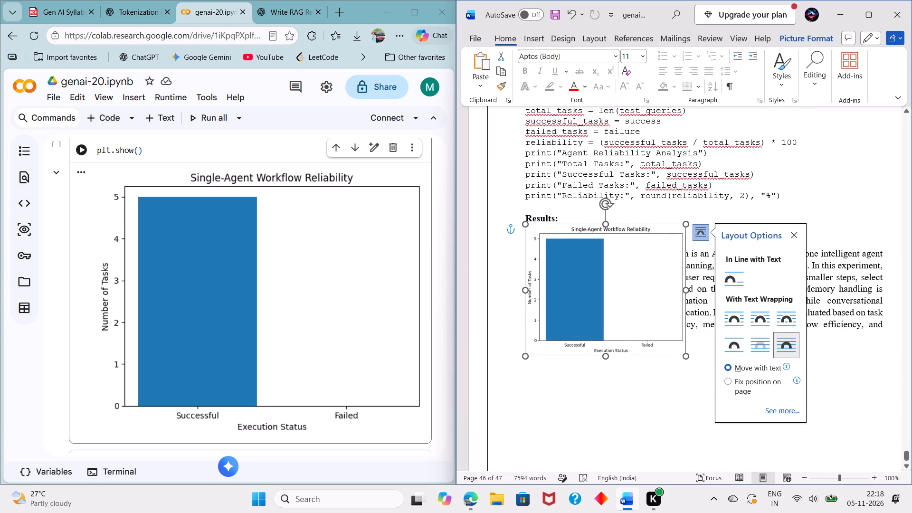
drag(667, 243, 621, 275)
drag(621, 275, 701, 137)
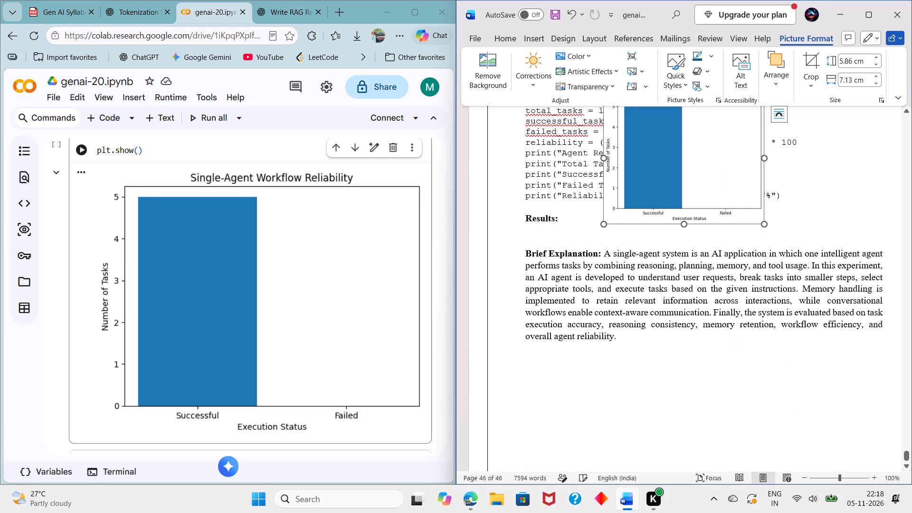
Insert seven blank lines above the "Brief Explanation:" paragraph to make room for the chart.
click(525, 251)
key(Return)
key(Return)
key(Return)
key(Return)
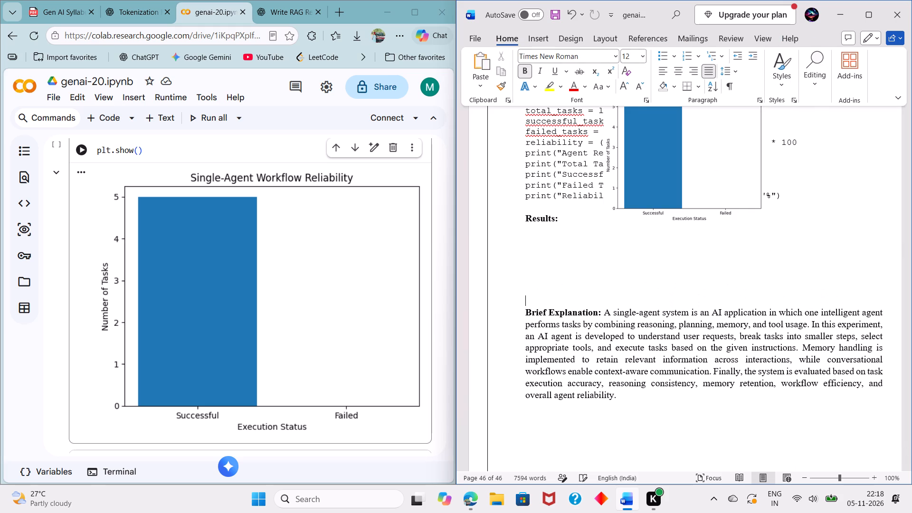
key(Return)
key(Return)
key(Return)
key(Return)
scroll(525, 251, down, 1)
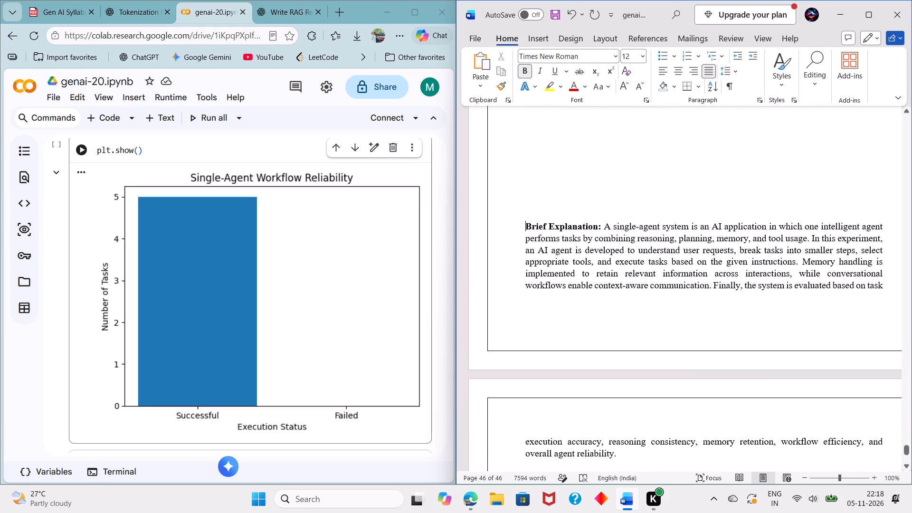
key(BackSpace)
Move the reliability chart down into the blank space beside the "Results:" heading.
scroll(525, 251, up, 1)
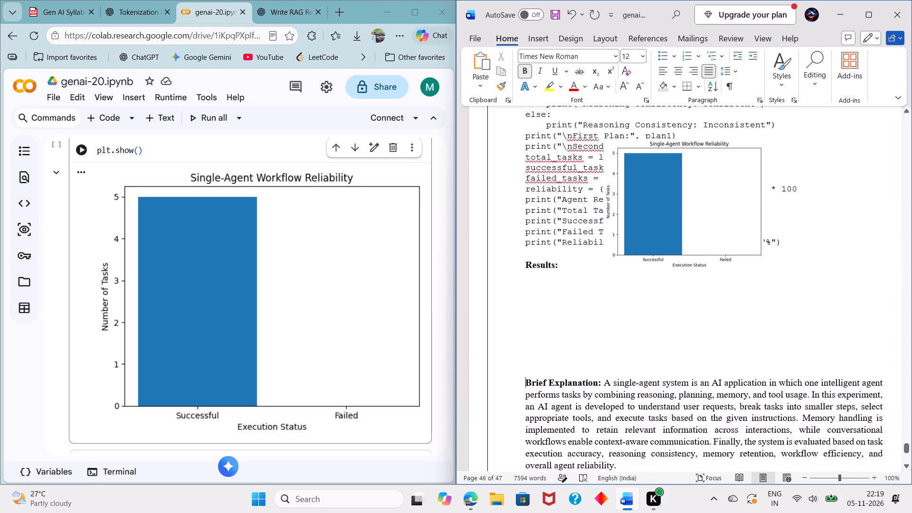
drag(669, 223, 653, 333)
Delete the break line after print("Agent: Thank you!"), keeping that print line's closing parenthesis.
scroll(653, 333, up, 1)
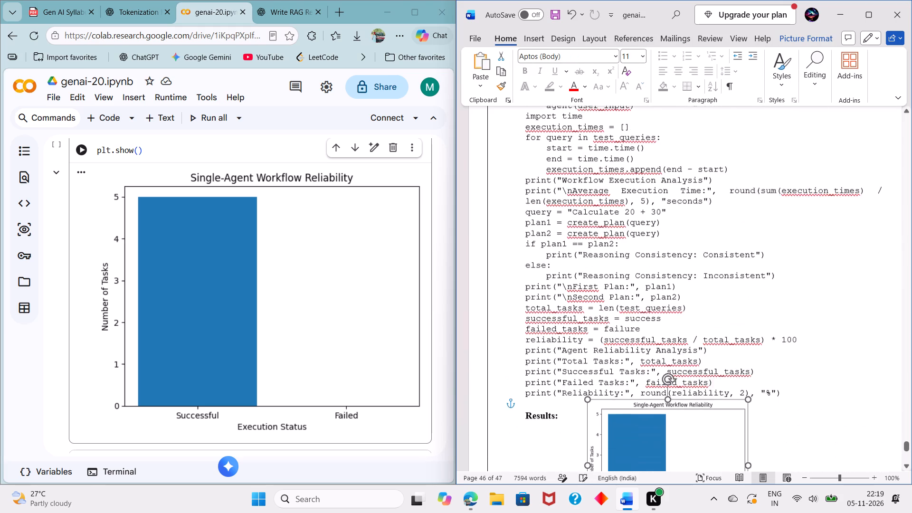
scroll(653, 333, up, 2)
scroll(608, 255, up, 2)
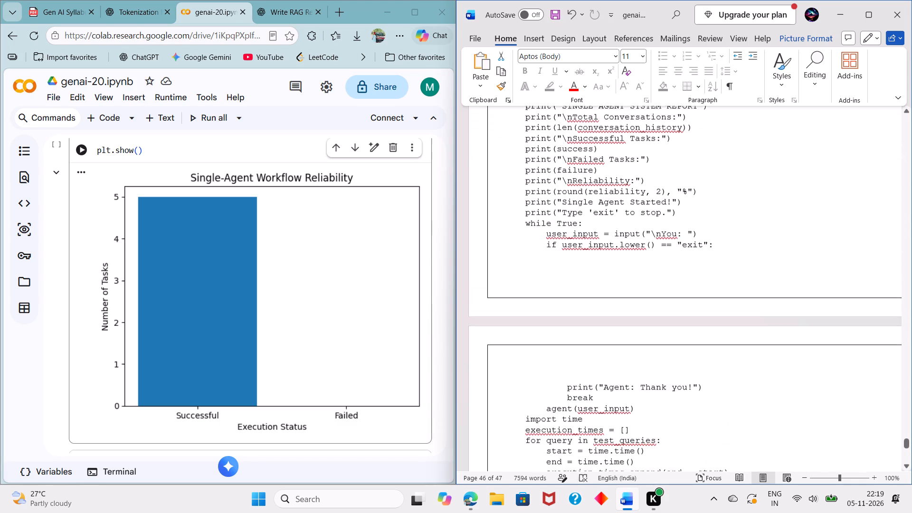
click(597, 370)
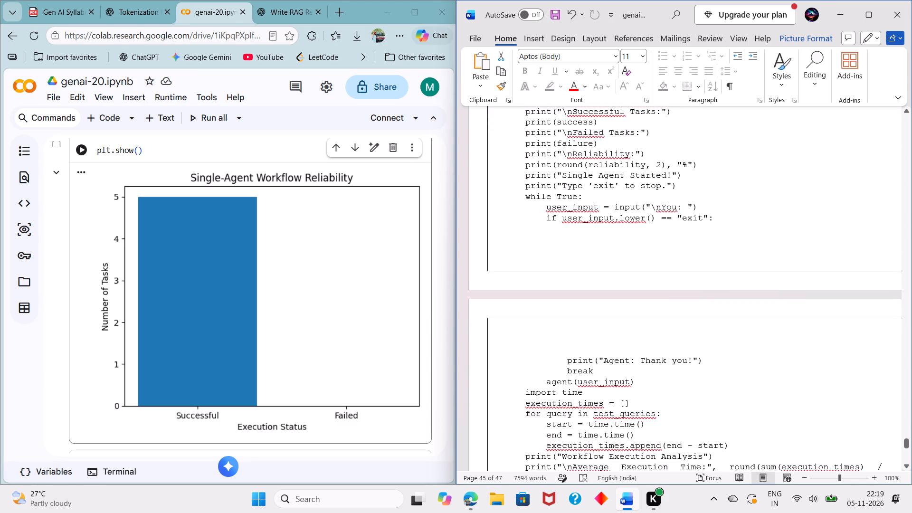
key(BackSpace)
key(BackSpace)
key(BackSpace)
key(BackSpace)
key(BackSpace)
key(BackSpace)
key(BackSpace)
key(BackSpace)
key(BackSpace)
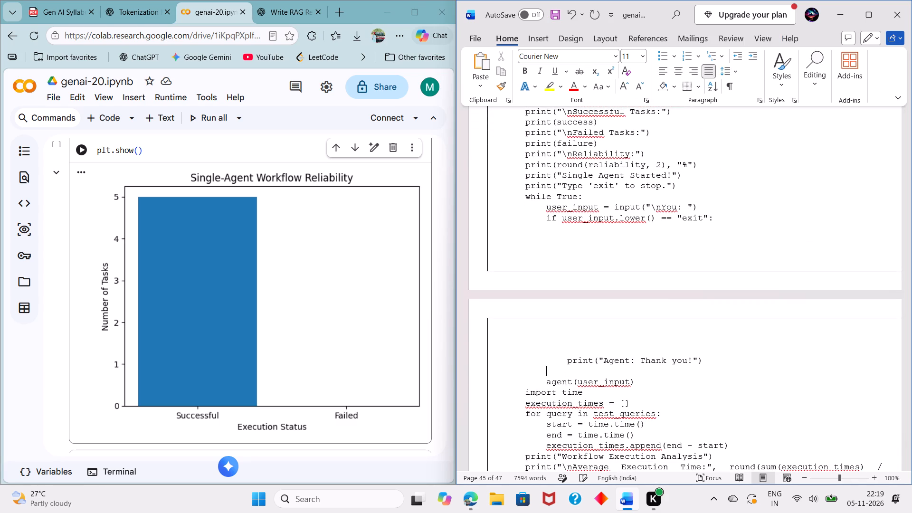
key(BackSpace)
key(BackSpace)
key(BackSpace)
key(BackSpace)
key(BackSpace)
key(BackSpace)
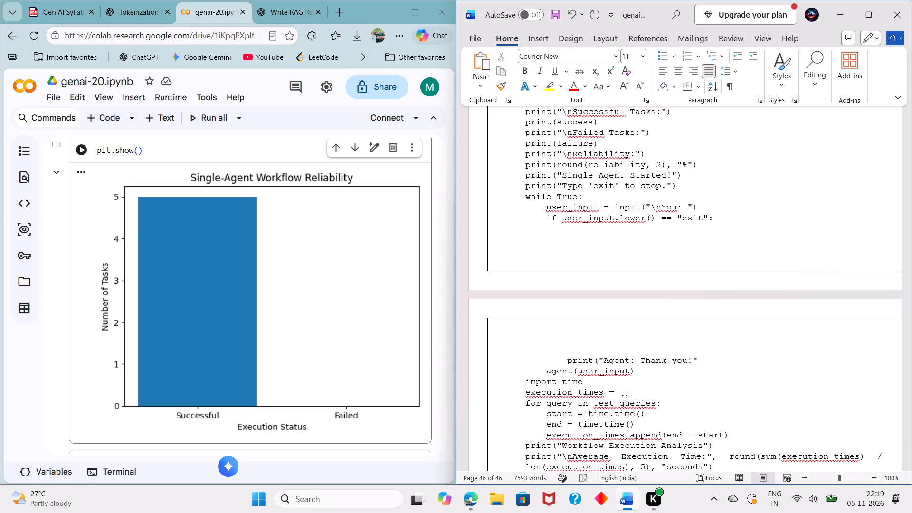
key(shift+parenright)
key(Up)
key(Up)
key(Down)
Delete the values = [success, failure] line from the bar chart code.
scroll(597, 370, down, 3)
scroll(589, 323, up, 1)
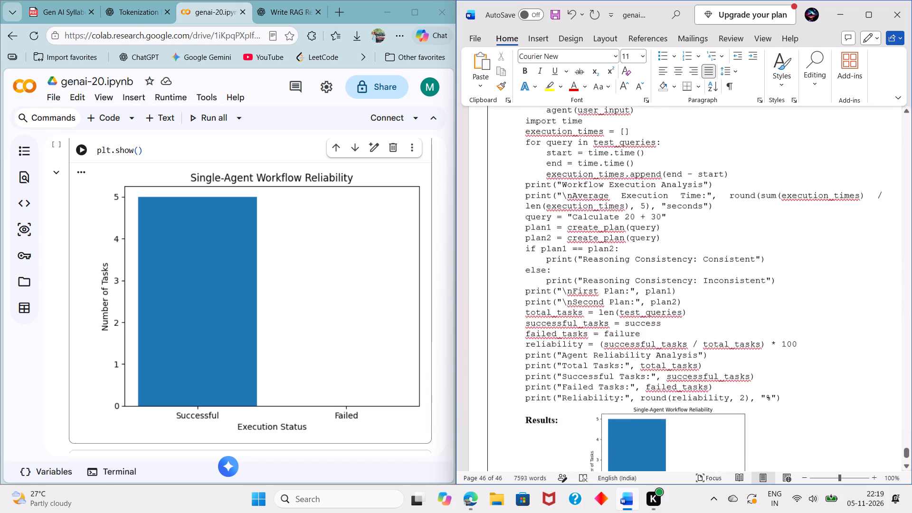
scroll(589, 323, up, 3)
scroll(589, 323, down, 1)
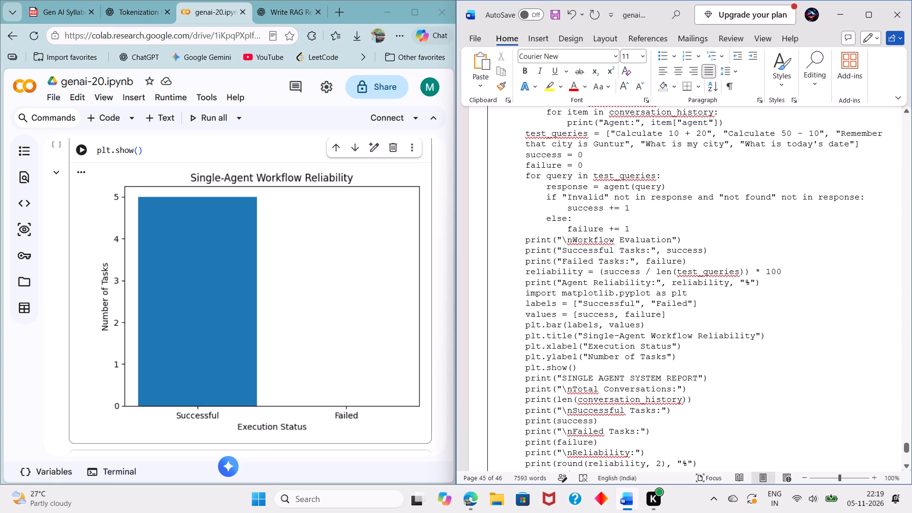
drag(524, 313, 685, 317)
key(BackSpace)
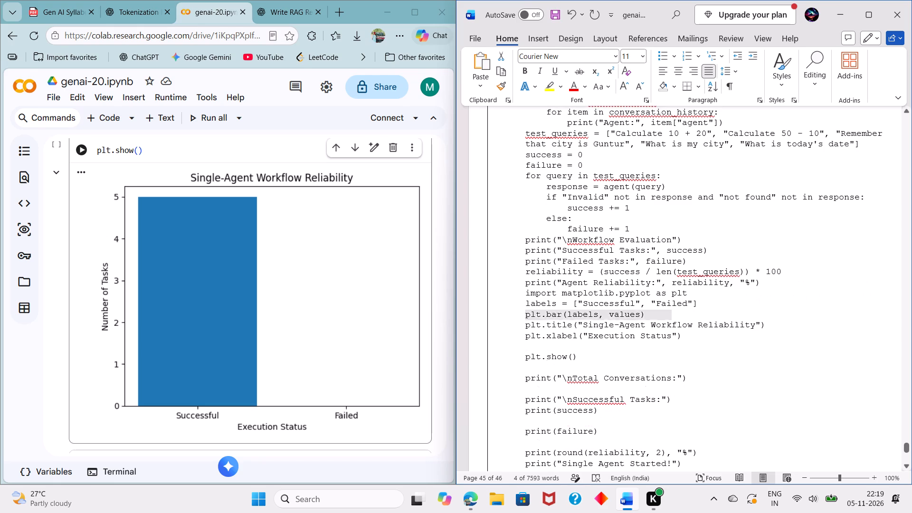
key(BackSpace)
key(Return)
Delete the wrapped ending tasks." from the return "I can help with calculations, memory, and date-related tasks." line.
scroll(685, 317, up, 1)
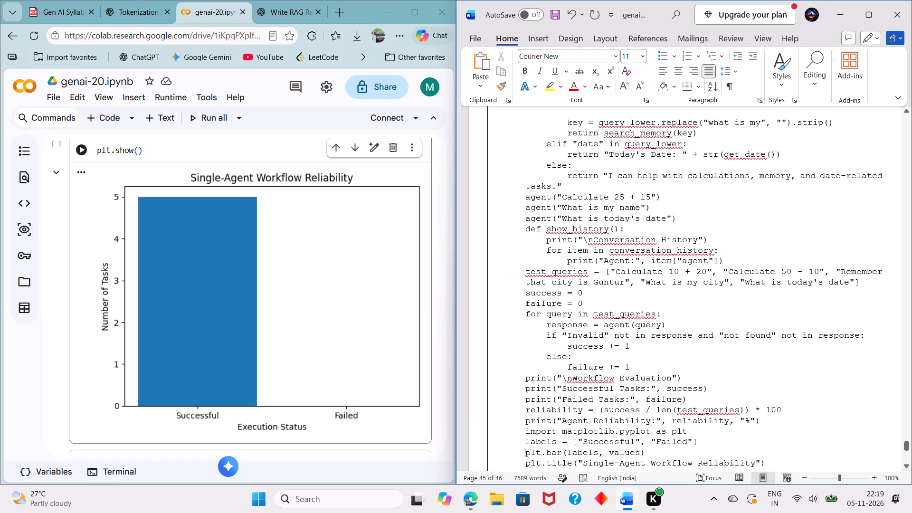
scroll(528, 292, up, 1)
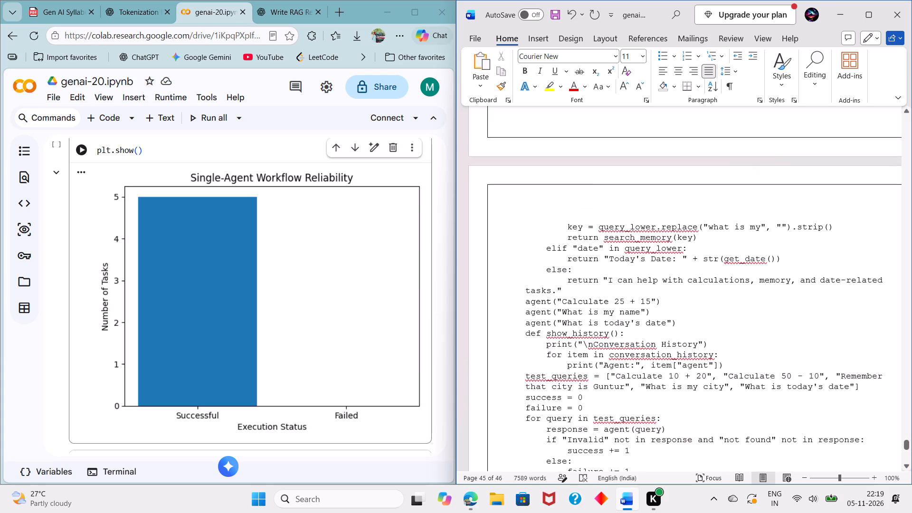
scroll(528, 292, up, 1)
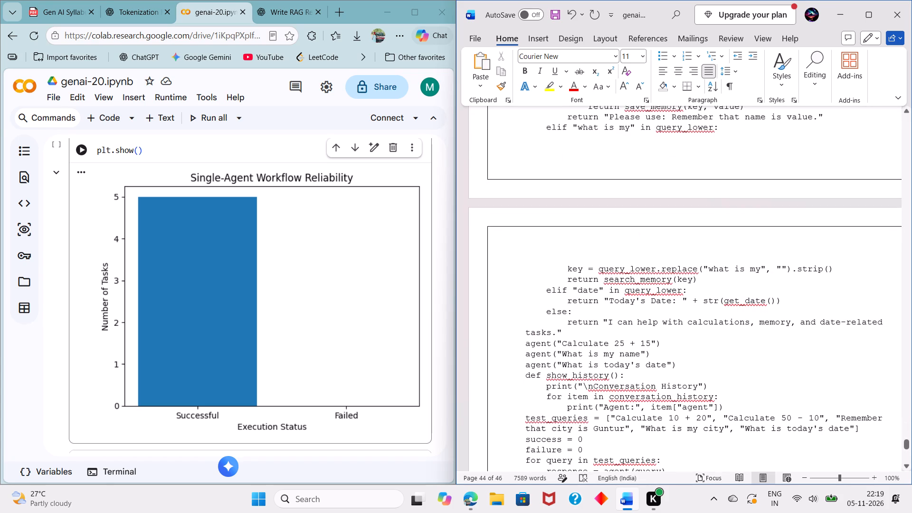
drag(525, 333, 575, 336)
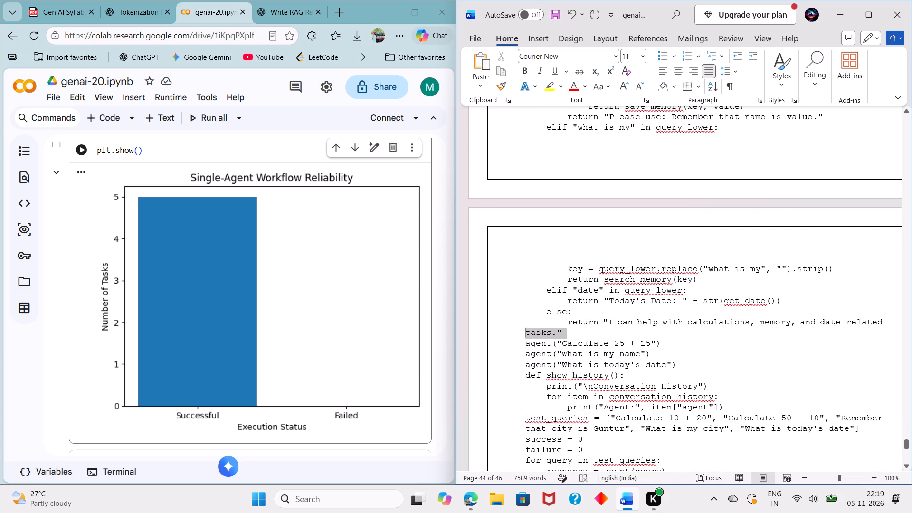
drag(575, 336, 579, 335)
key(BackSpace)
key(BackSpace)
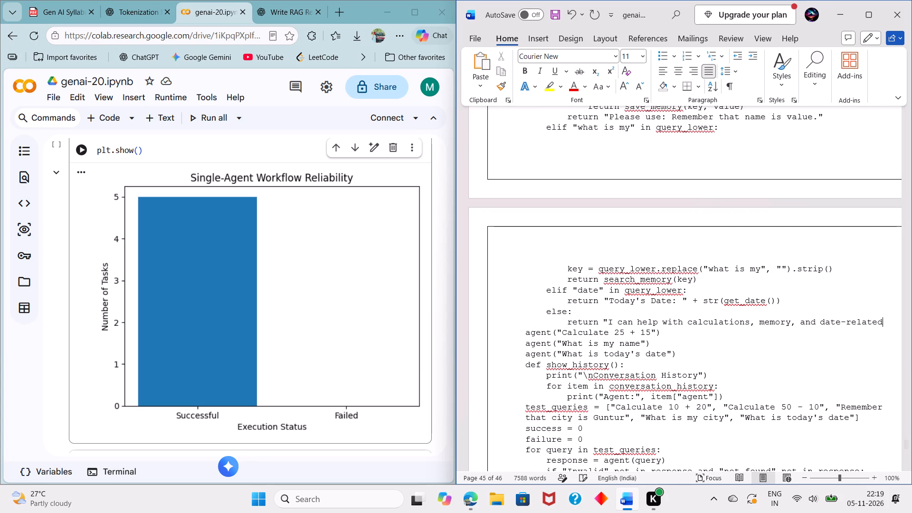
text(.")
key(BackSpace)
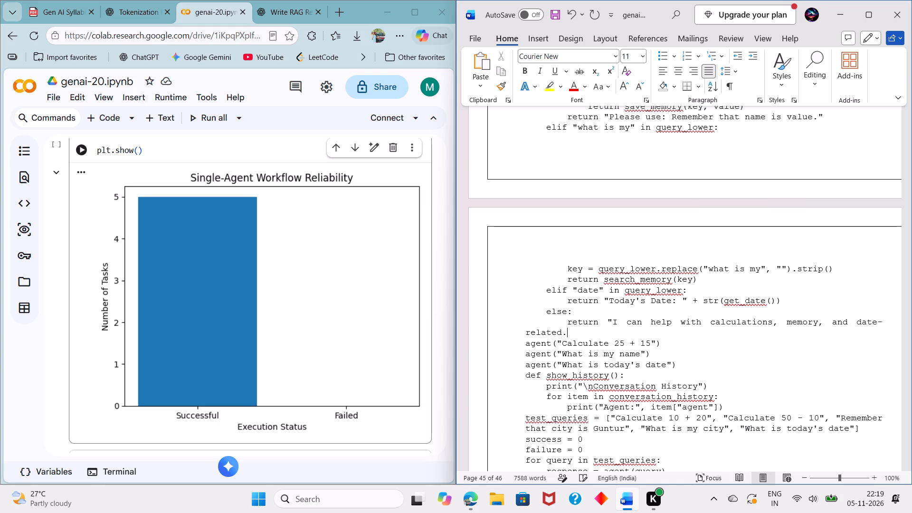
key(BackSpace)
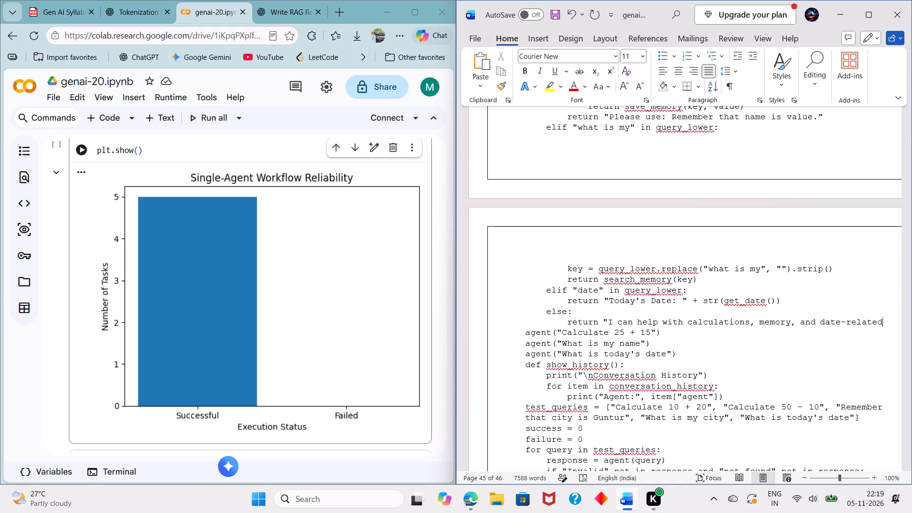
Insert three more blank lines above the "Brief Explanation:" paragraph so it clears the chart.
scroll(579, 335, down, 7)
scroll(579, 335, up, 1)
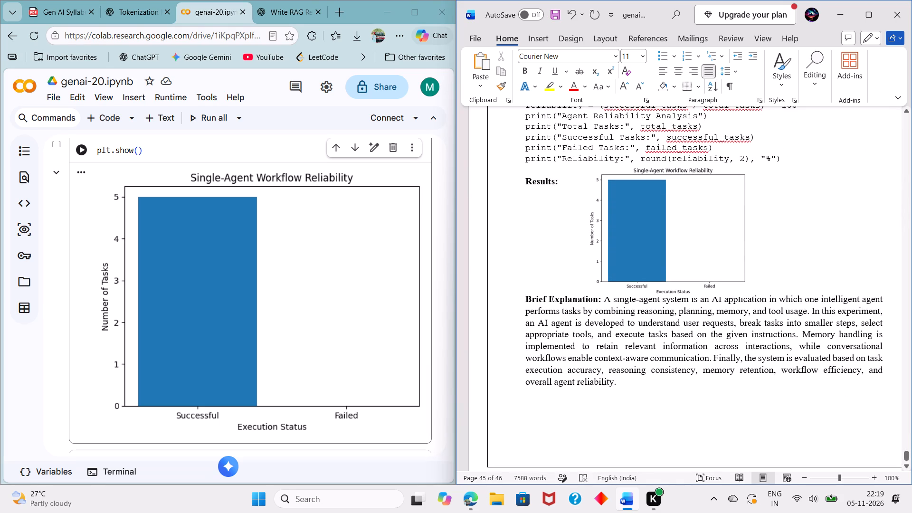
click(523, 298)
key(Return)
key(Return)
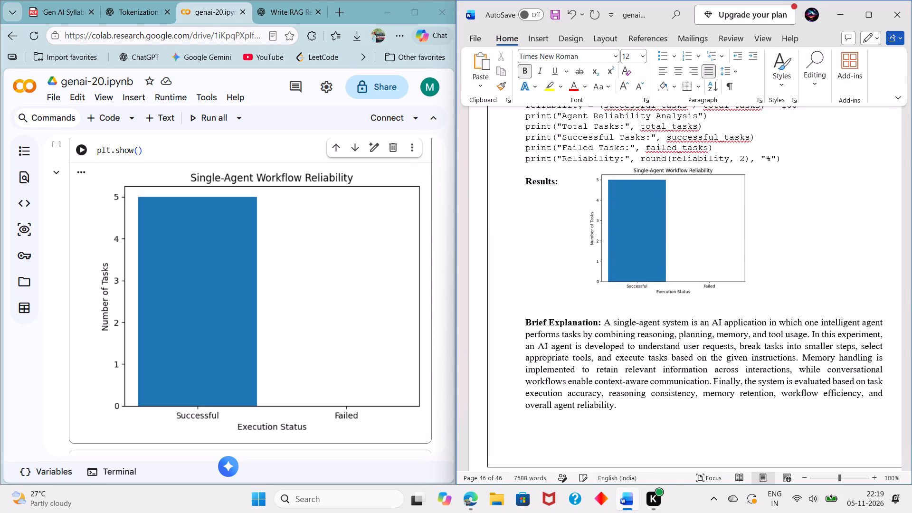
key(Return)
key(Return)
key(BackSpace)
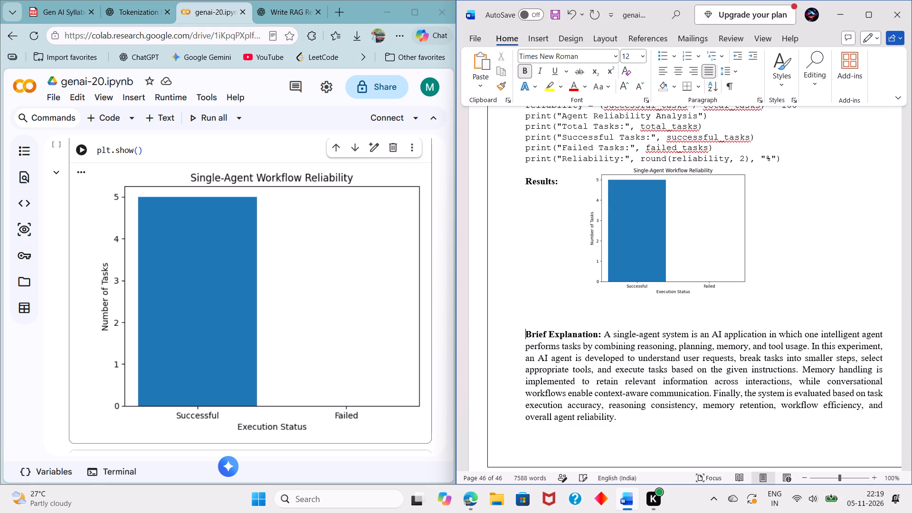
Move the reliability chart slightly down and closer to the "Results:" heading, above the "Brief Explanation:" paragraph.
drag(661, 233, 638, 256)
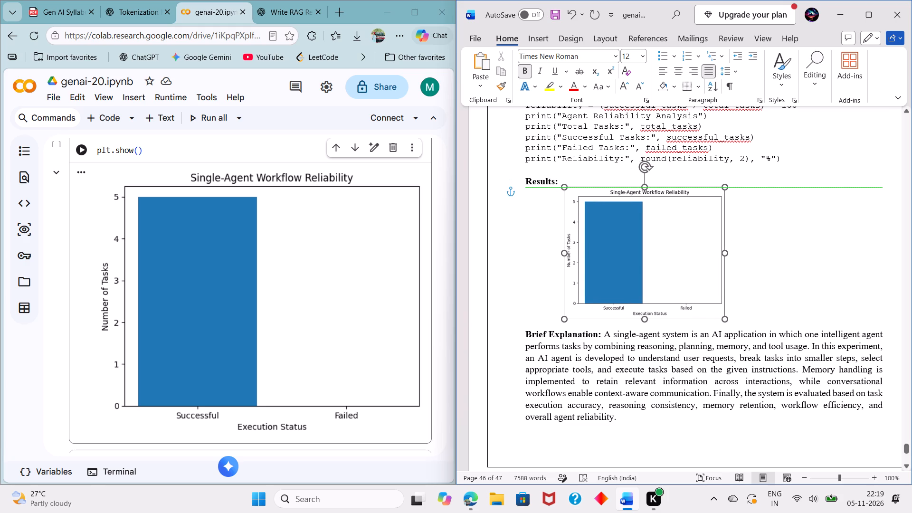
drag(638, 256, 641, 249)
click(551, 261)
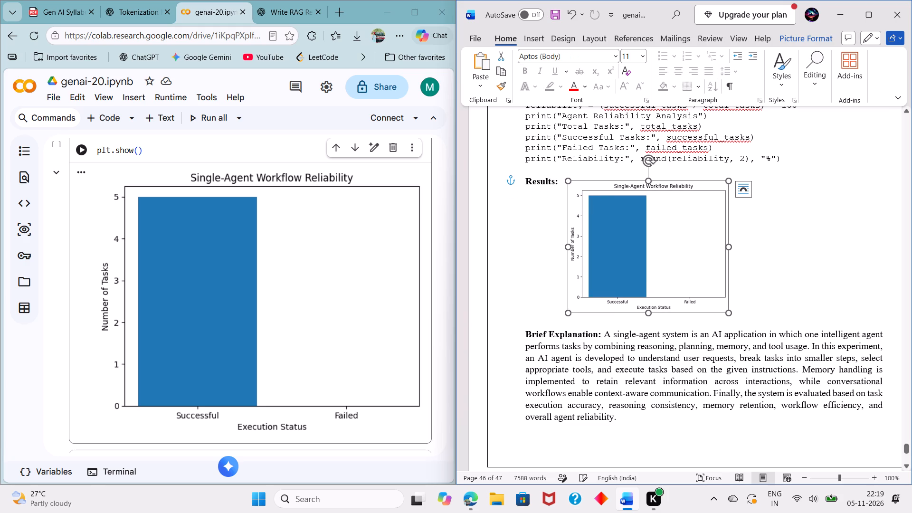
Capture the Agent Reliability Analysis output from the Colab notebook as a screen snip and paste it into the Word results area.
scroll(236, 324, down, 3)
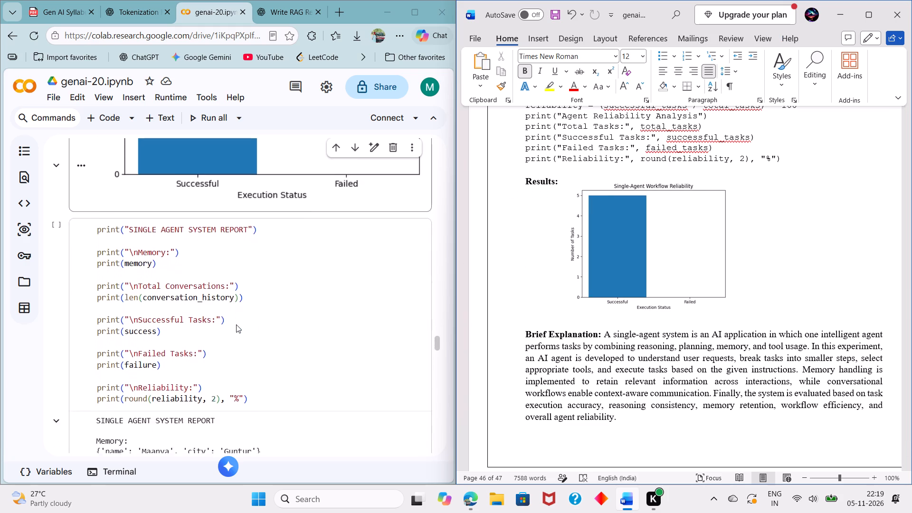
scroll(236, 324, down, 6)
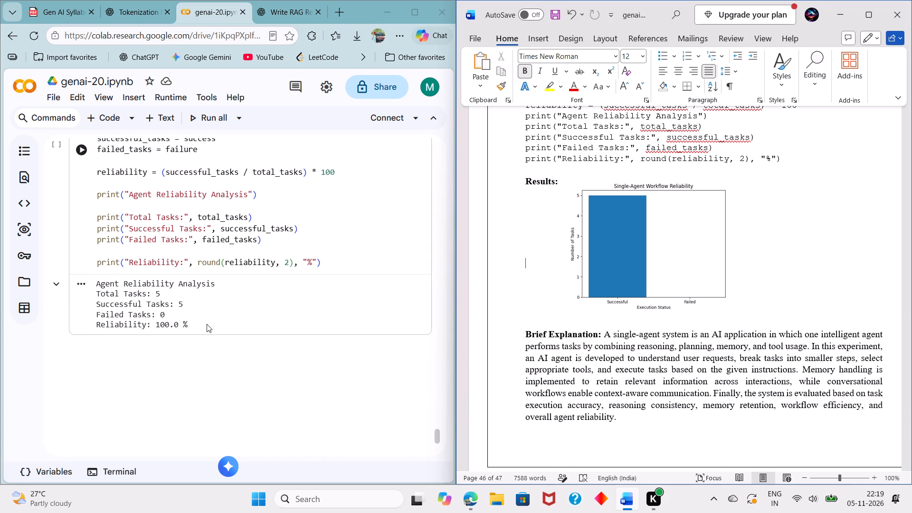
key(Print)
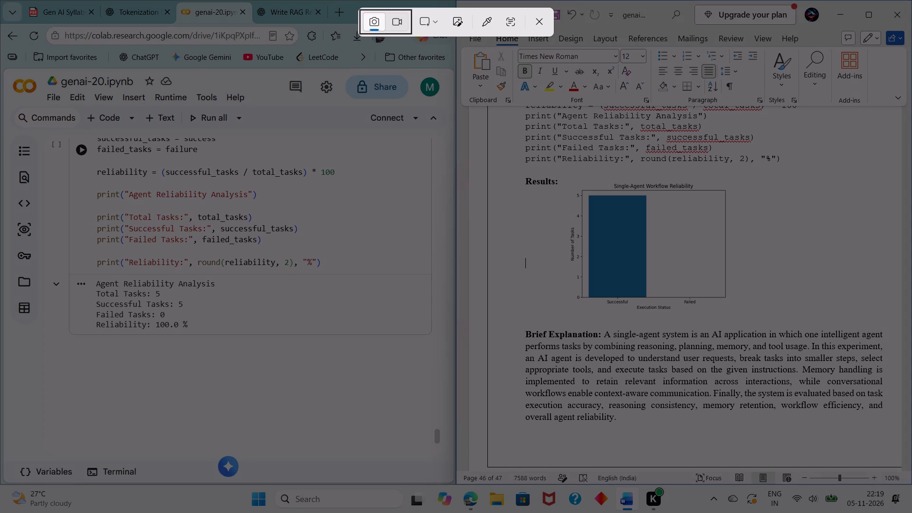
drag(91, 274, 188, 329)
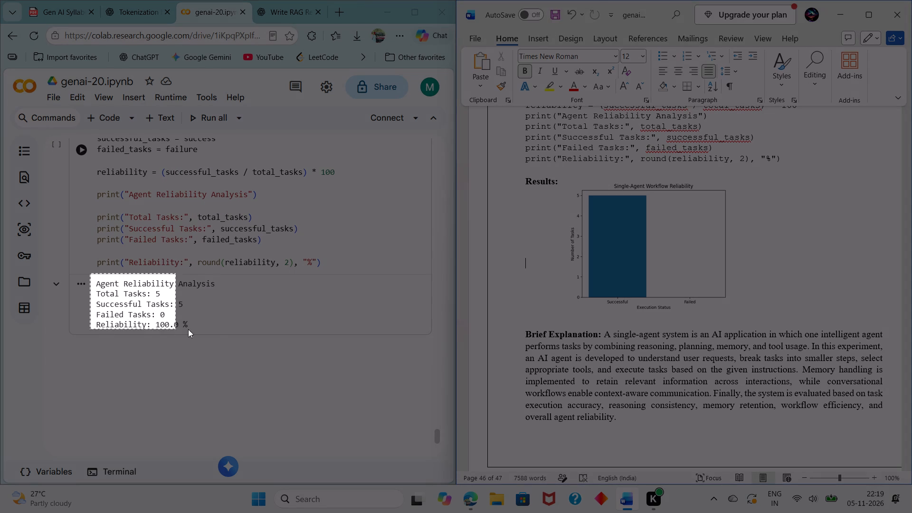
drag(188, 329, 218, 334)
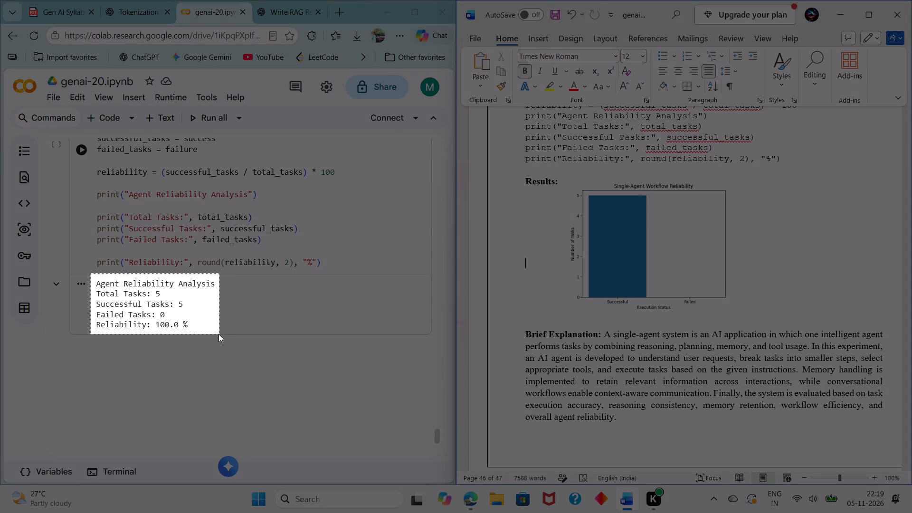
drag(218, 334, 218, 335)
click(752, 272)
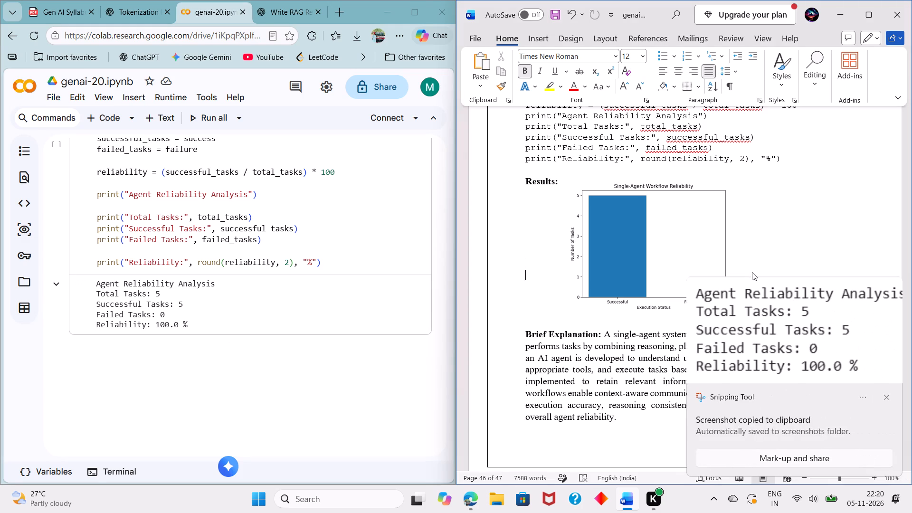
key(ctrl+v)
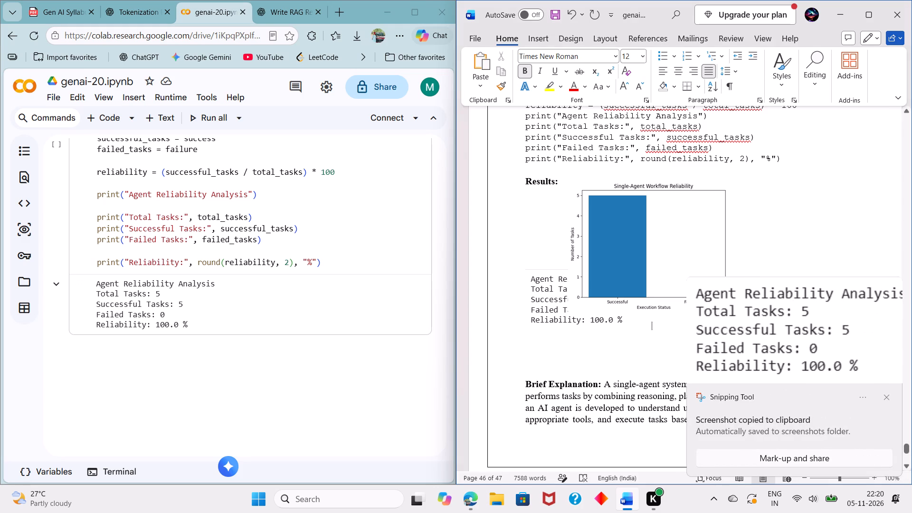
Set the pasted reliability output snip to In Front of Text and place it beside the chart, right of the plot.
drag(575, 323, 551, 328)
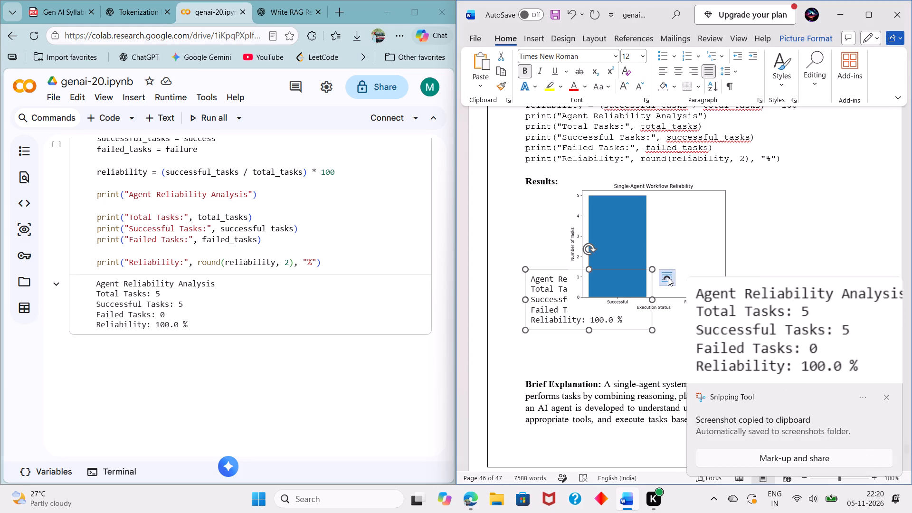
click(668, 277)
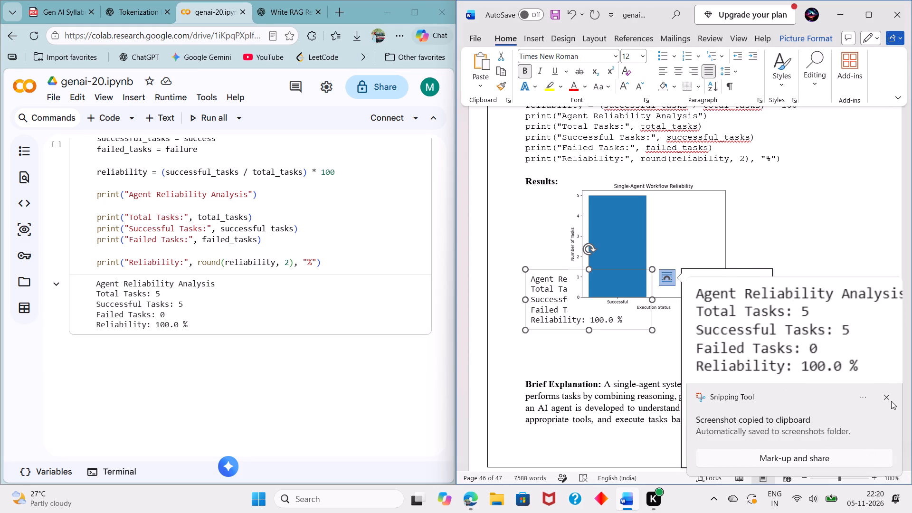
click(887, 398)
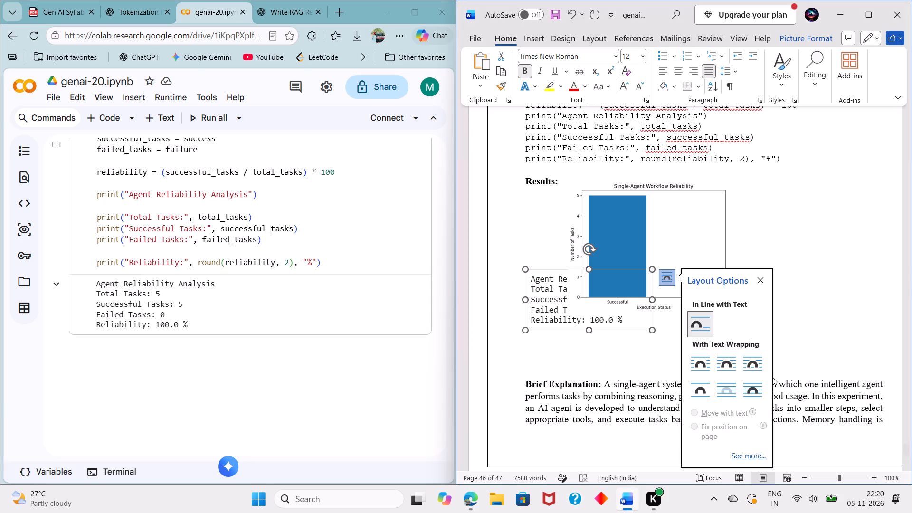
click(756, 390)
drag(588, 305, 779, 248)
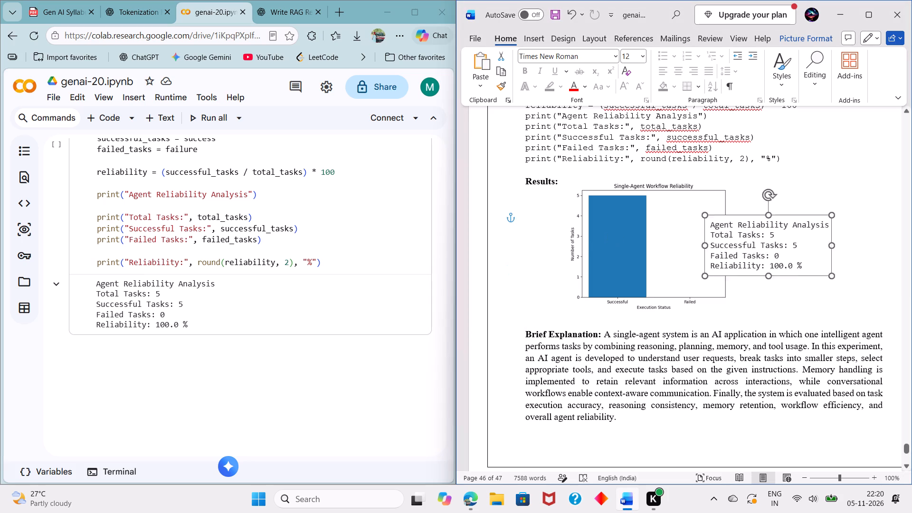
drag(779, 248, 798, 234)
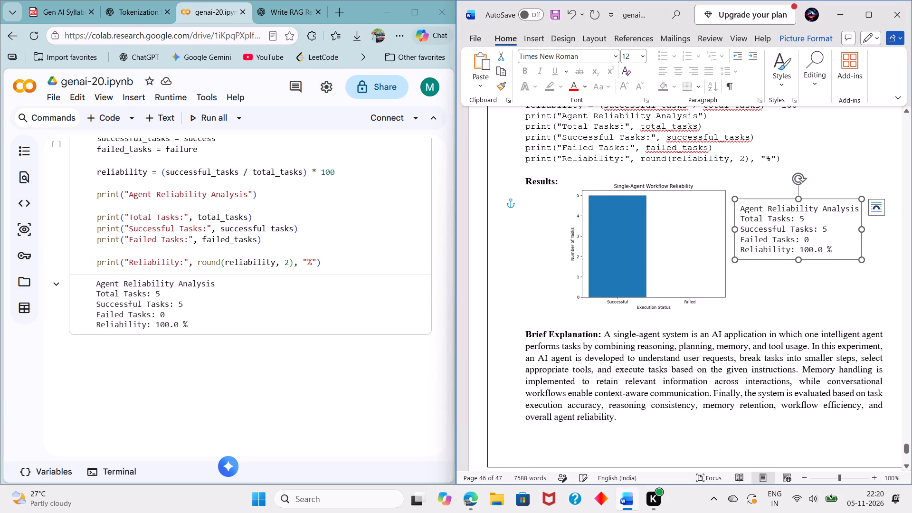
click(758, 316)
Review the single-agent experiment's pages in the lab record, from the aim and code through the results and brief explanation.
scroll(758, 316, down, 3)
scroll(758, 316, up, 5)
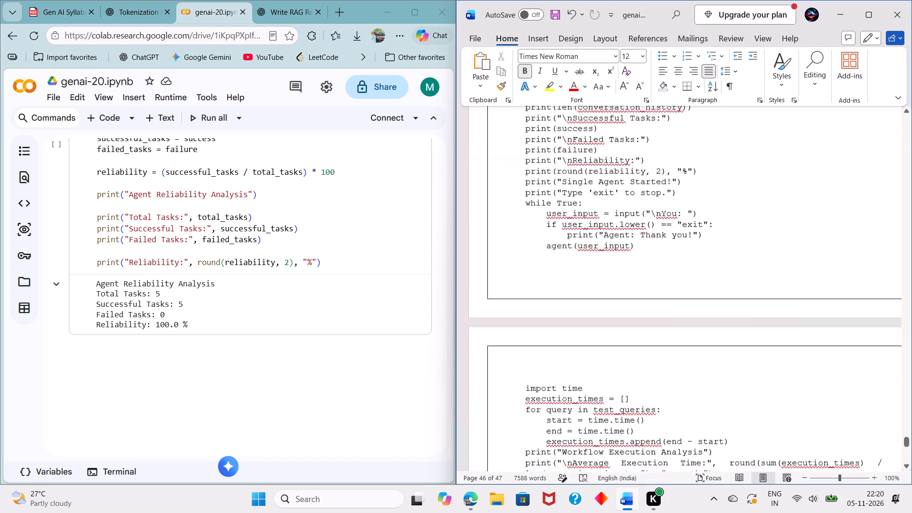
scroll(758, 316, up, 3)
scroll(758, 316, down, 1)
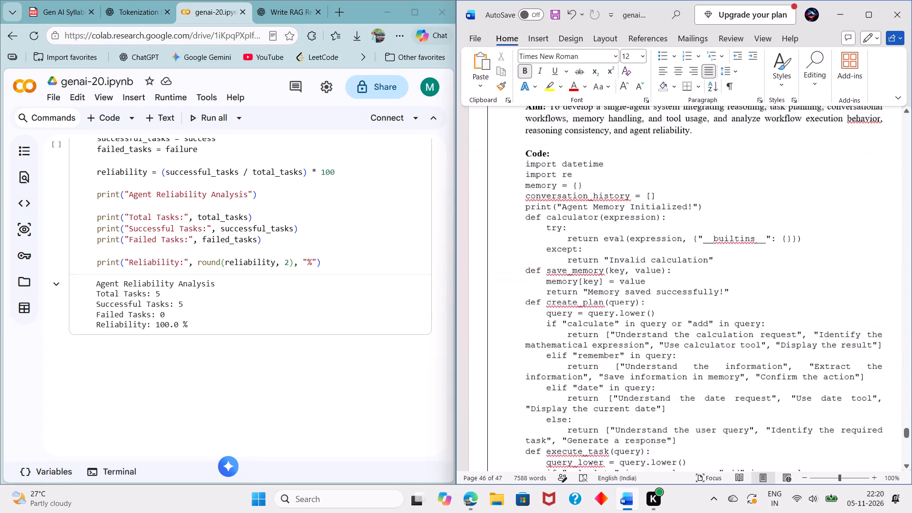
scroll(758, 316, down, 6)
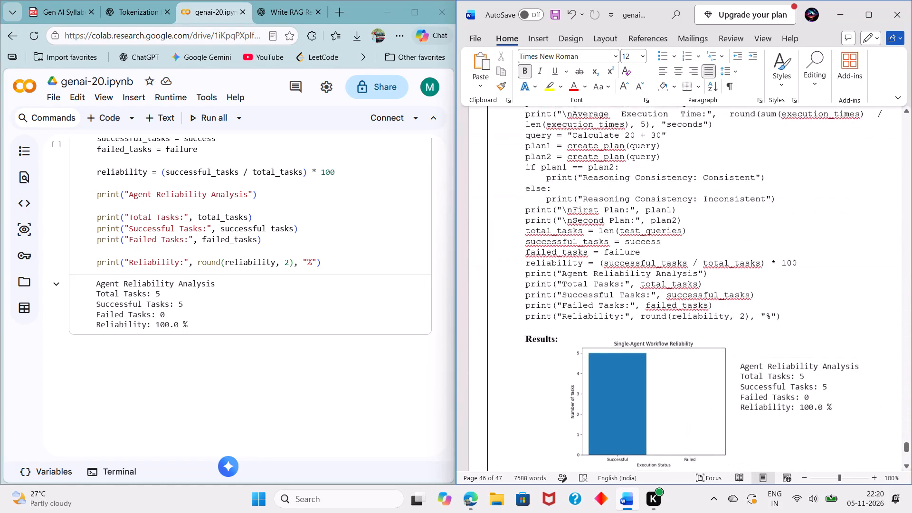
scroll(758, 316, down, 3)
scroll(714, 304, up, 1)
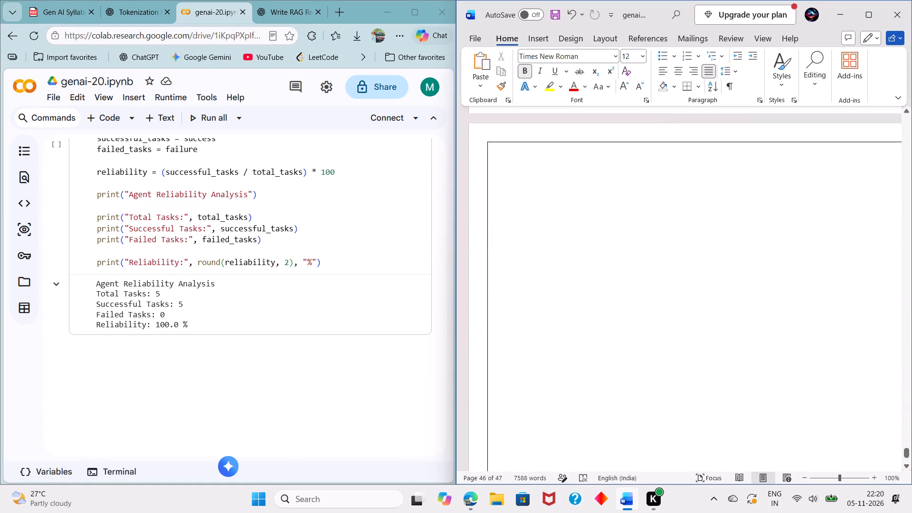
scroll(714, 304, up, 1)
click(625, 261)
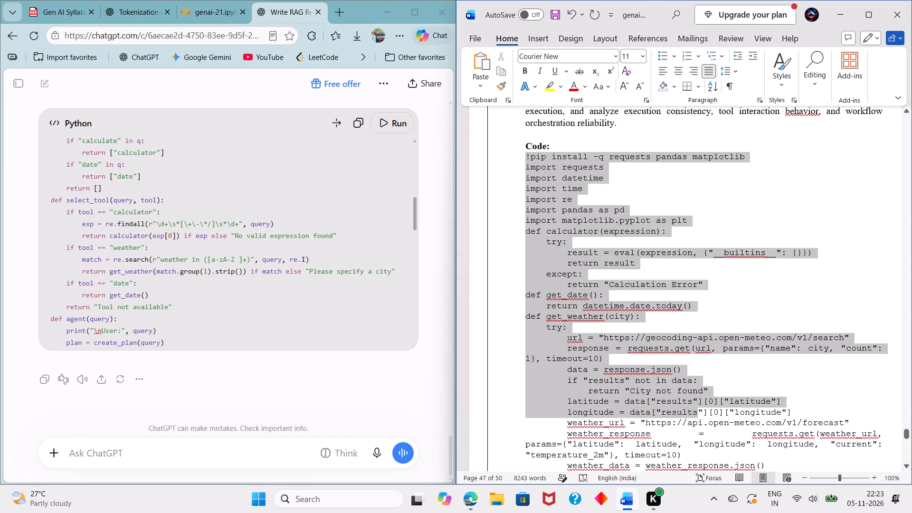
drag(665, 414, 665, 469)
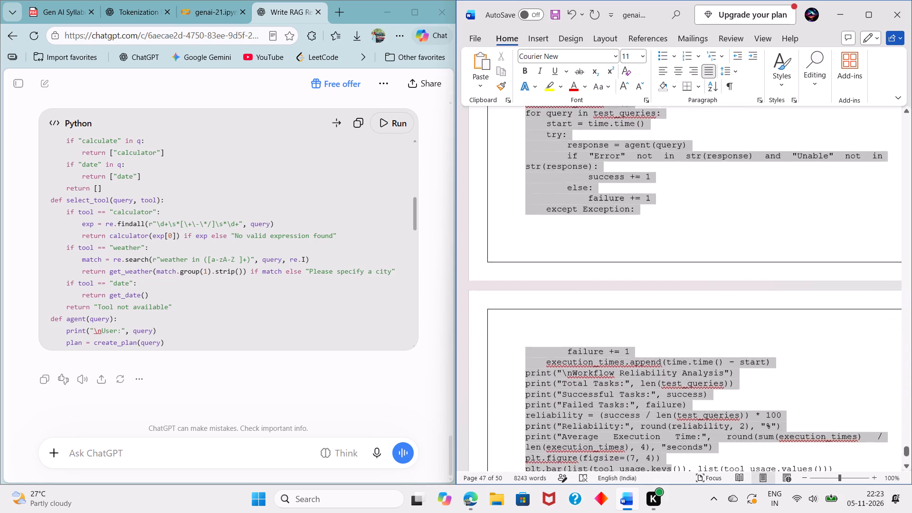
drag(665, 469, 664, 469)
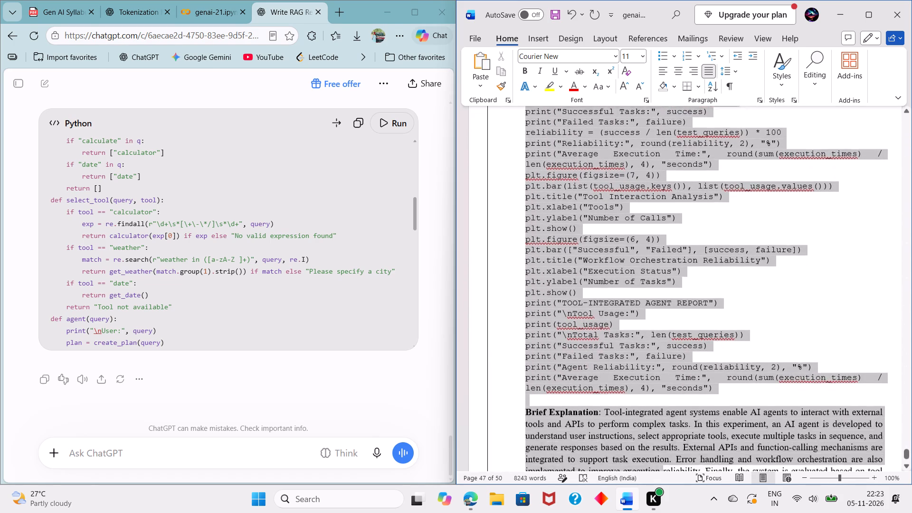
drag(664, 469, 710, 364)
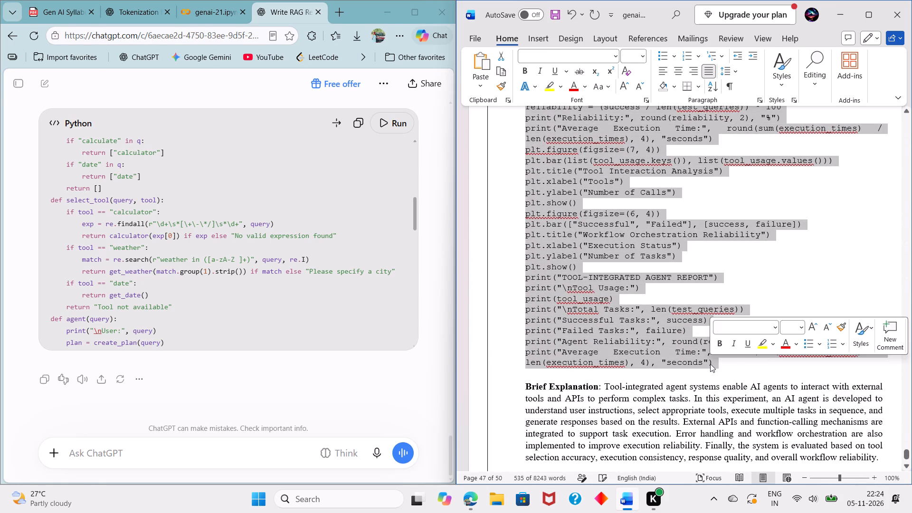
key(ctrl+v)
Look through the replaced code in Experiment 16 from its imports to the Brief Explanation to check length and layout.
scroll(644, 332, up, 7)
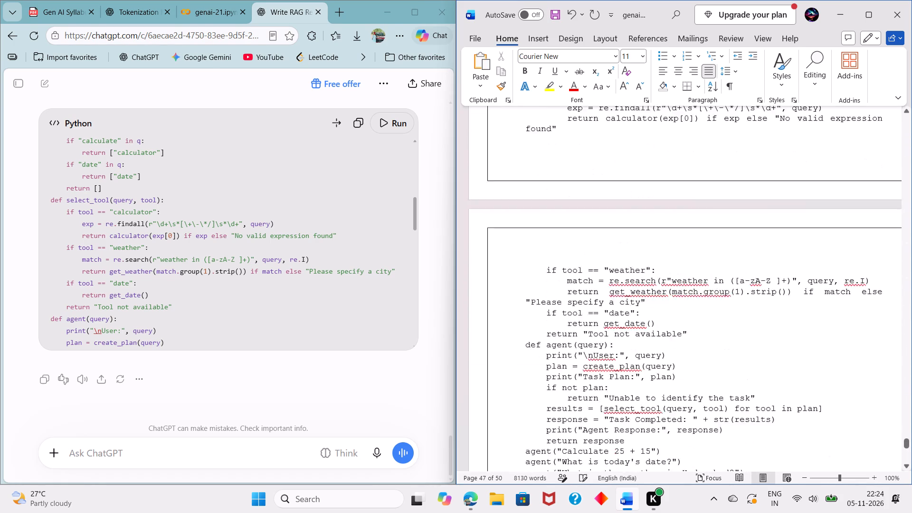
scroll(644, 332, up, 1)
scroll(644, 332, down, 2)
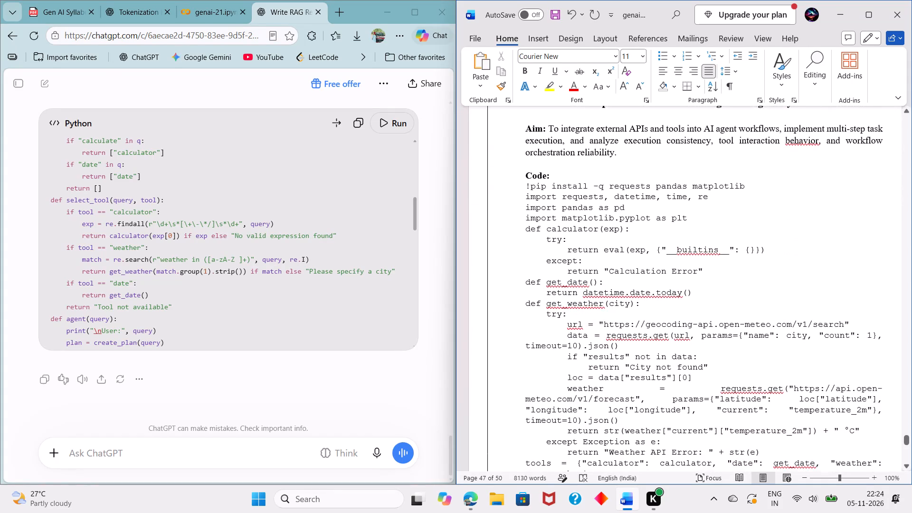
scroll(644, 332, down, 4)
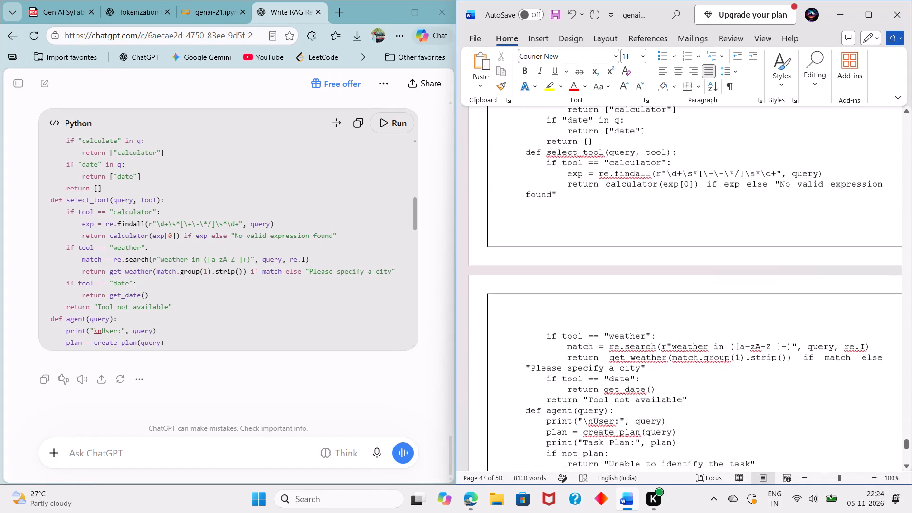
scroll(644, 332, down, 5)
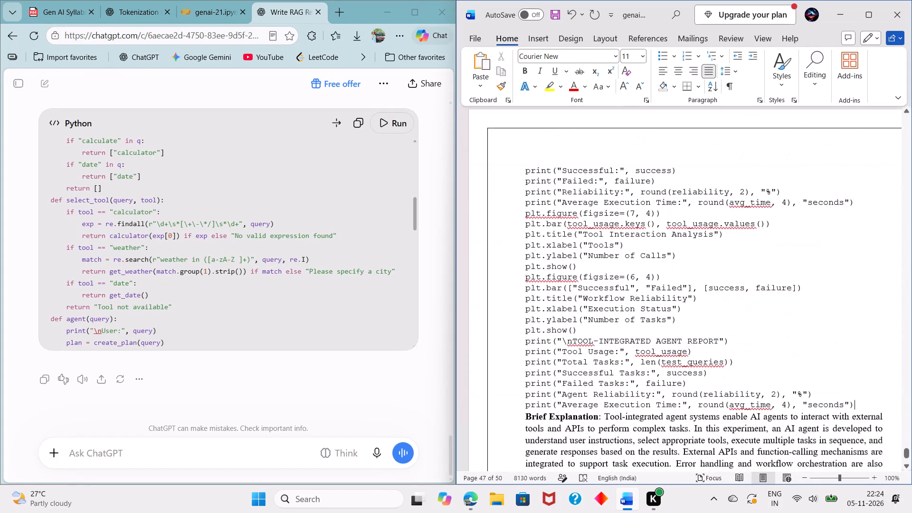
scroll(644, 332, down, 3)
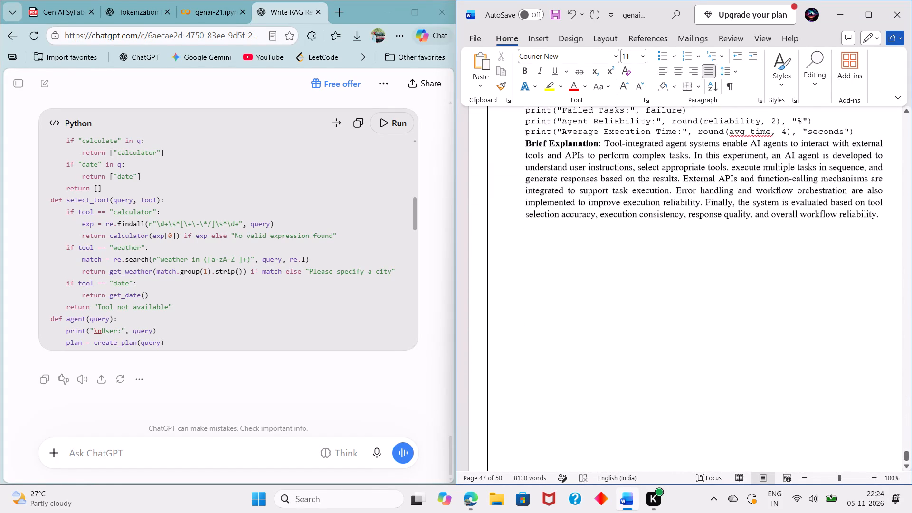
scroll(644, 332, down, 1)
scroll(644, 332, up, 1)
Add a "Results:" heading after a blank line below the last code line, above the Brief Explanation.
key(Return)
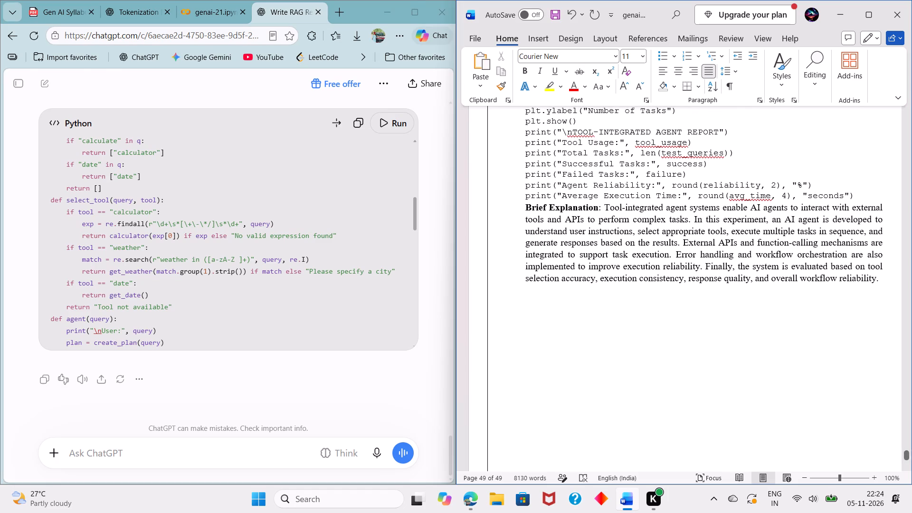
key(Return)
text(Resyl)
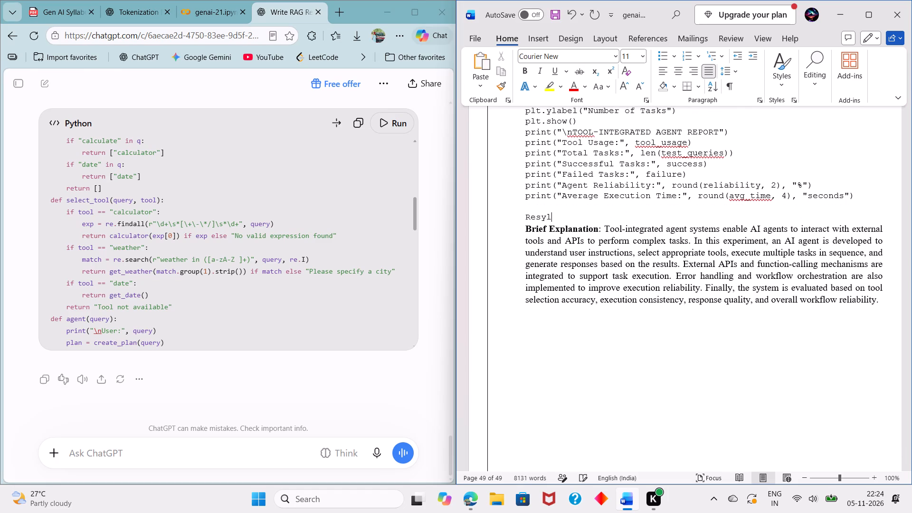
key(BackSpace)
key(BackSpace)
text(ults:)
key(Return)
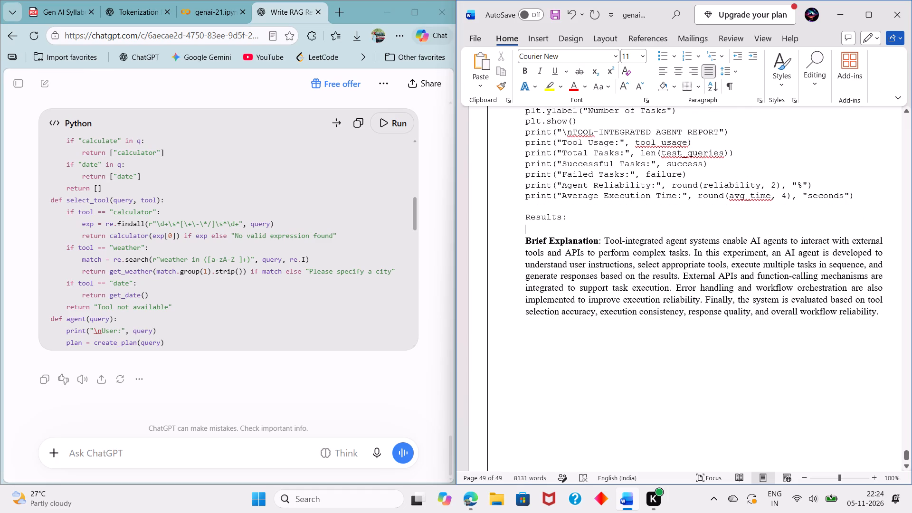
Format the "Results:" heading in bold Times New Roman, size 12.
drag(525, 215, 560, 215)
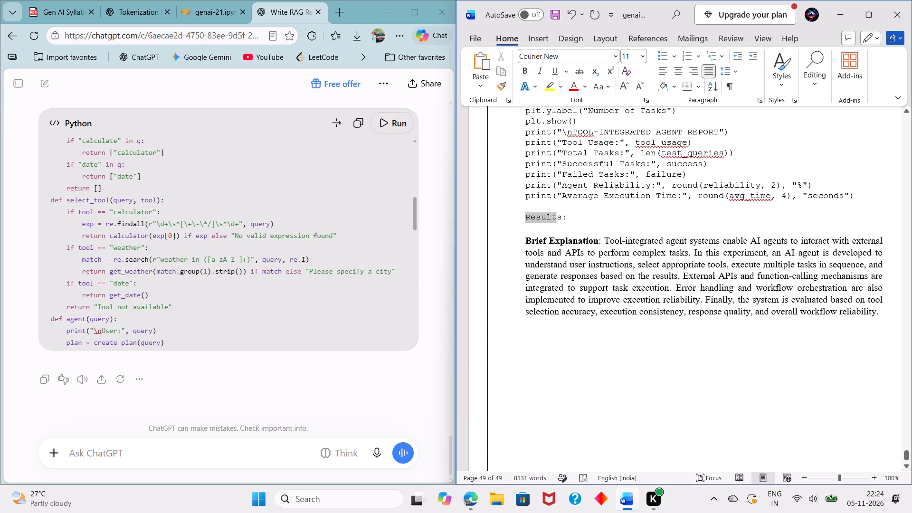
drag(560, 215, 566, 215)
click(576, 197)
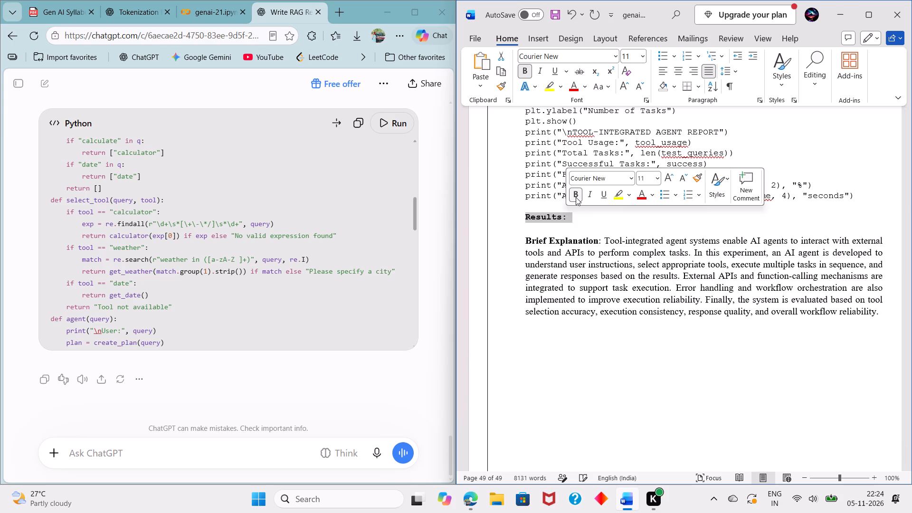
click(630, 180)
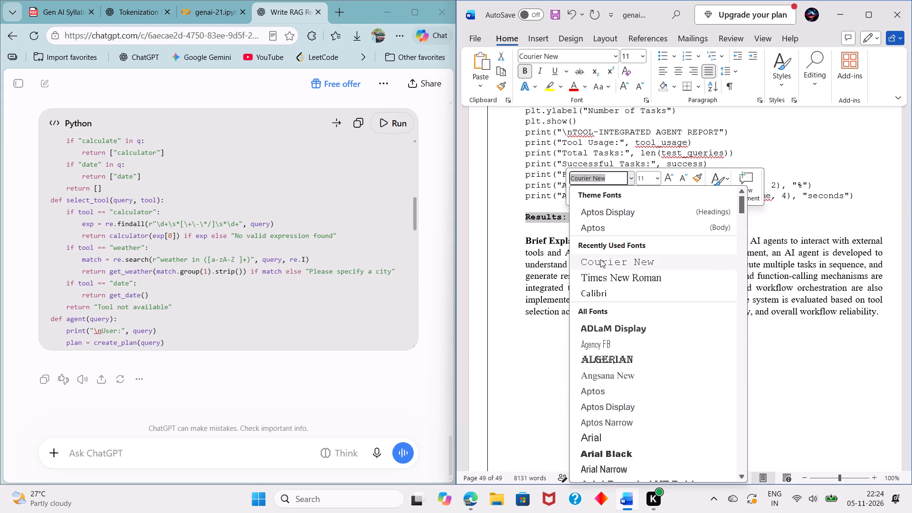
click(602, 275)
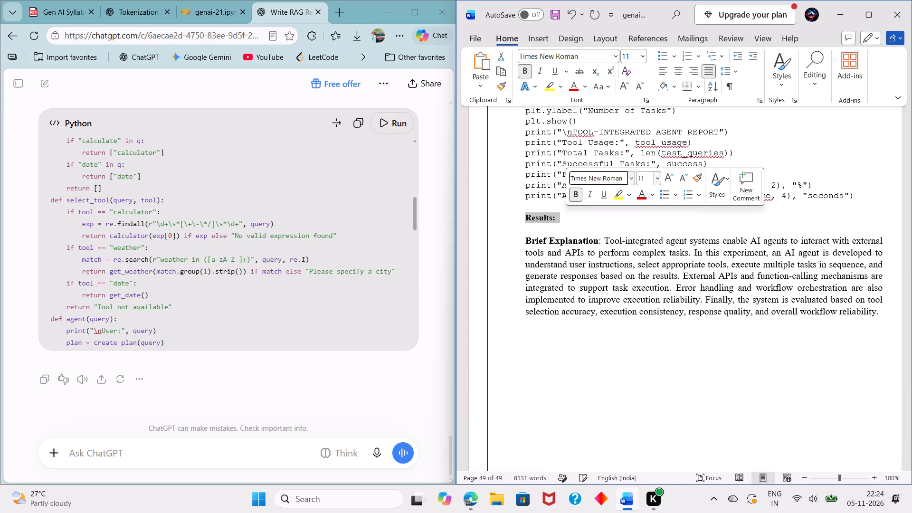
click(657, 179)
click(647, 252)
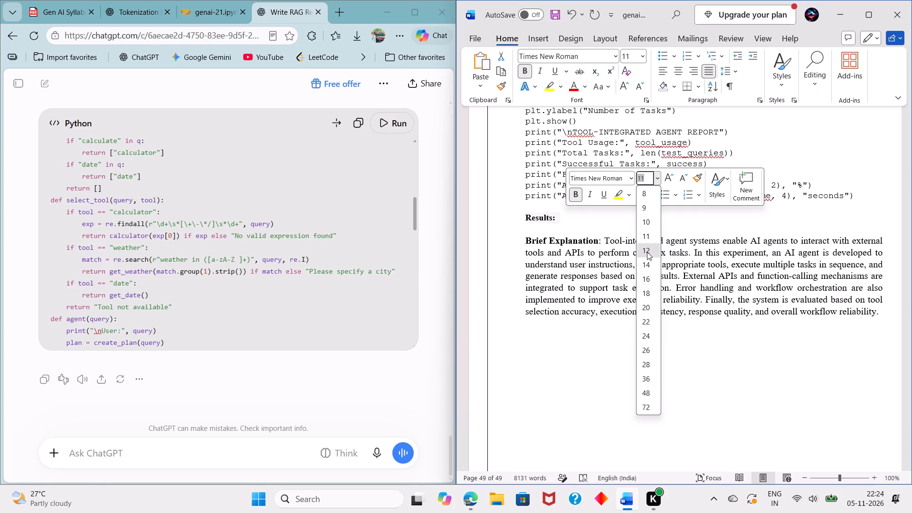
Insert an extra empty line between the "Results:" heading and the Brief Explanation paragraph.
click(589, 230)
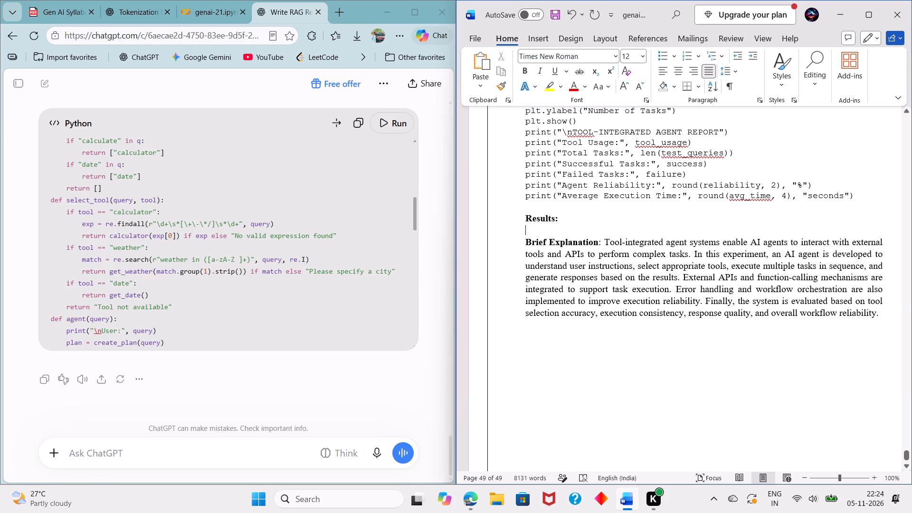
key(Return)
key(Up)
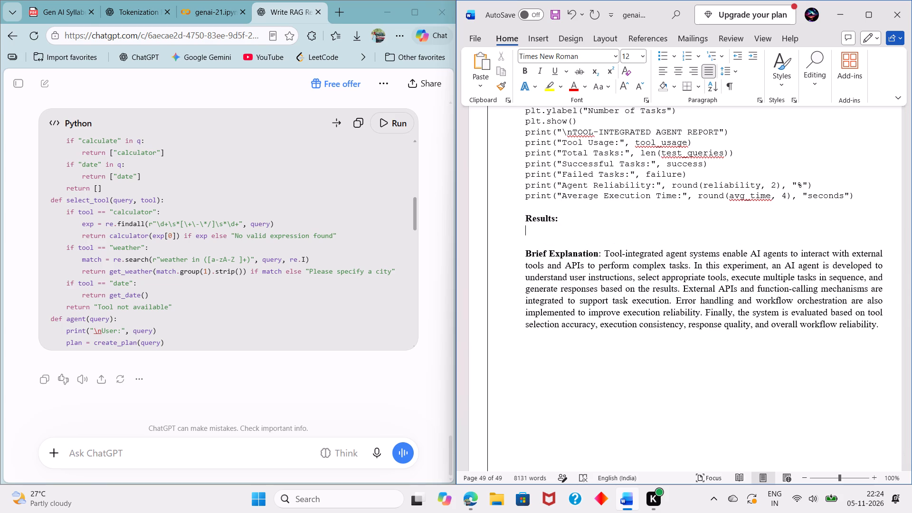
Switch to the genai-21.ipynb Colab notebook and copy the Workflow Orchestration Reliability chart from its outputs.
click(200, 11)
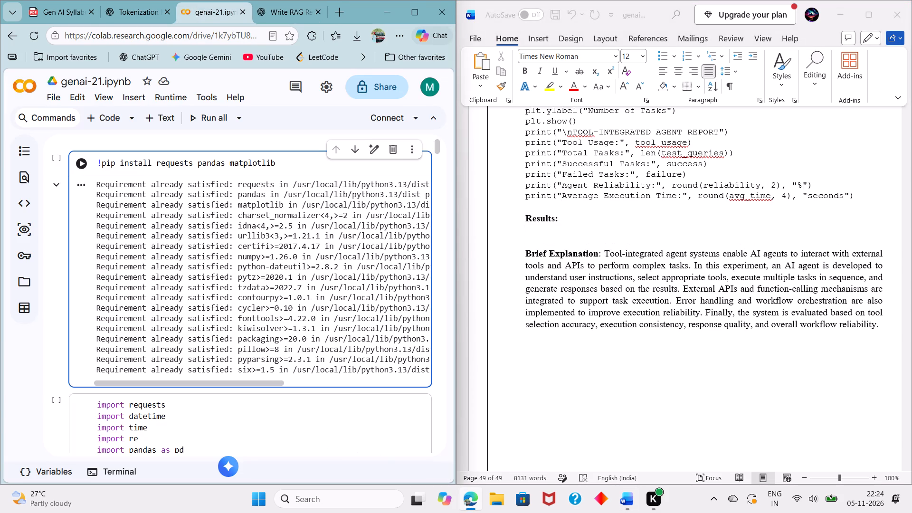
scroll(187, 350, down, 17)
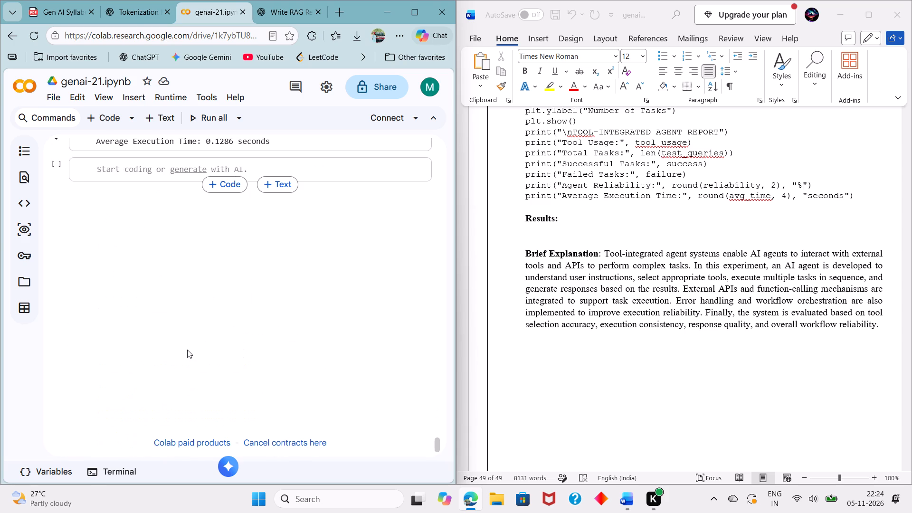
scroll(187, 350, up, 3)
scroll(187, 350, down, 3)
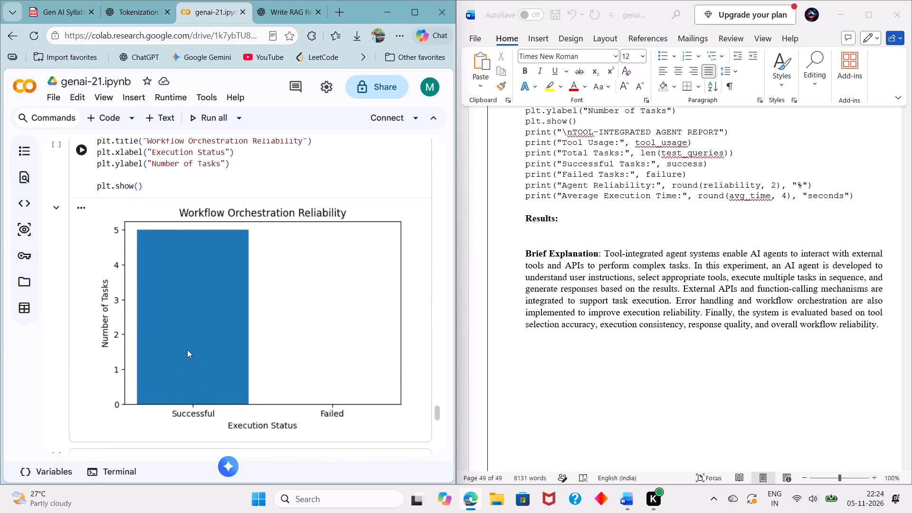
scroll(187, 350, down, 3)
scroll(187, 350, up, 1)
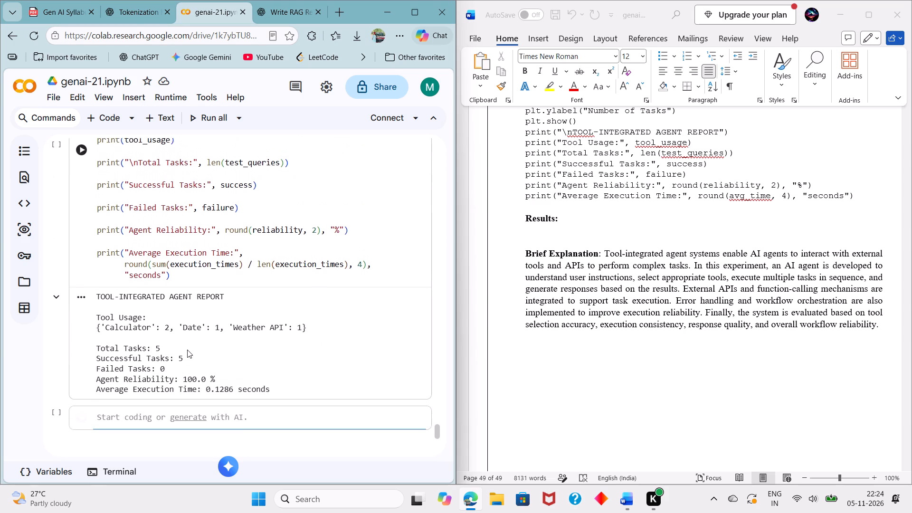
scroll(187, 350, up, 2)
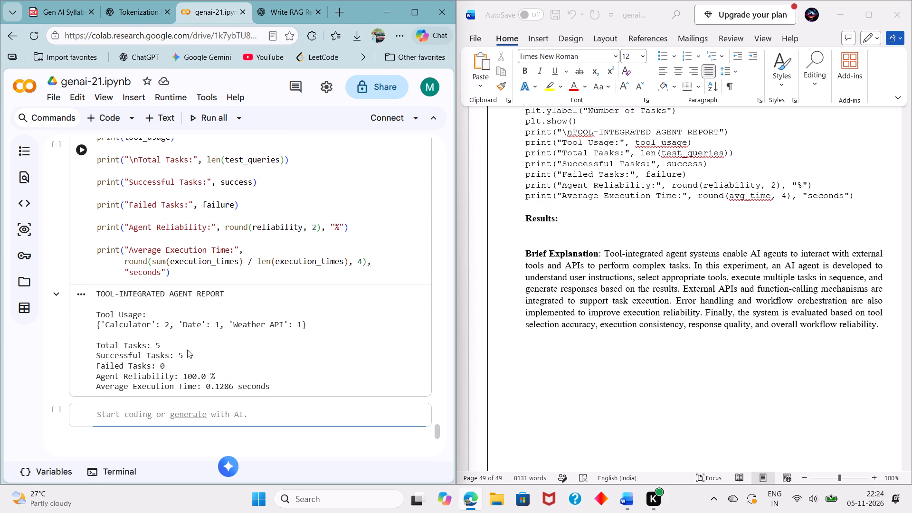
scroll(187, 350, up, 1)
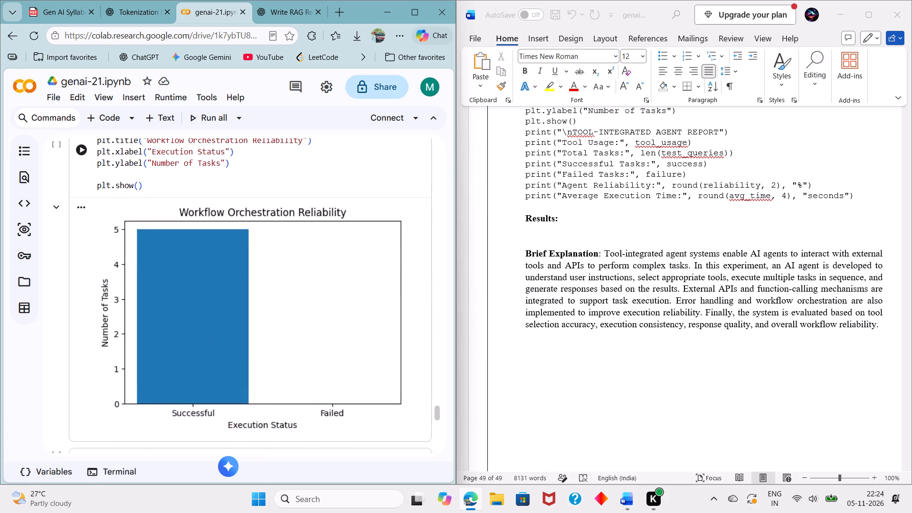
right_click(272, 308)
click(336, 118)
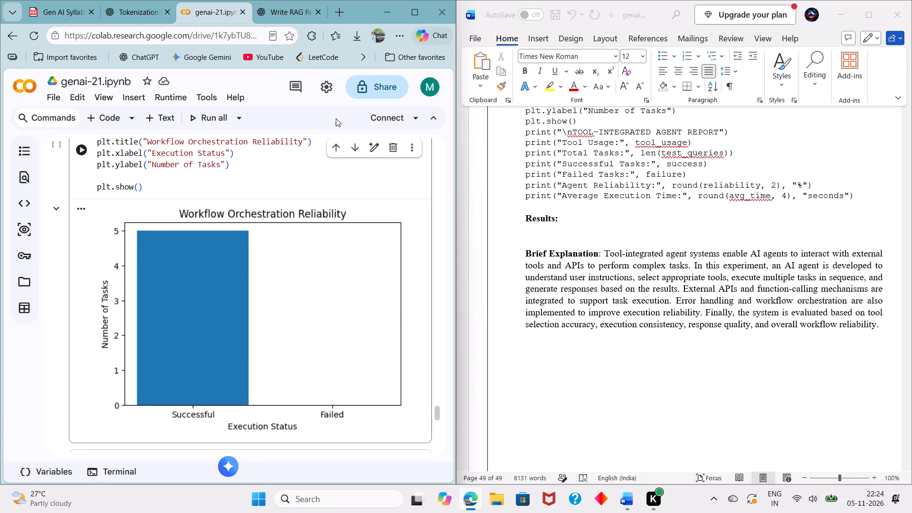
Check the Experiment 21 entry and the experiments after it in the Gen AI Syllabus PDF.
click(62, 0)
click(57, 8)
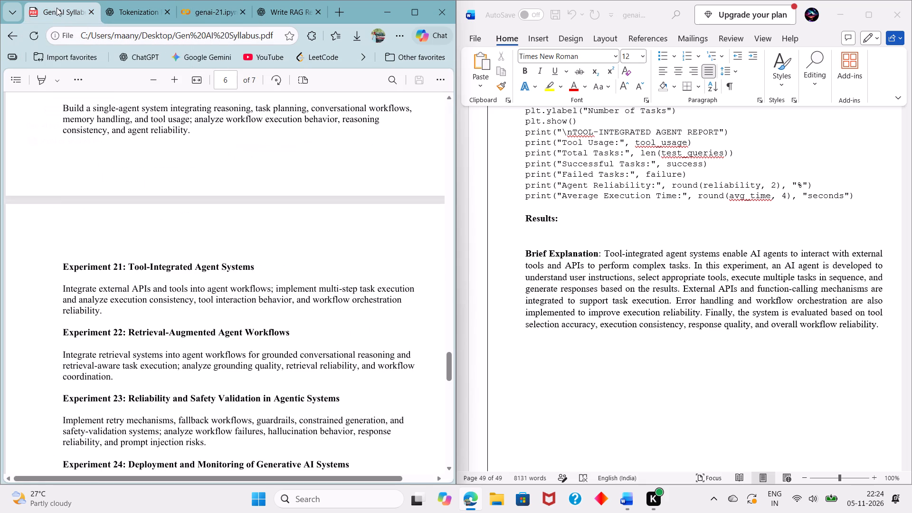
scroll(168, 237, down, 1)
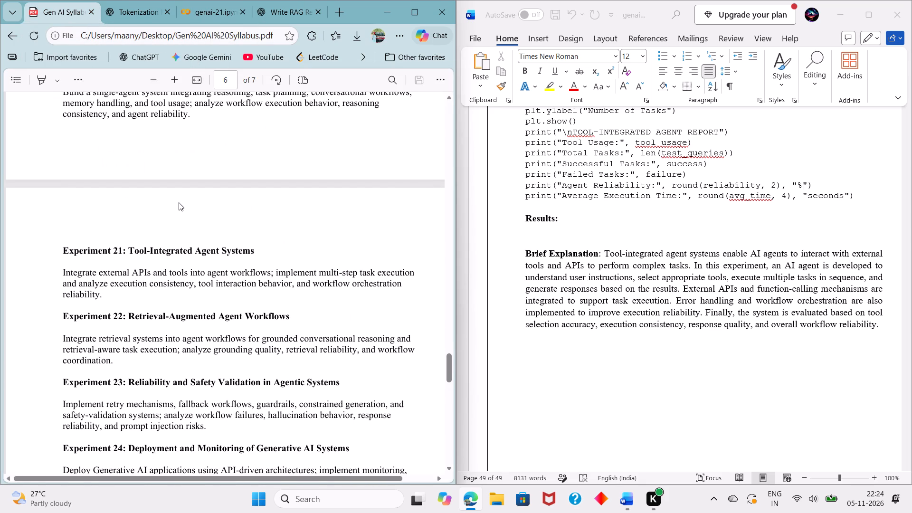
Paste the copied Workflow Orchestration Reliability chart under the "Results:" heading in the Word document.
click(558, 229)
key(ctrl+v)
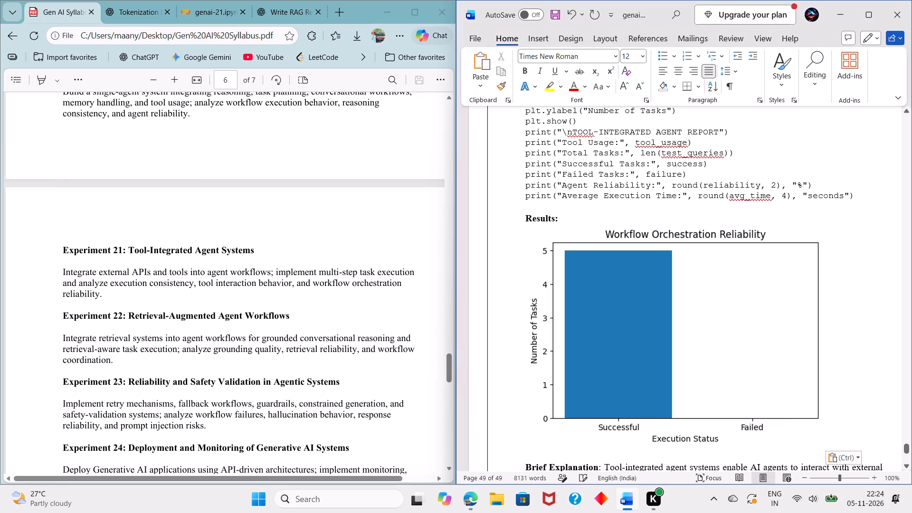
Shrink the pasted Workflow Orchestration Reliability chart proportionally to about 60% of its pasted width.
click(671, 326)
scroll(688, 343, down, 3)
scroll(688, 343, up, 2)
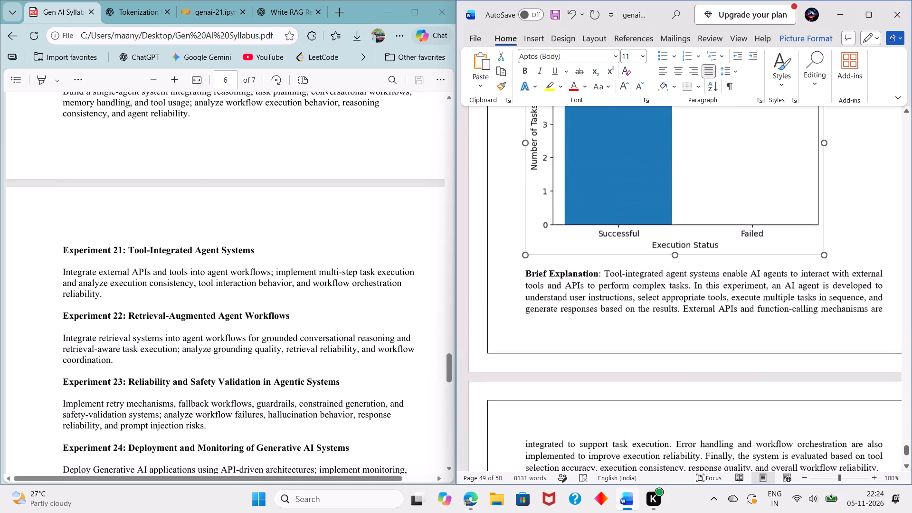
scroll(688, 353, up, 1)
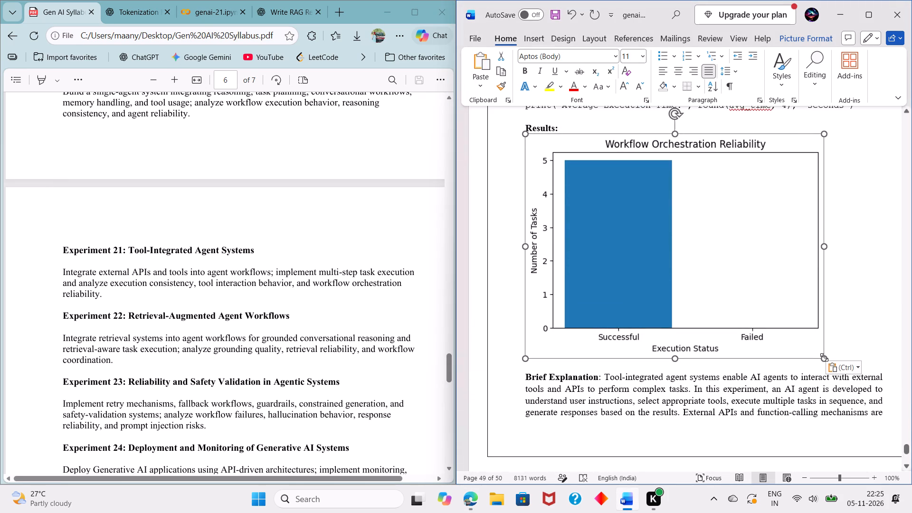
drag(824, 357, 671, 268)
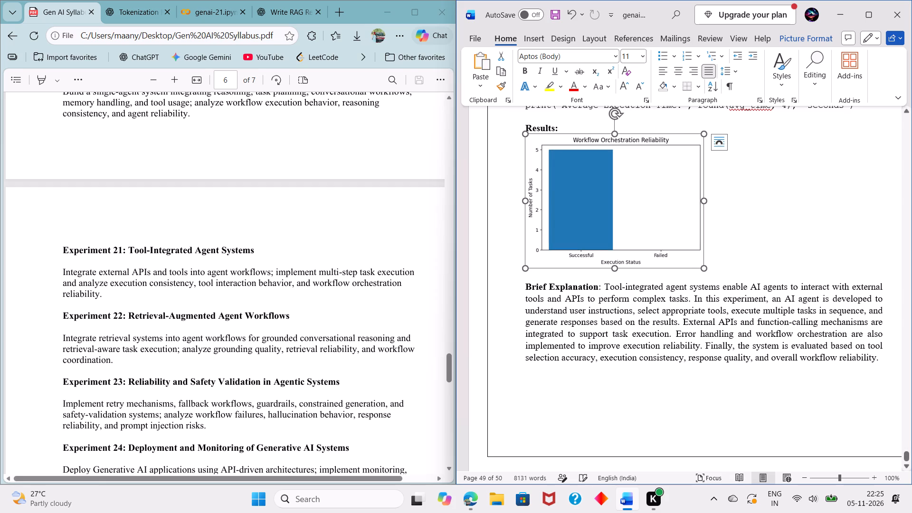
Enlarge the Workflow Orchestration Reliability chart proportionally by about 17% and add a blank line beneath it.
drag(702, 267, 720, 279)
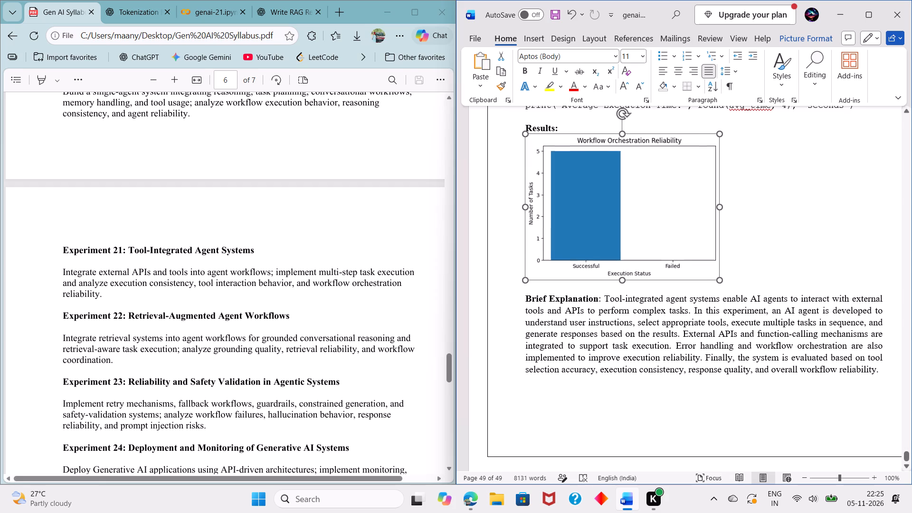
drag(720, 279, 734, 285)
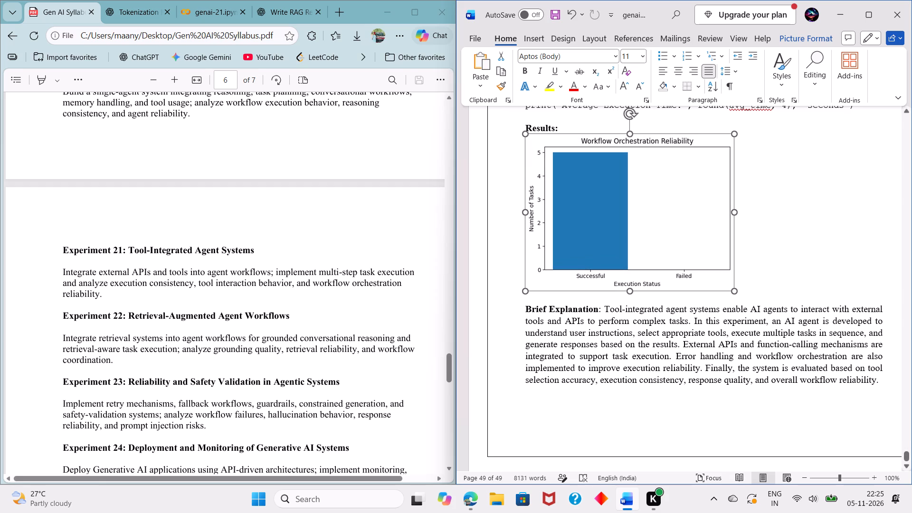
click(801, 256)
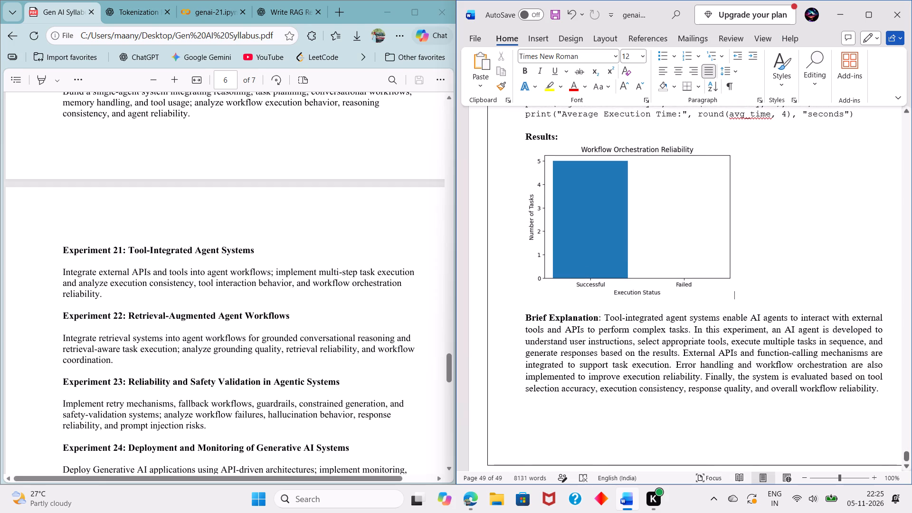
key(Return)
scroll(801, 256, down, 1)
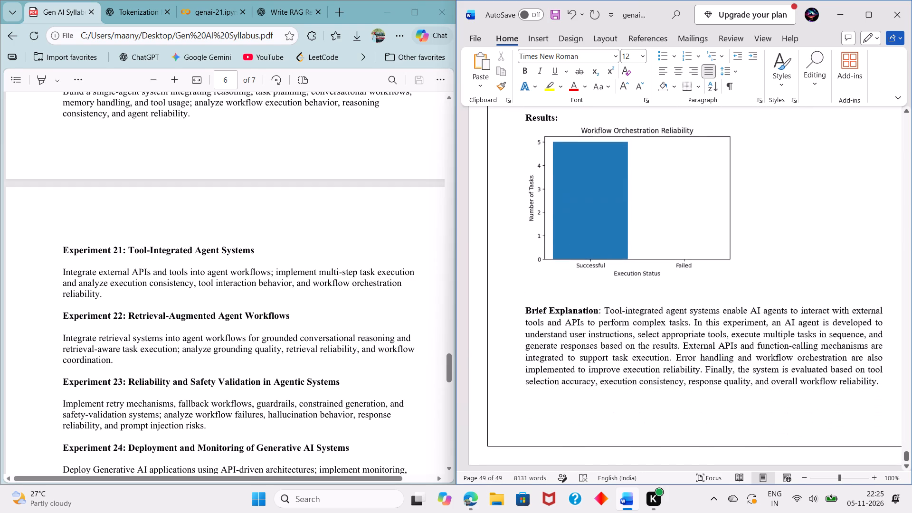
scroll(801, 256, down, 1)
Switch to the genai-21.ipynb Colab notebook and copy the Tool Interaction Analysis chart from its outputs.
click(214, 9)
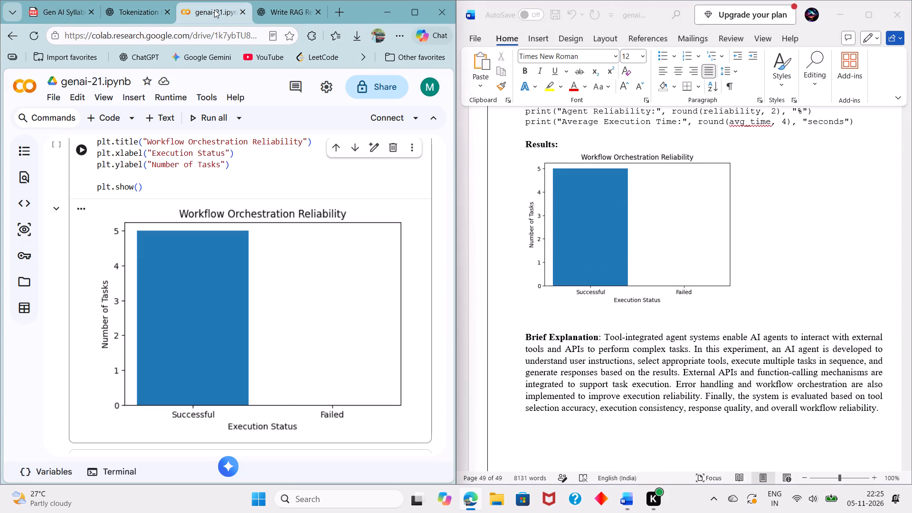
scroll(197, 279, down, 7)
scroll(197, 279, up, 1)
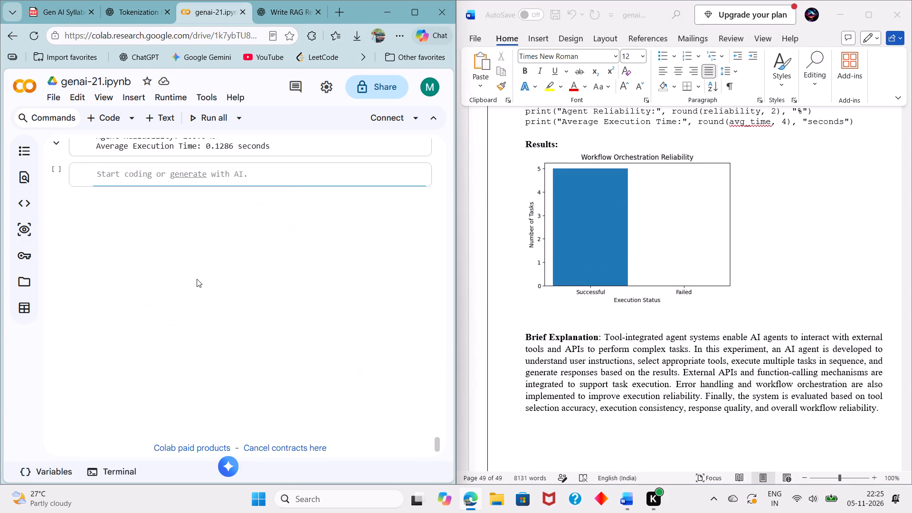
scroll(197, 279, up, 8)
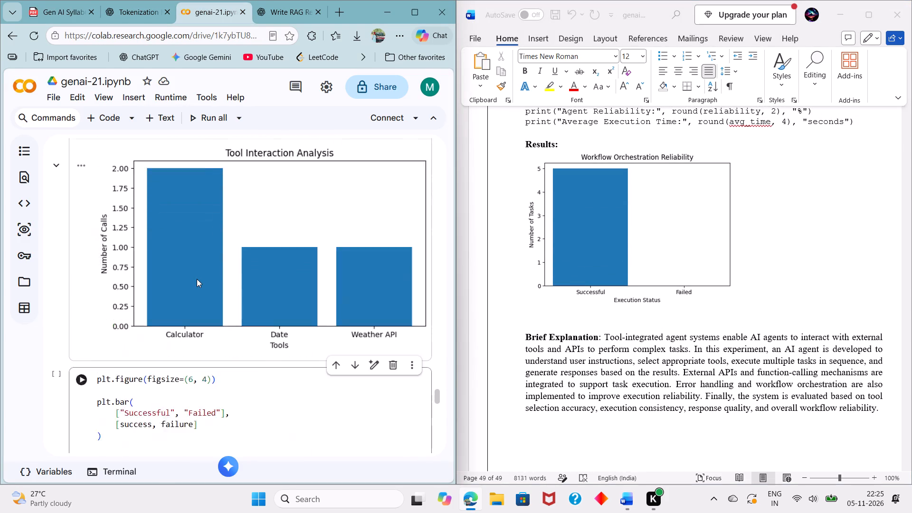
scroll(197, 279, up, 7)
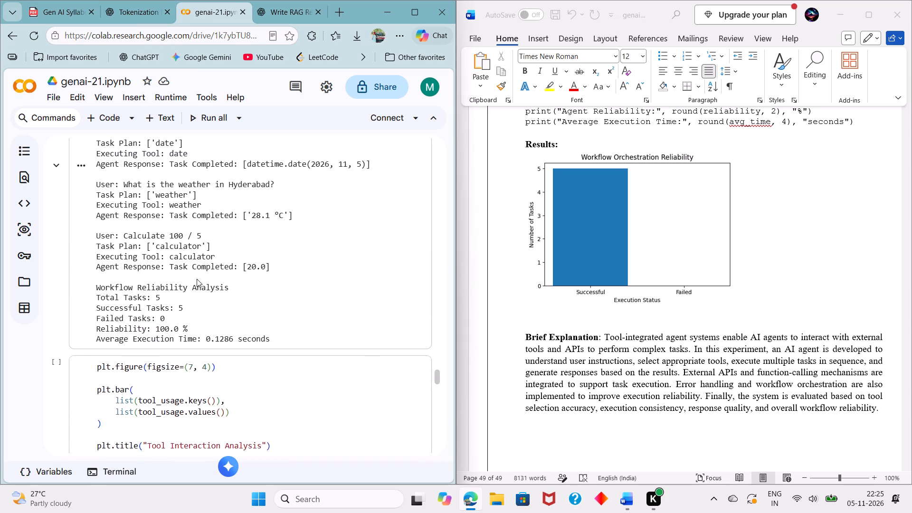
scroll(197, 279, up, 2)
scroll(197, 279, down, 4)
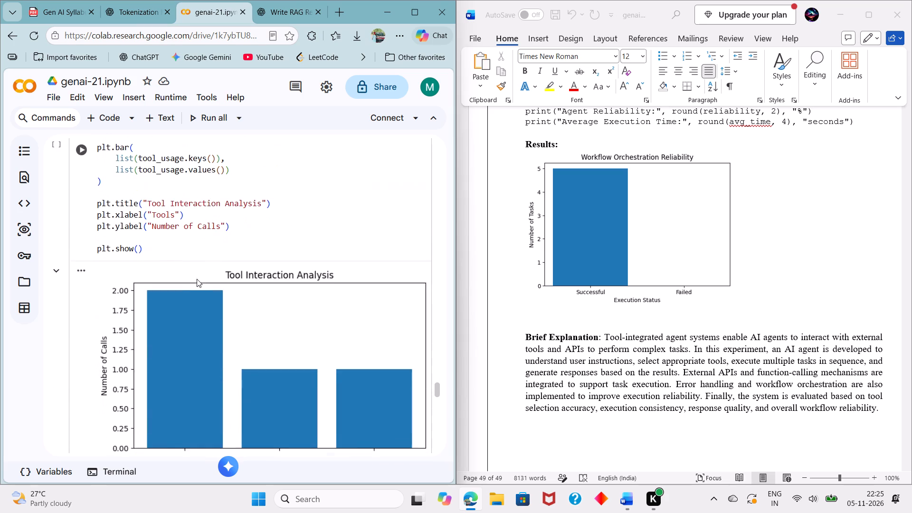
scroll(197, 279, down, 1)
right_click(248, 208)
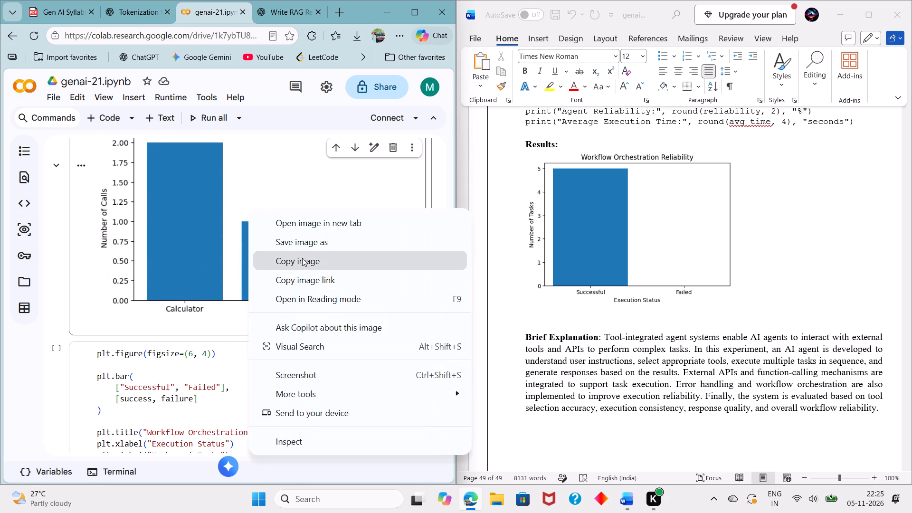
click(302, 259)
Paste the Tool Interaction Analysis chart on the blank line below the Workflow Orchestration Reliability chart in Word and shrink it to about half its pasted width.
click(786, 231)
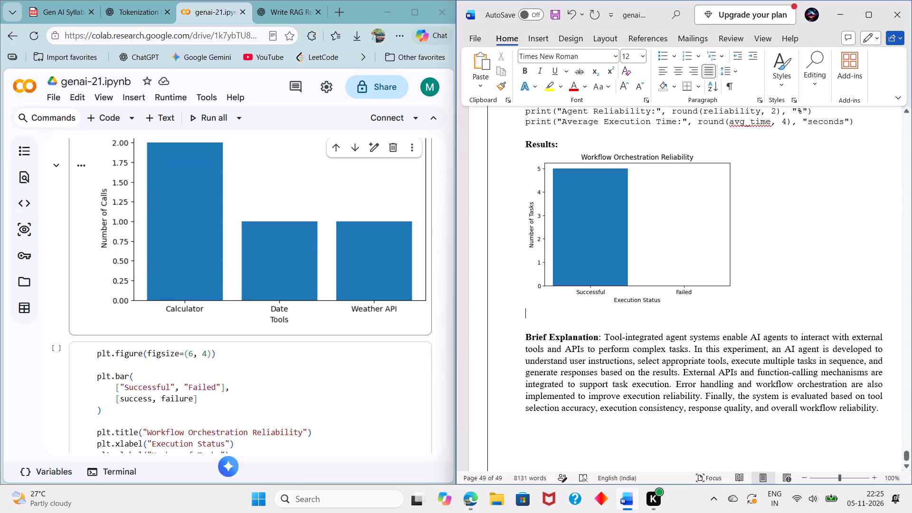
key(ctrl+v)
click(698, 286)
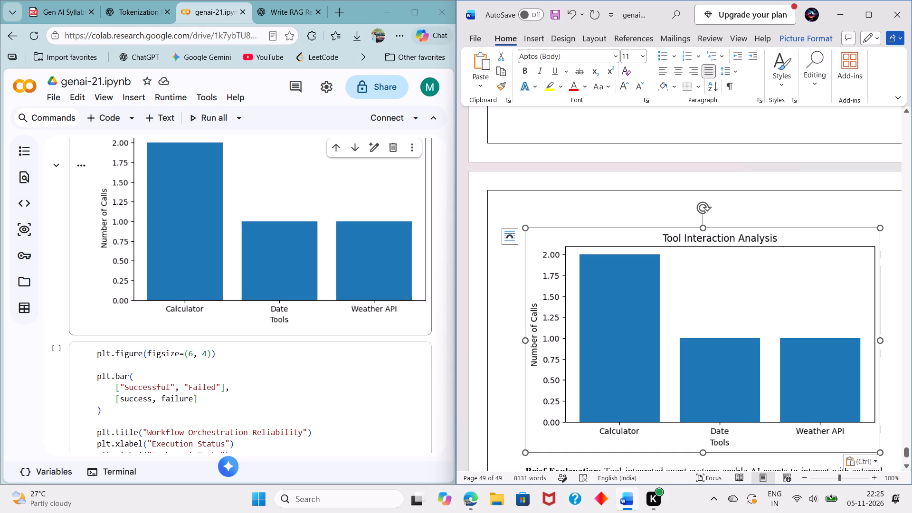
drag(879, 226, 677, 345)
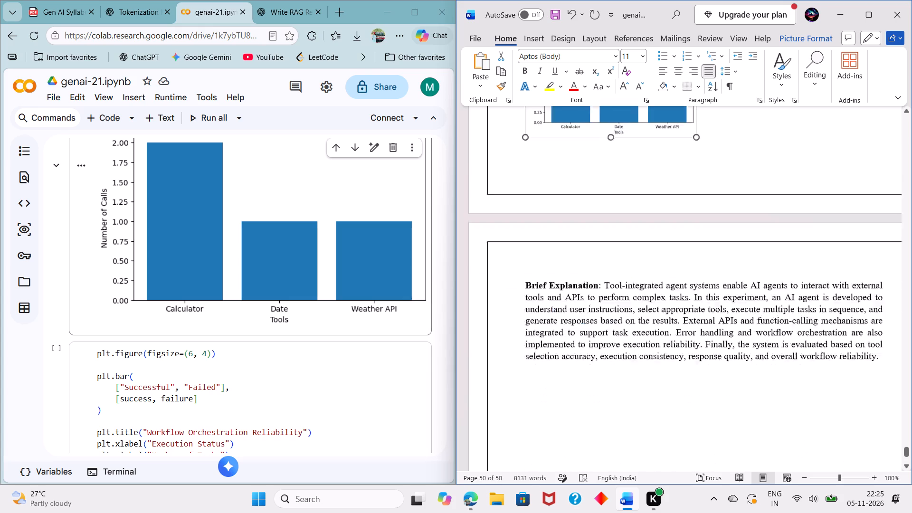
Set the Tool Interaction Analysis chart's wrapping to In Front of Text and move it up beside the Workflow Orchestration Reliability chart, against the text's right margin.
scroll(677, 345, up, 3)
scroll(677, 345, down, 1)
click(635, 332)
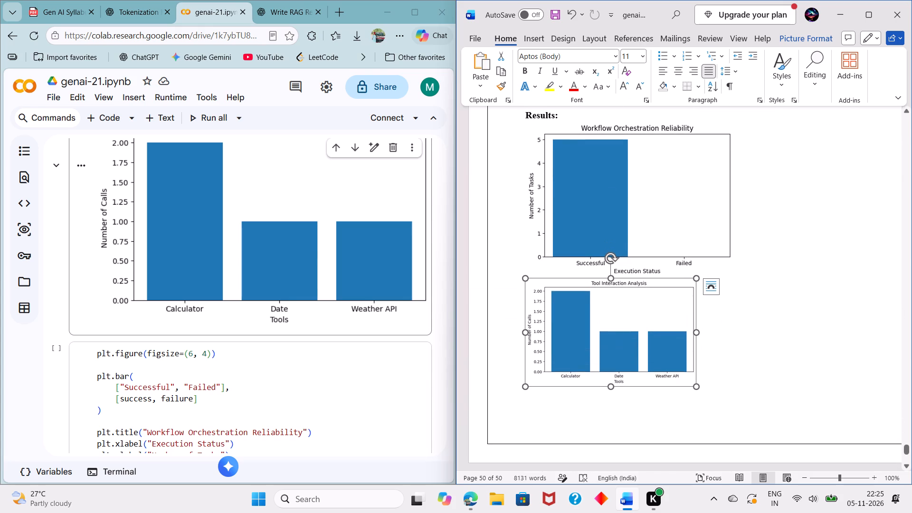
click(710, 289)
click(790, 388)
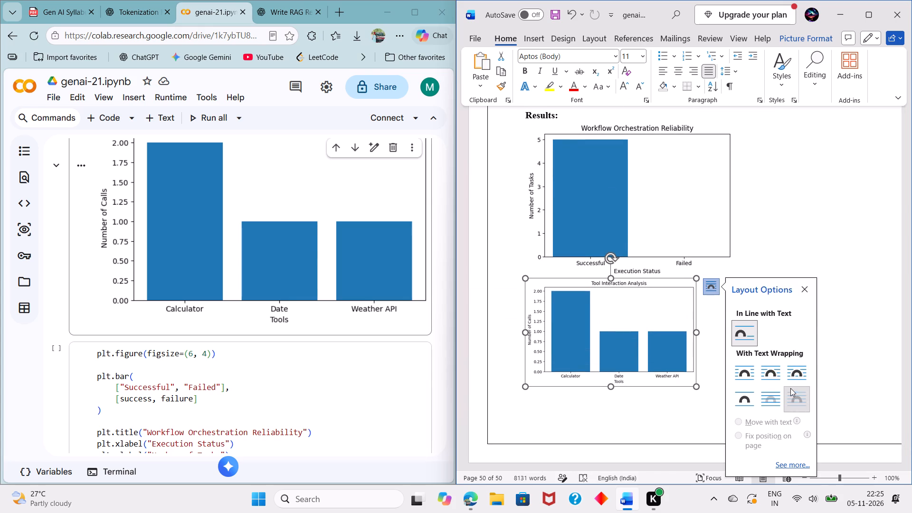
scroll(624, 312, up, 1)
drag(599, 386, 753, 266)
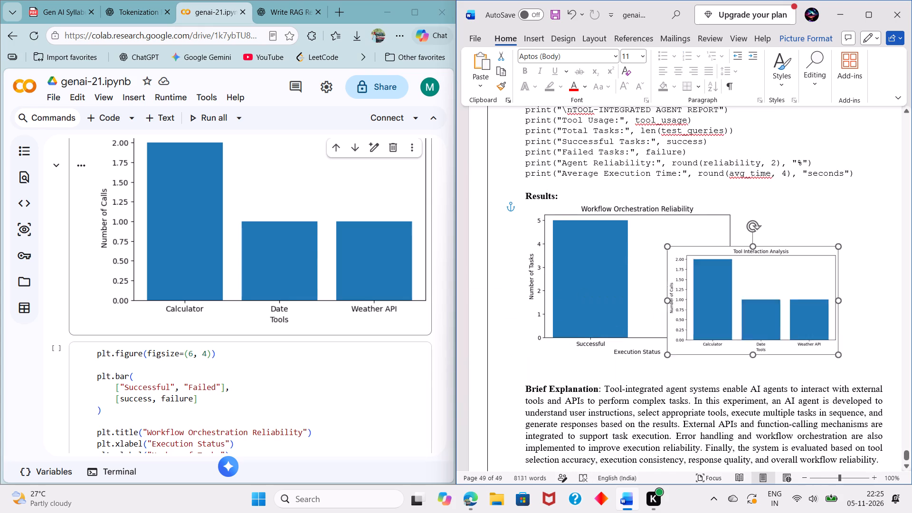
drag(753, 266, 798, 241)
Set the Workflow Orchestration Reliability chart's wrapping to In Front of Text and move it down over the Brief Explanation paragraph.
click(549, 278)
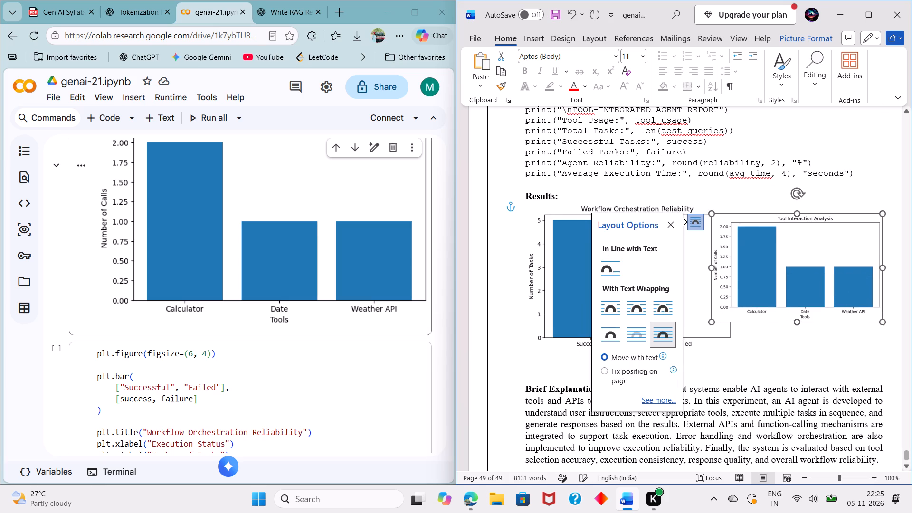
click(752, 209)
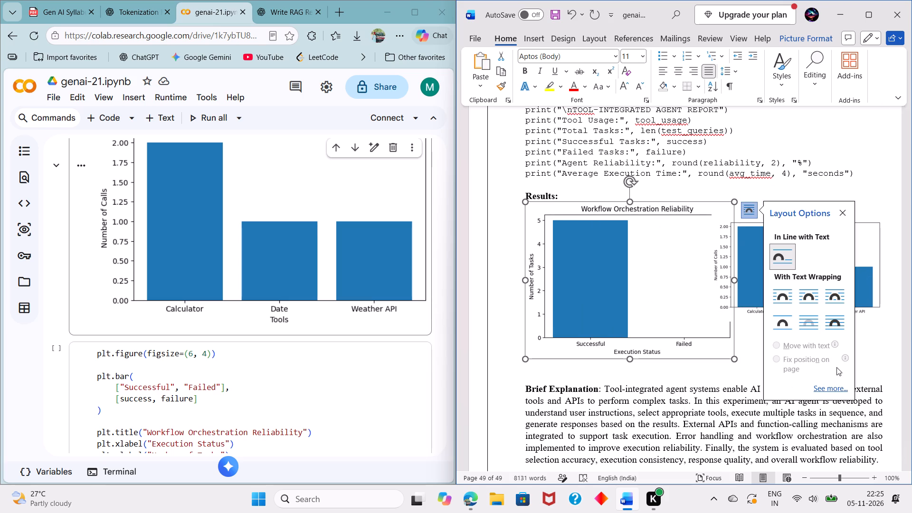
click(841, 318)
drag(672, 298, 666, 399)
Insert six blank lines before the "Brief Explanation" paragraph.
click(527, 240)
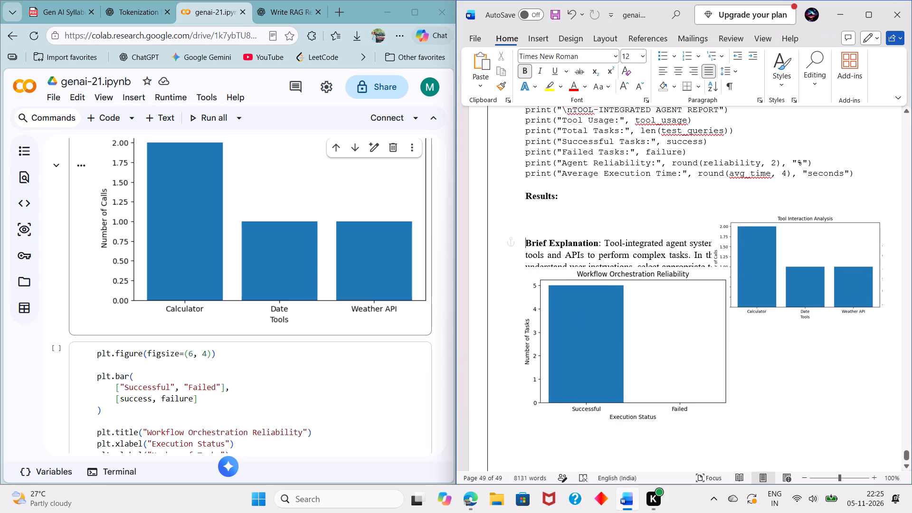
key(Return)
key(Return)
key(Return)
key(Return)
key(Return)
key(Return)
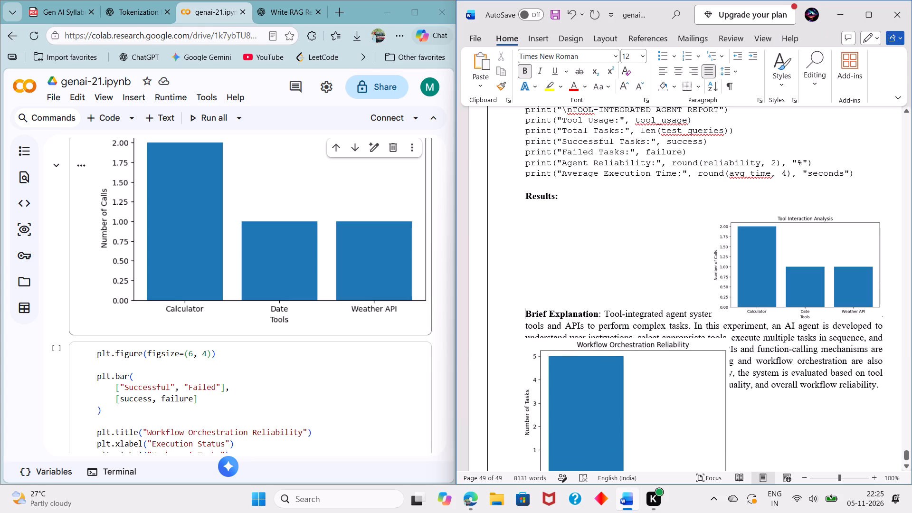
Move the Workflow Orchestration Reliability chart up clear of the "Brief Explanation" paragraph and add eight more blank lines before that paragraph.
drag(600, 369, 596, 150)
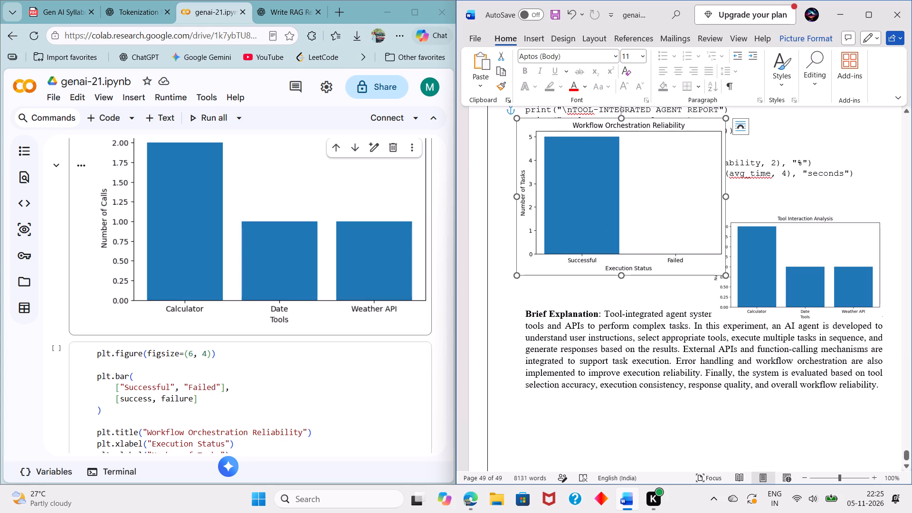
click(526, 312)
key(Return)
key(Return)
key(Return)
key(Return)
scroll(526, 312, down, 1)
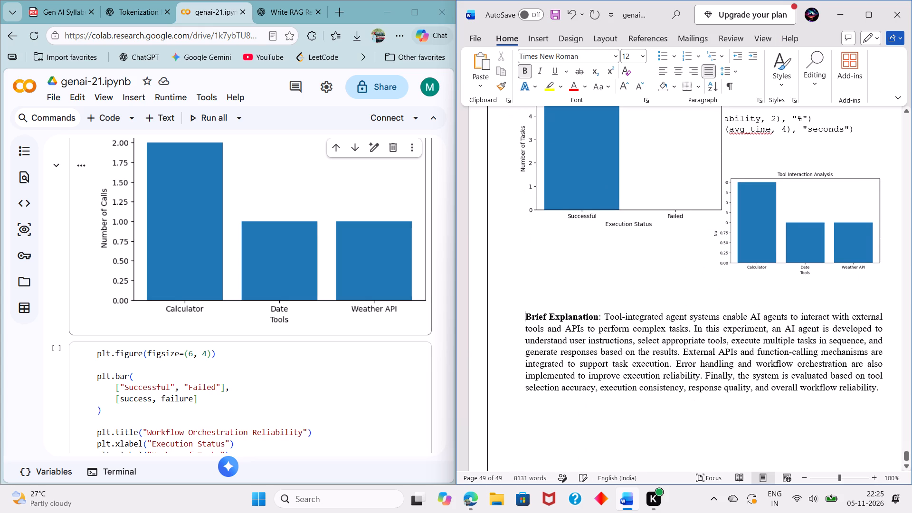
scroll(526, 312, down, 1)
key(Return)
key(Return)
key(Return)
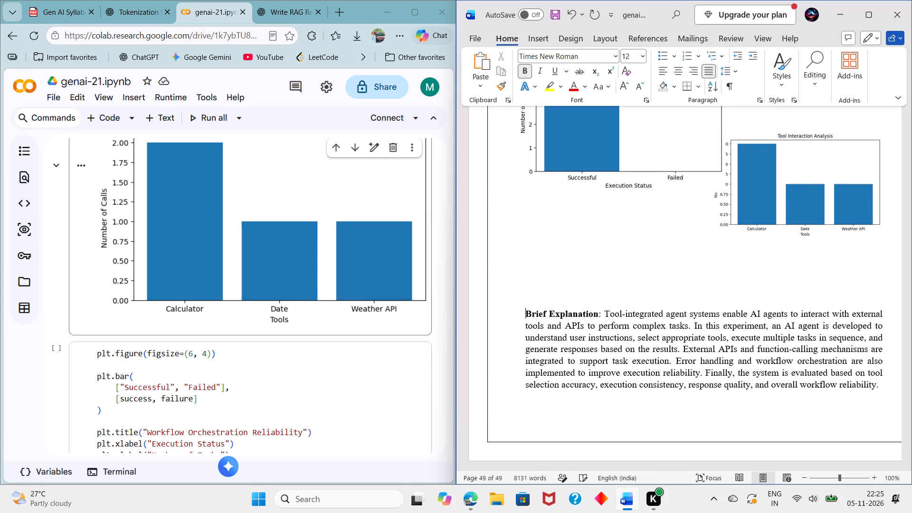
key(Return)
key(Return)
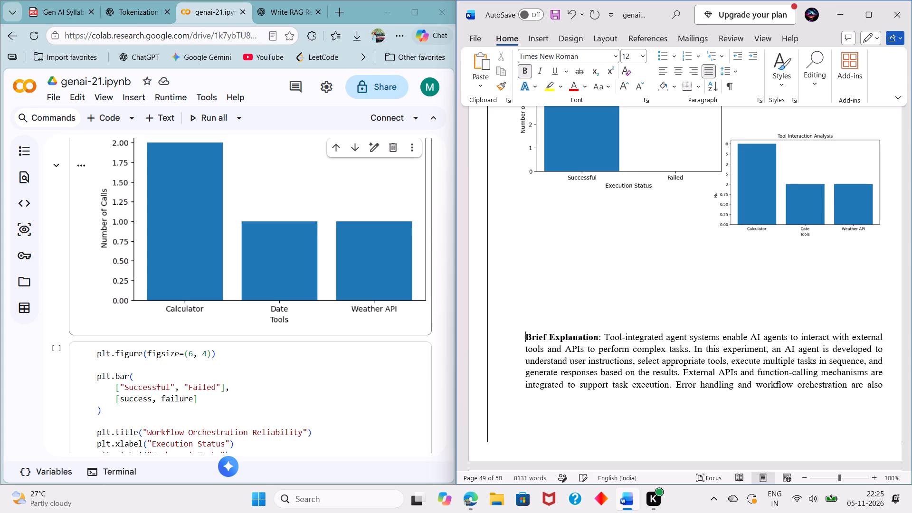
key(BackSpace)
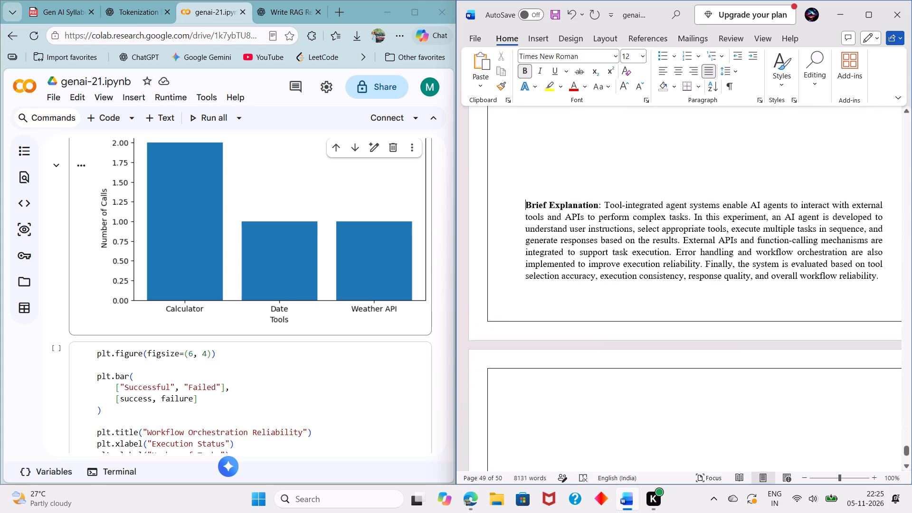
Place the Workflow Orchestration Reliability chart under the "Results:" heading, left of the Tool Interaction Analysis chart, and shrink it proportionally to about 92%.
drag(642, 215, 615, 287)
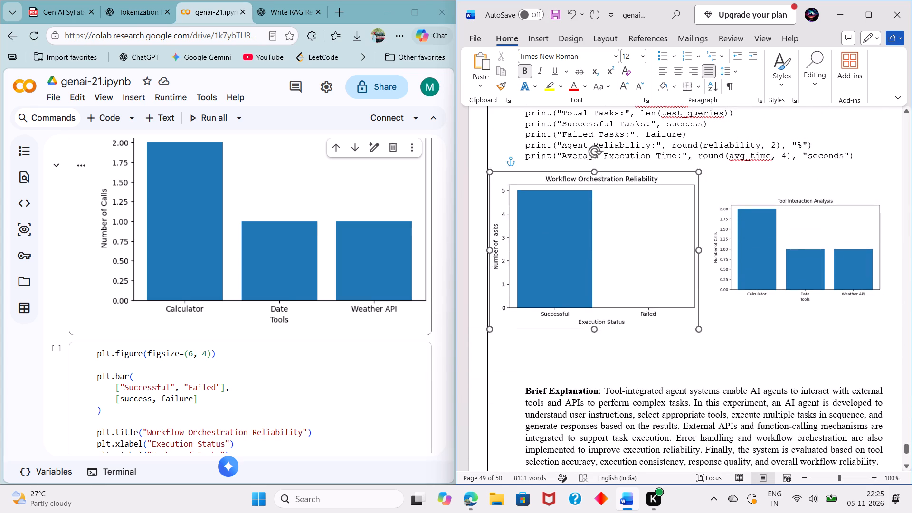
drag(615, 287, 623, 309)
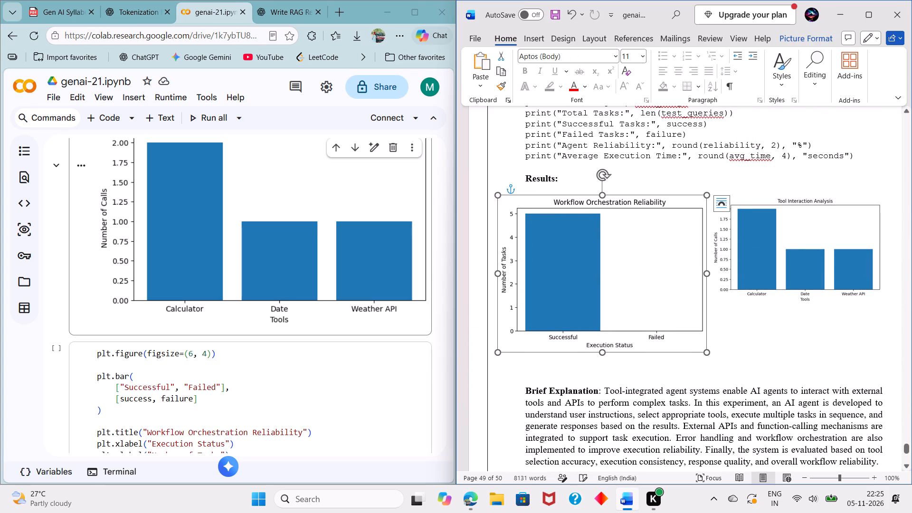
drag(705, 353, 686, 339)
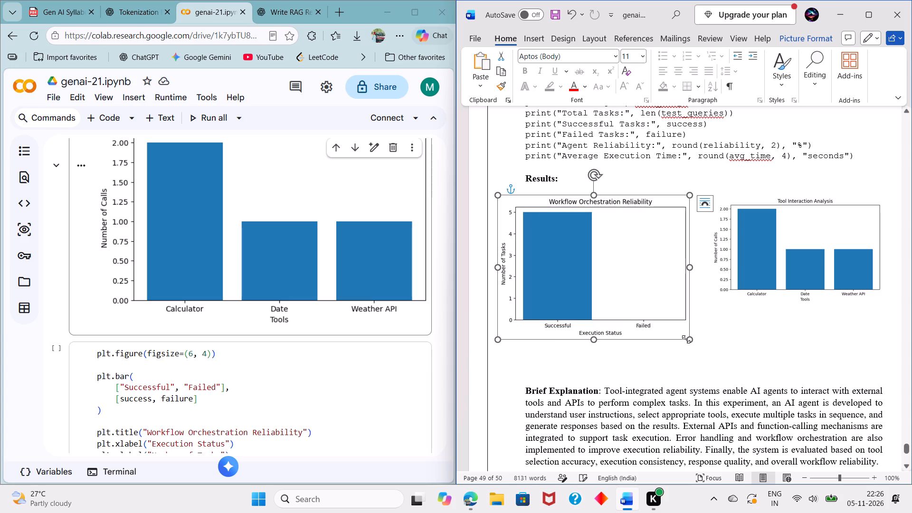
Enlarge the Tool Interaction Analysis chart proportionally and shift it slightly away from the Workflow Orchestration Reliability chart.
click(784, 277)
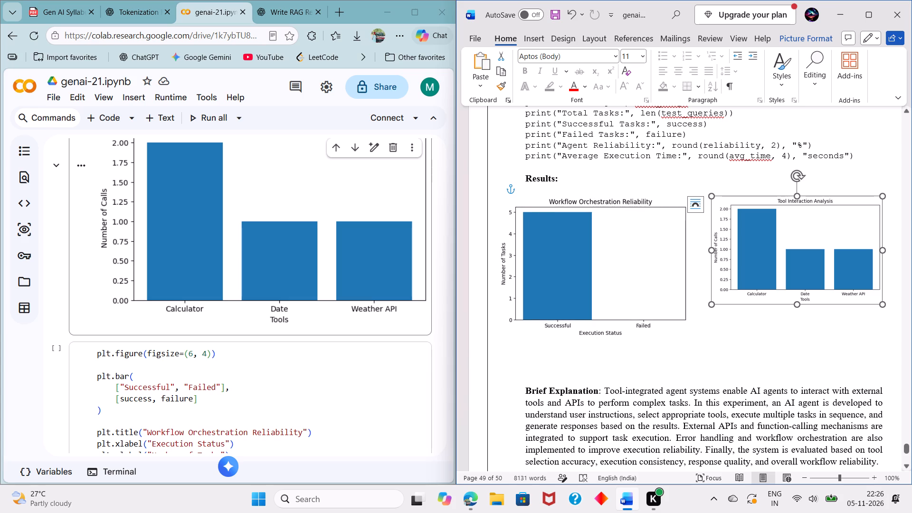
scroll(775, 320, left, 1)
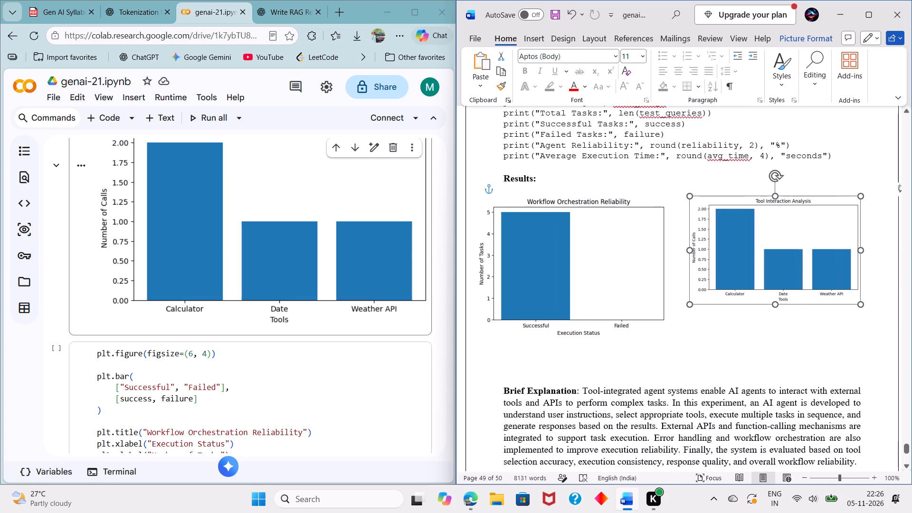
scroll(775, 320, left, 1)
ctrl+scroll(775, 320, down, 2)
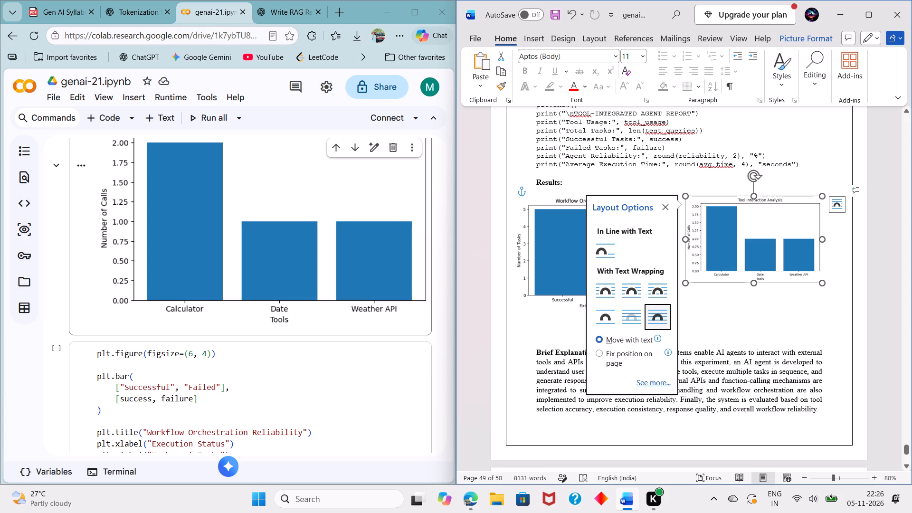
ctrl+scroll(775, 320, up, 1)
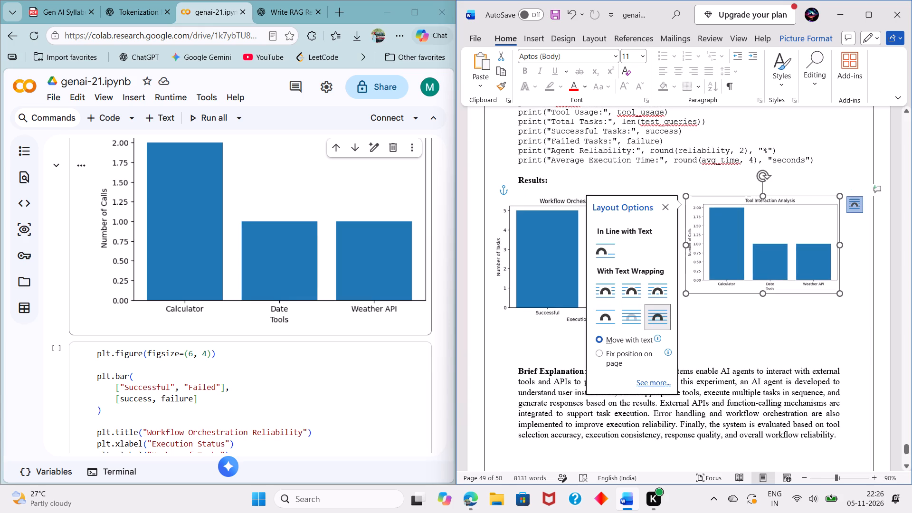
click(776, 265)
click(734, 269)
click(739, 332)
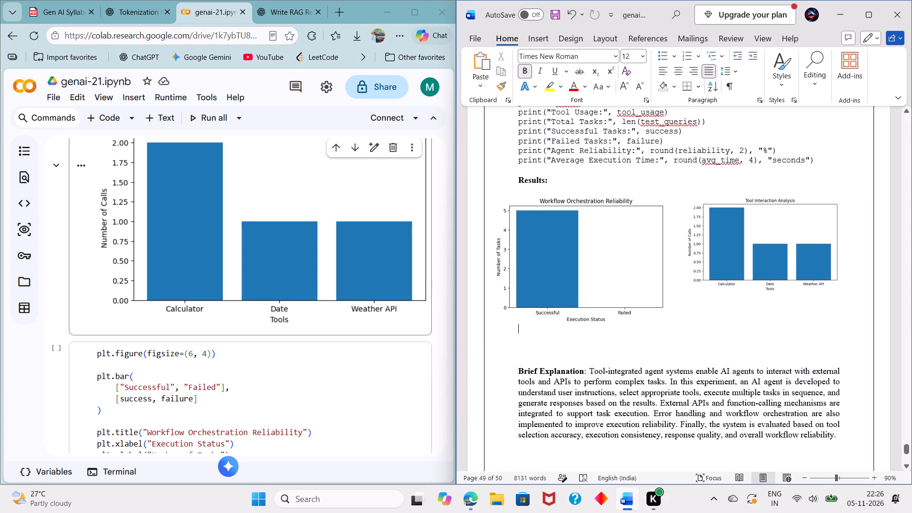
click(736, 226)
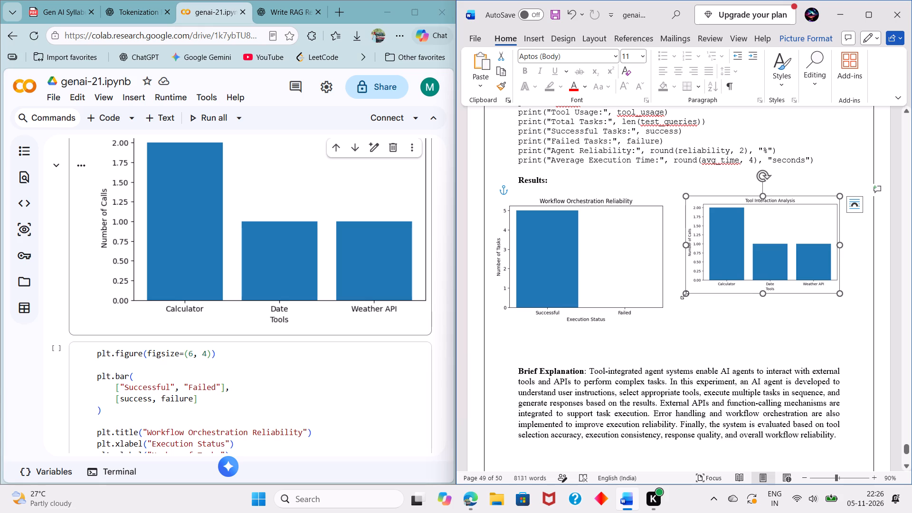
drag(684, 295, 684, 305)
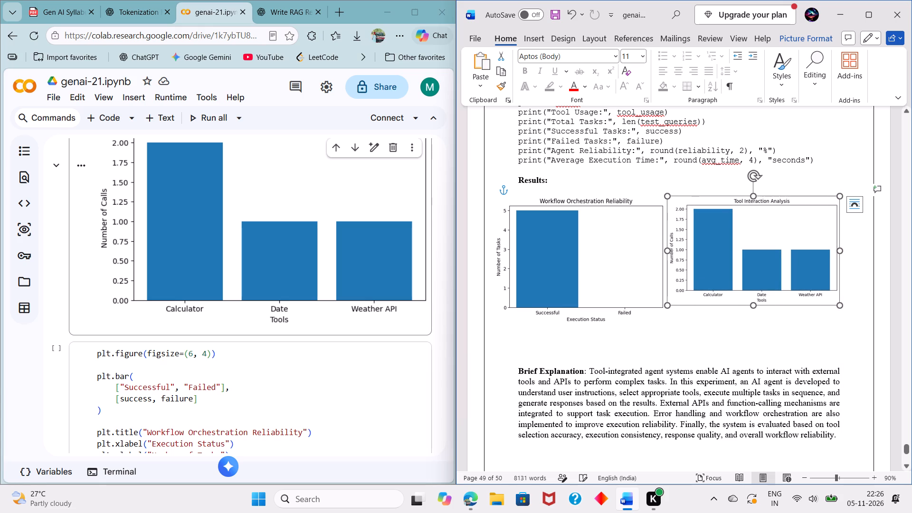
drag(726, 264, 744, 269)
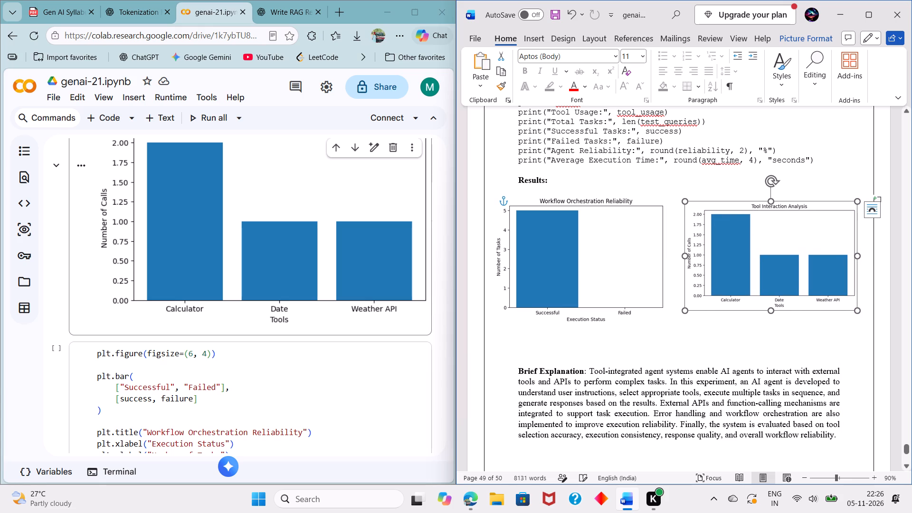
Slightly enlarge the Workflow Orchestration Reliability chart, and widen the Tool Interaction Analysis chart proportionally toward it to nearly match its size.
click(593, 254)
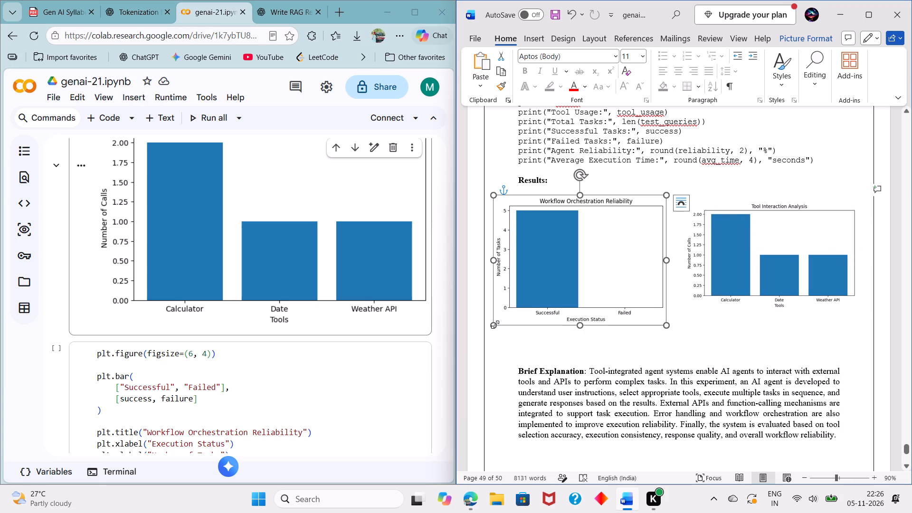
click(495, 324)
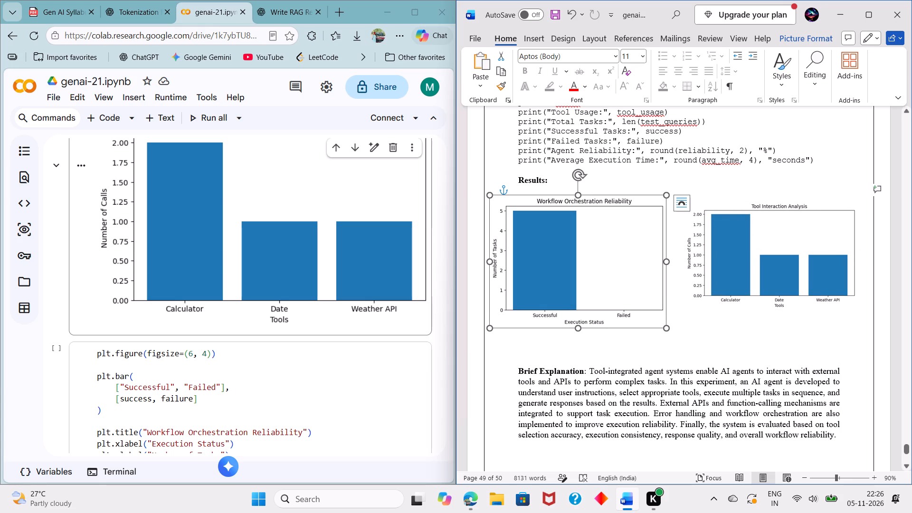
click(729, 264)
drag(685, 313, 685, 313)
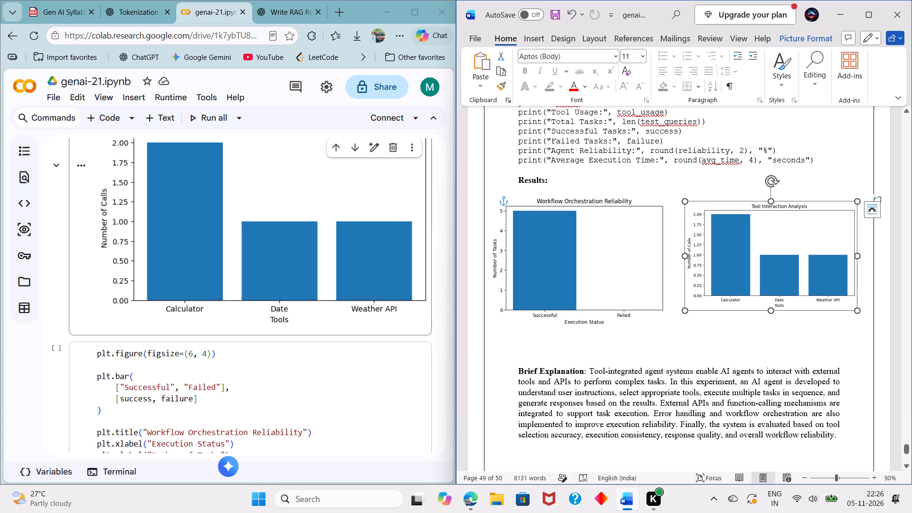
drag(685, 313, 681, 320)
Remove two blank lines directly above the "Brief Explanation" paragraph.
click(747, 357)
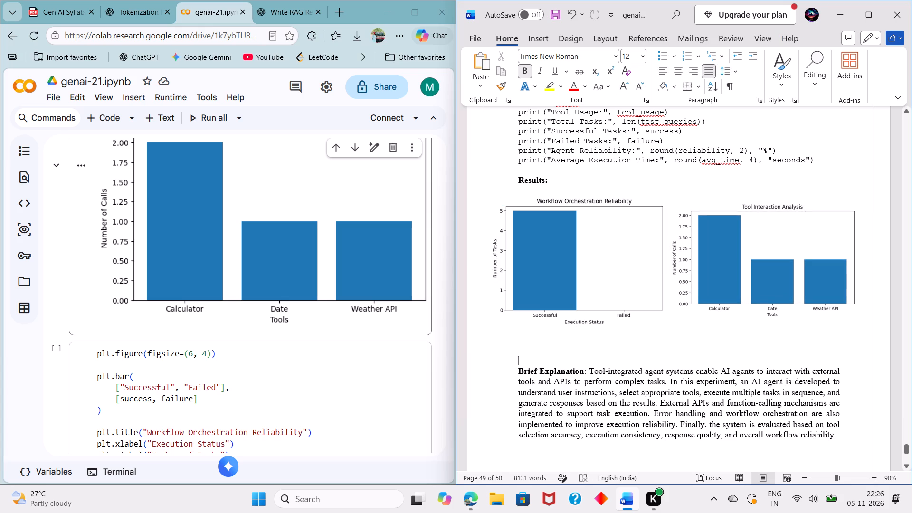
key(BackSpace)
key(BackSpace)
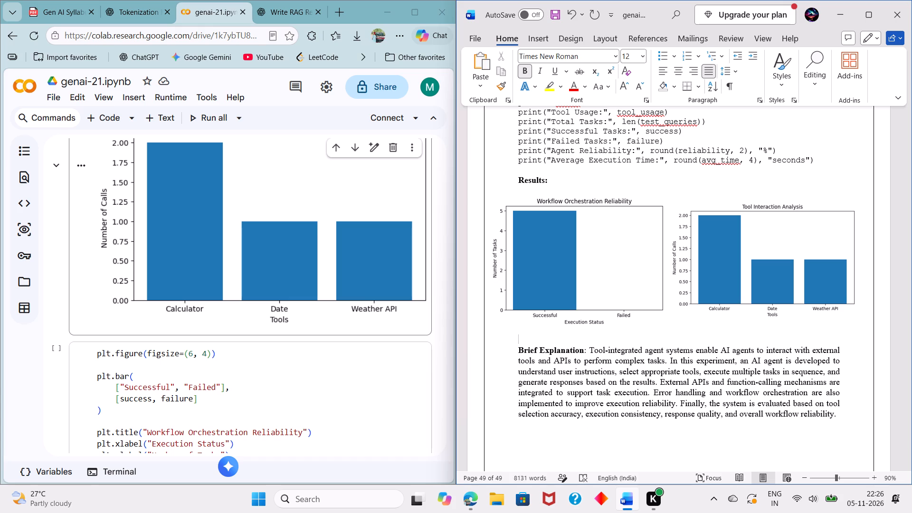
Enlarge the Tool Interaction Analysis chart a little from its upper corner and nudge it clear of the Workflow Orchestration Reliability chart.
click(730, 304)
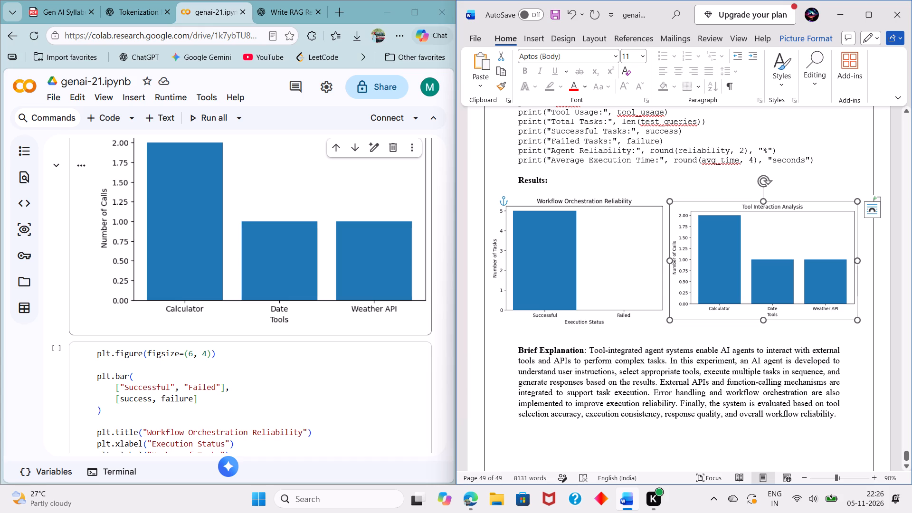
click(710, 336)
click(758, 252)
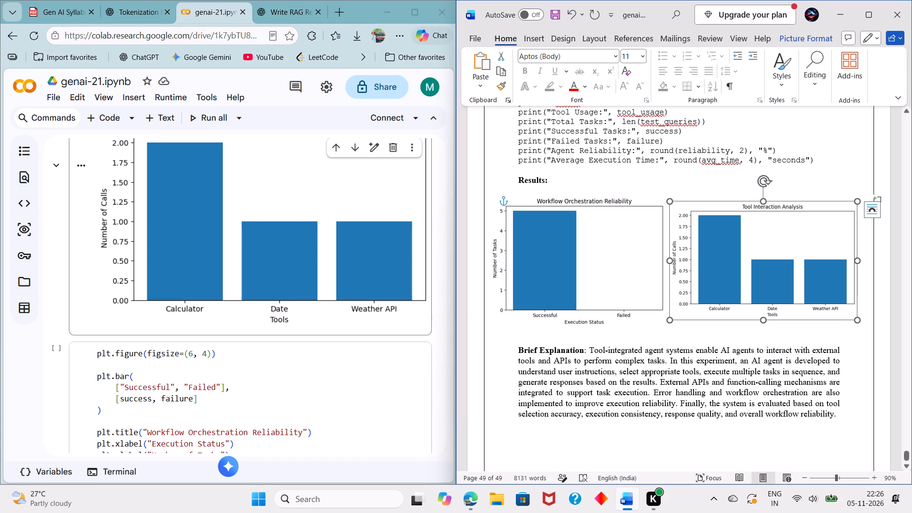
click(670, 201)
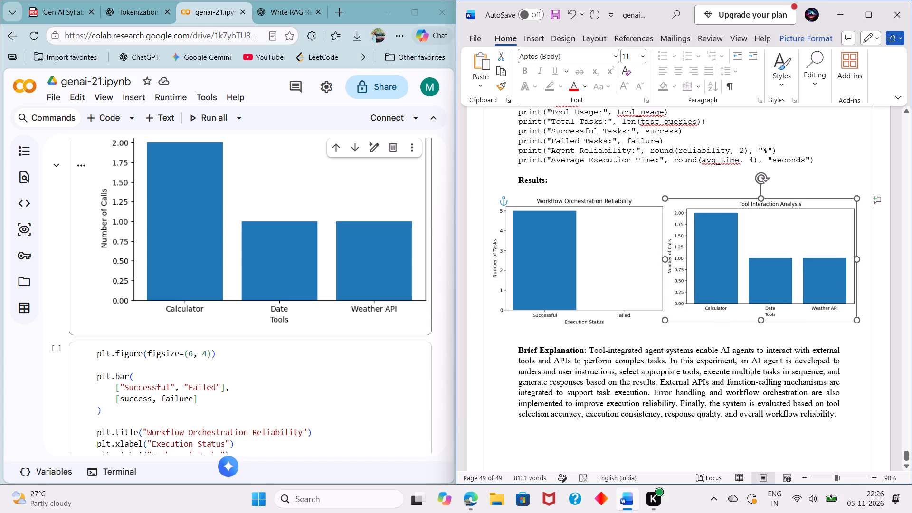
click(749, 247)
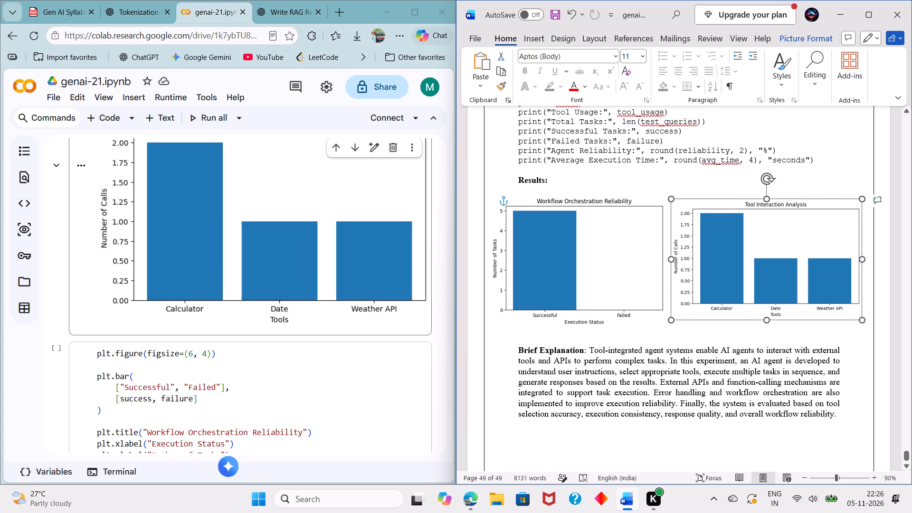
click(646, 341)
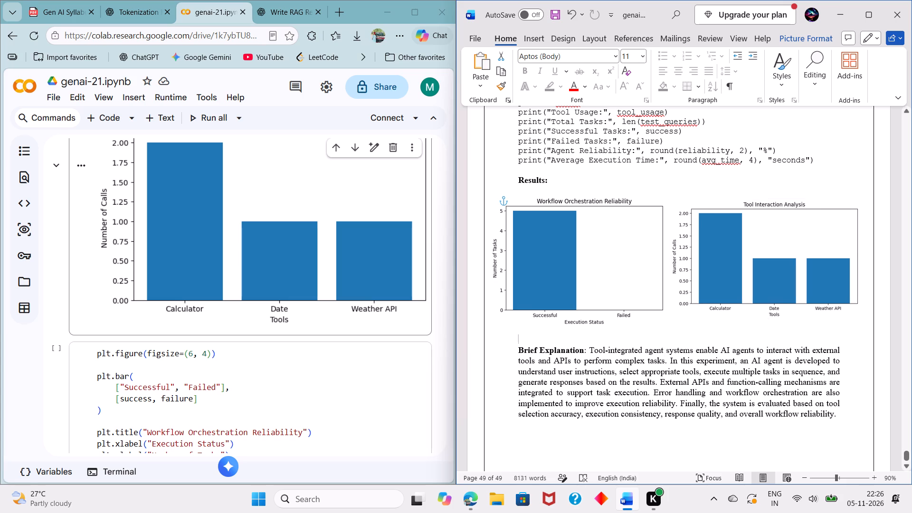
Add two blank lines after the "Brief Explanation" paragraph to continue onto a new page.
scroll(646, 341, down, 2)
click(560, 424)
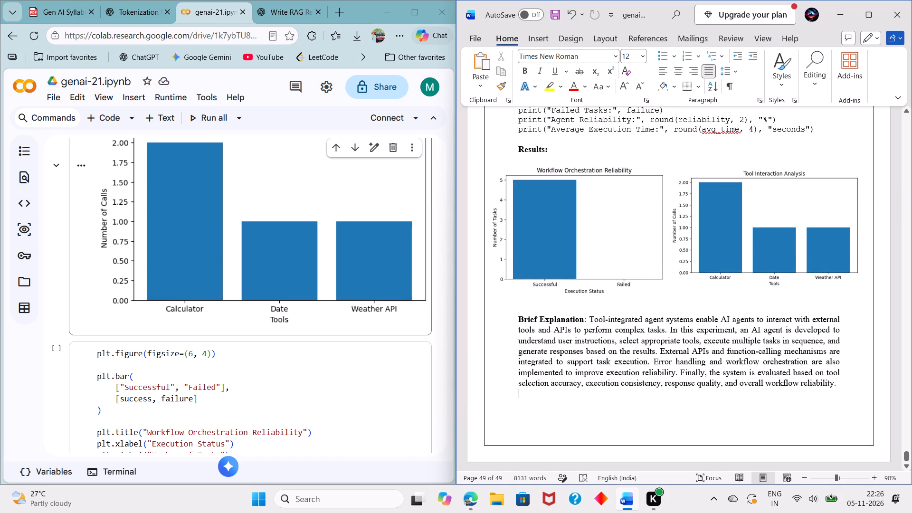
key(Return)
key(Return)
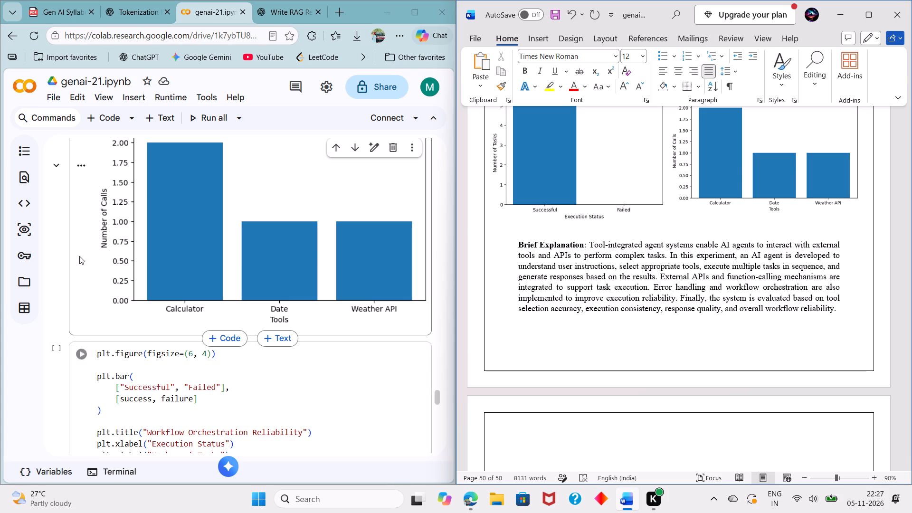
In Edge, copy the "Experiment 22: Retrieval-Augmented Agent Workflows" title and description from the syllabus PDF and send them to the open ChatGPT "Tokenization" chat.
click(70, 19)
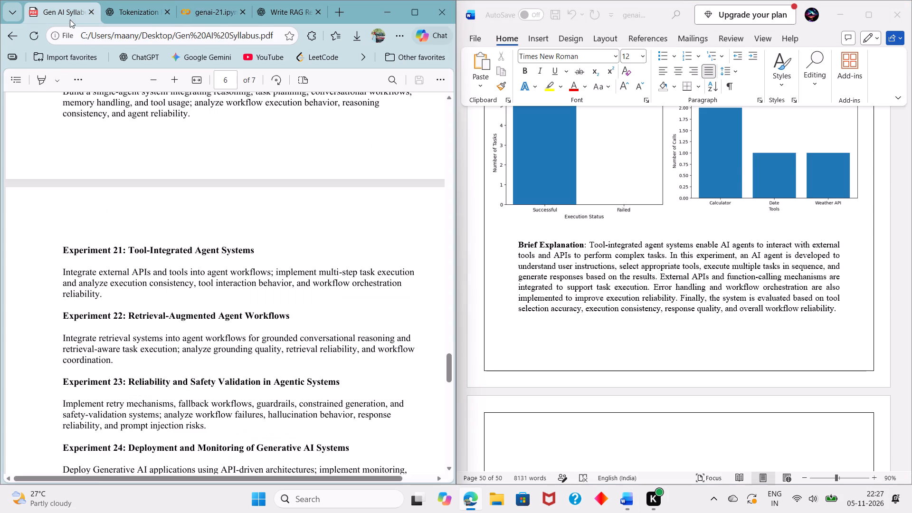
scroll(178, 261, down, 1)
drag(64, 265, 115, 307)
key(ctrl+c)
click(115, 307)
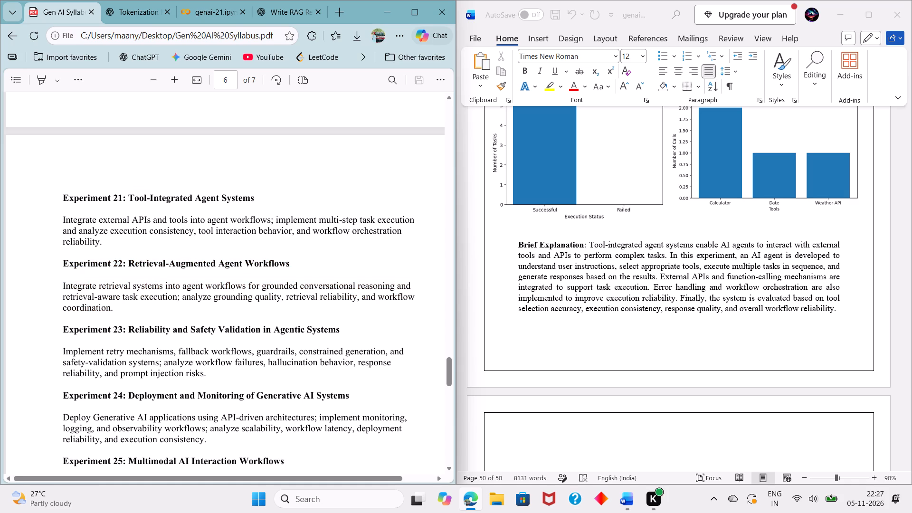
click(144, 12)
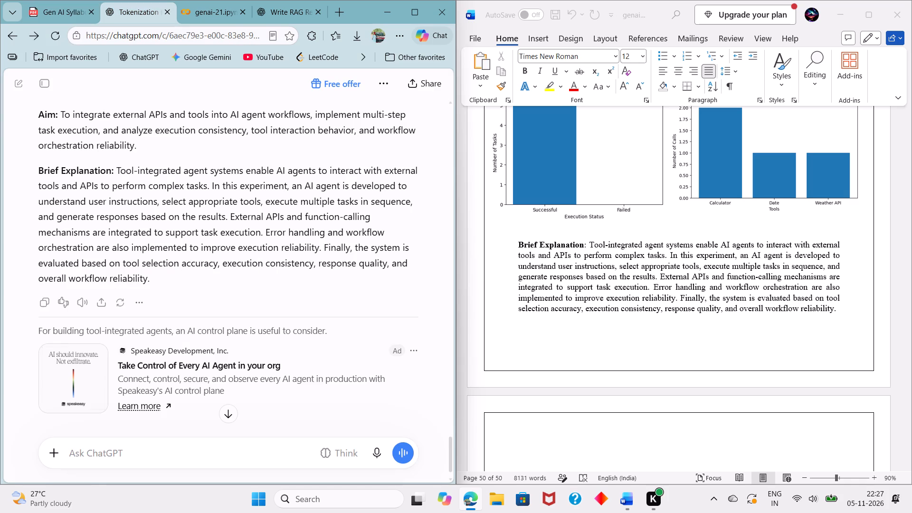
click(151, 451)
key(ctrl+v)
key(Return)
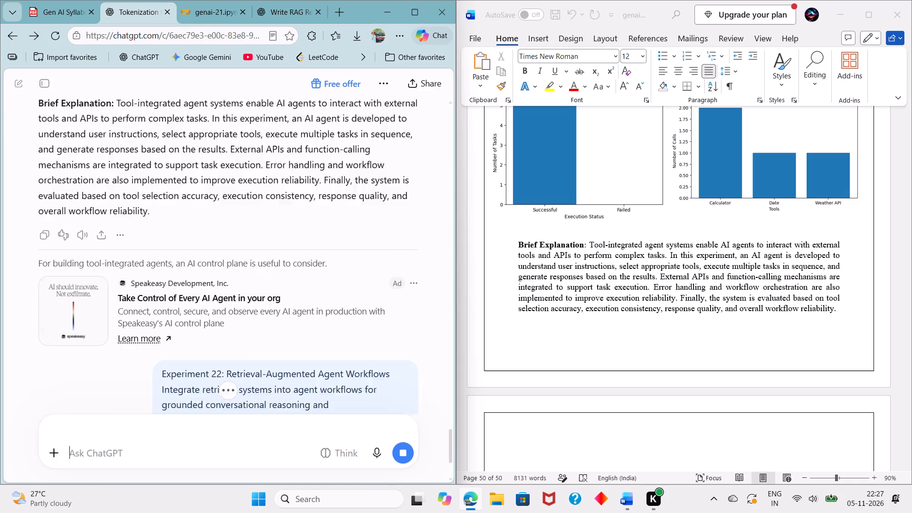
Open the genai-22.ipynb notebook in Colab in place of genai-21.ipynb.
click(192, 10)
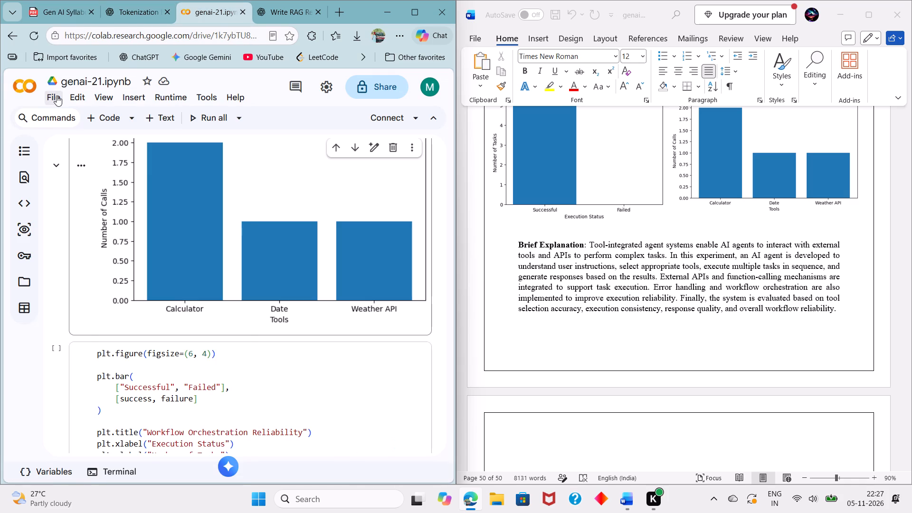
click(55, 96)
click(85, 183)
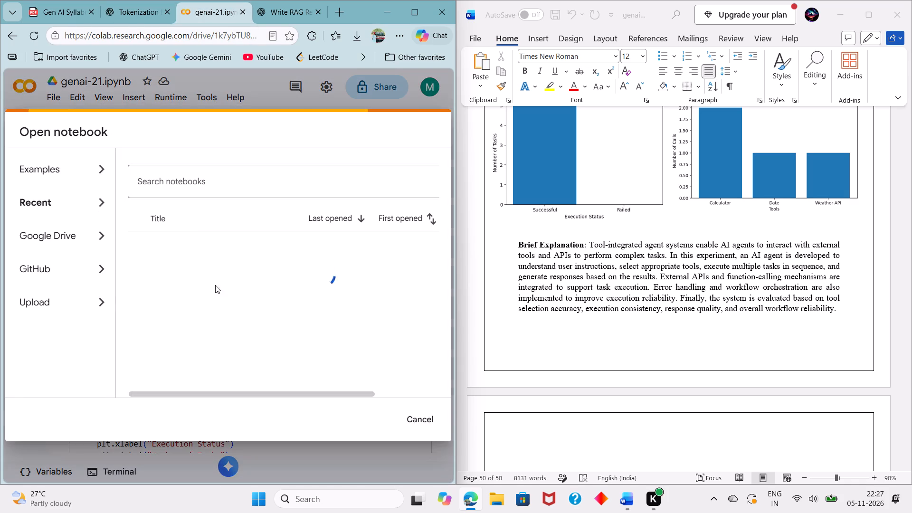
scroll(215, 294, down, 5)
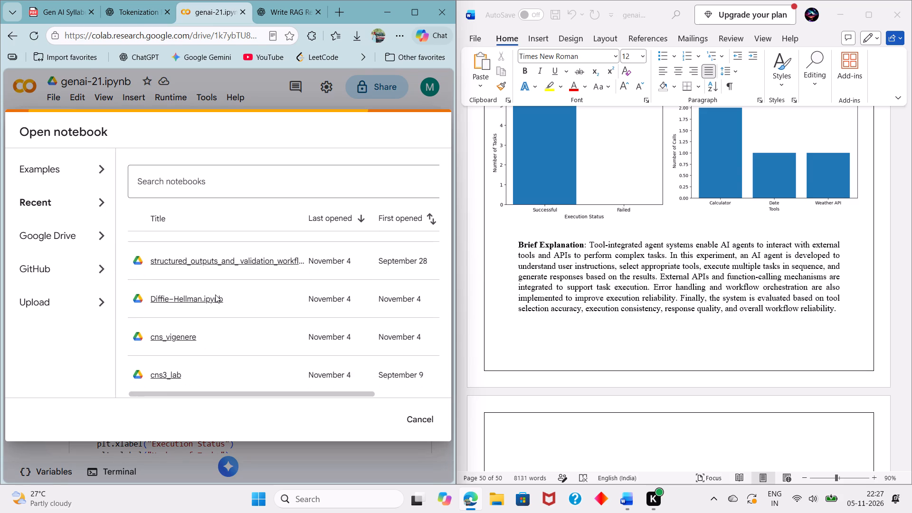
scroll(215, 294, up, 3)
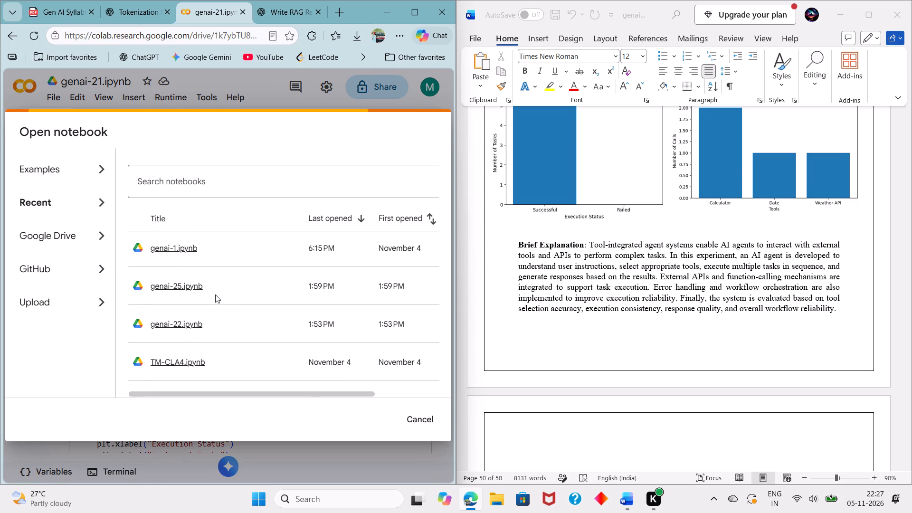
click(184, 323)
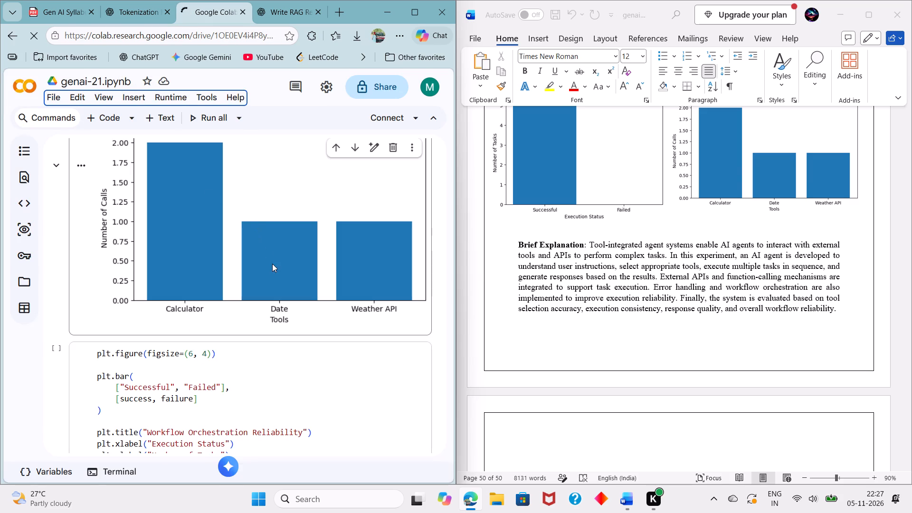
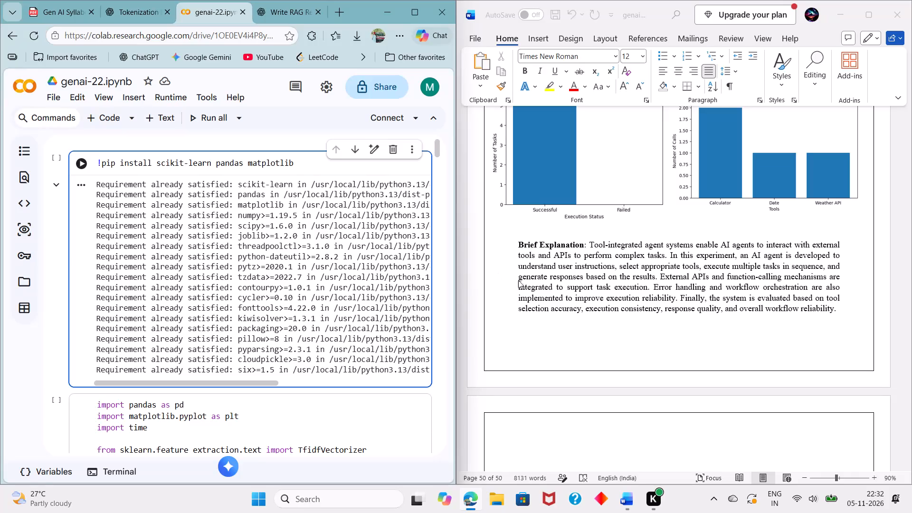
scroll(544, 406, down, 3)
scroll(544, 406, up, 4)
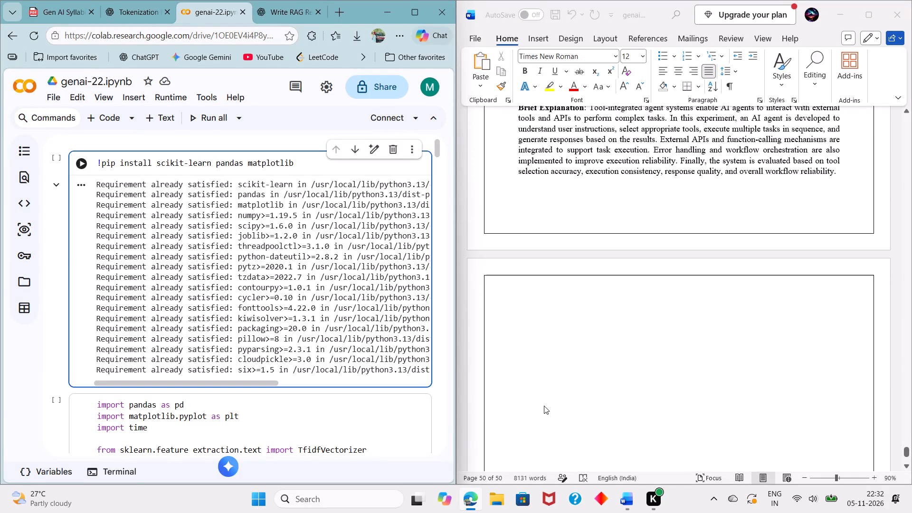
scroll(544, 406, up, 6)
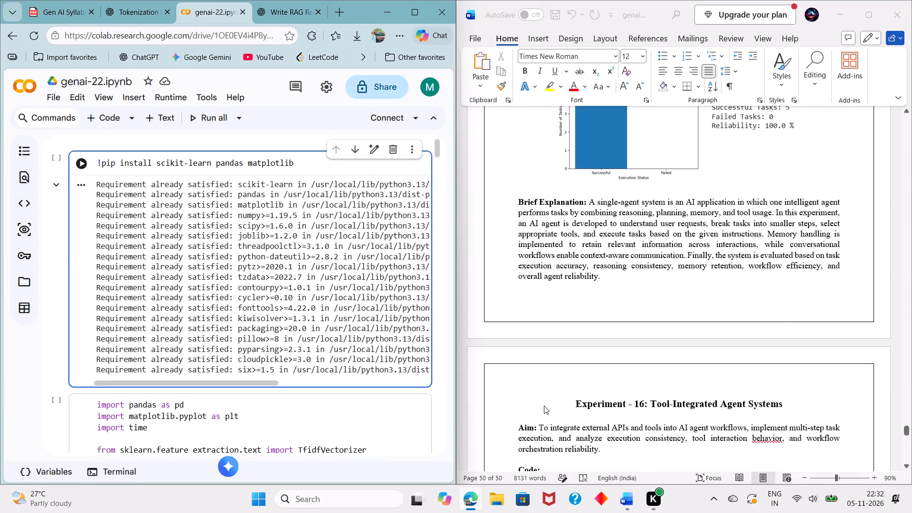
scroll(544, 406, down, 8)
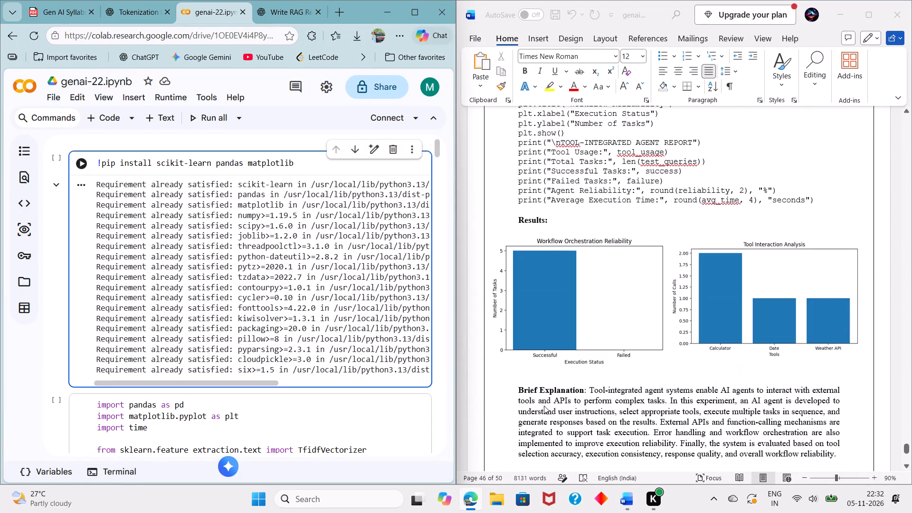
scroll(544, 406, down, 1)
scroll(495, 354, up, 3)
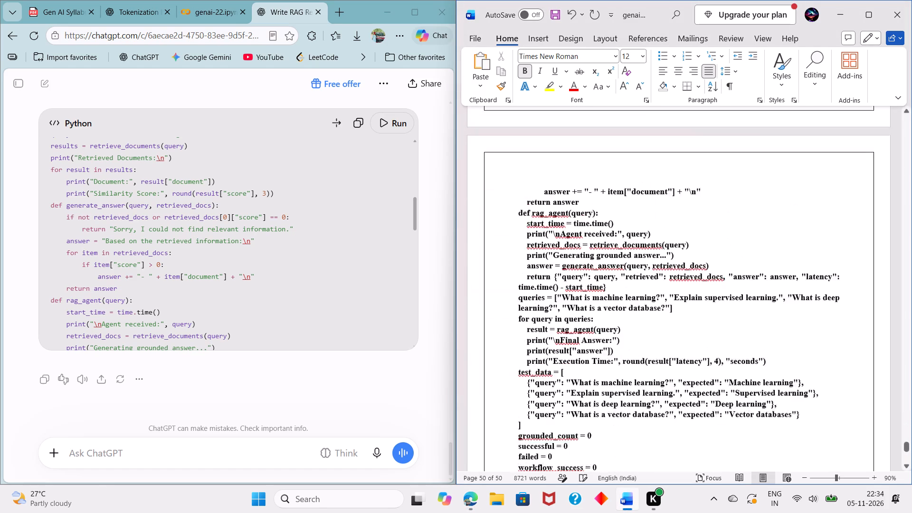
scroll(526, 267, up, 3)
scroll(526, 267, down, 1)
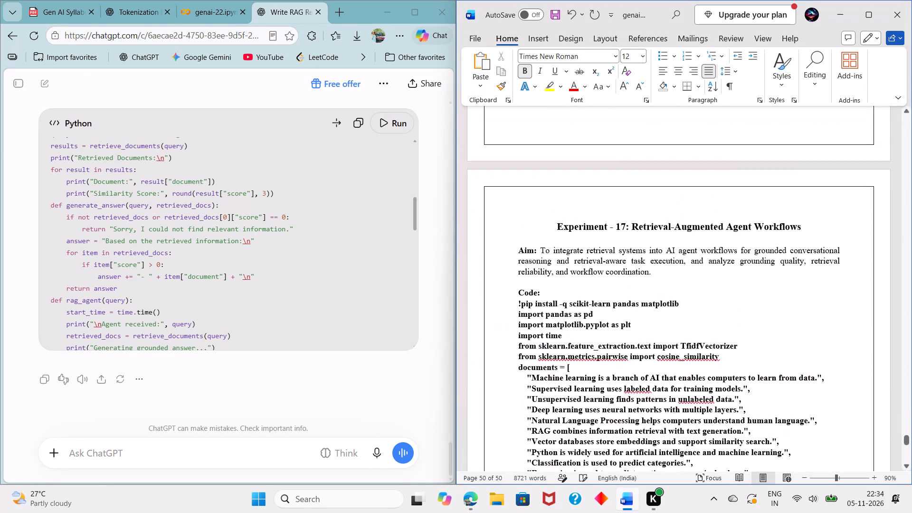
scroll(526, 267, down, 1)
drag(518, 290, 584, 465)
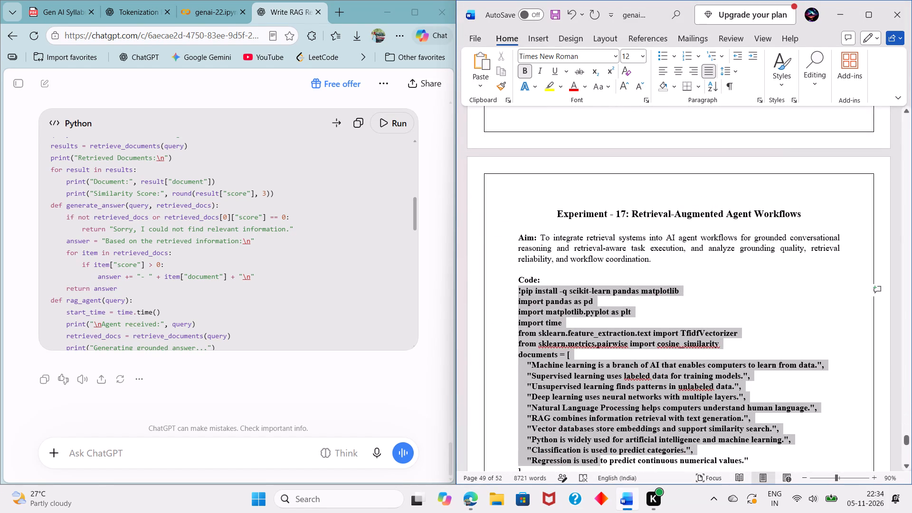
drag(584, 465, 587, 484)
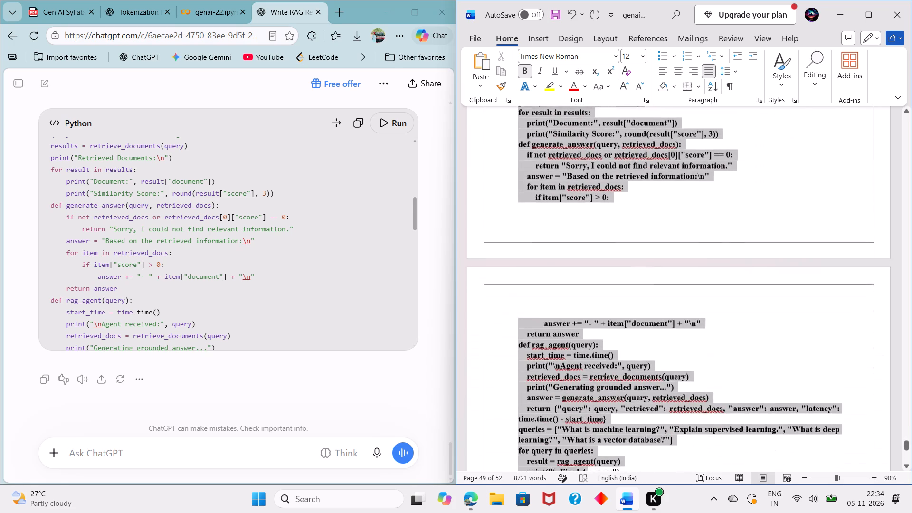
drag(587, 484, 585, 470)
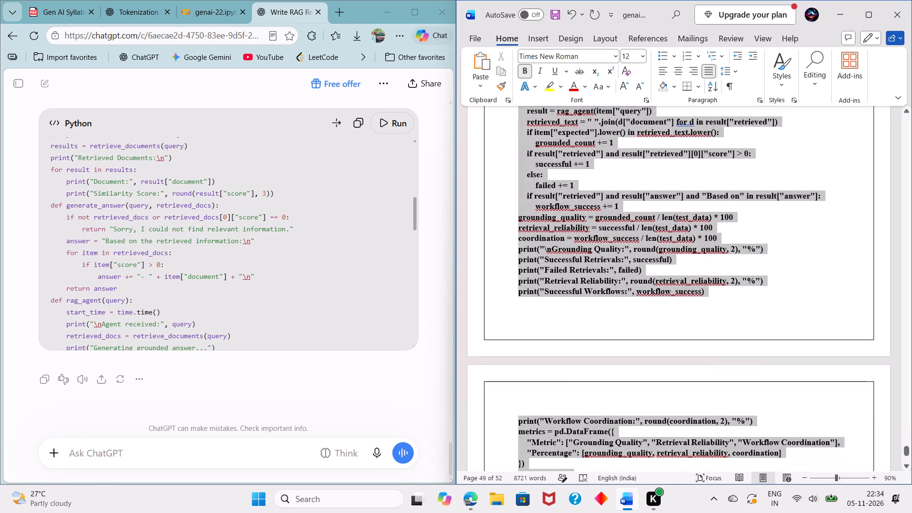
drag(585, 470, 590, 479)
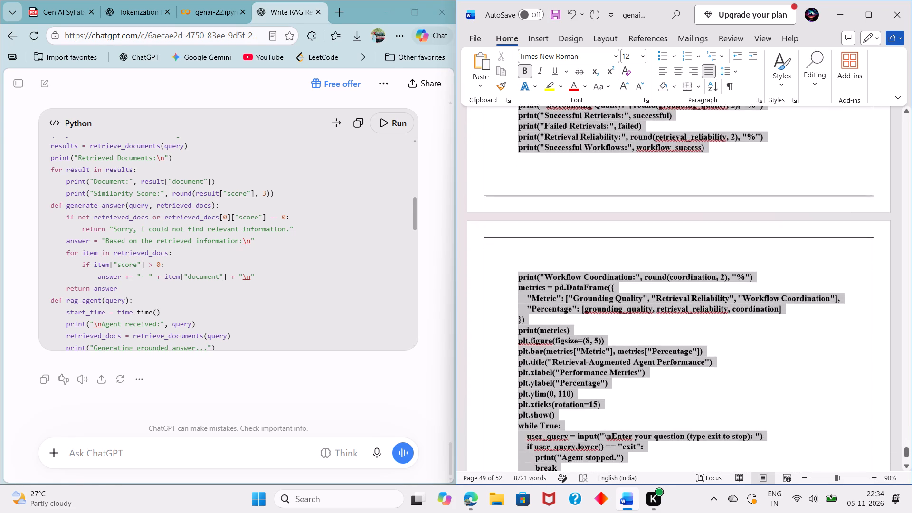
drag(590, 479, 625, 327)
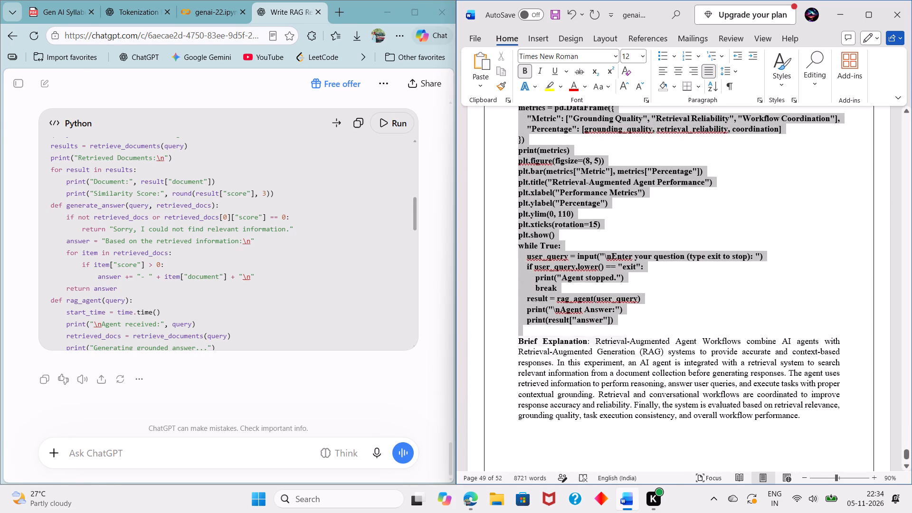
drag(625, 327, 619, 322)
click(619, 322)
Set the font of the whole pasted Experiment 17 code, from the pip install line to the final print line, to Courier New.
drag(618, 322, 501, 129)
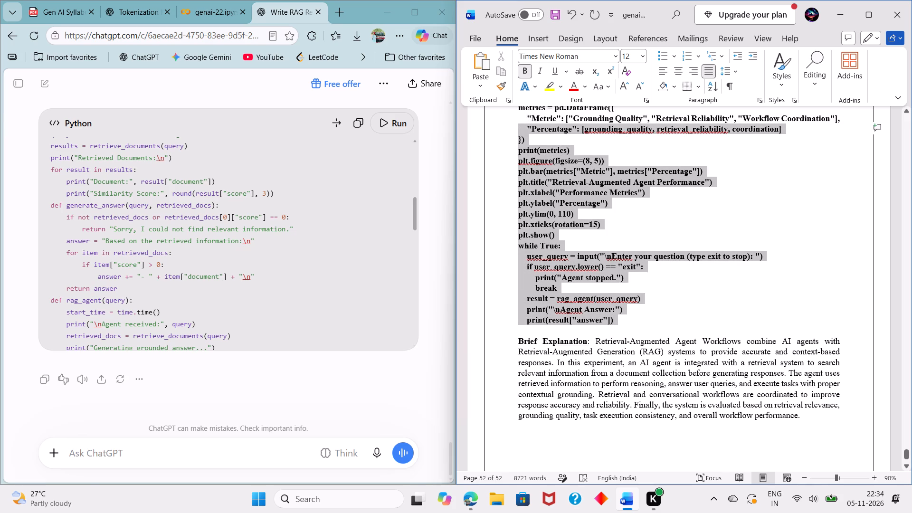
drag(501, 129, 509, 101)
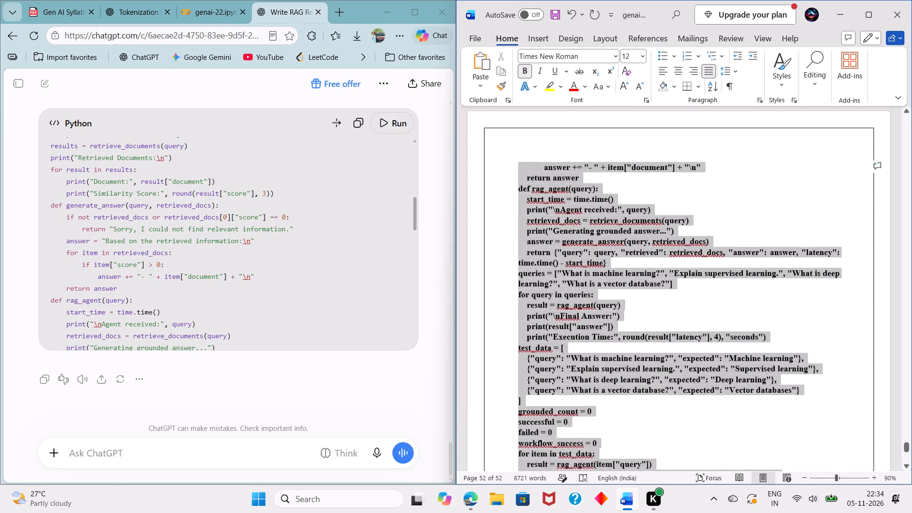
drag(509, 101, 509, 101)
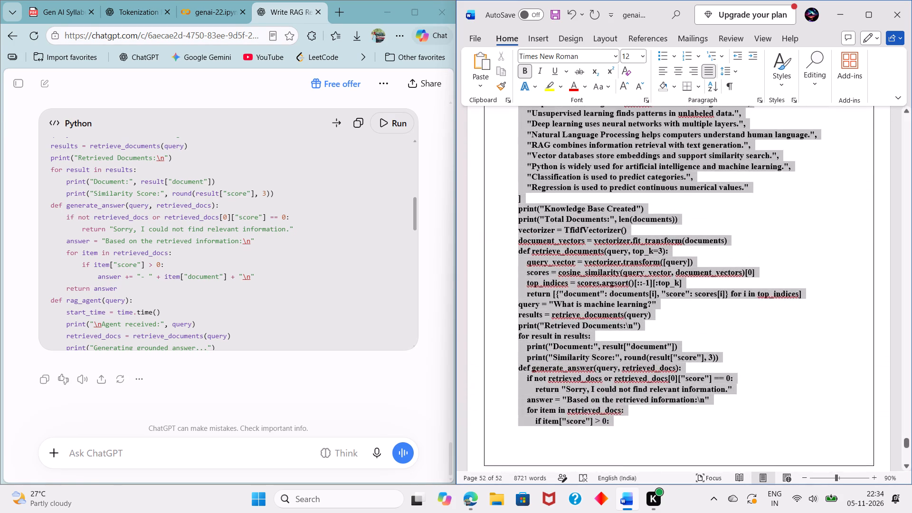
drag(509, 101, 518, 201)
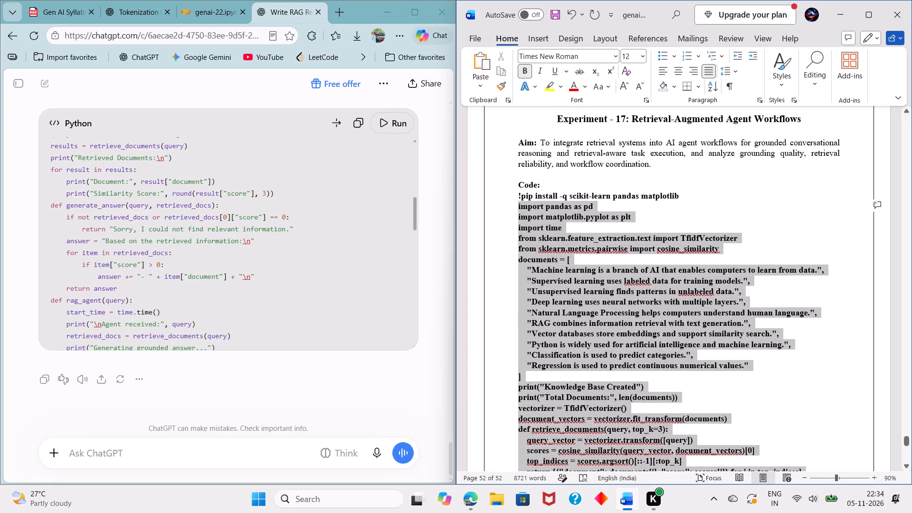
drag(518, 201, 518, 195)
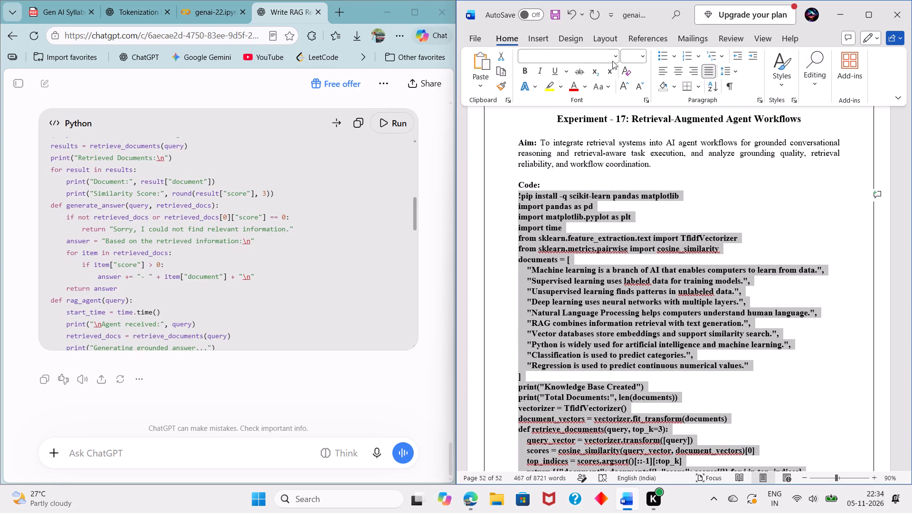
click(615, 58)
click(567, 153)
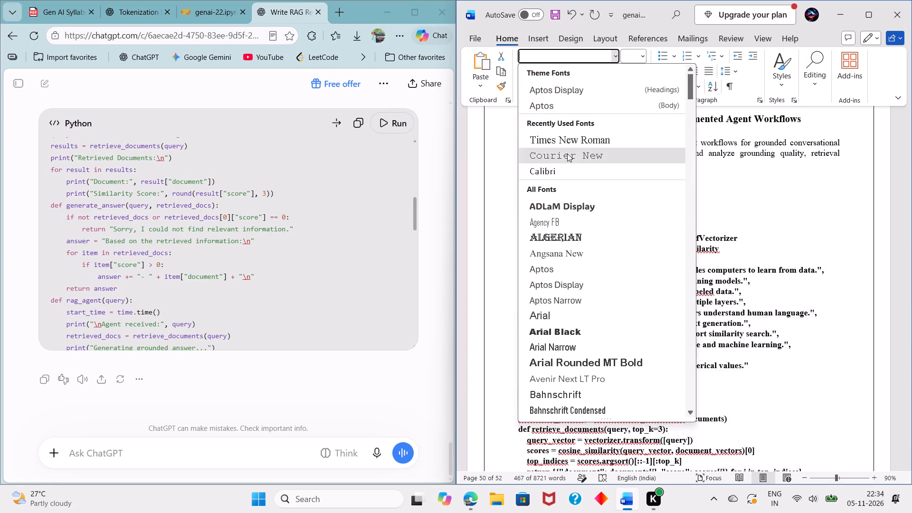
Set the selected Experiment 17 code to font size 11 and remove its bold formatting.
click(643, 57)
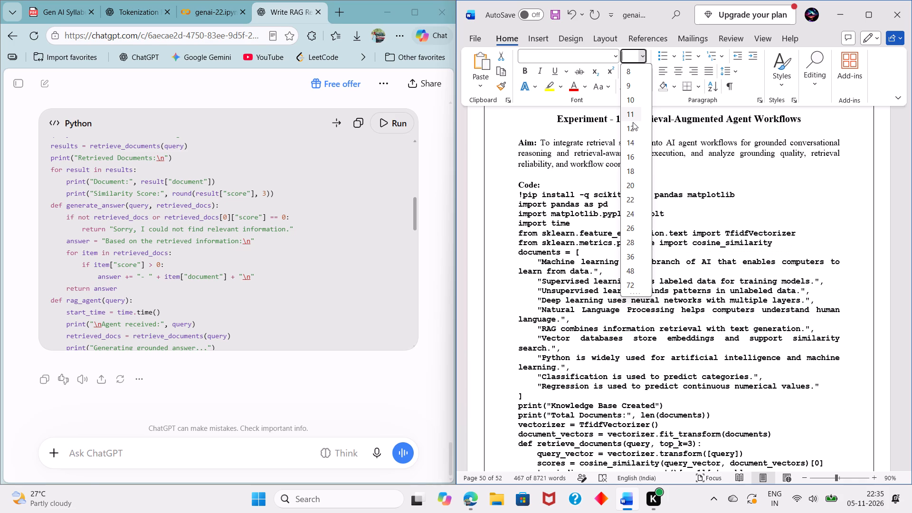
click(631, 112)
click(528, 68)
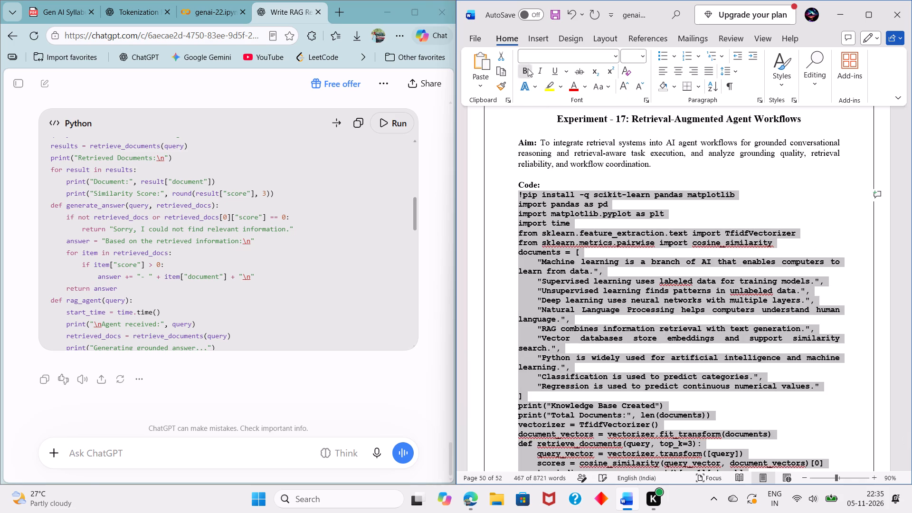
click(610, 236)
Join the lone closing brackets of the documents list, test_data list and metrics DataFrame to the ends of their preceding code lines.
scroll(610, 236, down, 2)
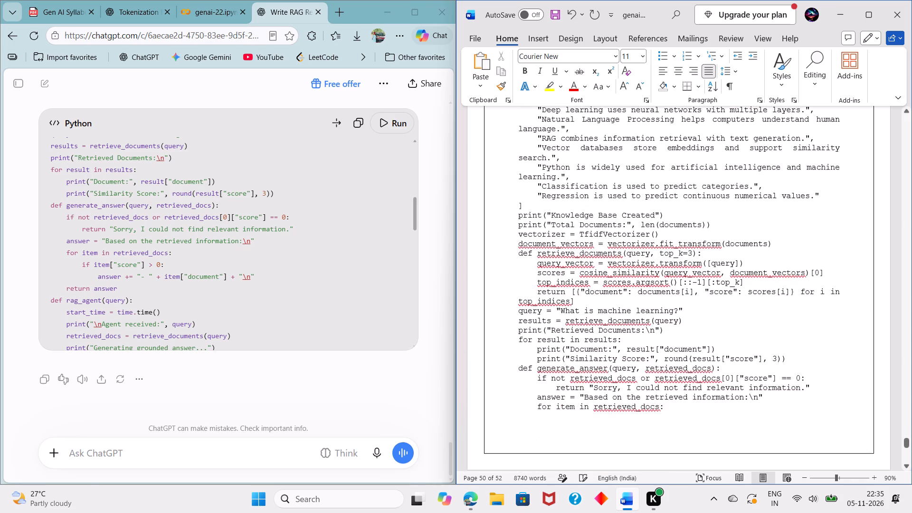
scroll(610, 236, up, 1)
click(521, 242)
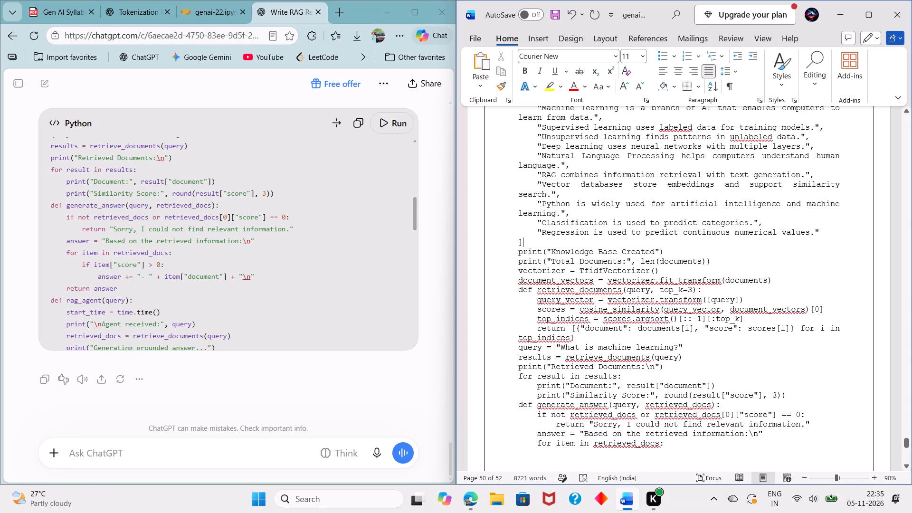
key(Left)
key(BackSpace)
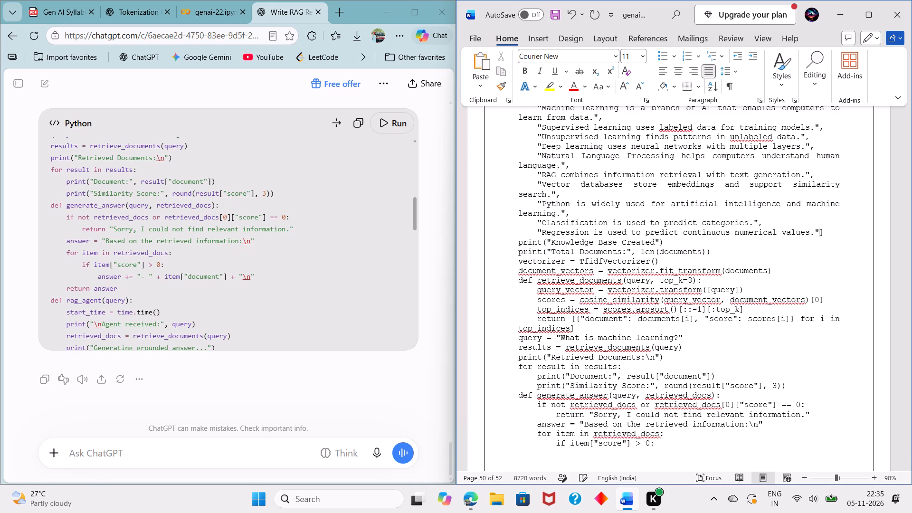
scroll(521, 242, down, 5)
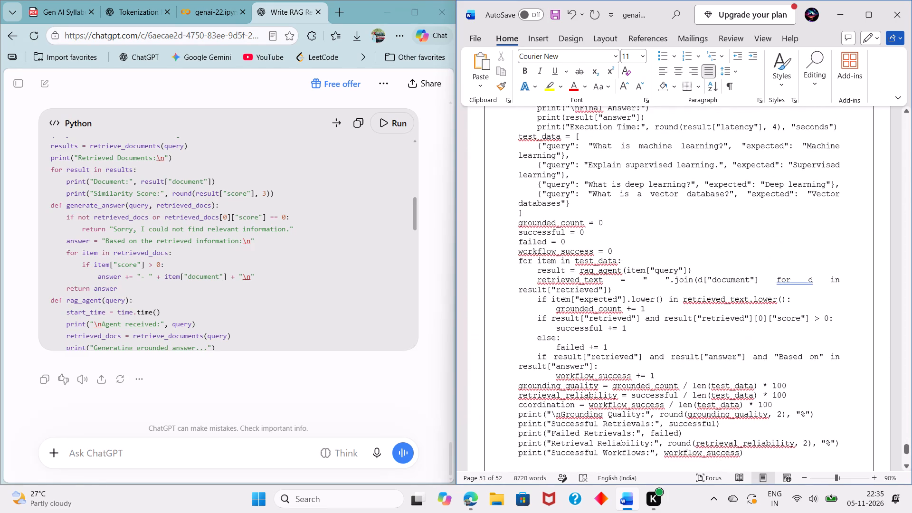
click(520, 194)
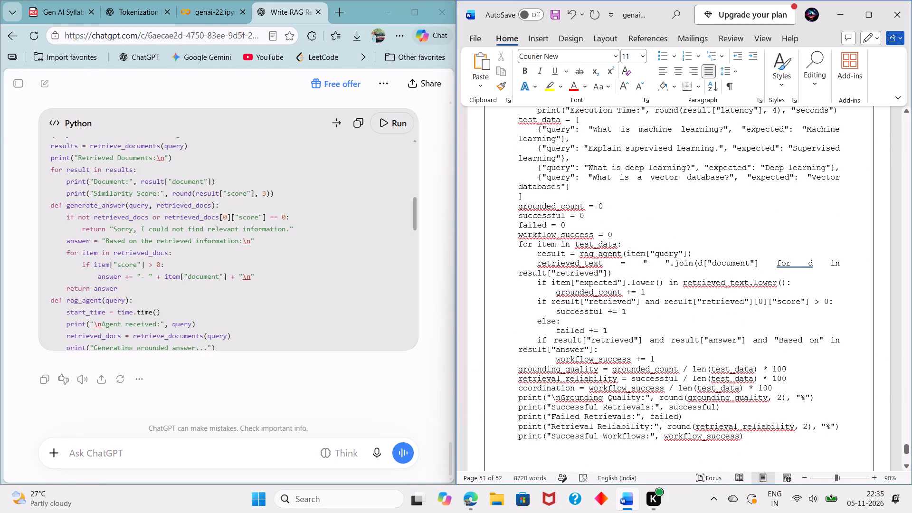
key(BackSpace)
scroll(520, 194, down, 3)
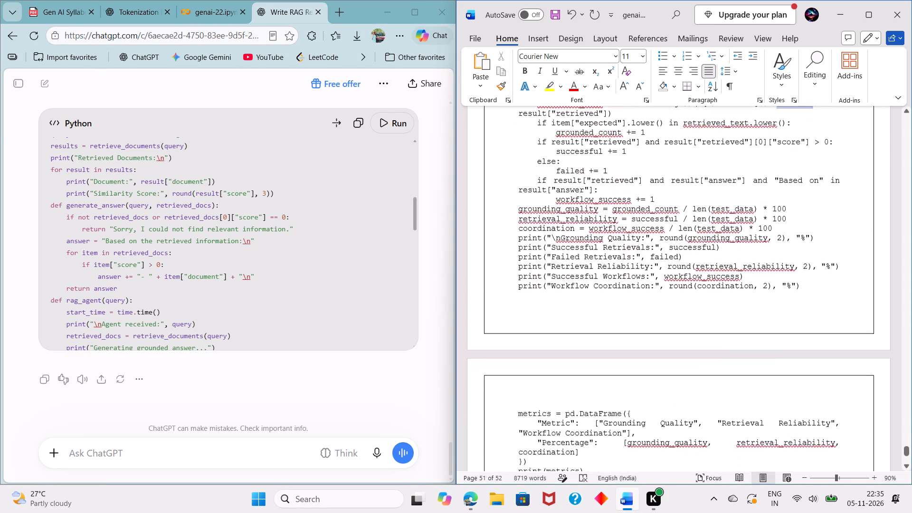
scroll(520, 194, down, 2)
scroll(520, 194, up, 2)
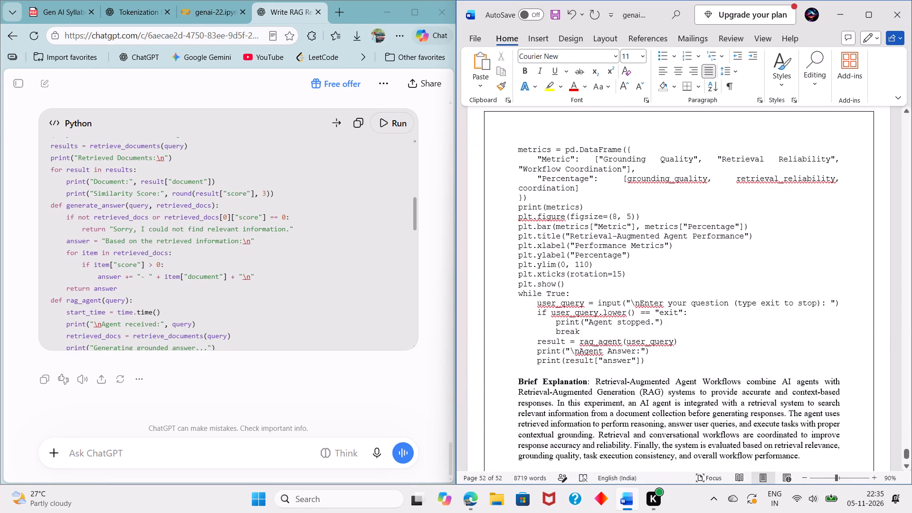
click(518, 195)
key(BackSpace)
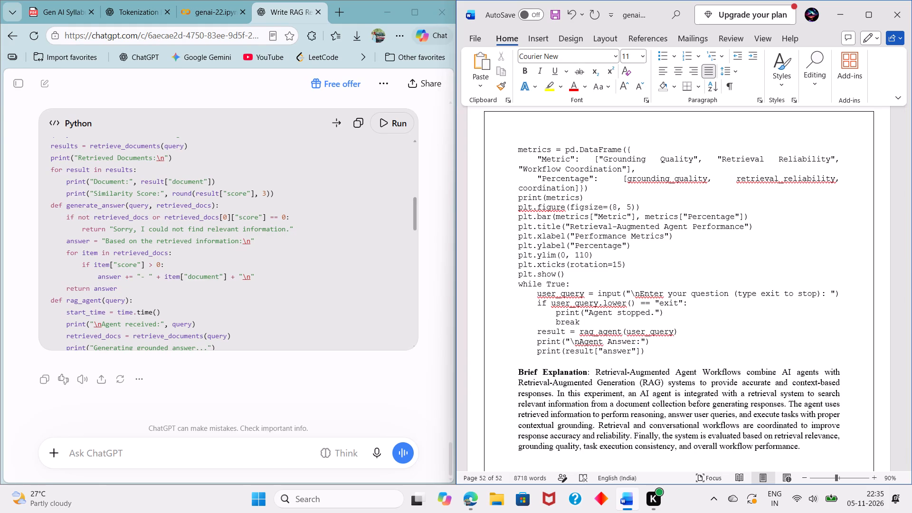
Review the formatted Experiment 17 code from its heading through to the Brief Explanation.
scroll(518, 195, down, 3)
scroll(518, 195, up, 4)
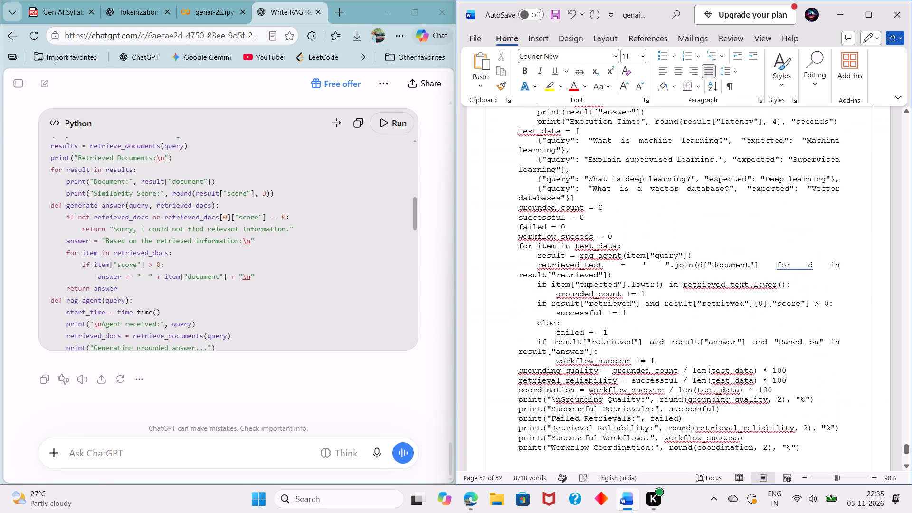
scroll(520, 199, up, 6)
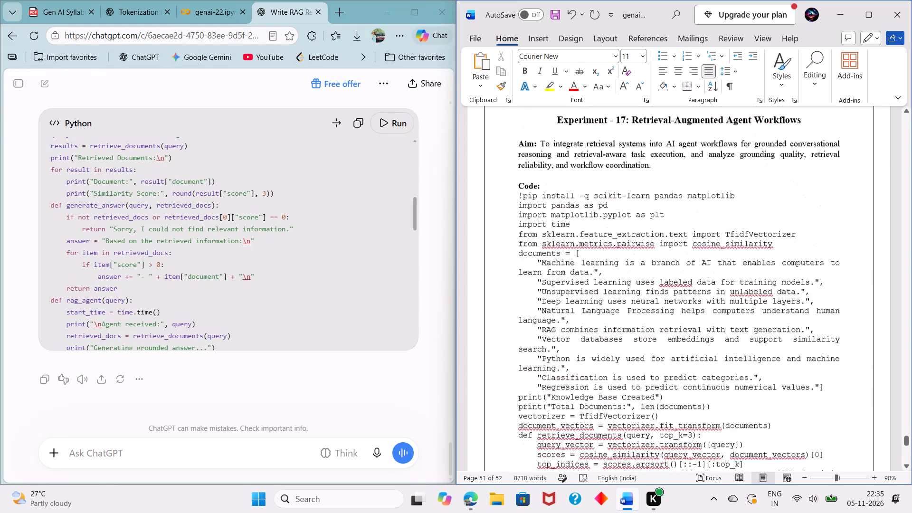
scroll(520, 199, up, 1)
scroll(520, 199, down, 6)
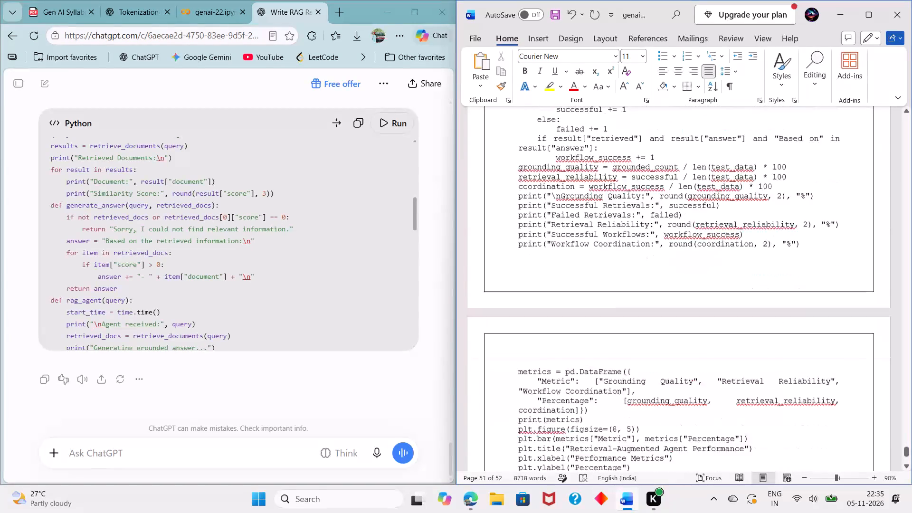
scroll(520, 199, down, 4)
scroll(520, 199, up, 1)
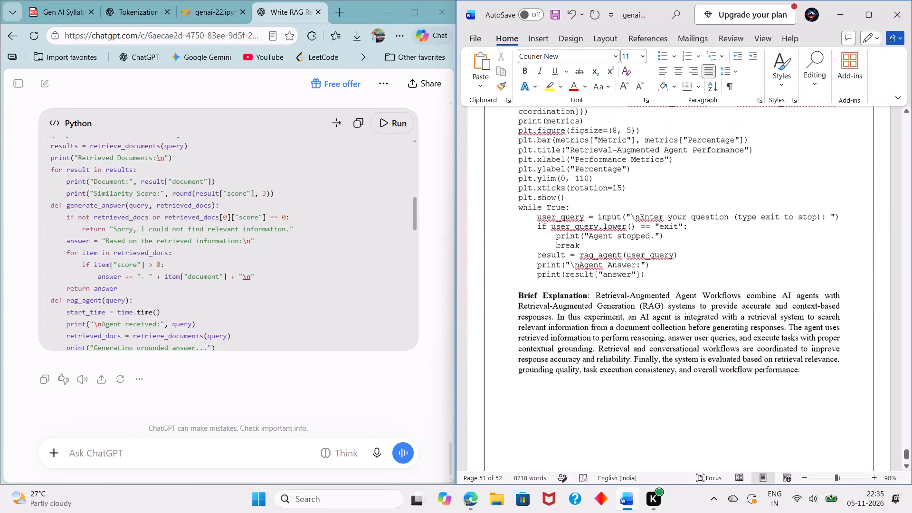
Add a "Results:" label between the Experiment 17 code and Brief Explanation, formatted in bold Times New Roman, size 12.
click(651, 277)
key(Return)
key(Return)
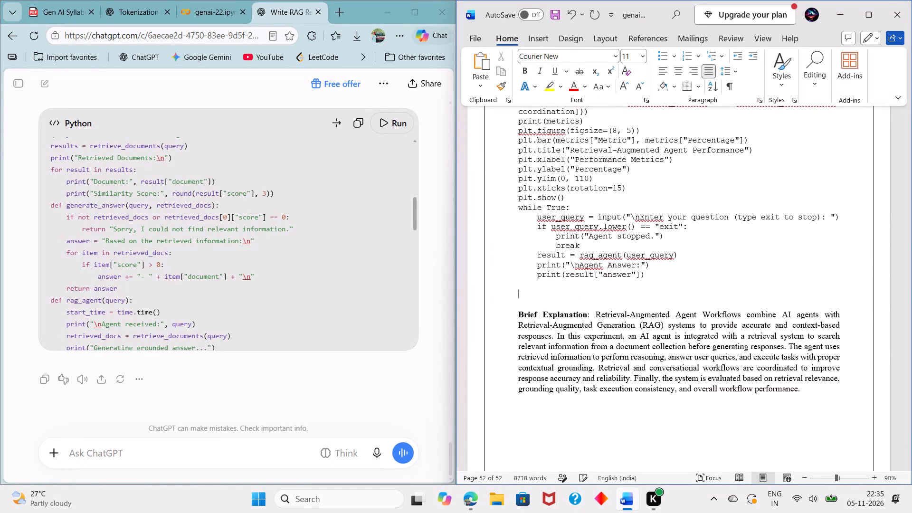
text(Results:)
drag(560, 287, 511, 291)
drag(517, 292, 546, 292)
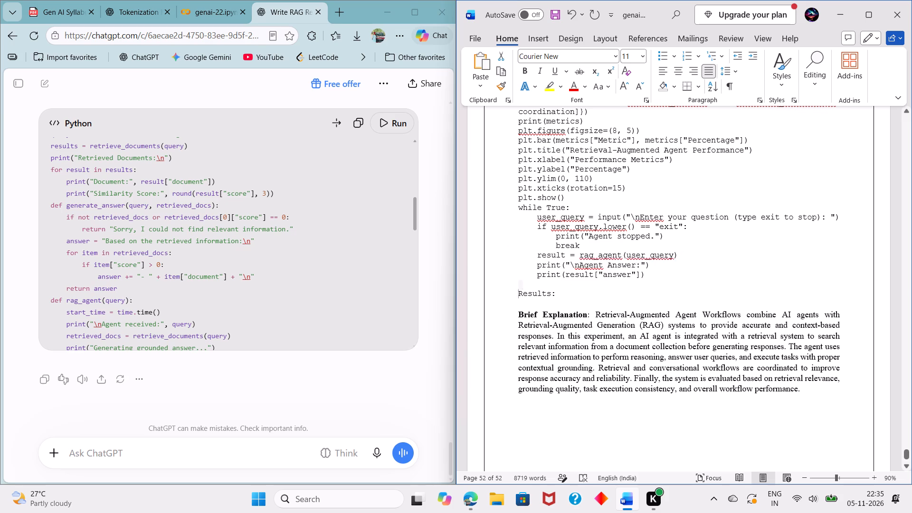
drag(546, 292, 568, 292)
click(633, 256)
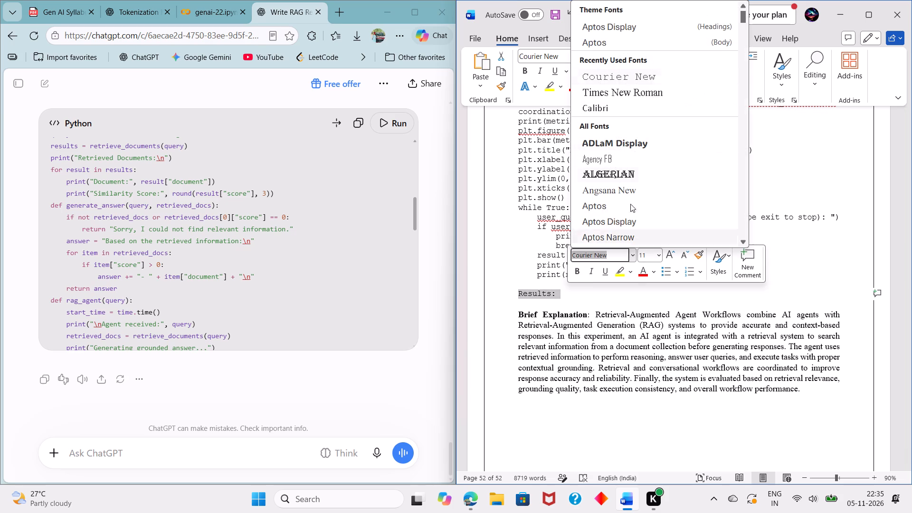
click(617, 97)
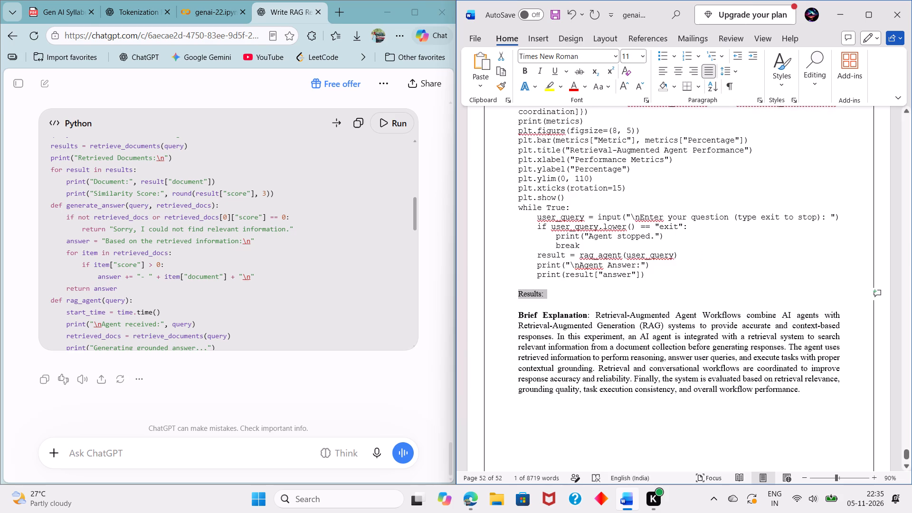
click(644, 57)
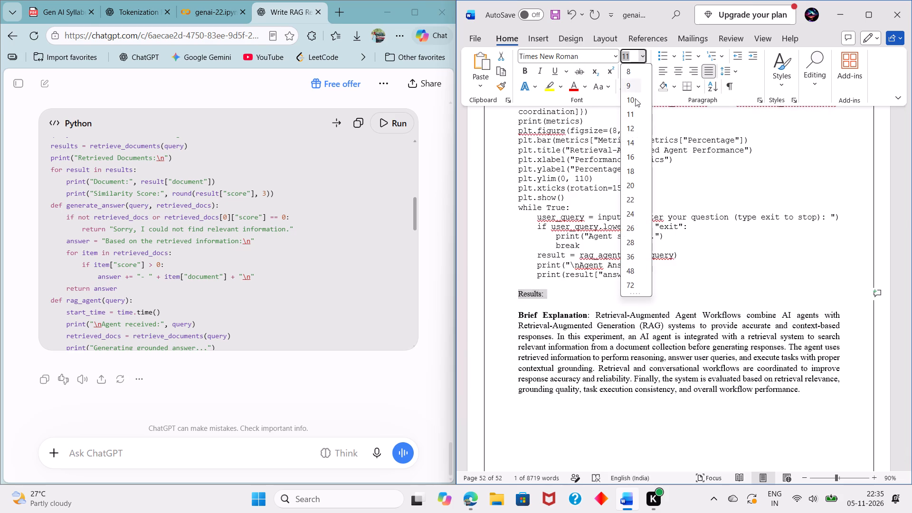
click(631, 128)
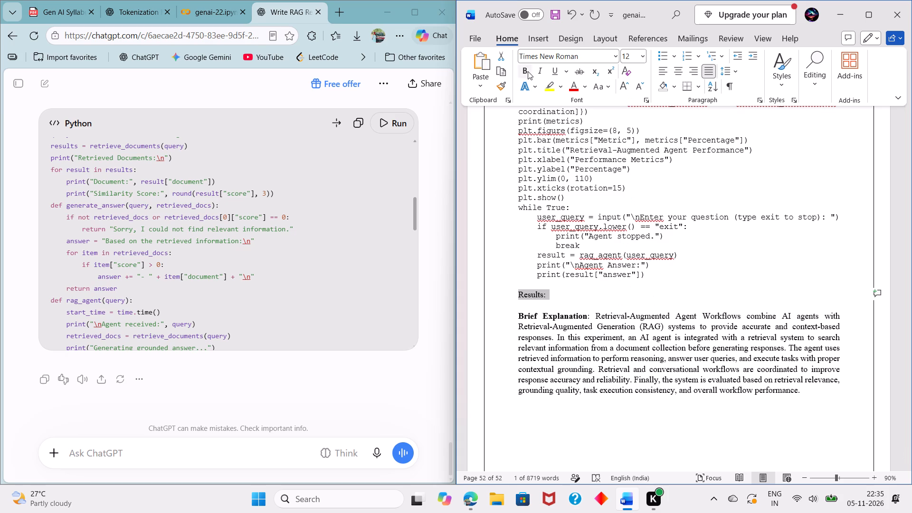
click(528, 71)
click(557, 290)
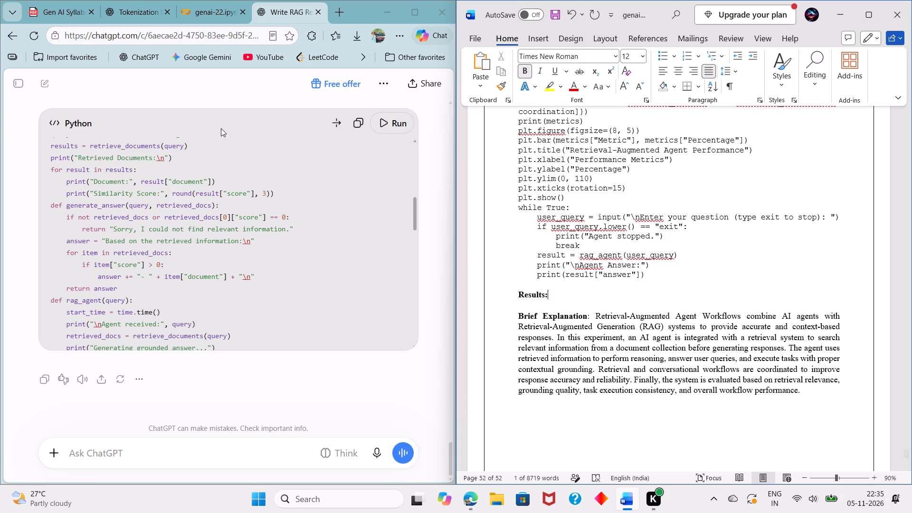
Copy the Retrieval-Augmented Agent Performance chart from the genai-22.ipynb notebook and paste it below the "Results:" label in Word.
click(230, 9)
scroll(215, 273, down, 1)
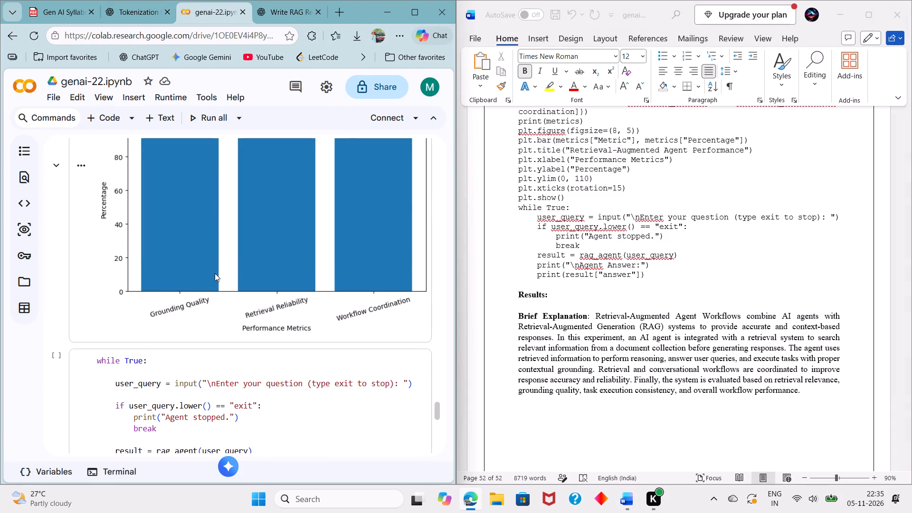
right_click(231, 259)
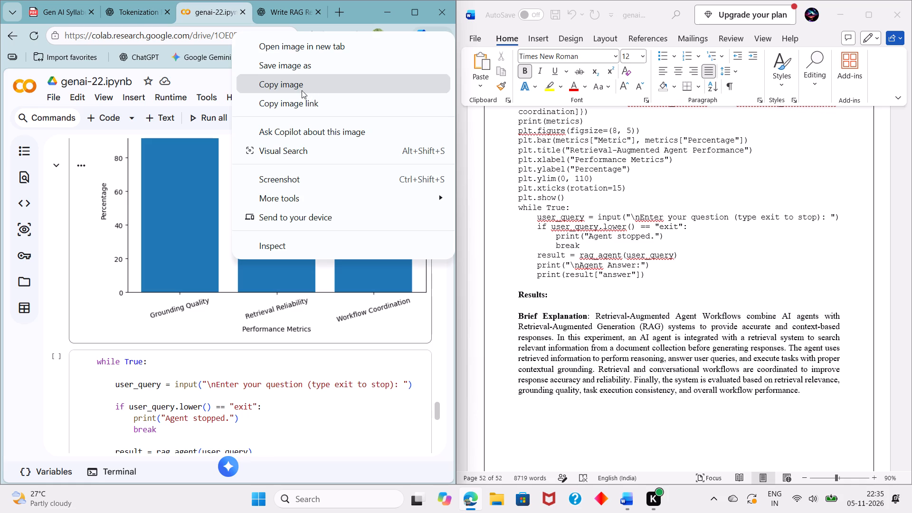
click(301, 89)
click(555, 297)
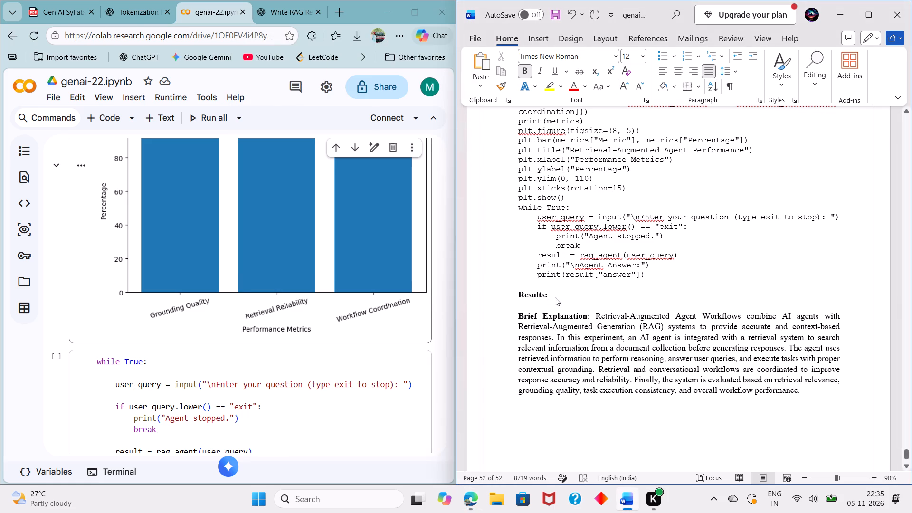
key(Return)
key(ctrl+v)
scroll(551, 299, down, 2)
scroll(551, 299, up, 1)
Shrink the pasted performance chart proportionally to about two-thirds of the text width.
click(665, 313)
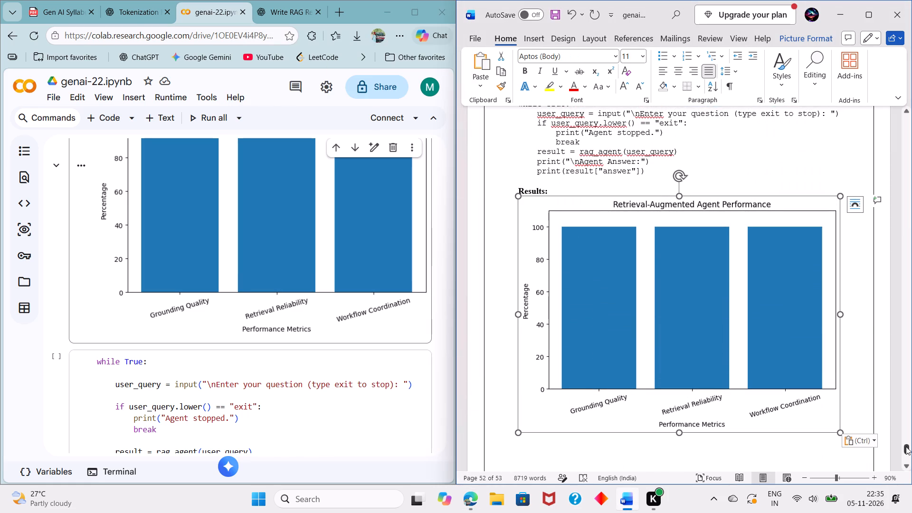
drag(841, 430, 736, 335)
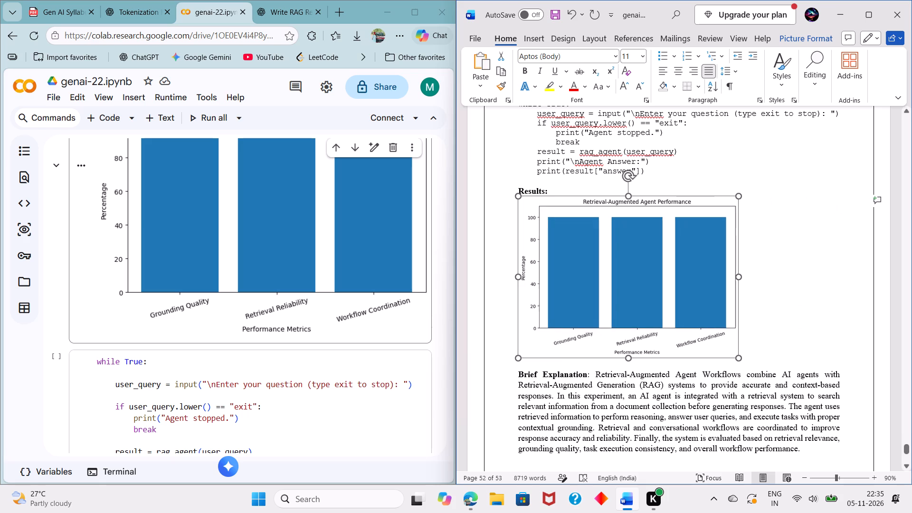
drag(736, 335, 728, 328)
scroll(728, 328, down, 2)
scroll(728, 328, up, 1)
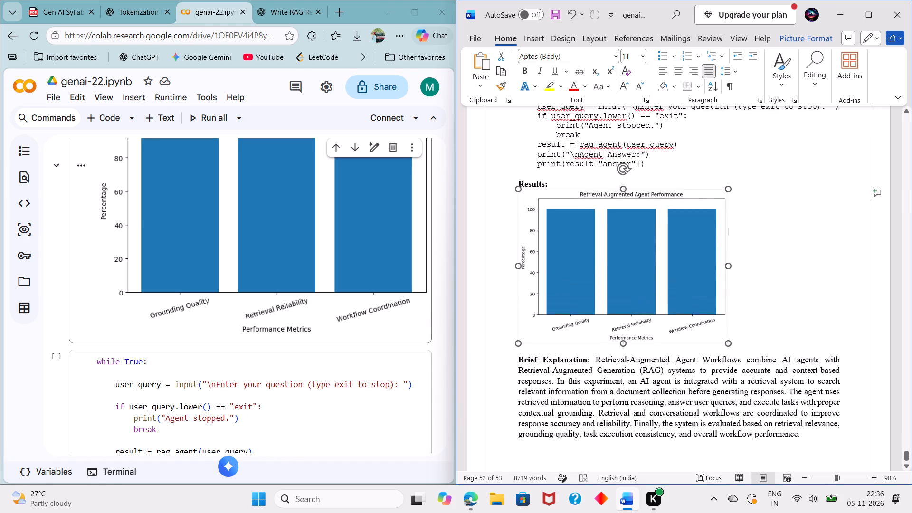
drag(728, 344, 734, 348)
click(616, 290)
click(788, 285)
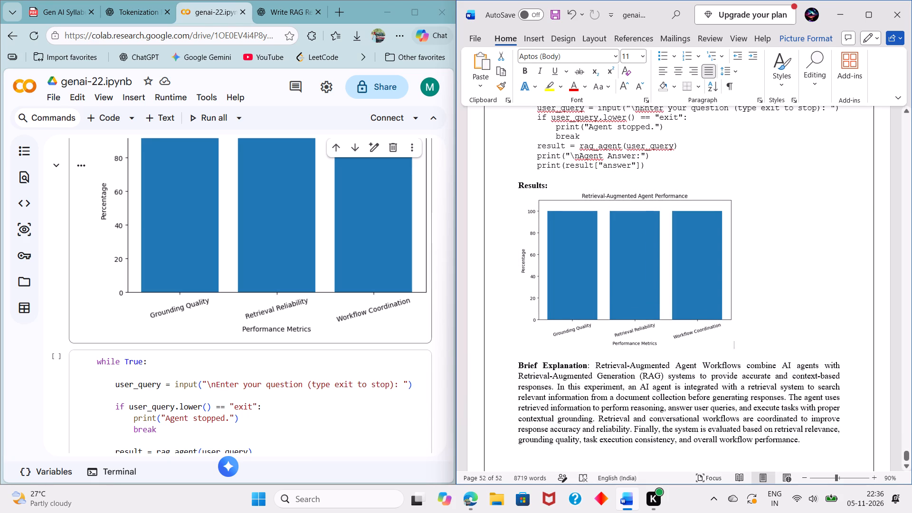
Add two blank lines after the Experiment 17 Brief Explanation so the document continues onto a new page.
scroll(774, 295, down, 1)
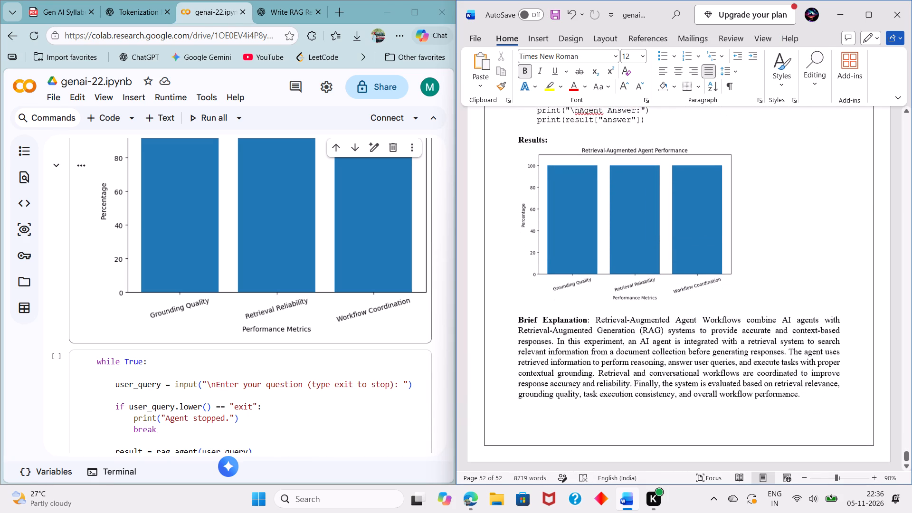
scroll(359, 332, down, 4)
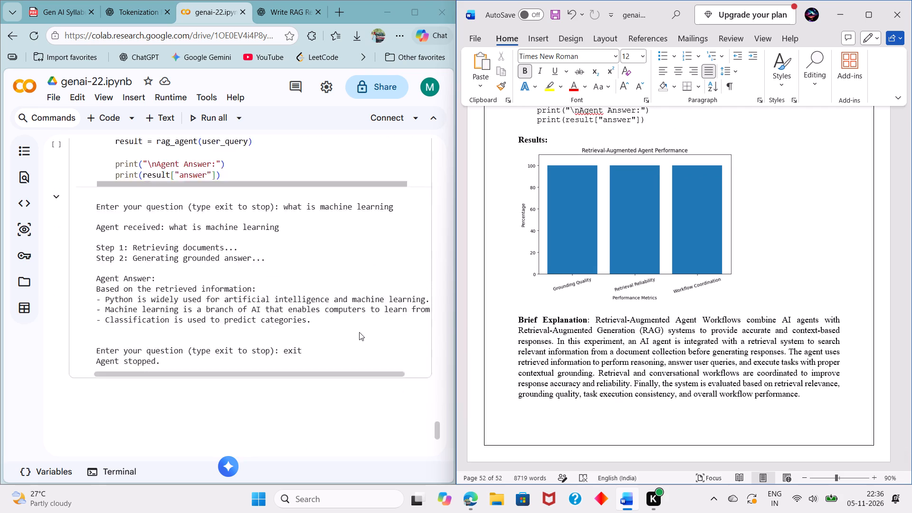
scroll(359, 332, down, 1)
scroll(562, 361, down, 2)
scroll(502, 359, down, 2)
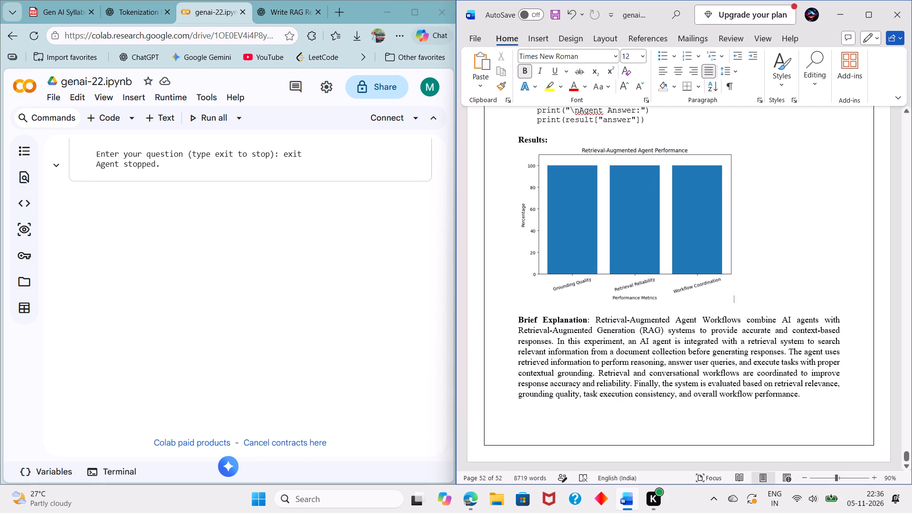
click(548, 409)
key(Return)
key(Return)
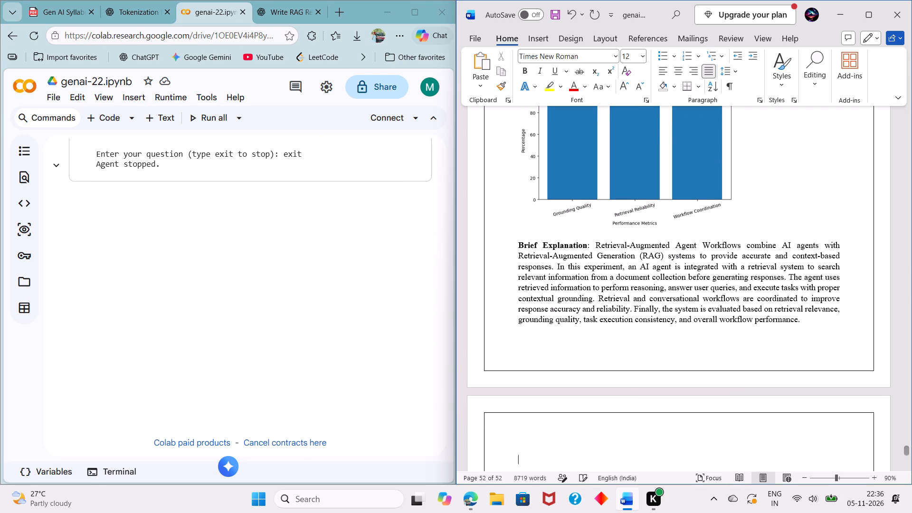
key(Up)
Review the Experiment 17 pages from the heading through the code and Brief Explanation to the new blank page.
scroll(548, 409, down, 1)
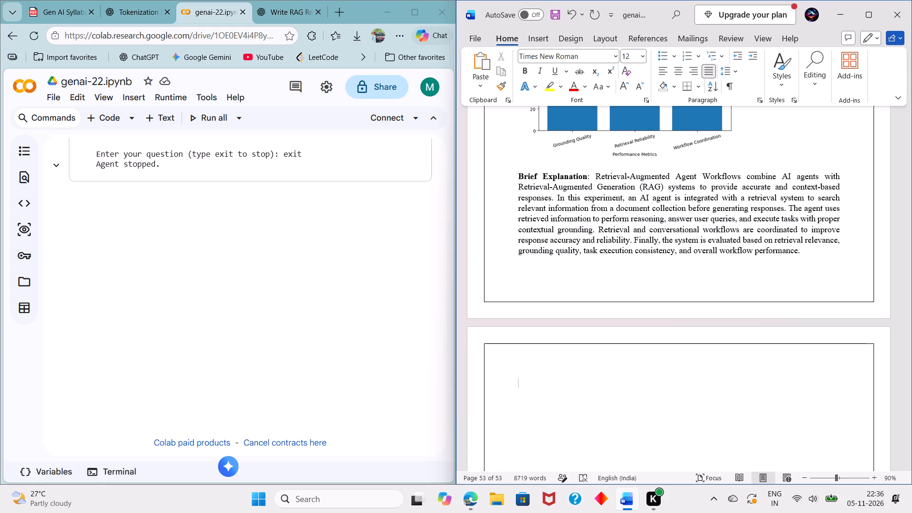
scroll(548, 409, up, 7)
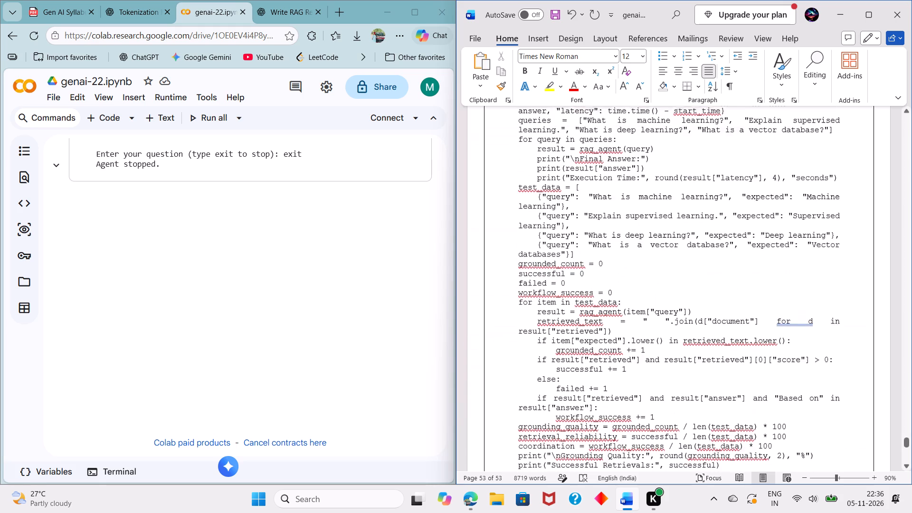
scroll(548, 409, up, 5)
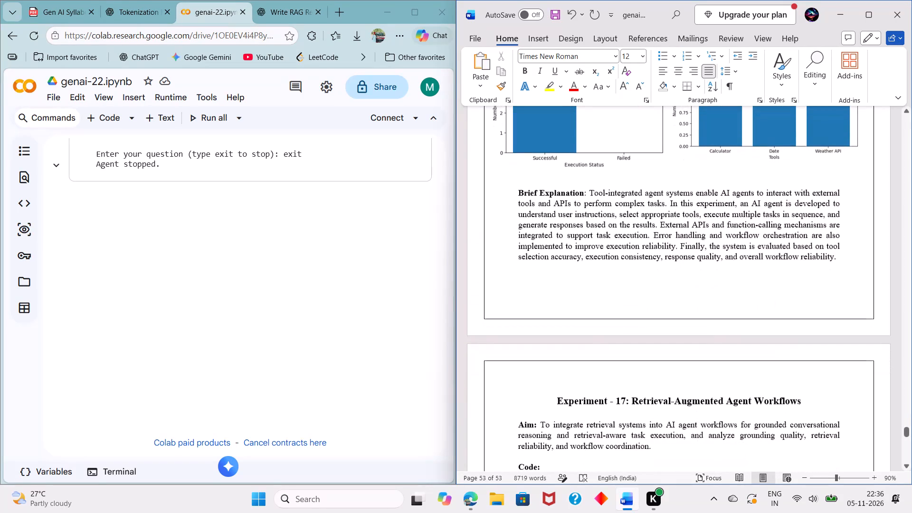
scroll(548, 409, up, 1)
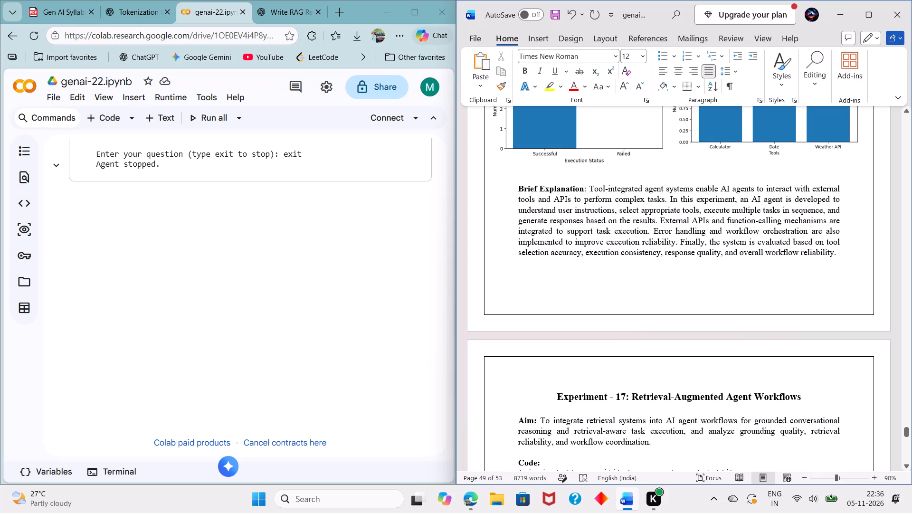
scroll(548, 409, down, 6)
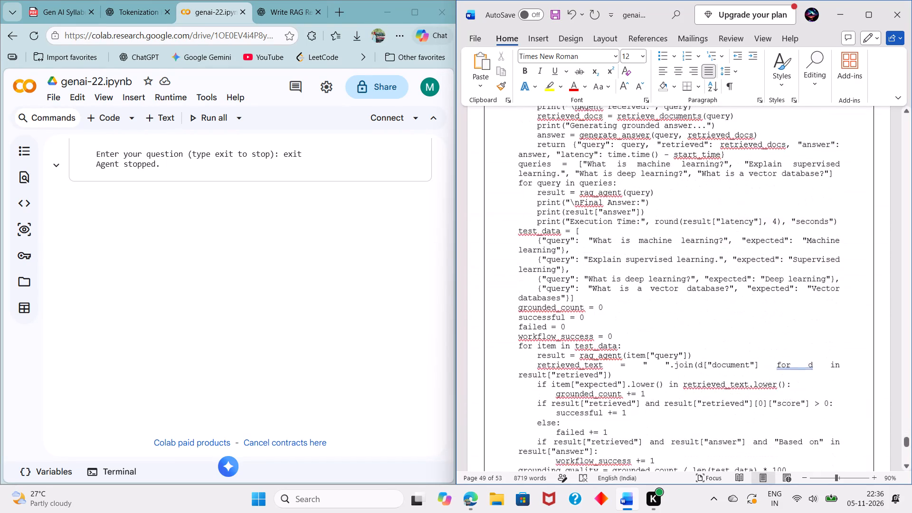
scroll(548, 409, down, 4)
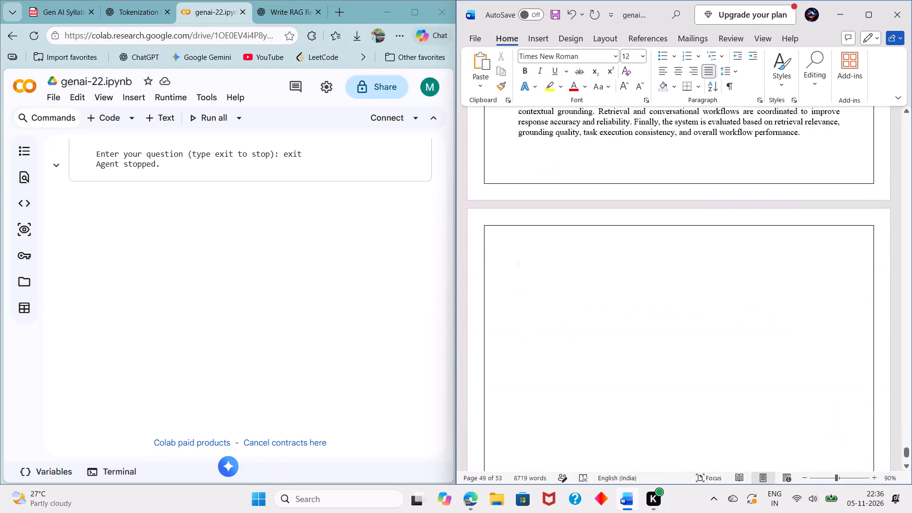
scroll(548, 409, up, 1)
scroll(282, 412, up, 2)
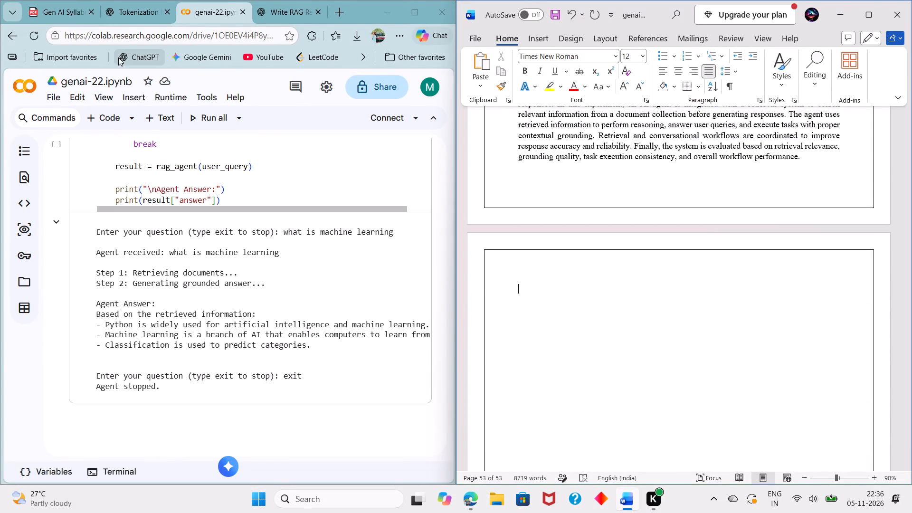
click(49, 17)
scroll(163, 254, down, 1)
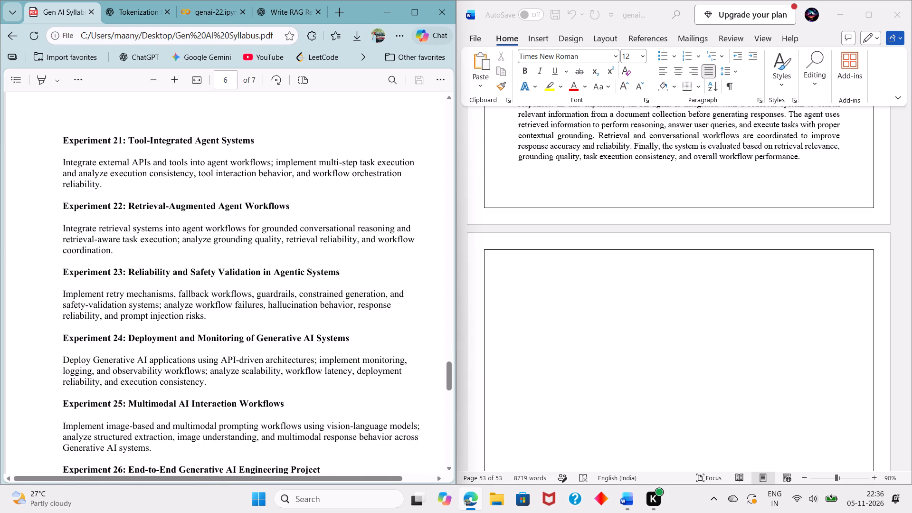
scroll(151, 266, down, 1)
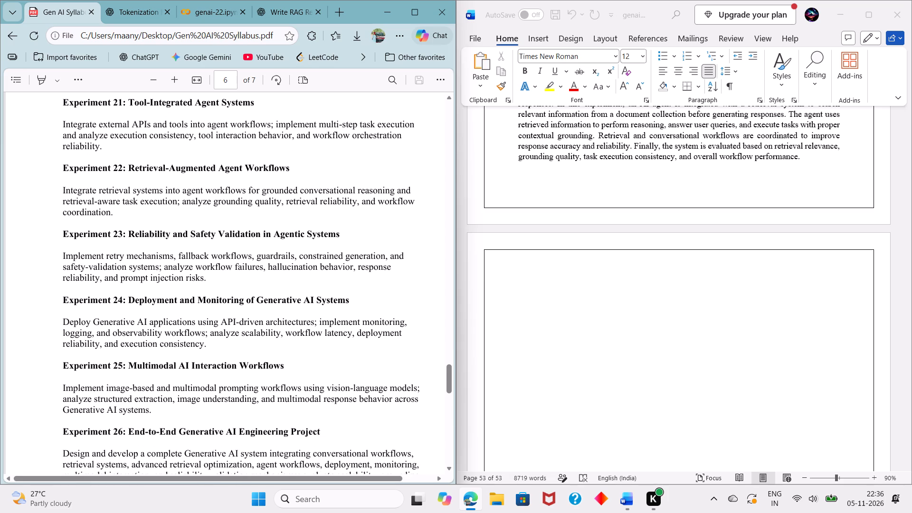
scroll(61, 299, down, 1)
drag(64, 312, 154, 367)
key(ctrl+c)
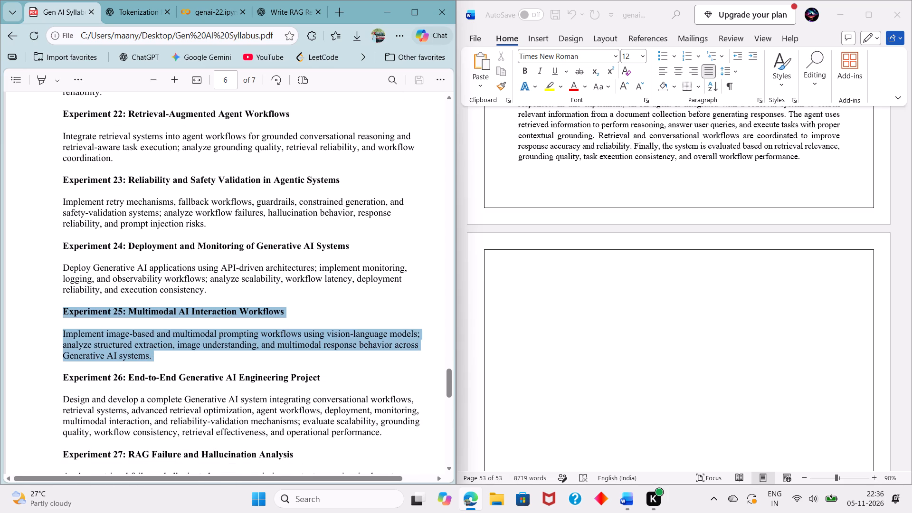
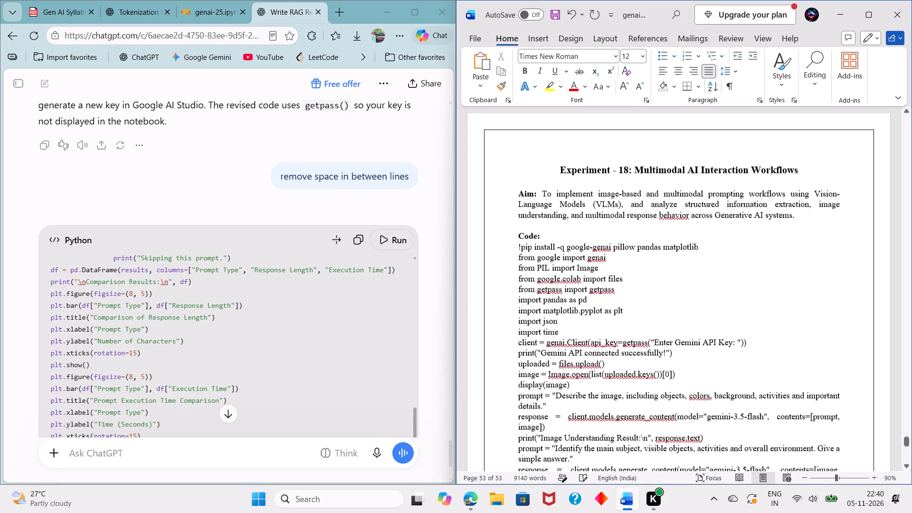
drag(515, 246, 632, 492)
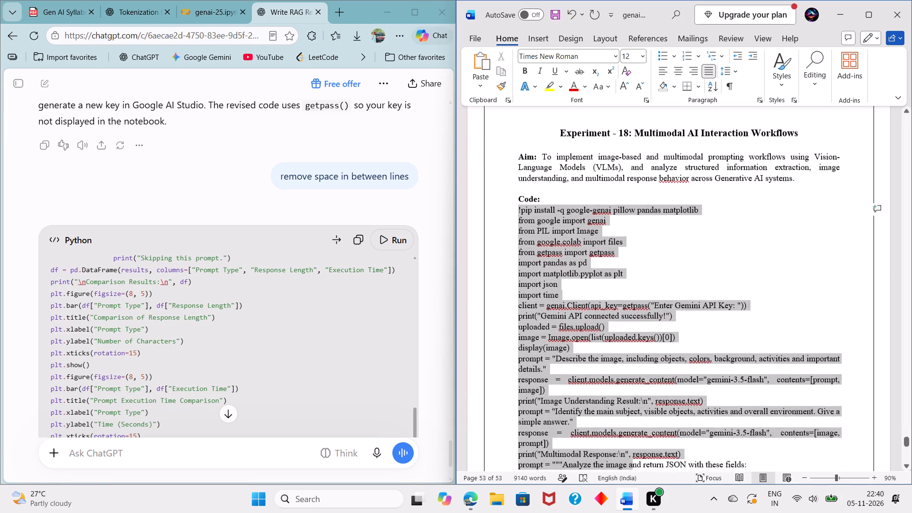
drag(632, 492, 593, 157)
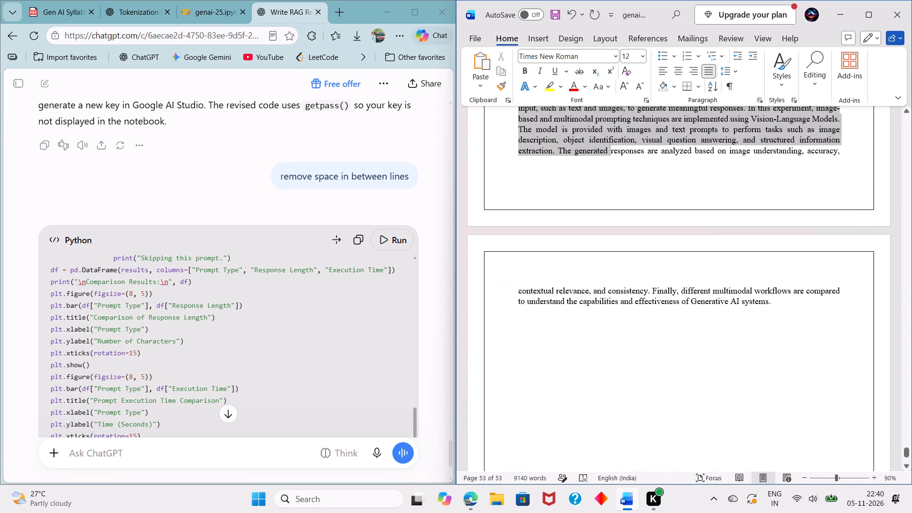
drag(593, 157, 528, 131)
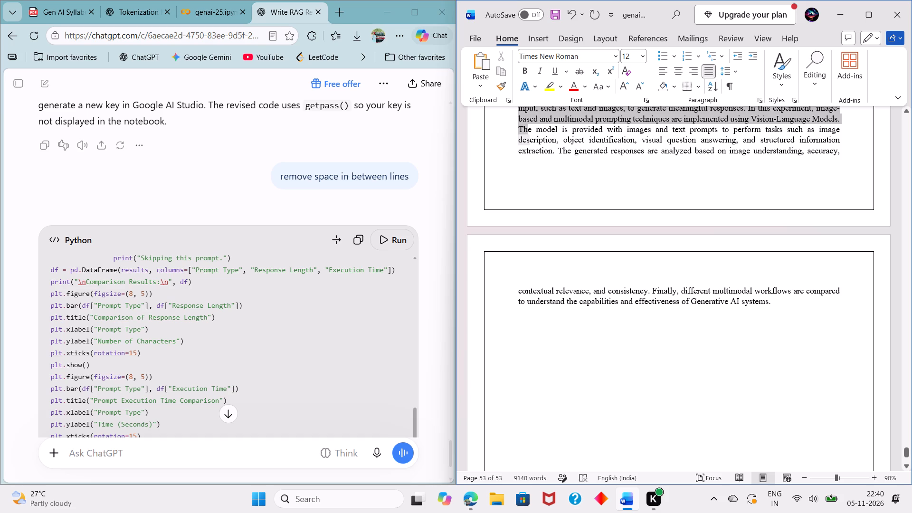
drag(528, 131, 565, 273)
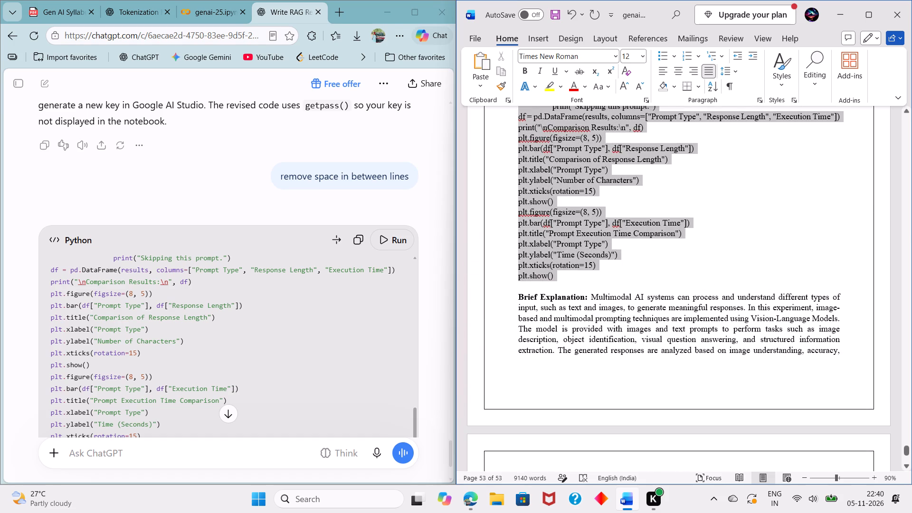
drag(565, 273, 561, 276)
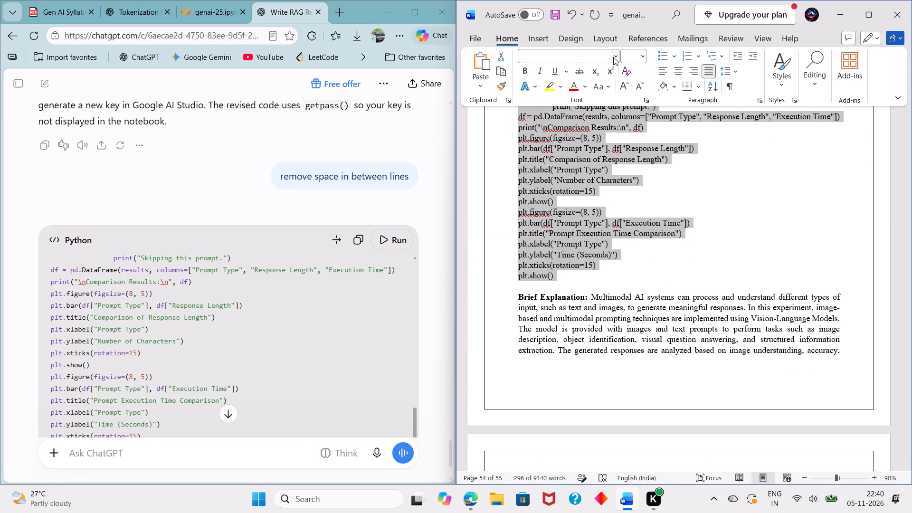
click(613, 57)
click(553, 155)
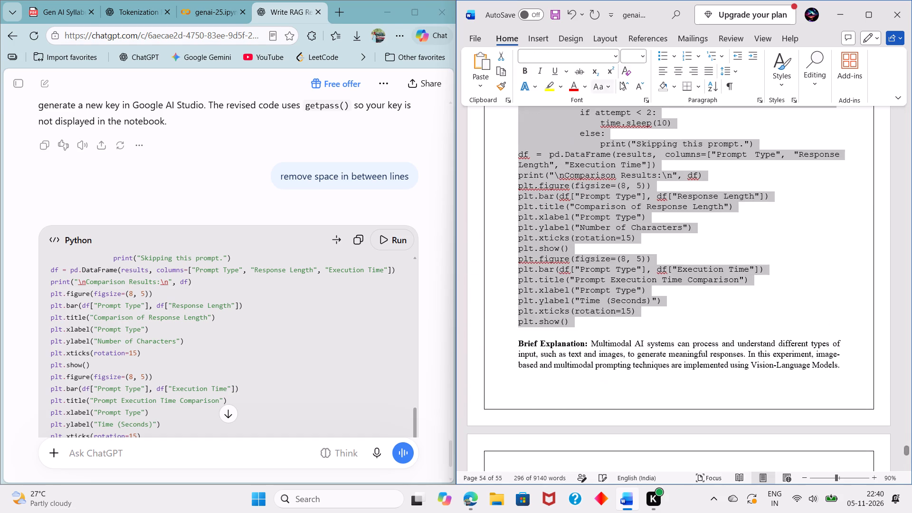
click(641, 58)
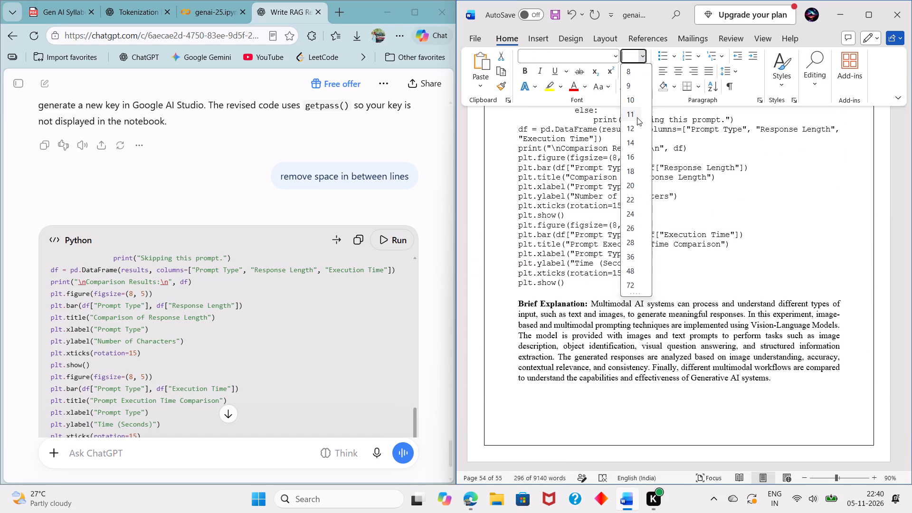
click(637, 117)
Look through the reformatted Experiment 18 code down to the Brief Explanation, checking its layout and page breaks.
scroll(554, 152, up, 5)
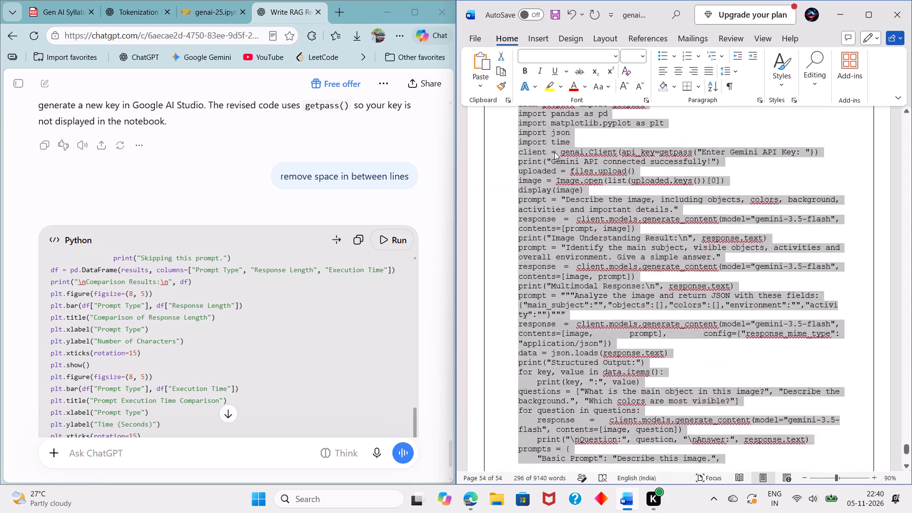
scroll(554, 152, up, 1)
scroll(554, 152, down, 2)
click(623, 197)
scroll(623, 197, right, 1)
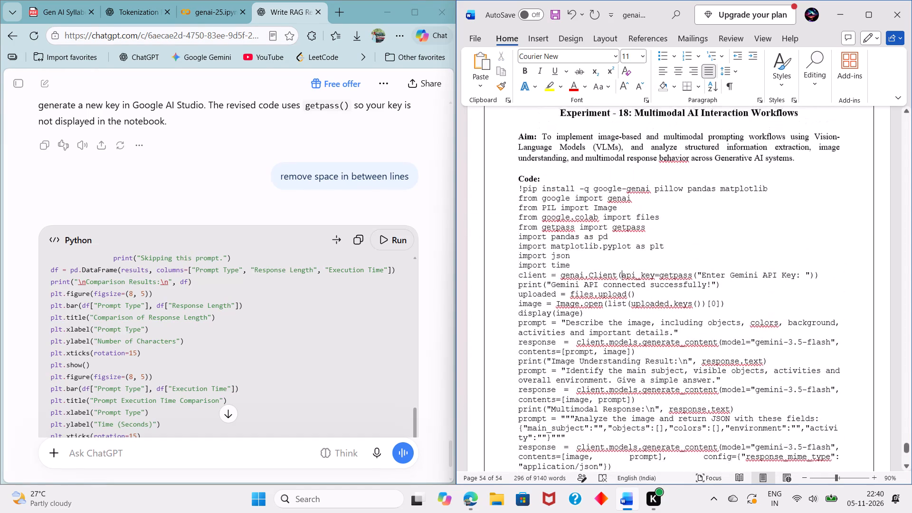
scroll(623, 197, right, 1)
scroll(623, 197, down, 3)
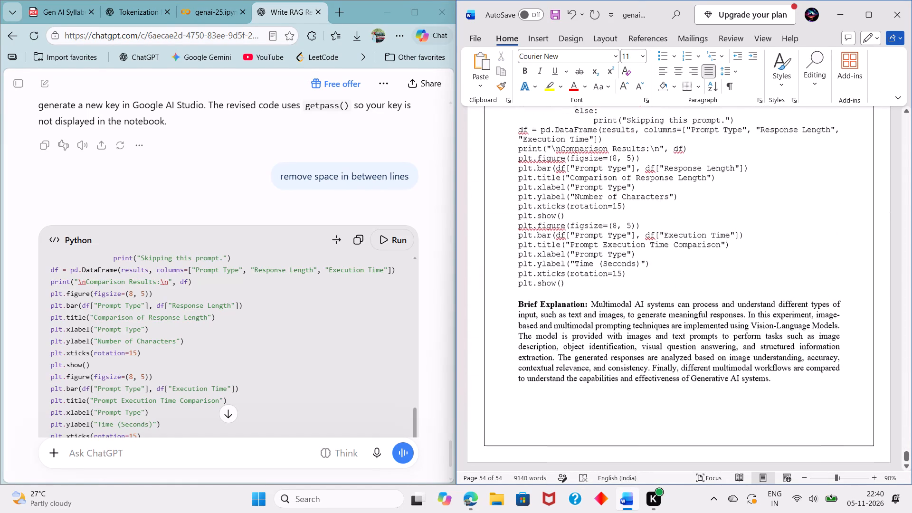
scroll(623, 197, up, 2)
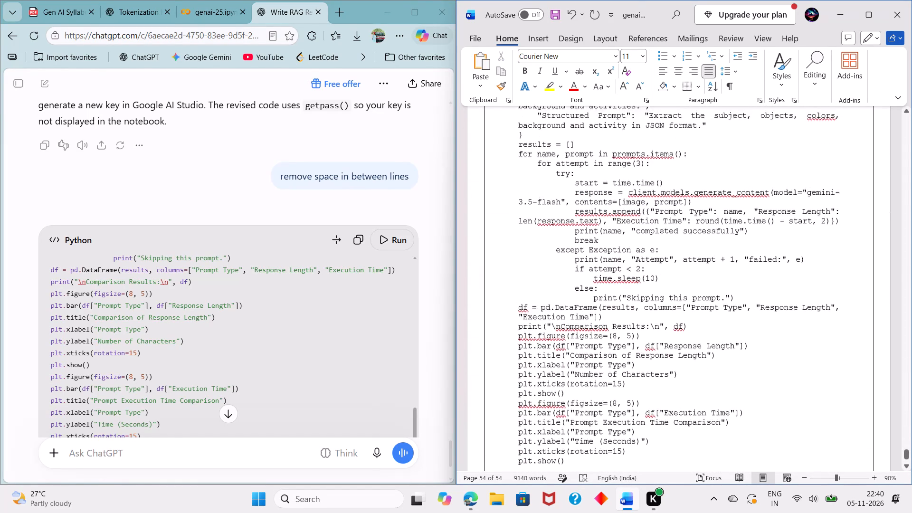
scroll(623, 197, up, 5)
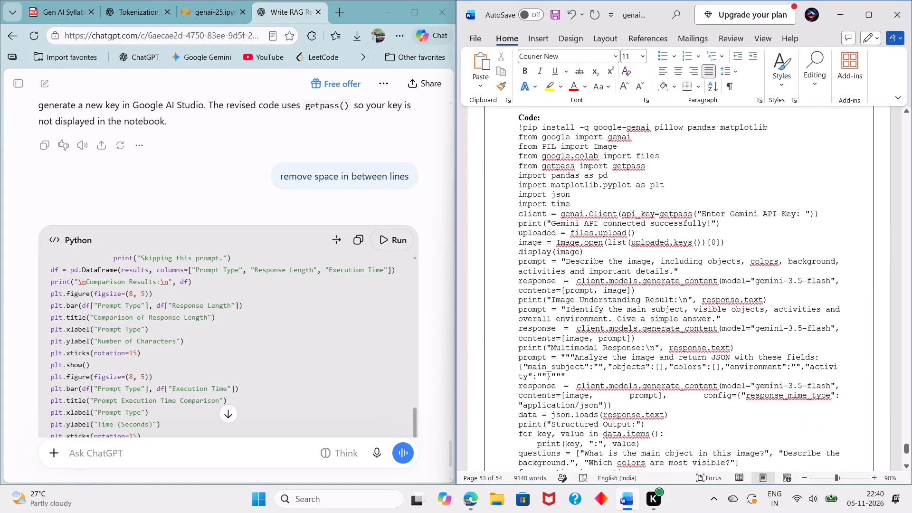
scroll(566, 256, down, 5)
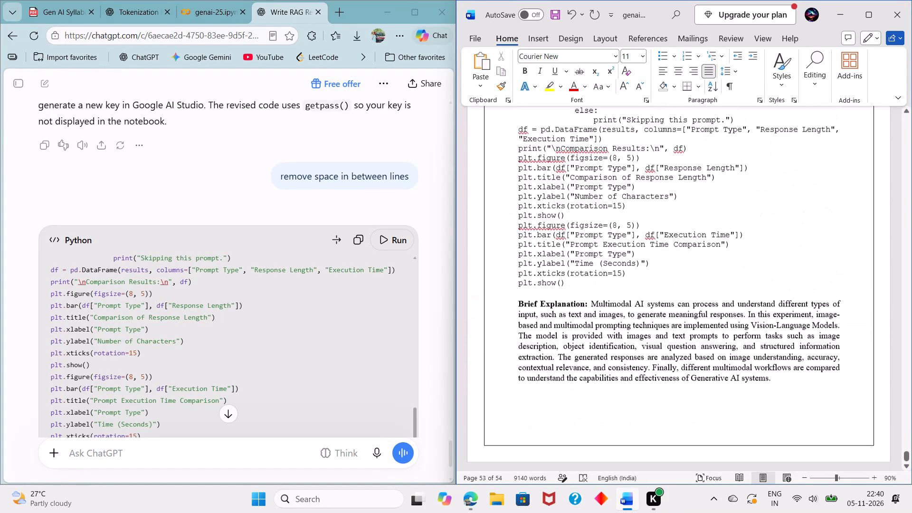
scroll(566, 256, up, 2)
scroll(566, 256, down, 1)
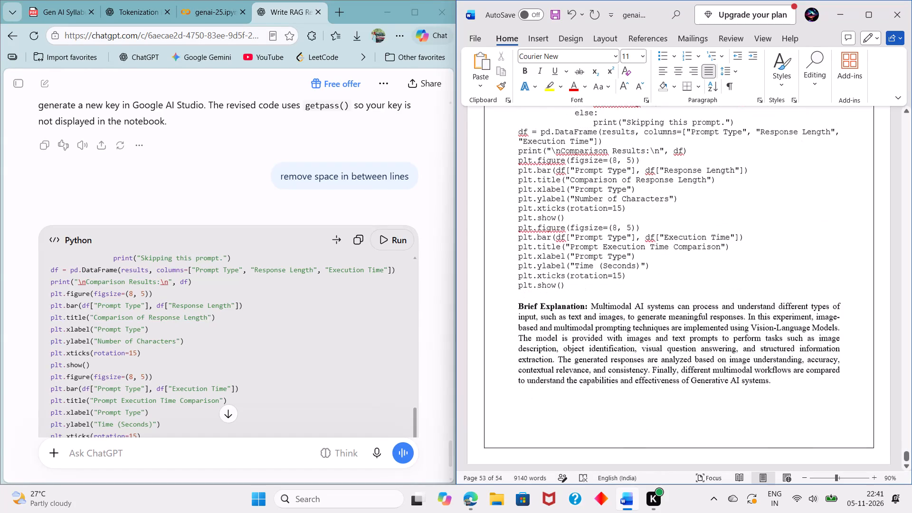
scroll(566, 256, down, 1)
Join the closing brace of the prompts dictionary to the end of the "Structured Prompt" line.
scroll(566, 256, up, 4)
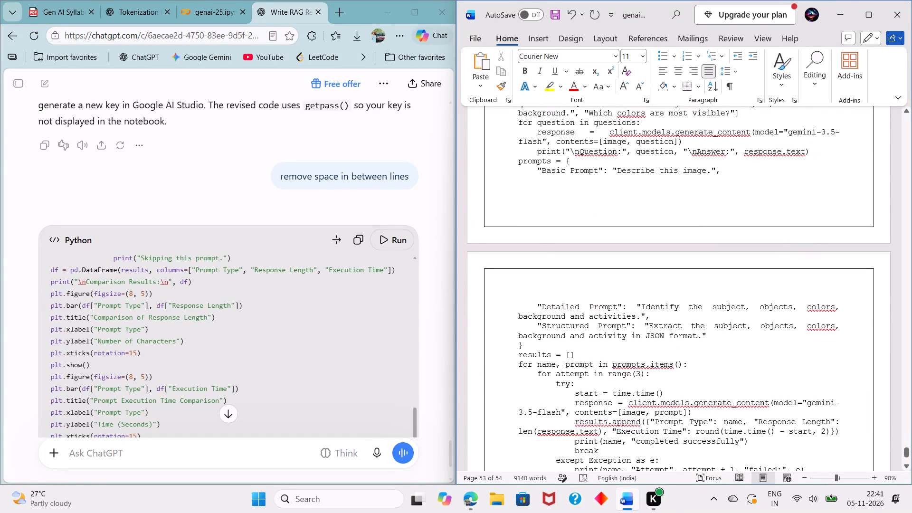
click(518, 342)
key(BackSpace)
Delete the "contents=[prompt, image])" continuation of the first response call and the "Image Understanding Result" print line below it.
scroll(518, 342, right, 1)
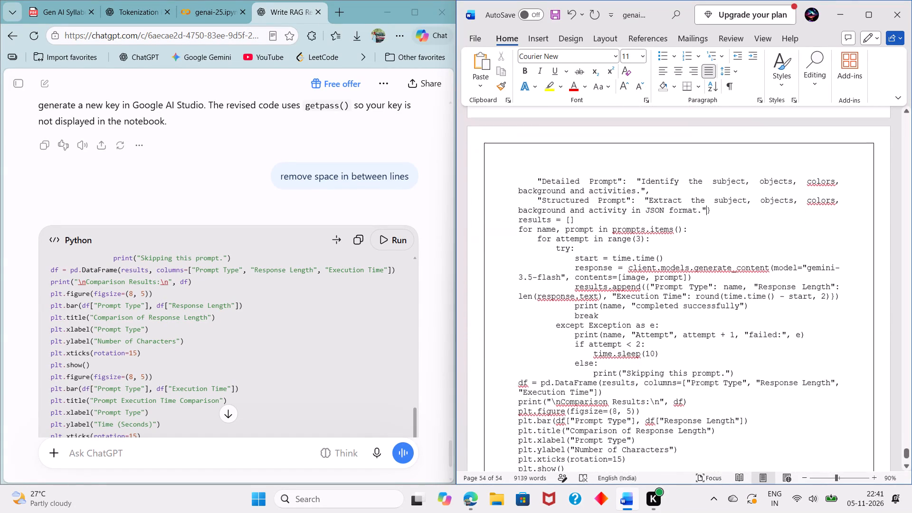
scroll(518, 342, right, 1)
scroll(518, 342, up, 2)
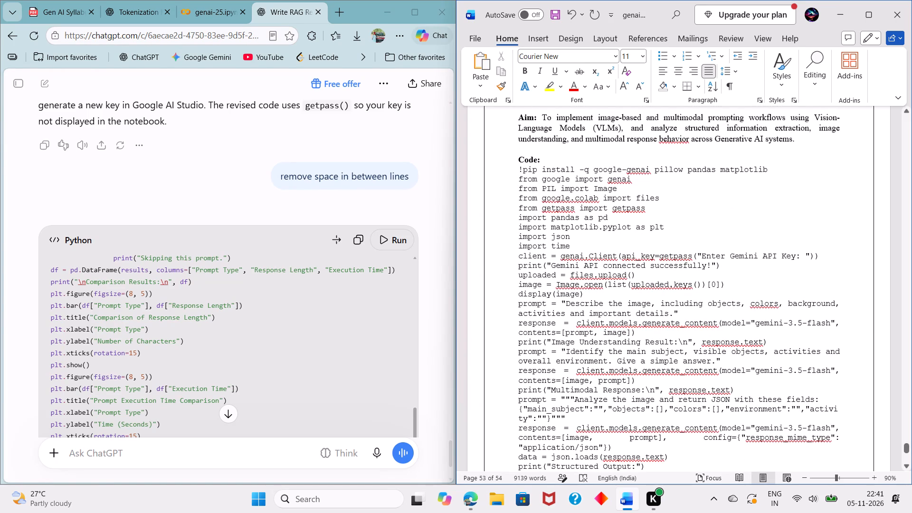
drag(519, 323, 699, 343)
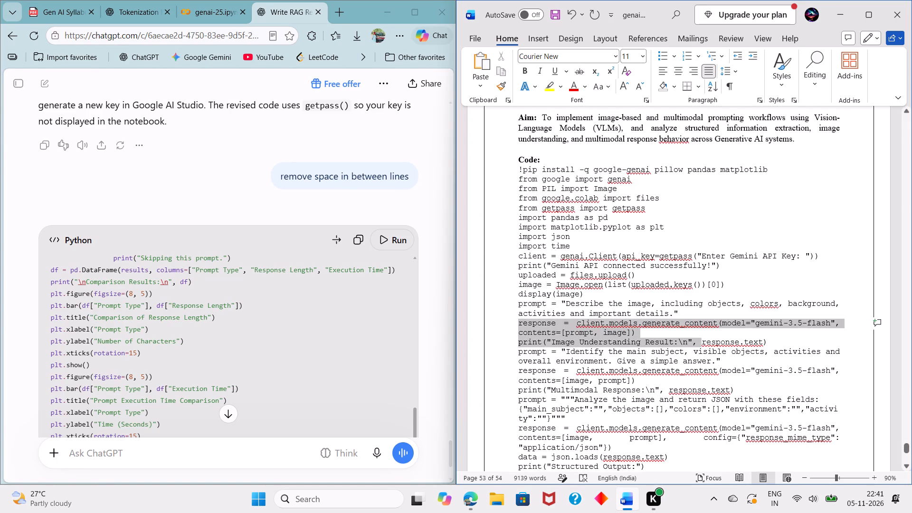
drag(699, 343, 862, 350)
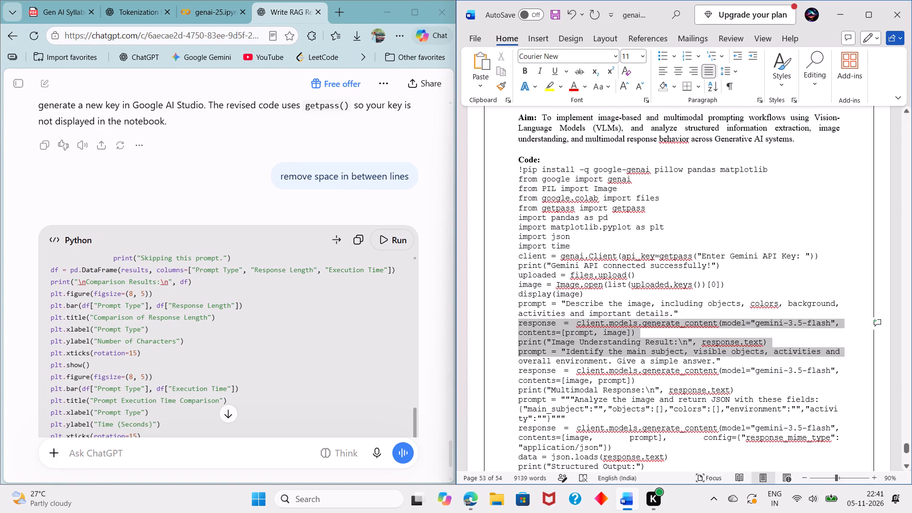
drag(862, 350, 785, 342)
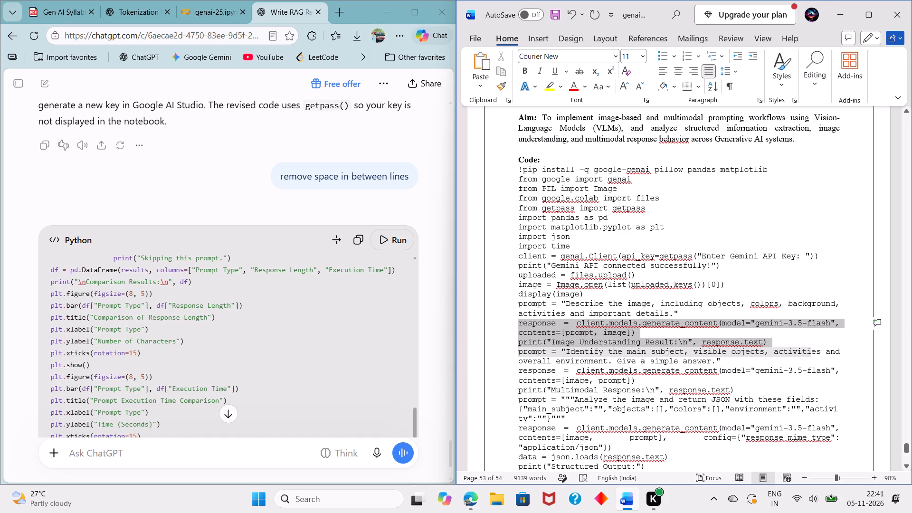
drag(785, 342, 781, 341)
click(781, 341)
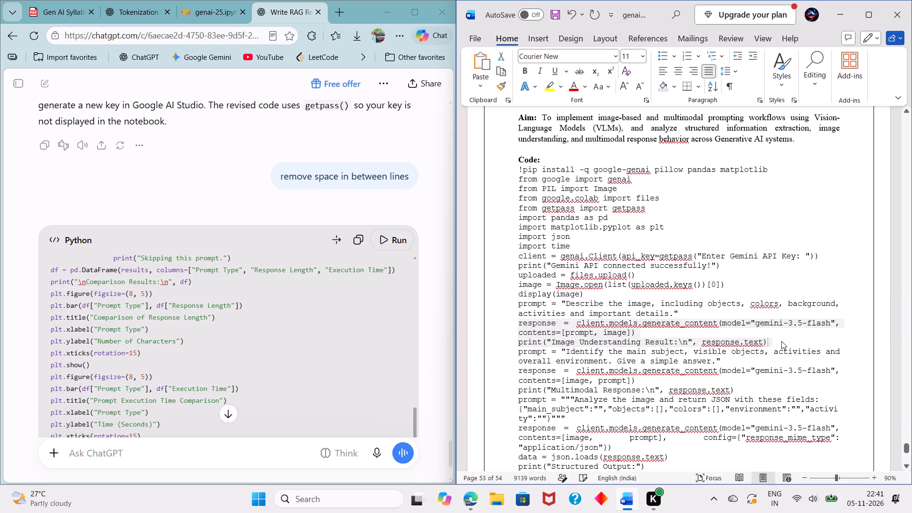
drag(781, 341, 523, 332)
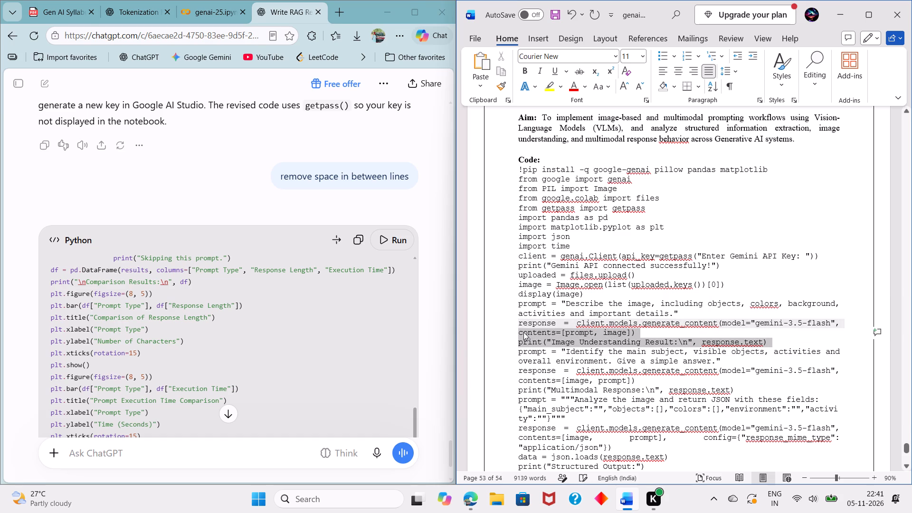
drag(523, 332, 523, 332)
key(BackSpace)
Delete the contents and response_mime_type config continuation lines from the response call that follows the JSON-fields prompt.
scroll(523, 332, down, 2)
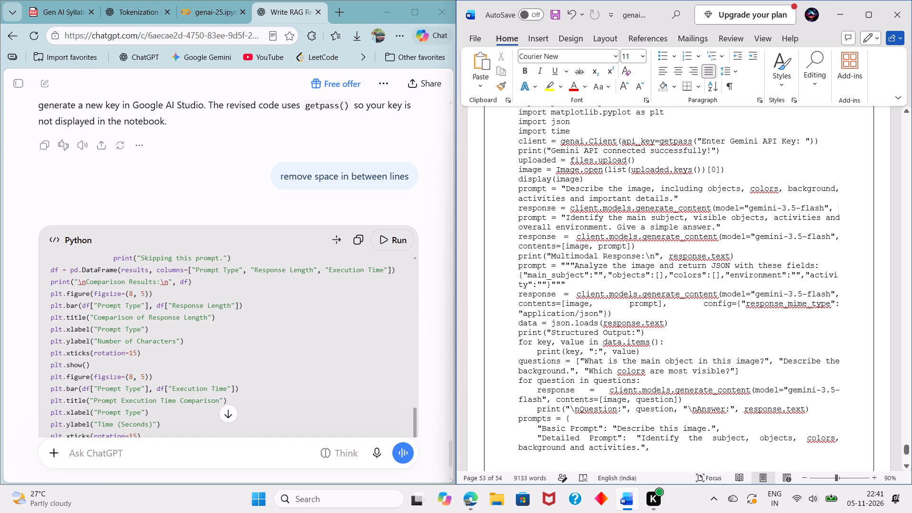
drag(519, 304, 615, 313)
key(BackSpace)
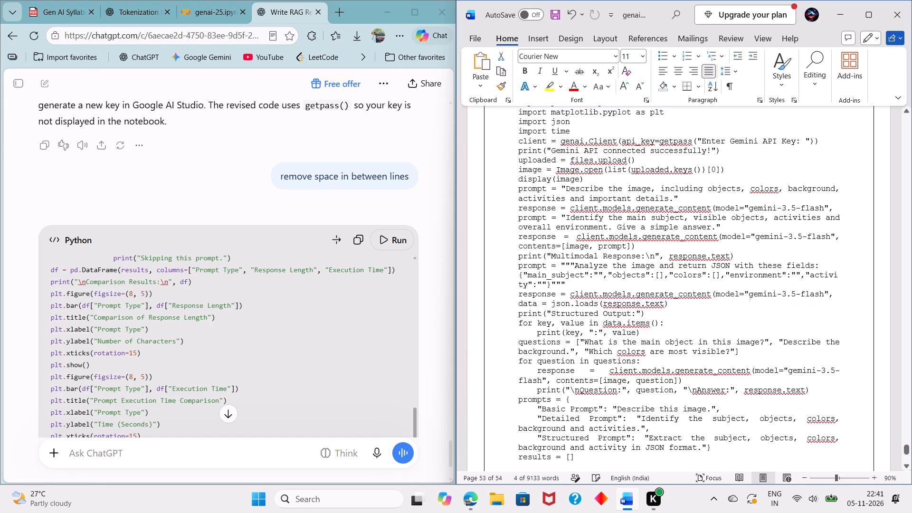
Remove the line break and indentation before "Basic Prompt" so the entry directly follows the opening brace of prompts.
scroll(615, 313, down, 1)
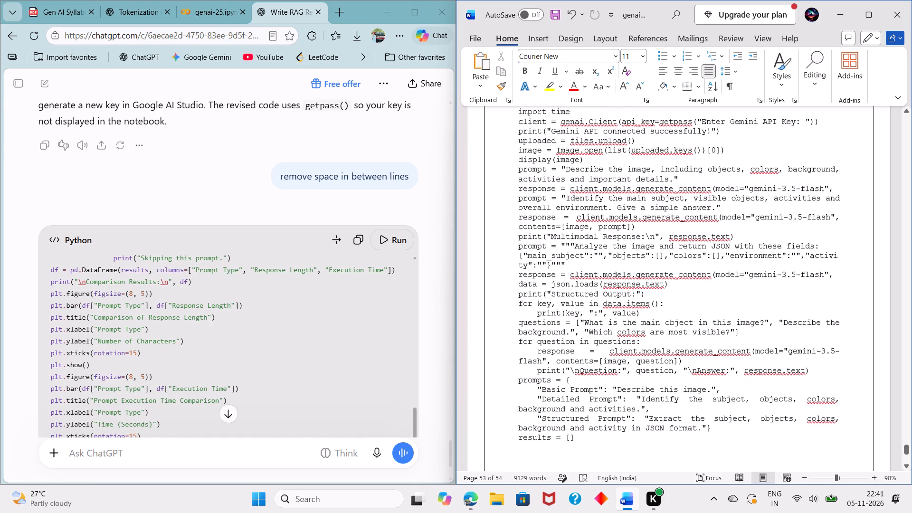
scroll(615, 313, down, 1)
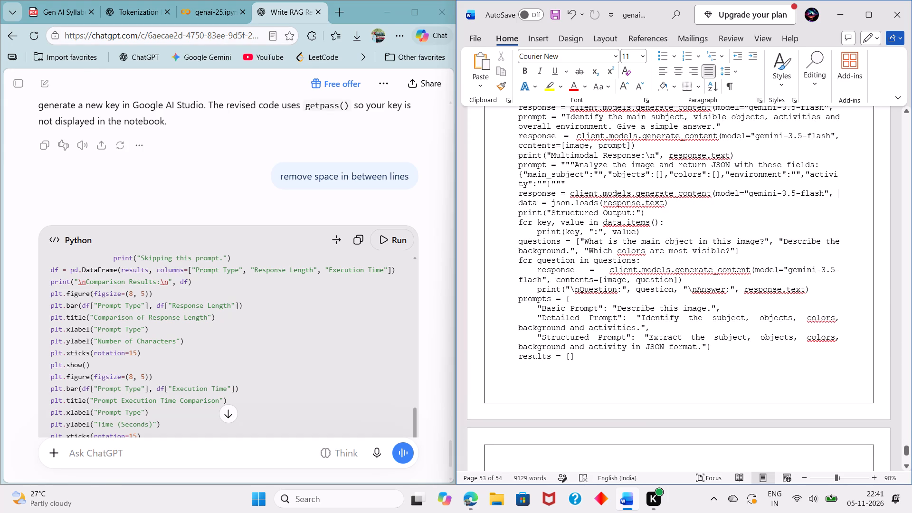
click(539, 307)
key(BackSpace)
key(BackSpace)
key(BackSpace)
key(BackSpace)
key(BackSpace)
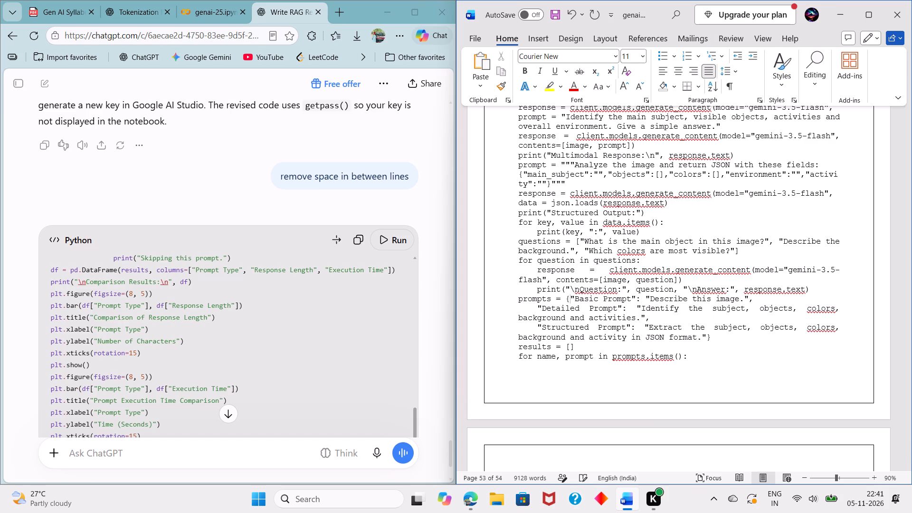
Look over the rest of the Experiment 18 code and the Brief Explanation, checking how they run across the pages.
scroll(539, 307, down, 5)
scroll(528, 247, down, 1)
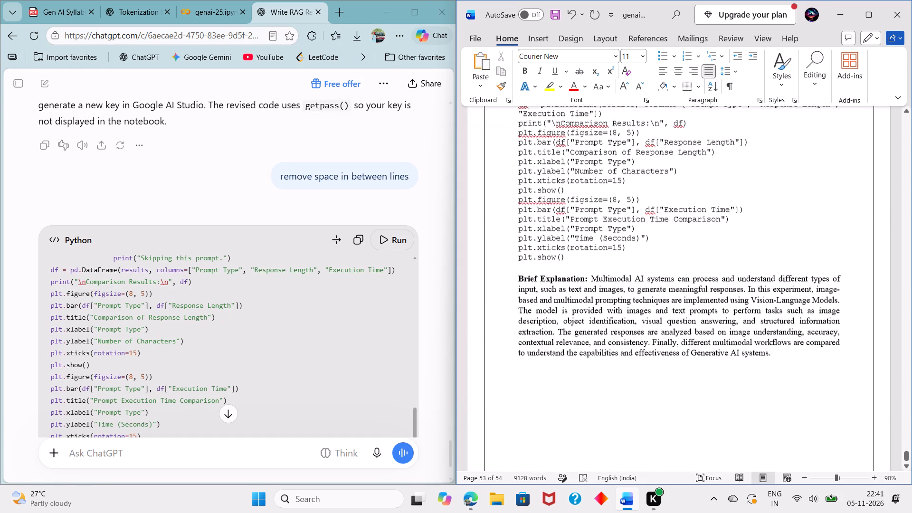
scroll(528, 247, down, 2)
scroll(528, 247, up, 2)
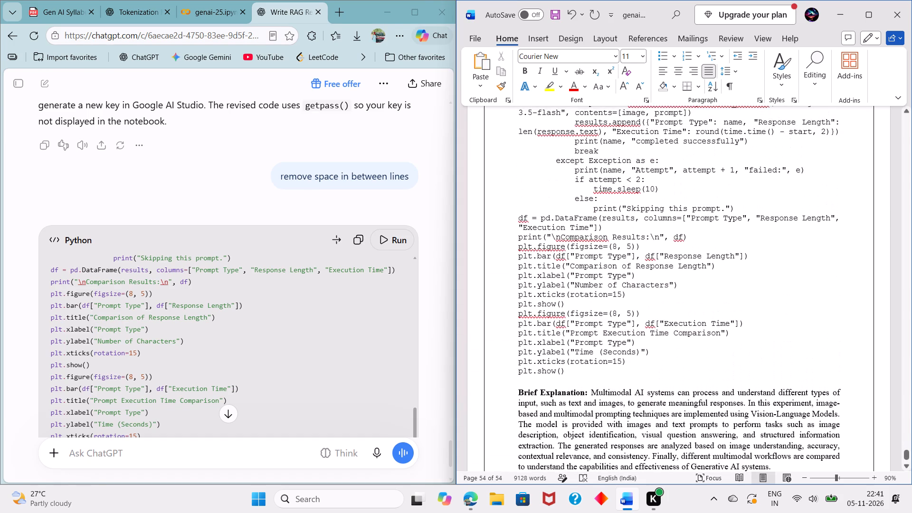
scroll(528, 247, up, 4)
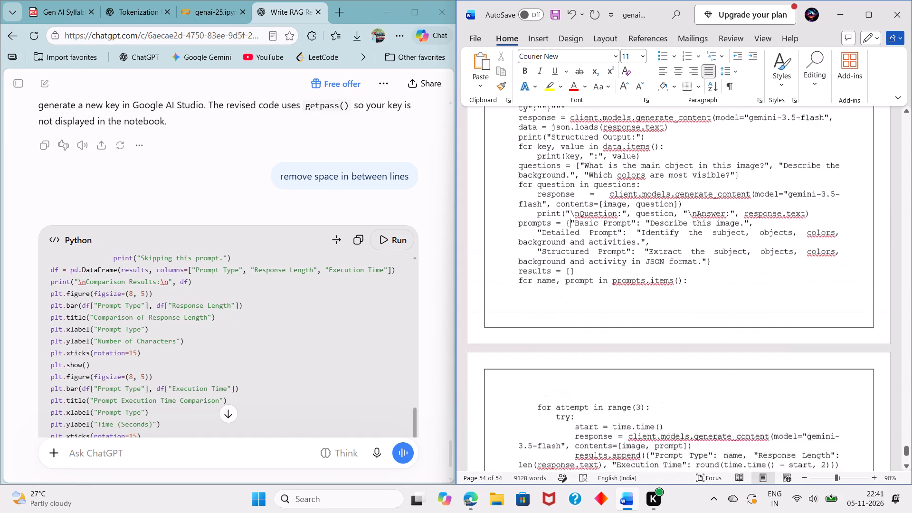
scroll(528, 247, down, 2)
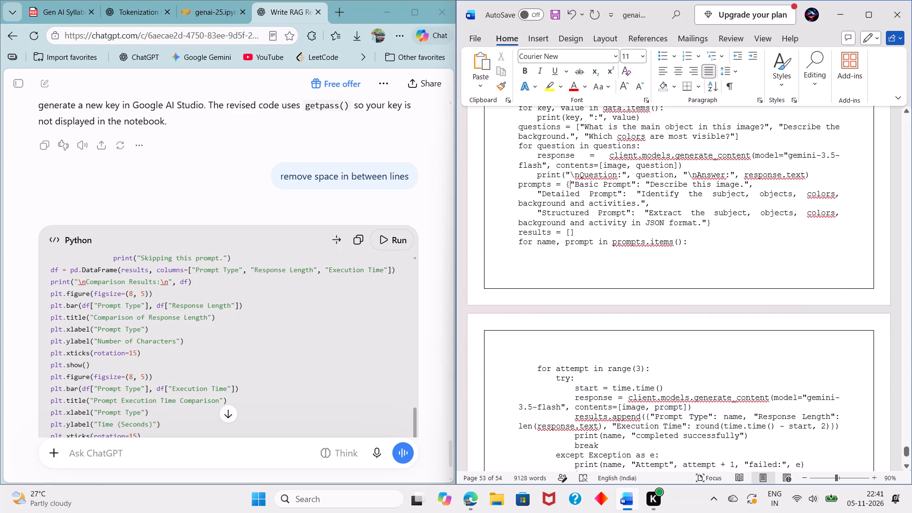
scroll(556, 376, down, 1)
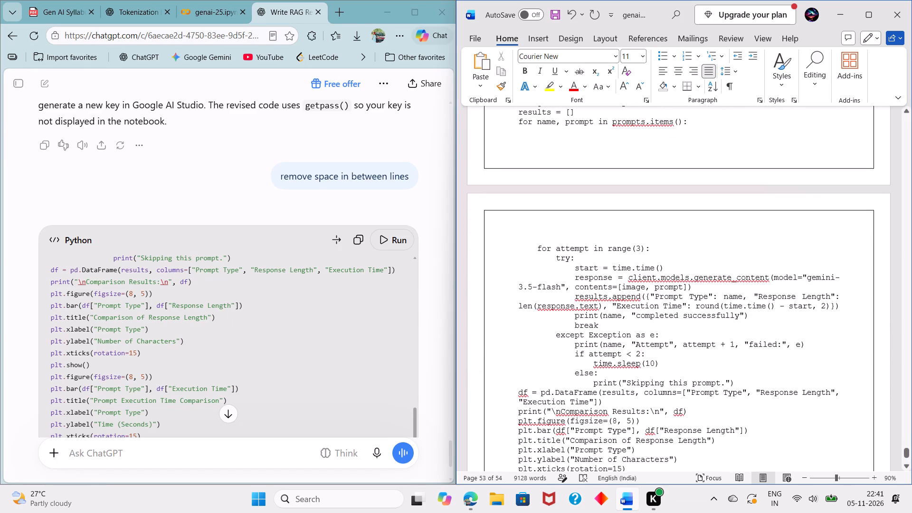
scroll(549, 257, down, 1)
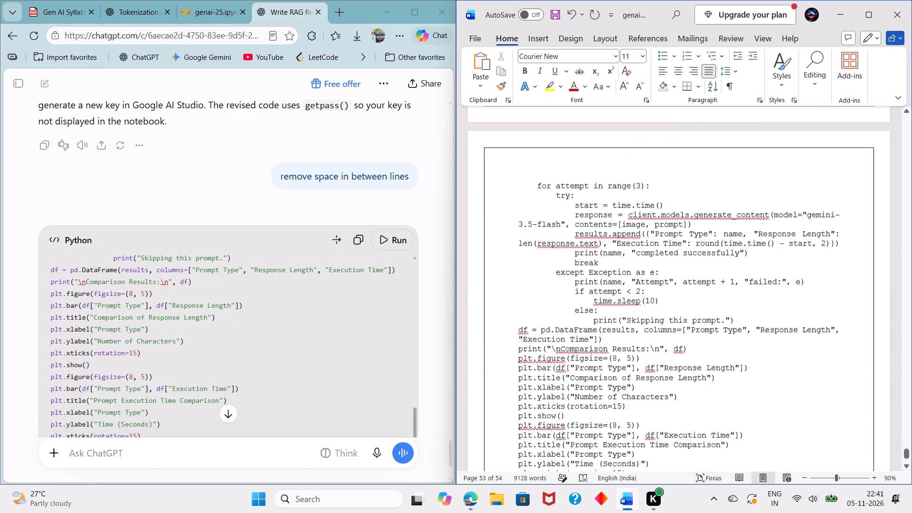
Delete the else branch with its "Skipping this prompt." print line and close the gap between time.sleep(10) and the df line.
scroll(549, 257, down, 1)
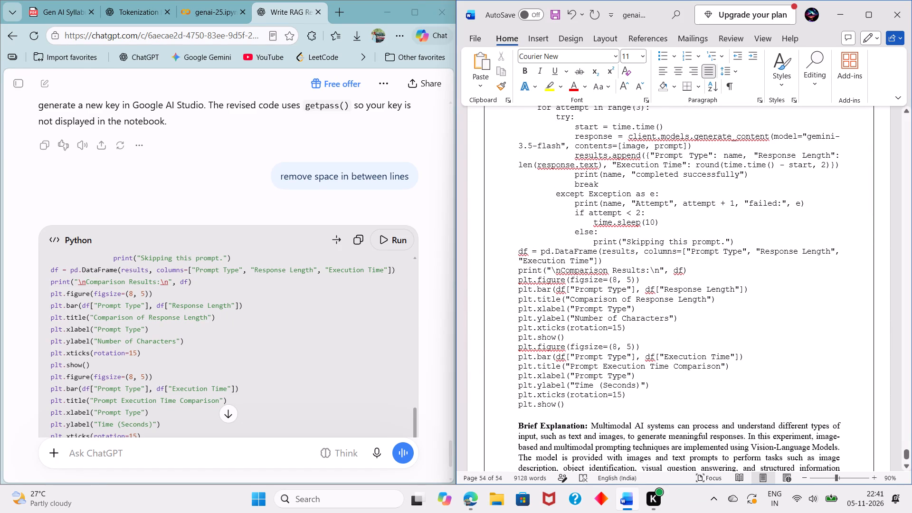
drag(576, 231, 732, 241)
key(BackSpace)
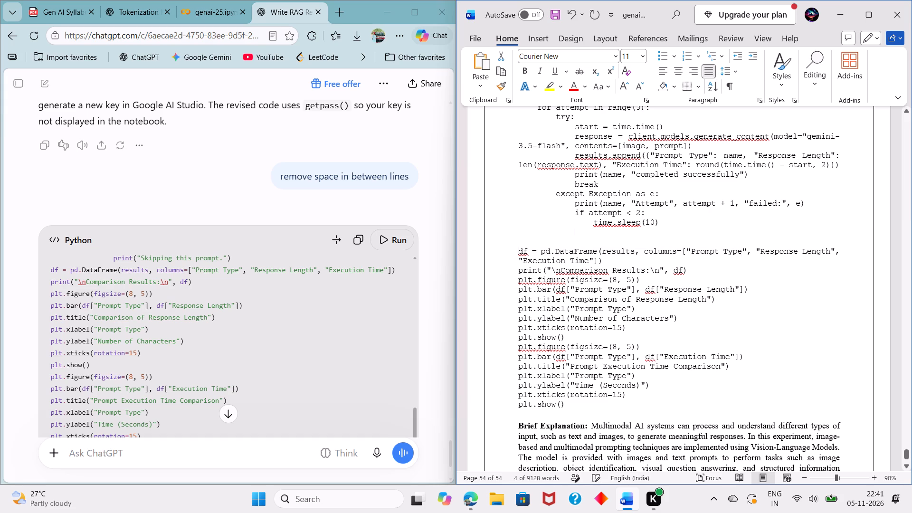
key(BackSpace)
key(BackSpace)
key(BackSpace)
key(BackSpace)
key(BackSpace)
key(BackSpace)
key(BackSpace)
key(BackSpace)
key(BackSpace)
key(BackSpace)
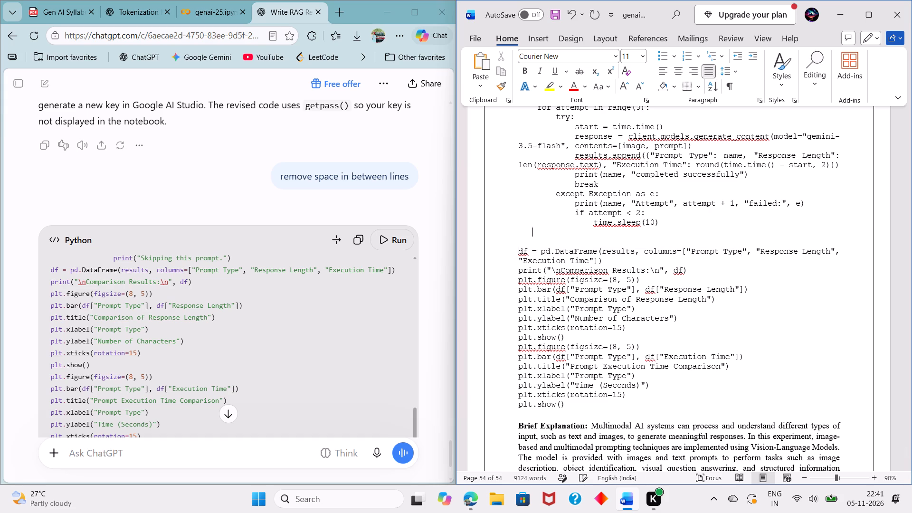
key(BackSpace)
key(BackSpace)
key(BackSpace)
key(BackSpace)
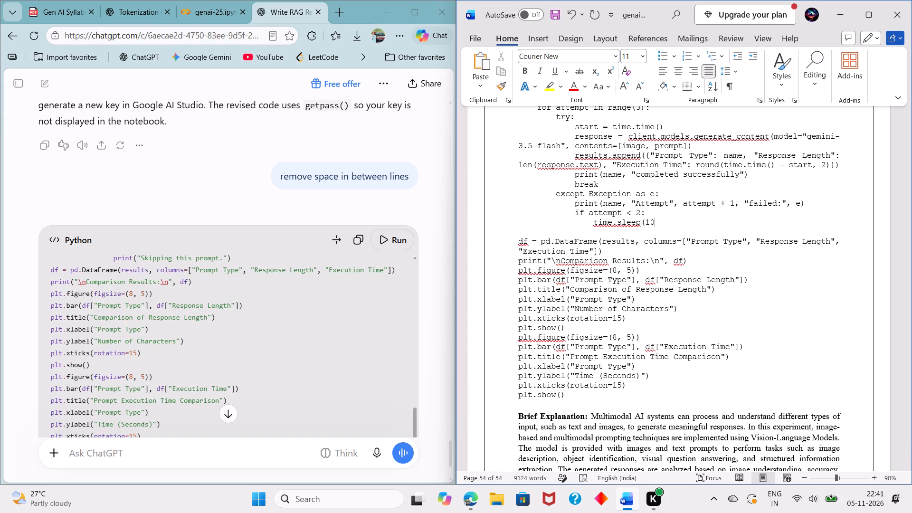
key(shift+parenright)
key(Down)
key(BackSpace)
Add a "Results:" heading line between the final plt.show() and the Brief Explanation, with a blank line above it.
scroll(732, 241, down, 1)
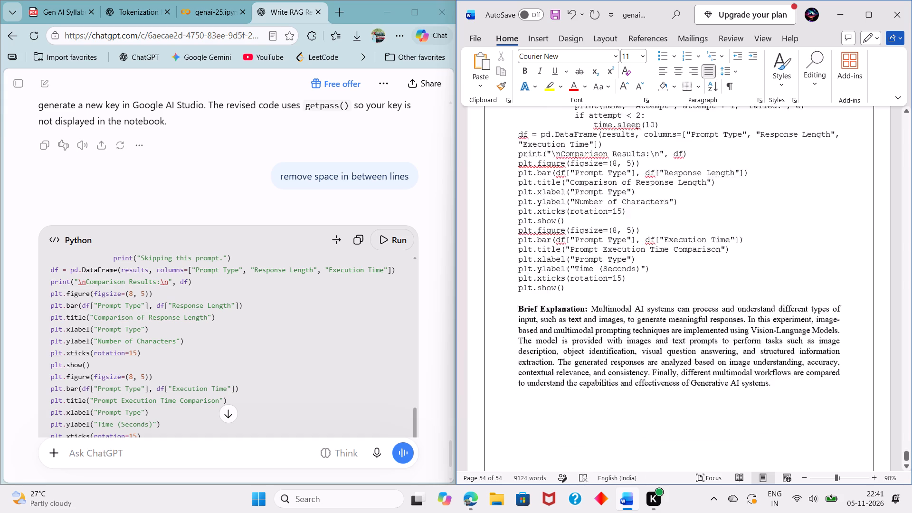
scroll(732, 241, down, 1)
click(571, 200)
key(Return)
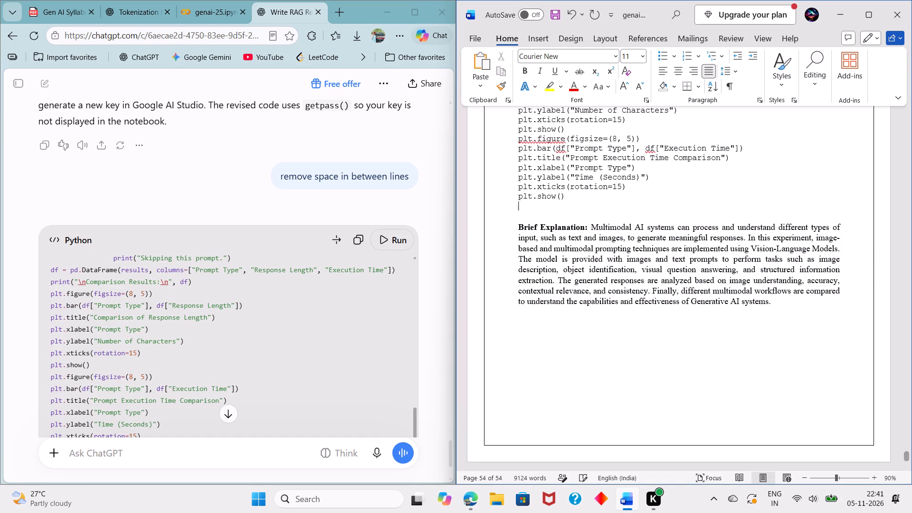
key(Return)
text(Results:)
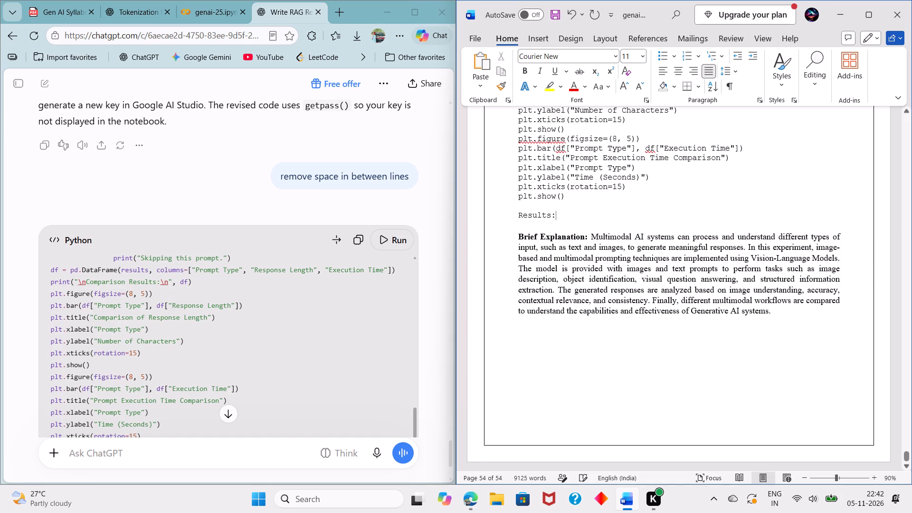
Format the "Results:" heading as bold Times New Roman, size 12.
drag(558, 216, 521, 215)
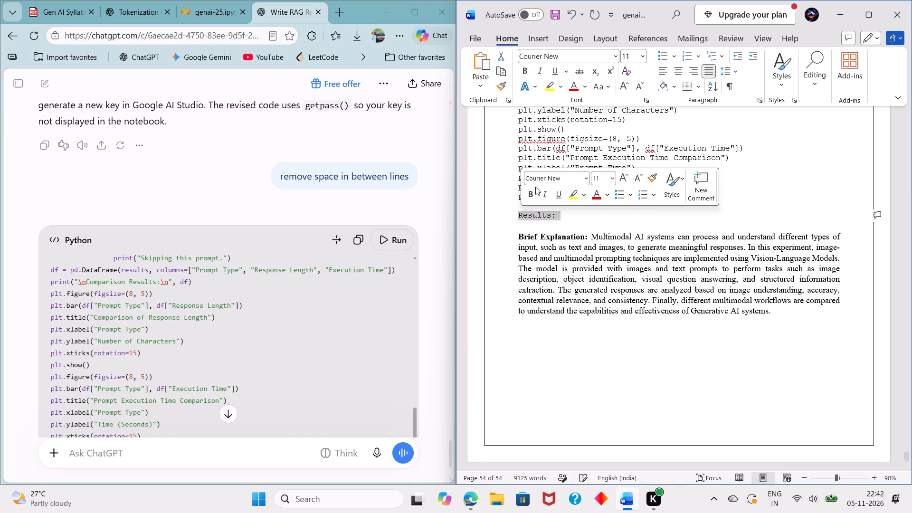
click(531, 191)
click(584, 182)
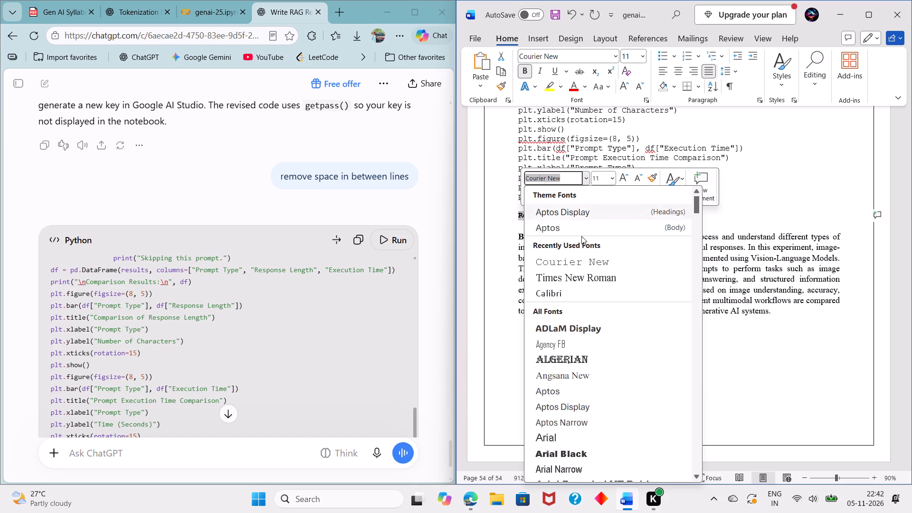
click(581, 274)
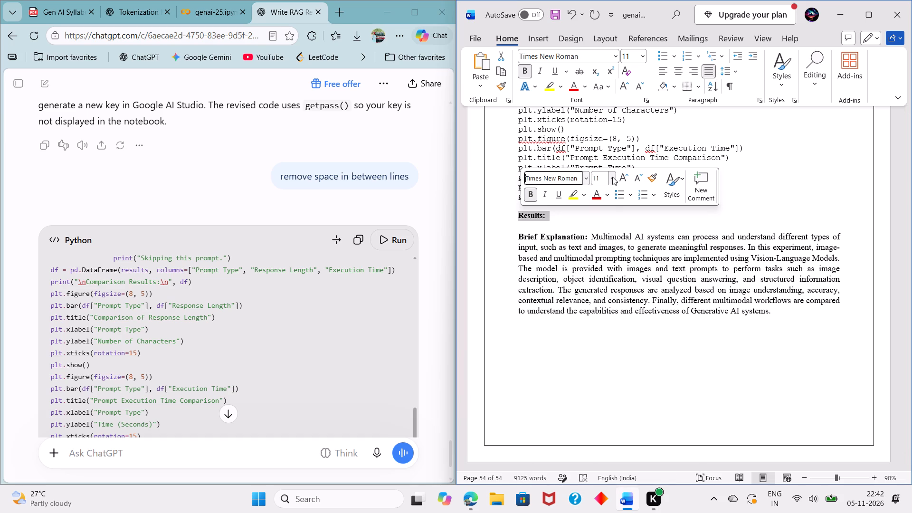
click(612, 177)
click(608, 251)
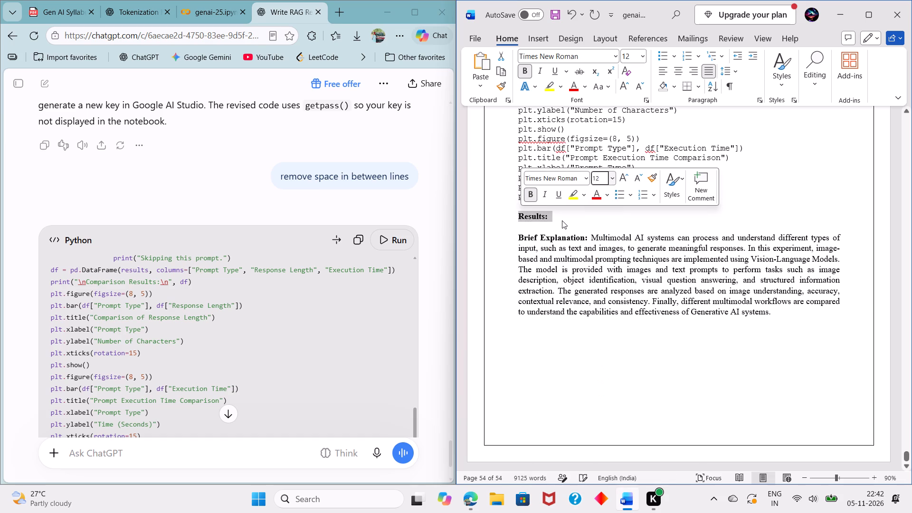
Insert eight blank lines below the "Results:" heading to make room for output images.
click(562, 220)
key(Return)
key(Return)
key(Return)
key(Return)
key(Return)
key(Return)
key(Return)
key(Return)
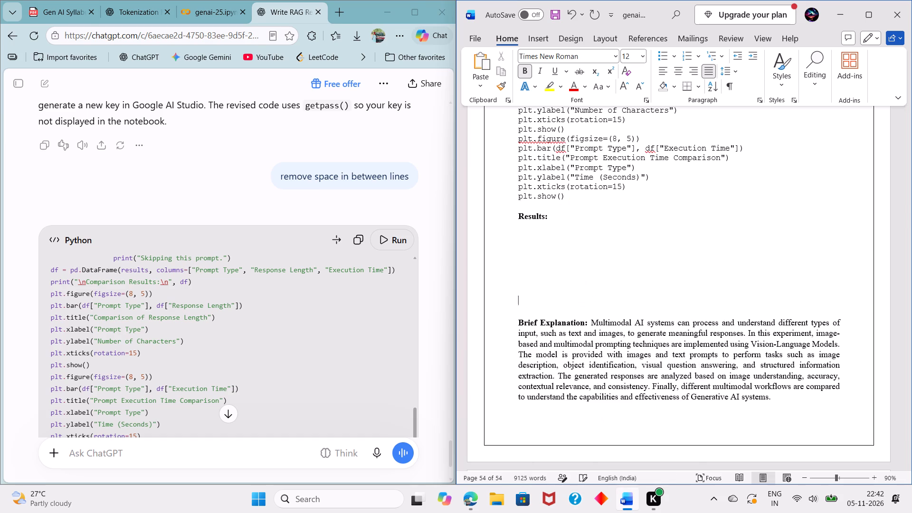
key(Return)
key(BackSpace)
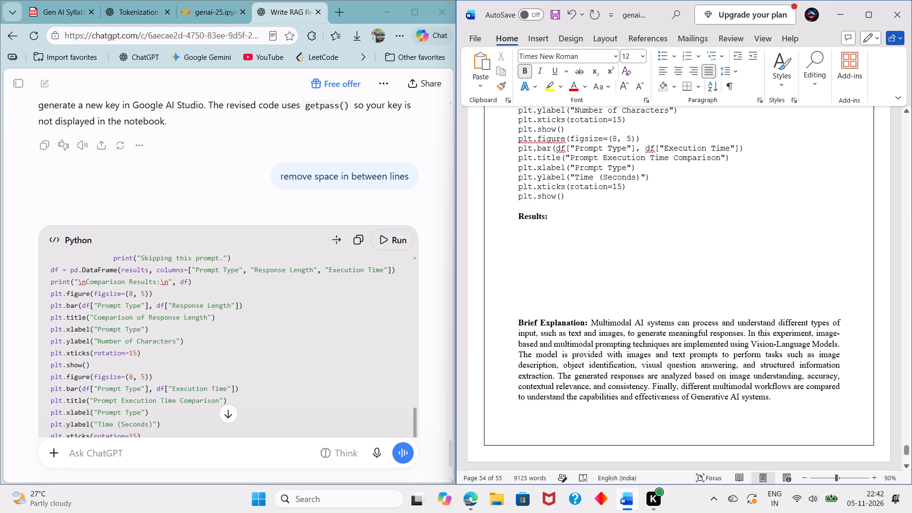
Delete the print("Gemini API connected successfully!") line from the Experiment 18 code.
scroll(609, 211, up, 4)
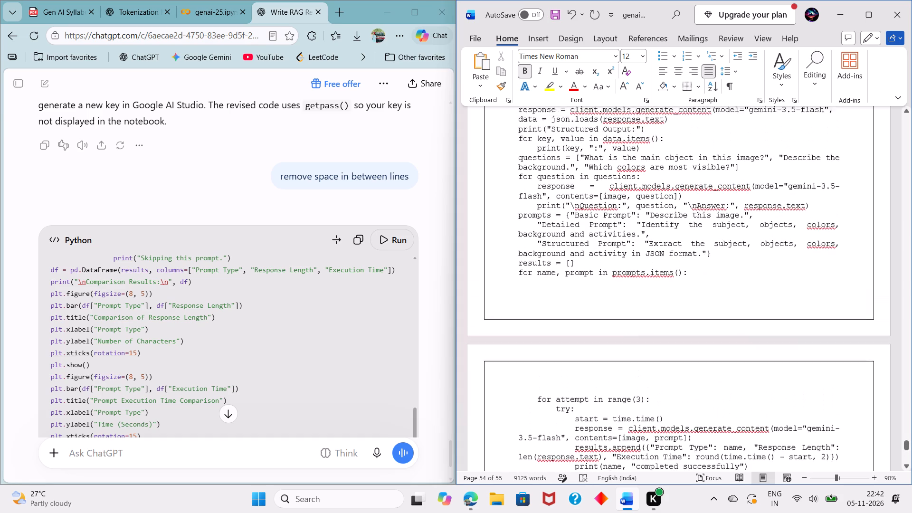
scroll(609, 211, down, 1)
scroll(609, 211, up, 5)
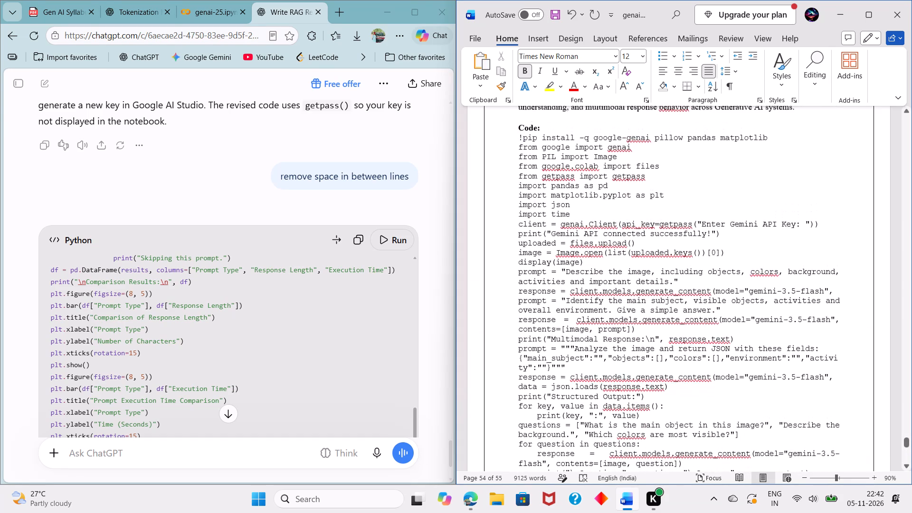
scroll(609, 211, up, 1)
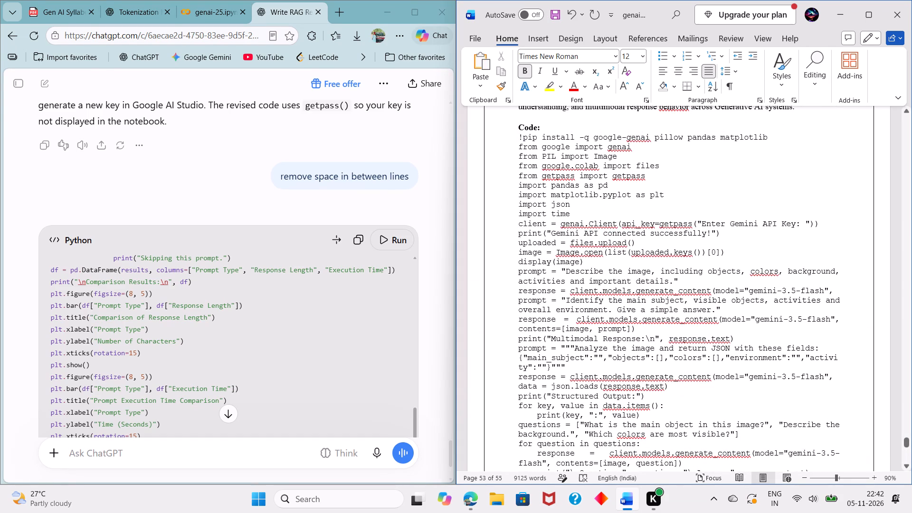
drag(518, 234, 710, 235)
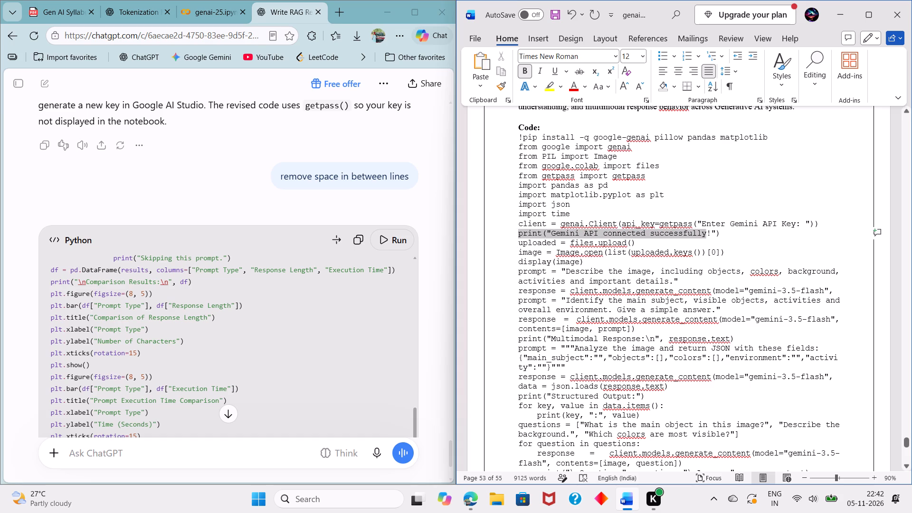
drag(710, 235, 717, 234)
key(BackSpace)
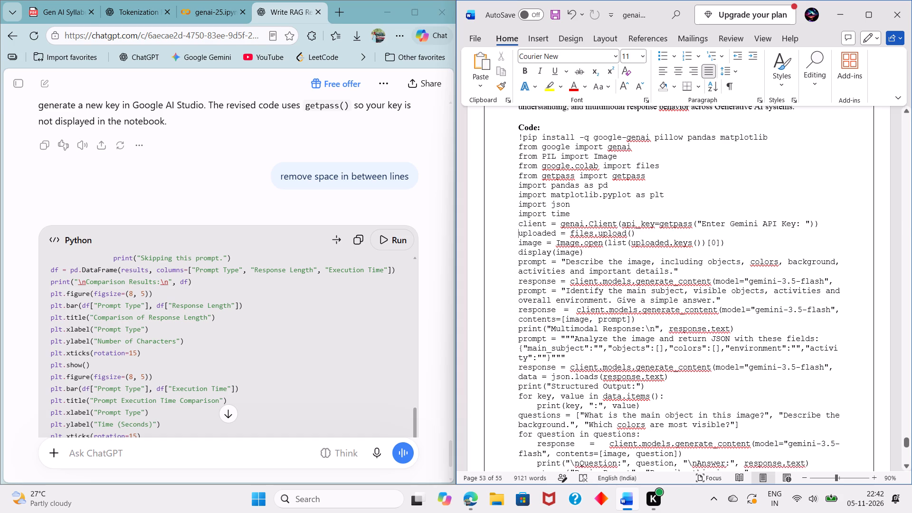
Delete the display(image) line from the Experiment 18 code.
scroll(653, 284, down, 1)
drag(518, 201, 612, 206)
key(BackSpace)
Add two more blank lines directly above the Brief Explanation to enlarge the space under "Results:".
scroll(612, 206, down, 3)
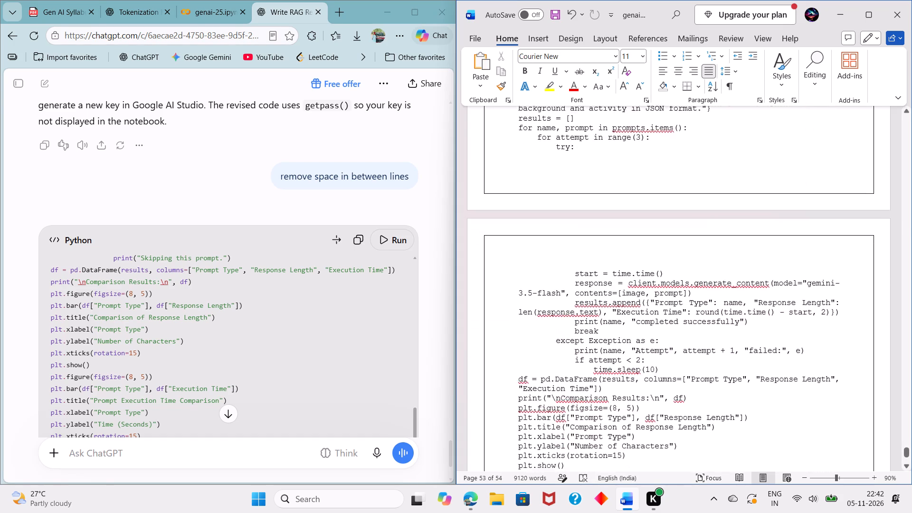
scroll(612, 206, down, 3)
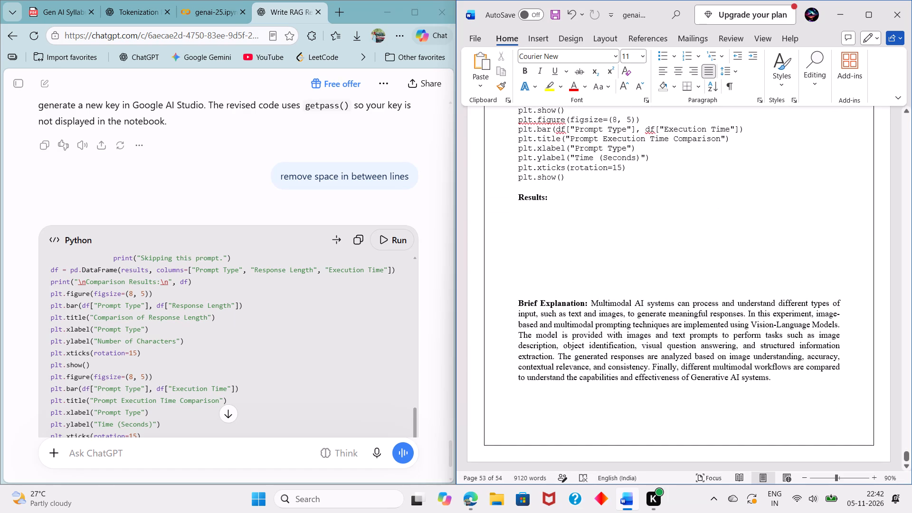
click(517, 308)
key(Return)
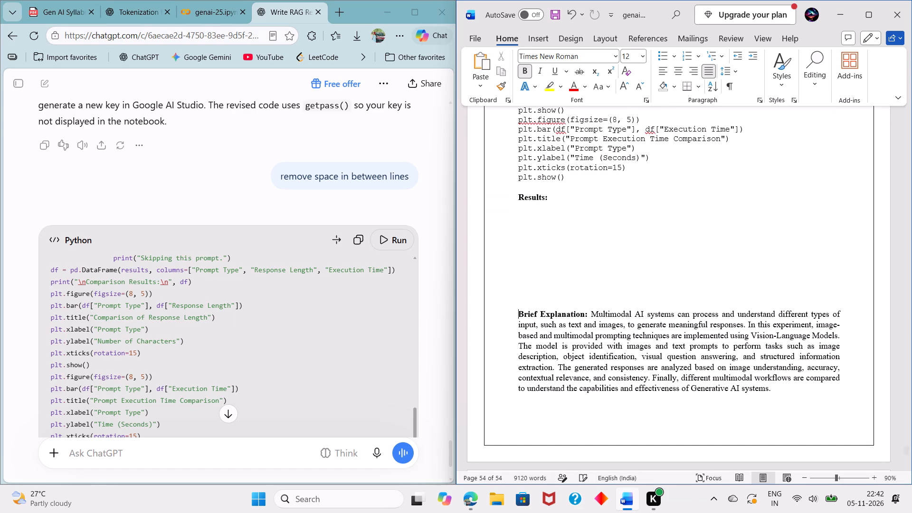
key(Return)
key(Return)
key(BackSpace)
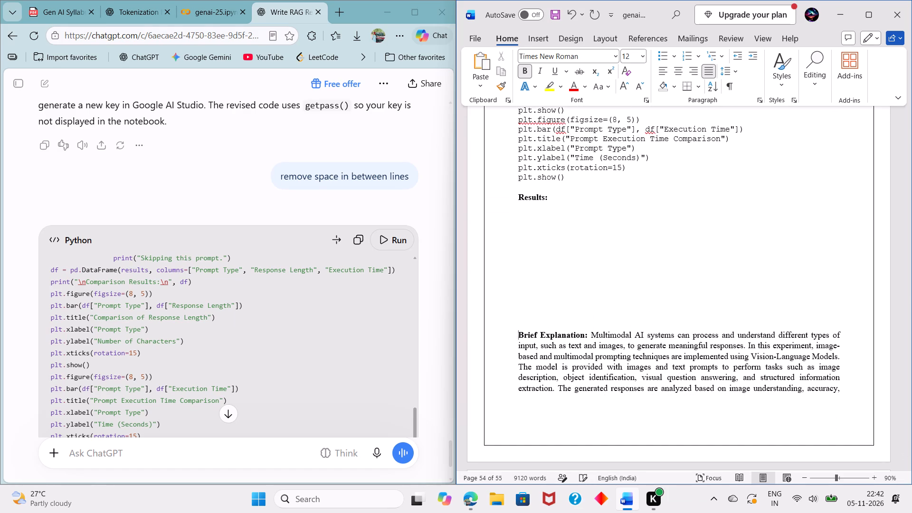
Copy the "Comparison of Response Length" chart from the genai-25 Colab notebook and paste it into the Word document's Results space.
click(200, 10)
scroll(224, 243, up, 4)
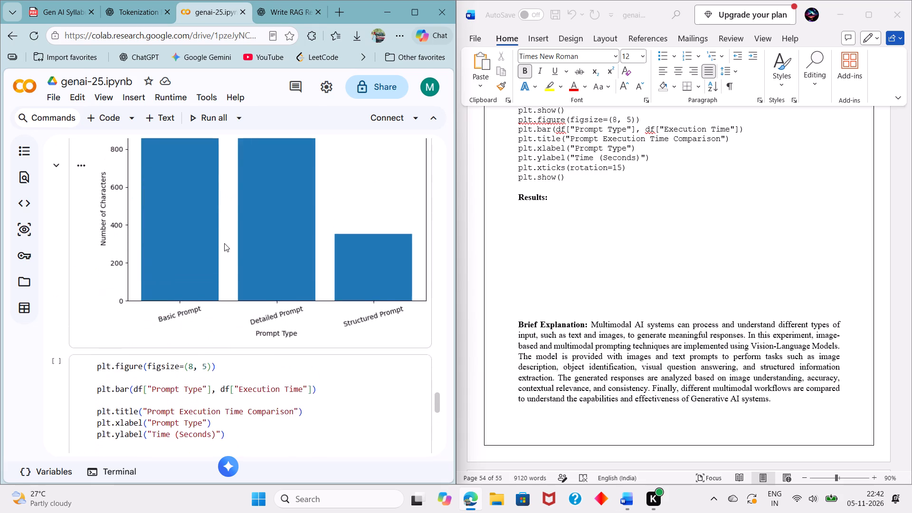
scroll(224, 243, up, 1)
right_click(226, 305)
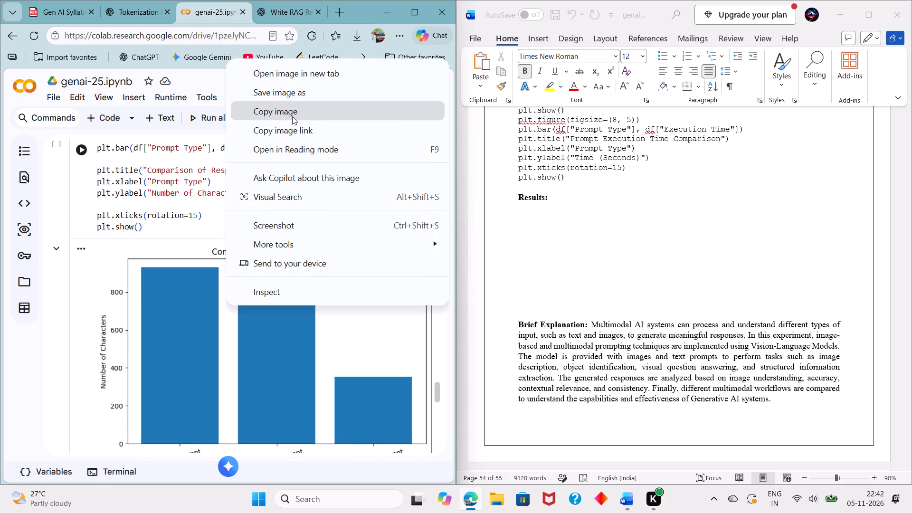
click(292, 115)
scroll(279, 313, down, 5)
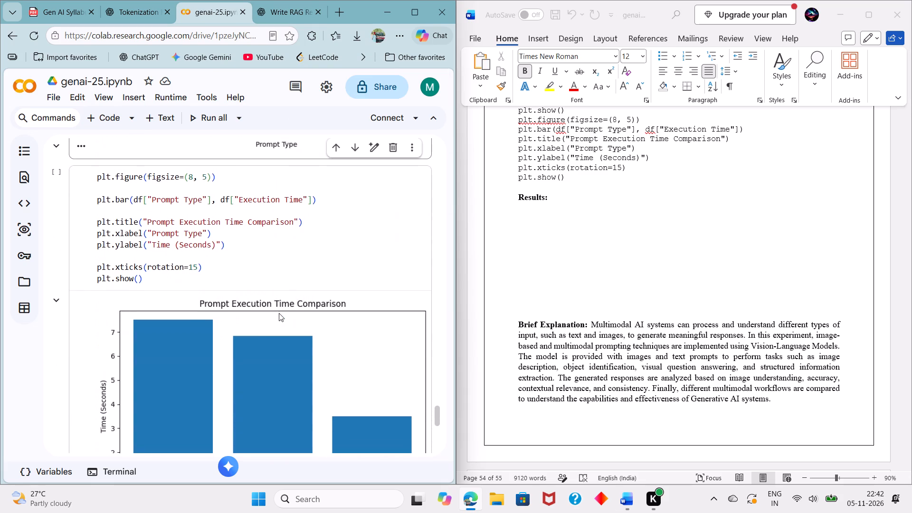
click(560, 250)
key(ctrl+v)
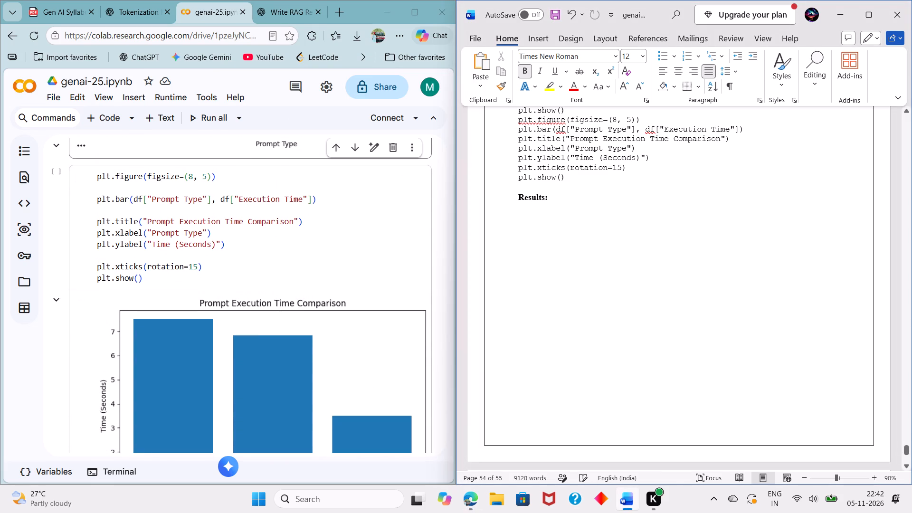
Shrink the pasted chart to about half its width and set its text wrapping to In Front of Text.
click(620, 277)
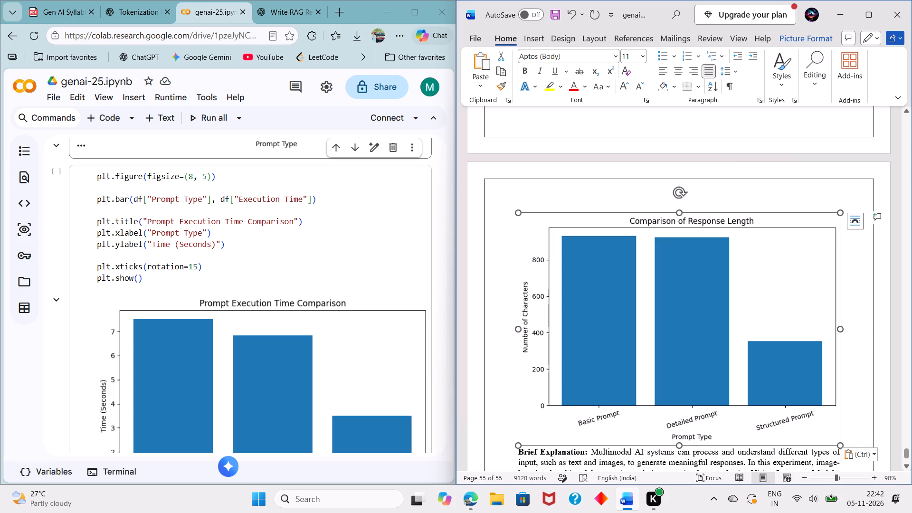
drag(840, 445, 671, 309)
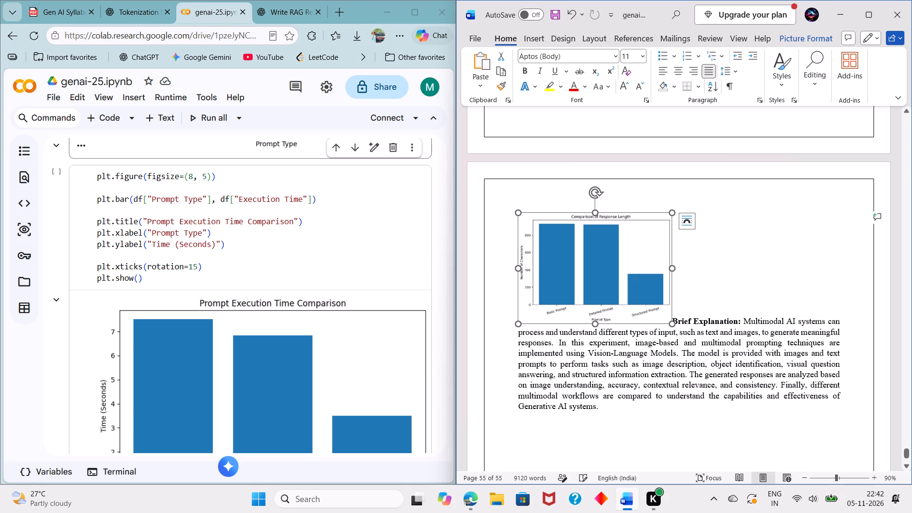
click(686, 221)
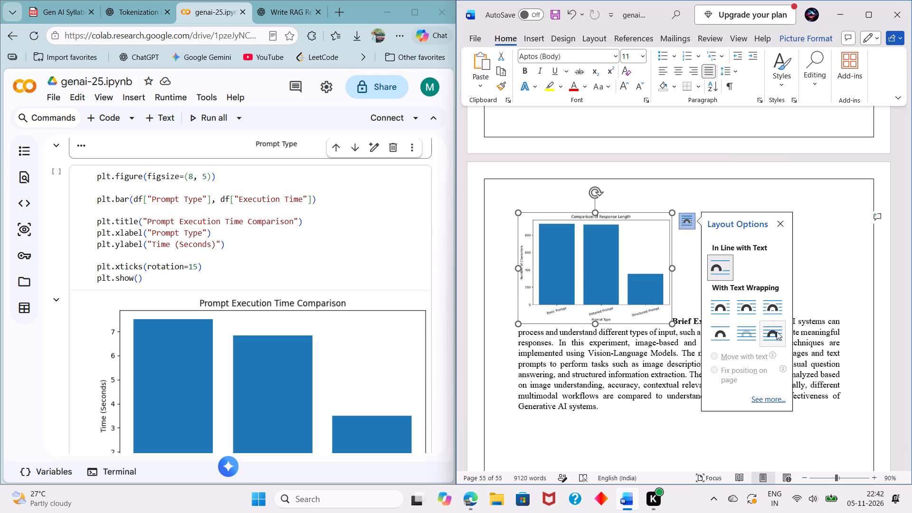
click(777, 332)
Move the response length chart into the space between the "Results:" heading and the Brief Explanation.
scroll(670, 281, up, 6)
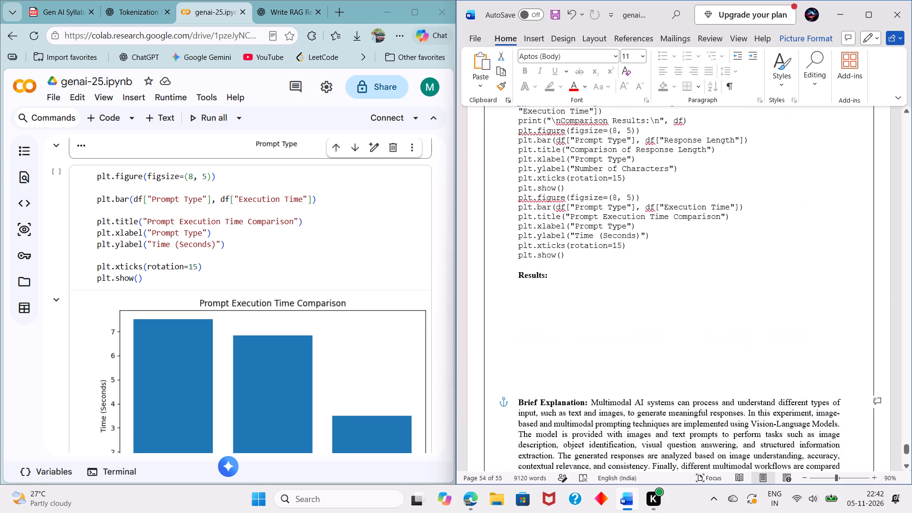
scroll(670, 281, up, 2)
scroll(670, 281, down, 2)
drag(593, 178, 633, 395)
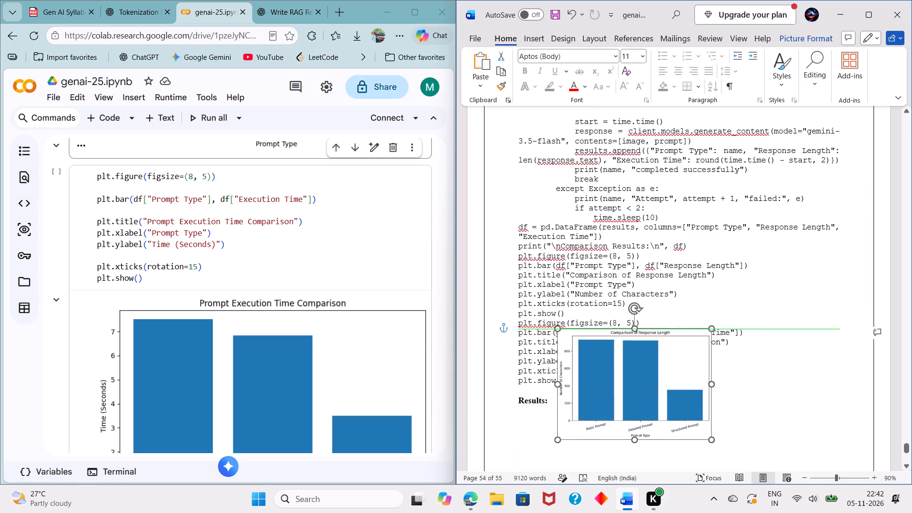
drag(633, 395, 633, 395)
scroll(633, 395, down, 2)
drag(626, 217, 617, 248)
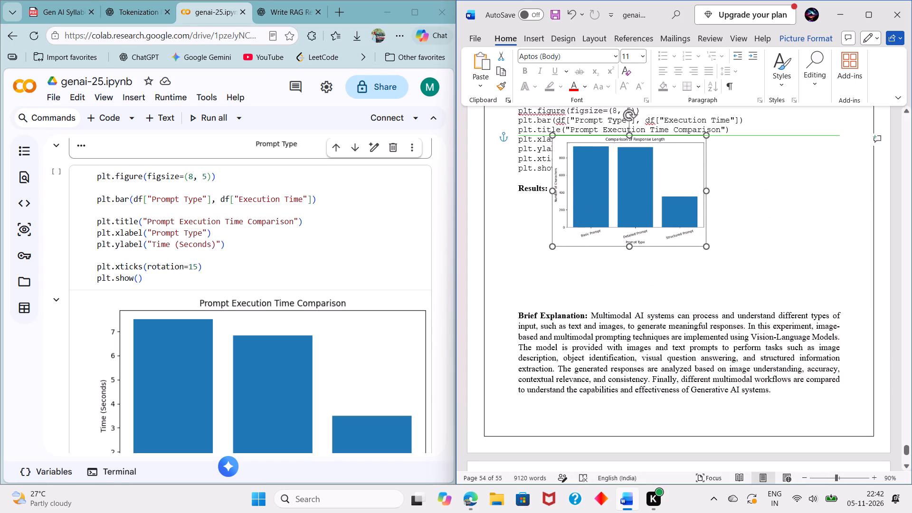
drag(617, 248, 609, 291)
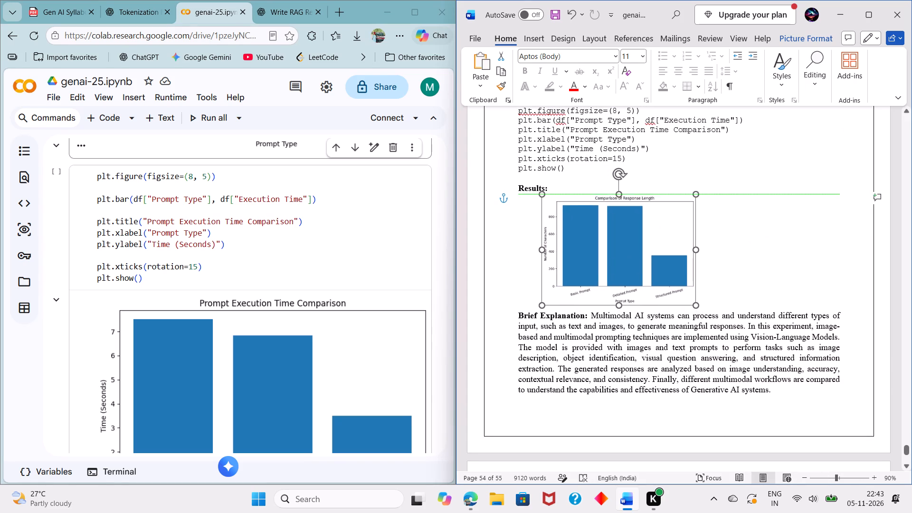
drag(609, 291, 608, 291)
click(723, 171)
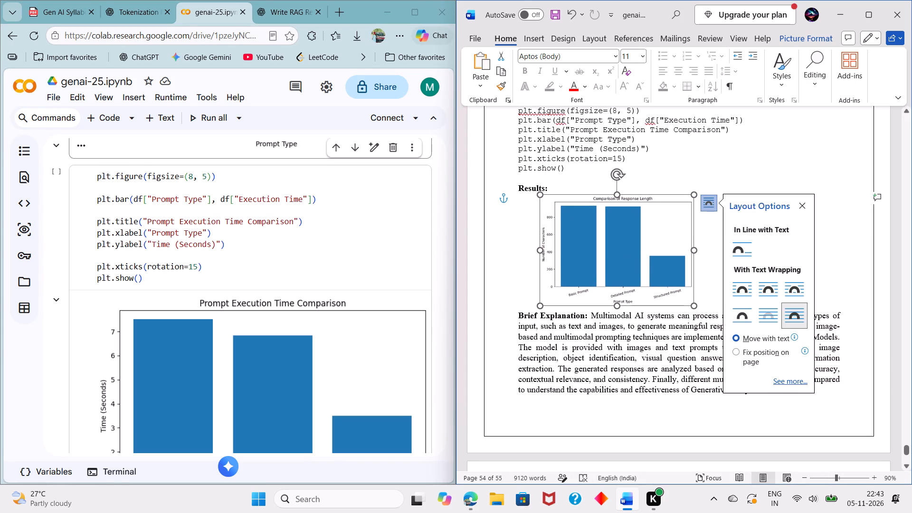
scroll(723, 171, up, 1)
Copy the "Prompt Execution Time Comparison" chart from the Colab notebook and paste it after the code listing's final plt.show() line in Word.
scroll(370, 345, down, 2)
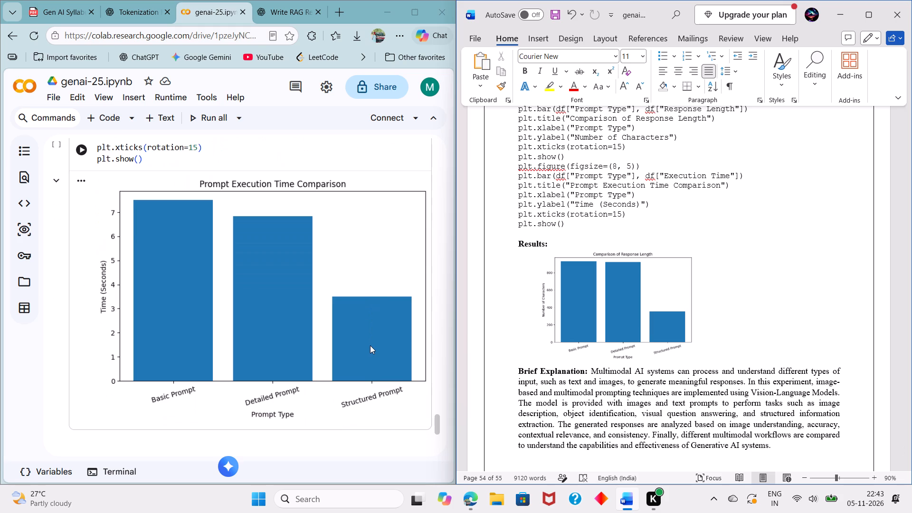
right_click(313, 314)
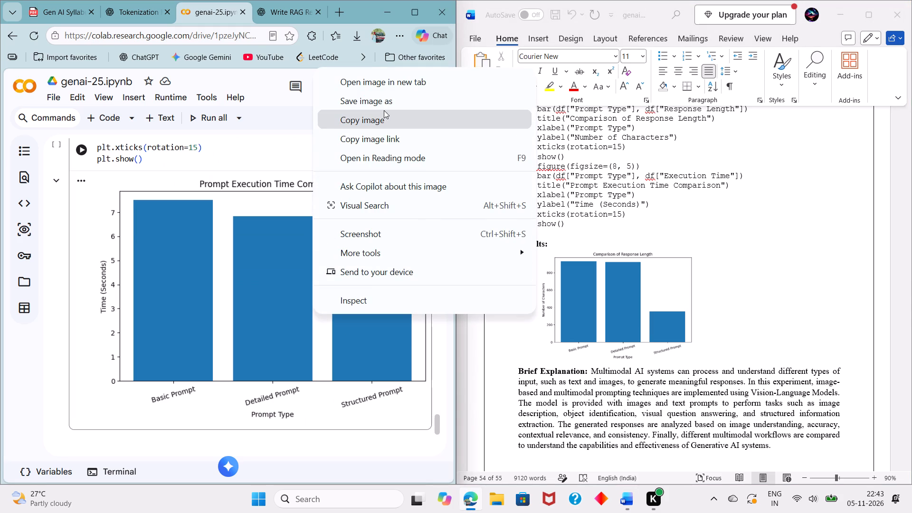
click(378, 123)
click(751, 263)
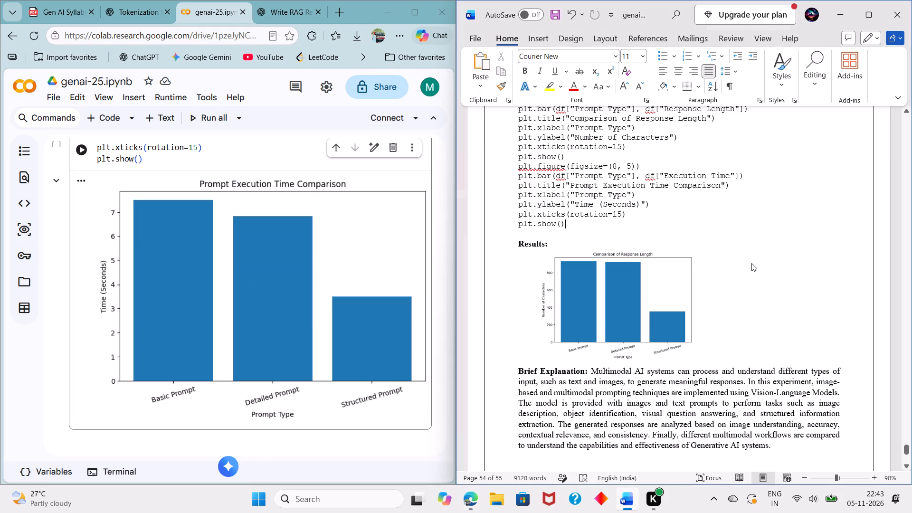
key(ctrl+v)
Shrink the pasted execution time chart to about half its width and set its text wrapping to In Front of Text.
click(687, 305)
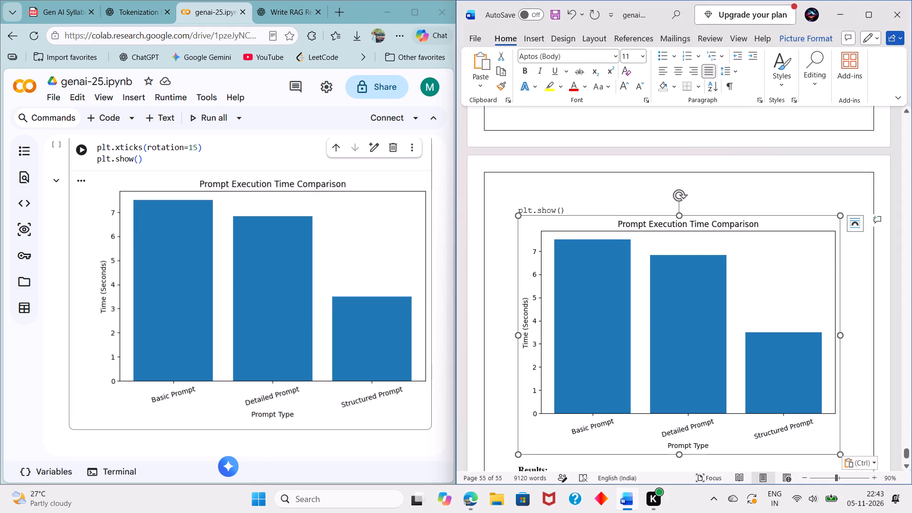
scroll(824, 399, down, 1)
drag(837, 350, 784, 322)
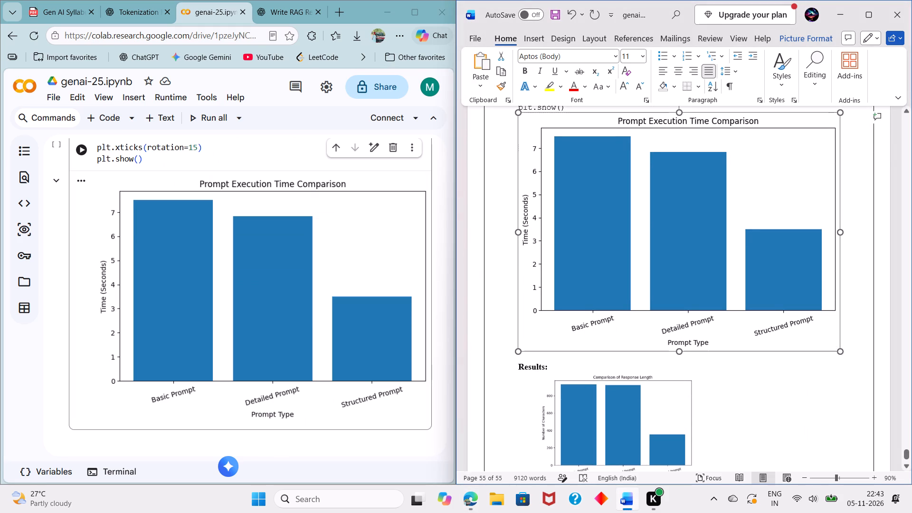
drag(784, 322, 650, 228)
scroll(650, 228, up, 1)
click(654, 257)
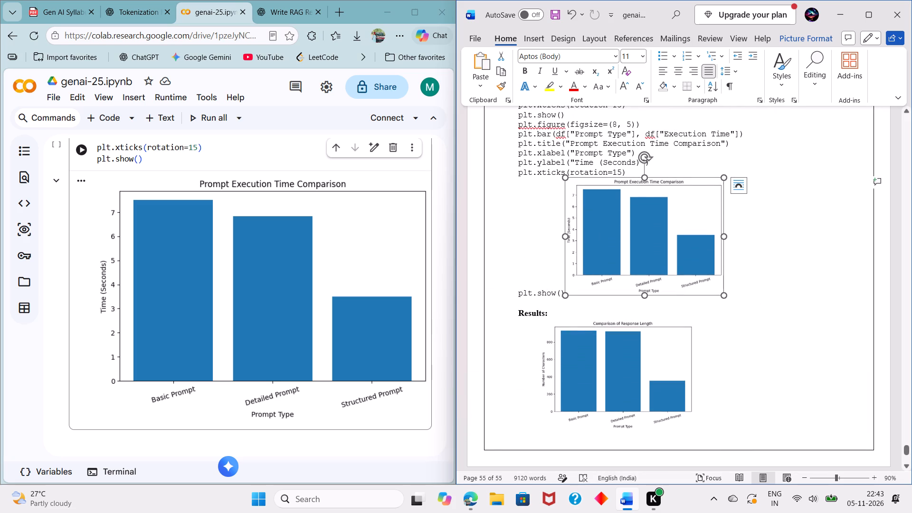
click(742, 184)
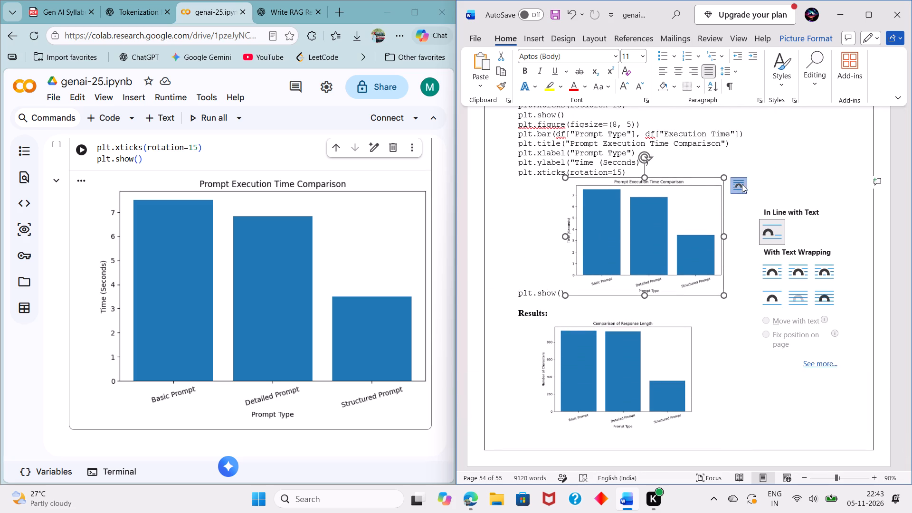
click(826, 292)
Move the execution time chart beside the response length chart, in the space above the Brief Explanation.
click(682, 236)
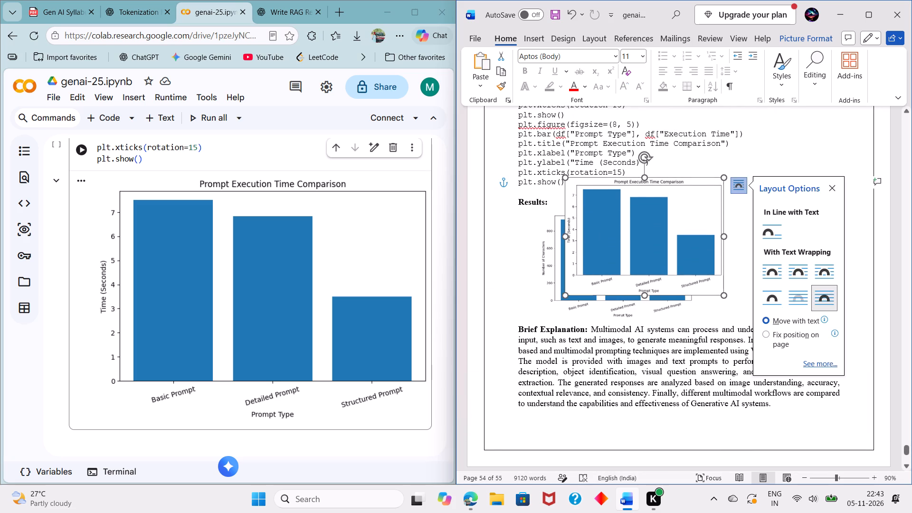
drag(682, 236, 808, 247)
drag(758, 247, 779, 245)
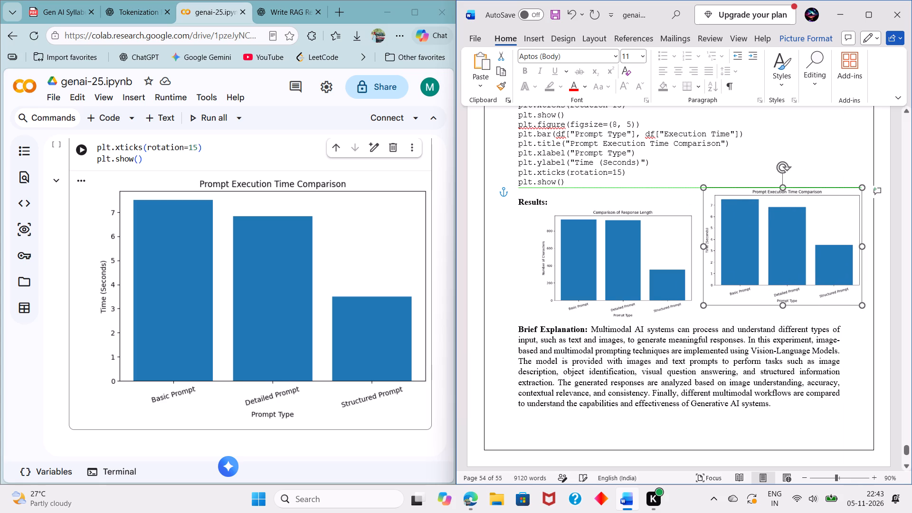
drag(779, 245, 778, 245)
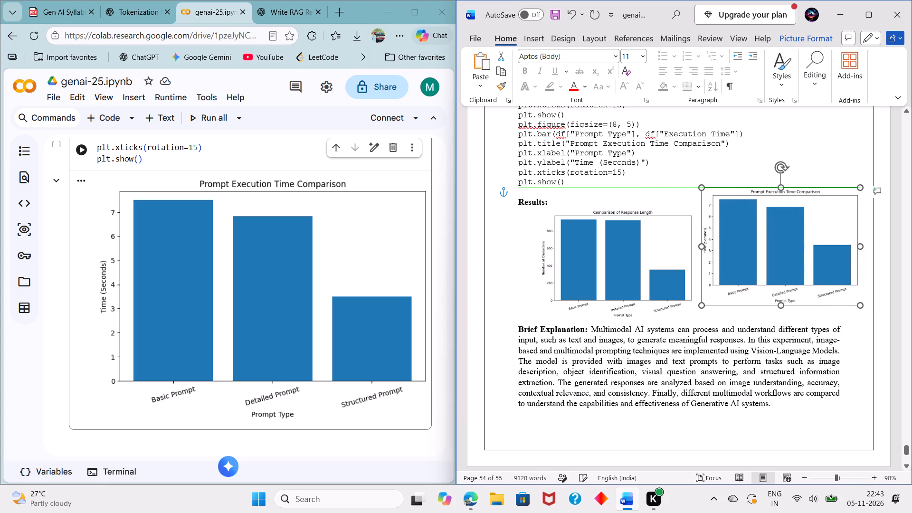
drag(778, 245, 781, 256)
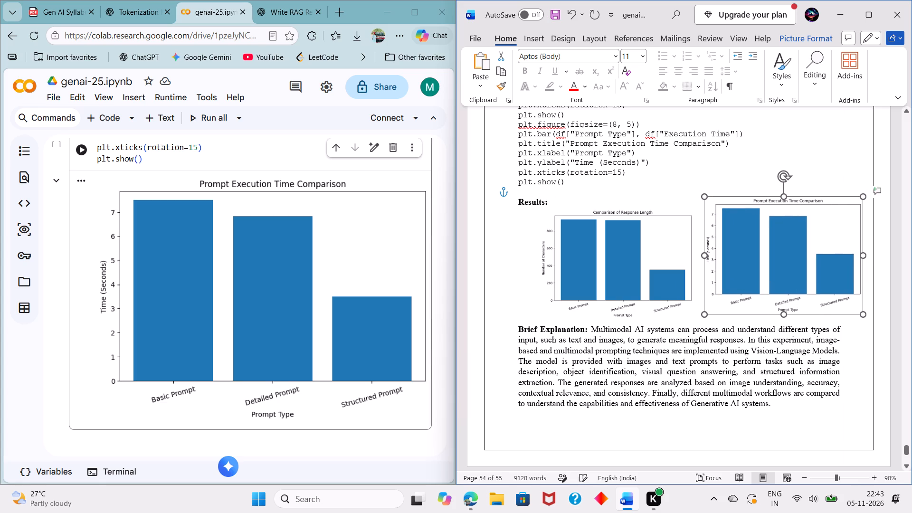
click(687, 264)
Delete both plt.figure(figsize=(8, 5)) lines from the Experiment 18 code listing, leaving no blank lines in their place.
scroll(687, 264, up, 1)
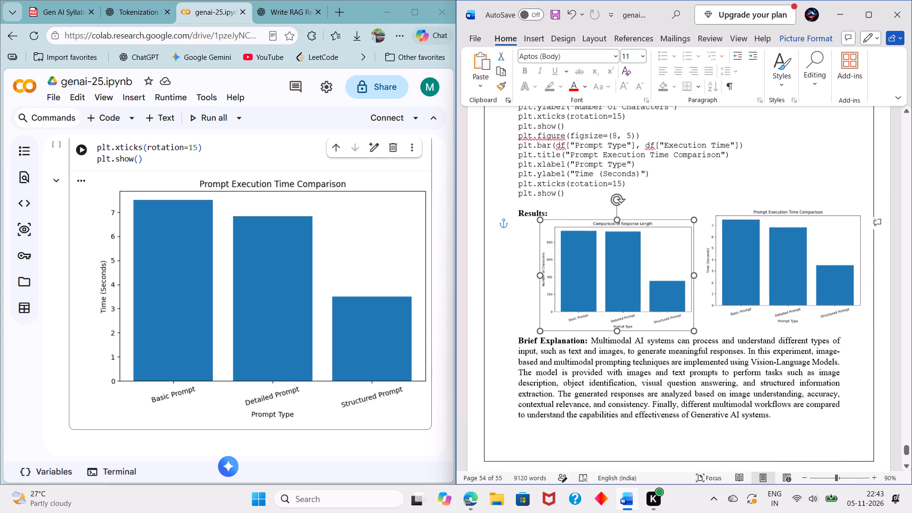
scroll(687, 264, up, 3)
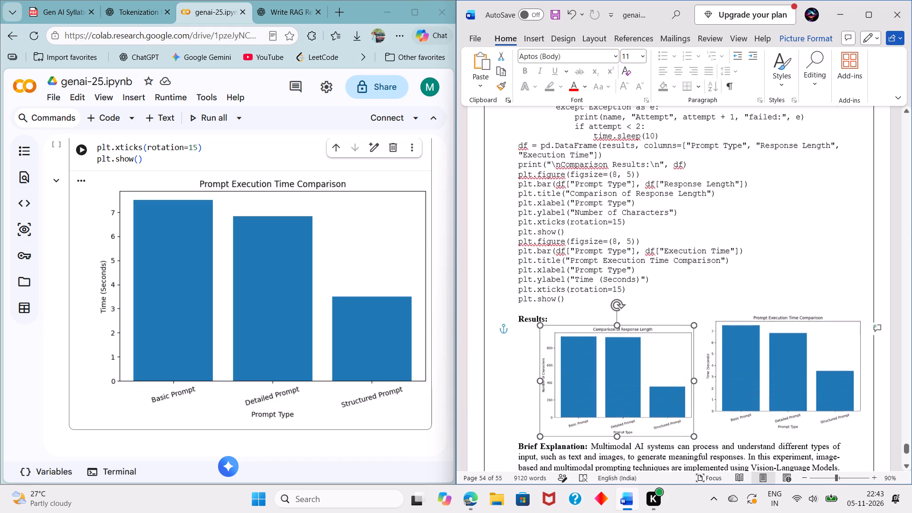
scroll(687, 264, up, 1)
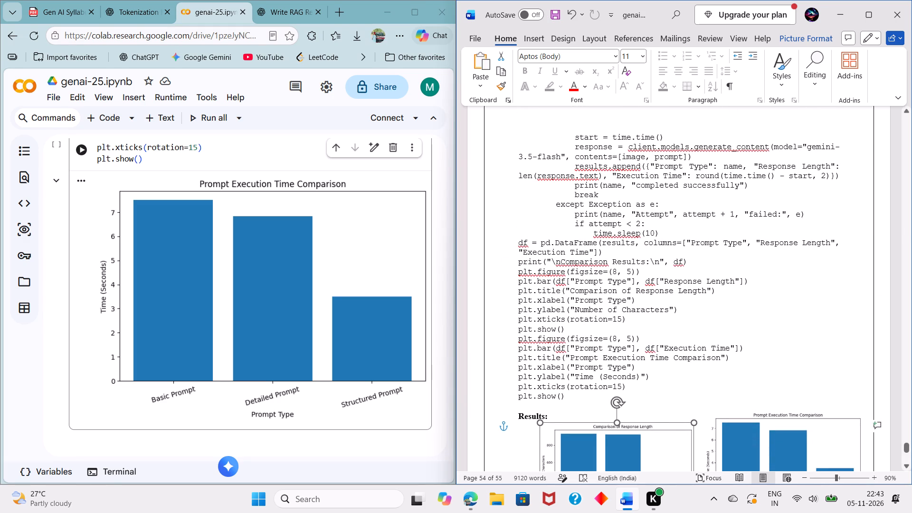
drag(518, 272, 646, 272)
key(BackSpace)
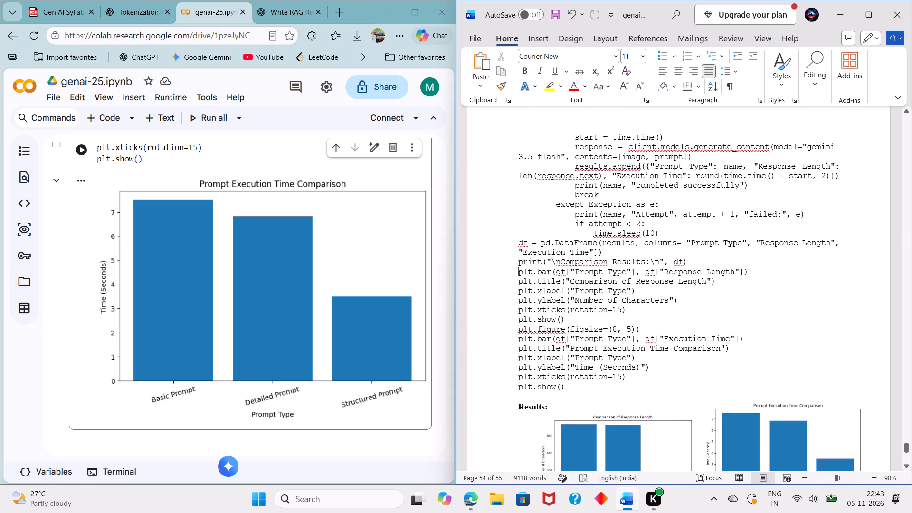
drag(518, 330, 640, 328)
key(BackSpace)
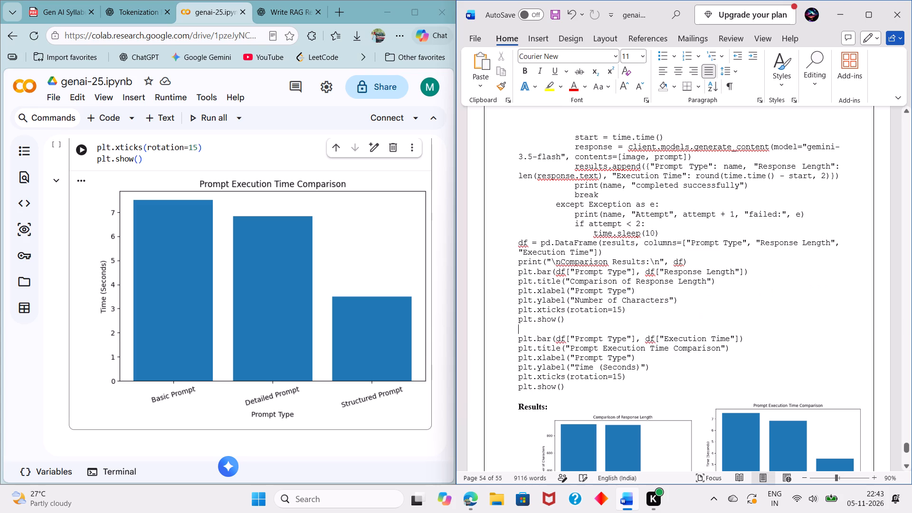
key(BackSpace)
Insert two blank lines directly above the Brief Explanation to add space below the Results charts.
scroll(640, 328, down, 3)
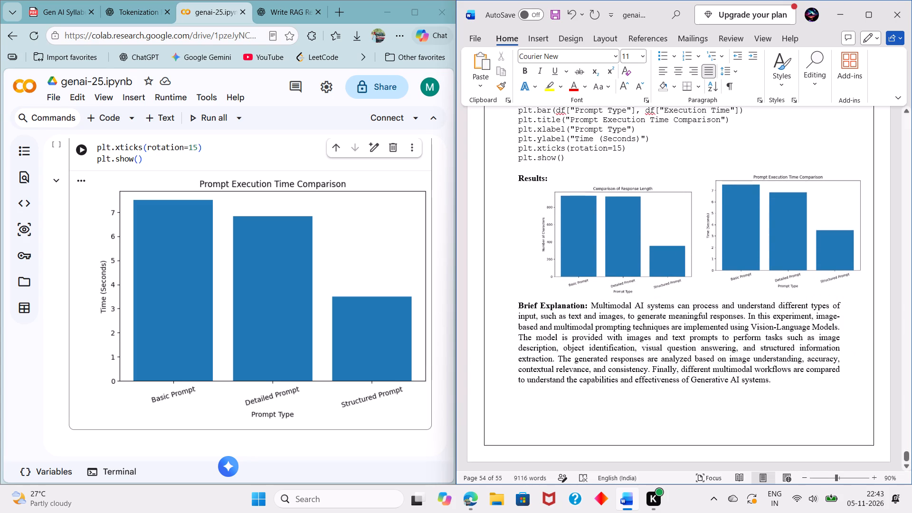
click(519, 303)
key(Return)
key(Return)
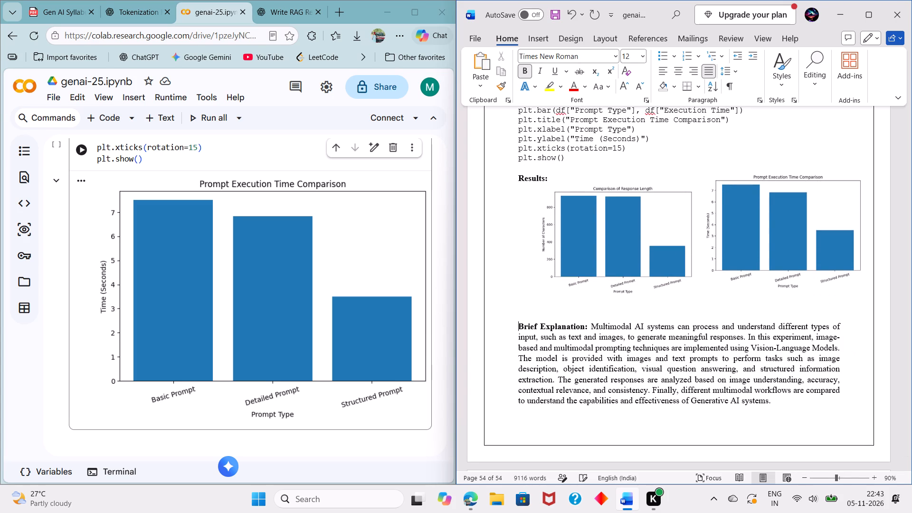
key(Return)
key(BackSpace)
Align the response length chart with the text's left margin under "Results:" and enlarge it slightly.
drag(599, 245, 571, 247)
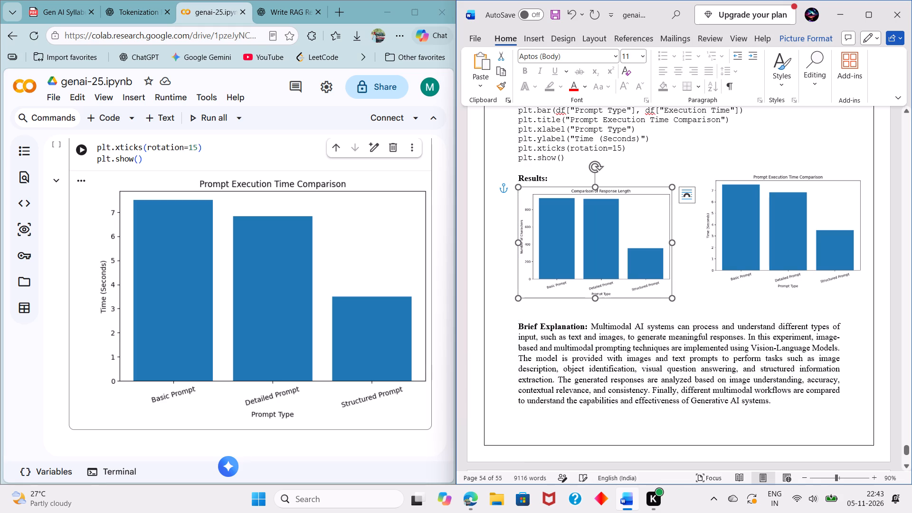
drag(670, 299, 673, 304)
Move the execution time chart closer to the response length chart so the two sit level within the text margins.
click(760, 252)
drag(760, 252, 742, 265)
drag(754, 244, 735, 256)
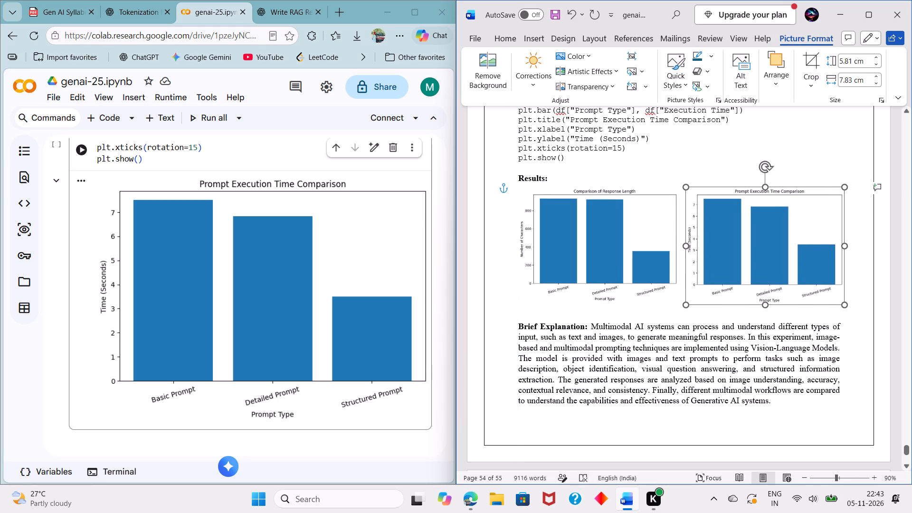
drag(735, 256, 734, 255)
click(665, 305)
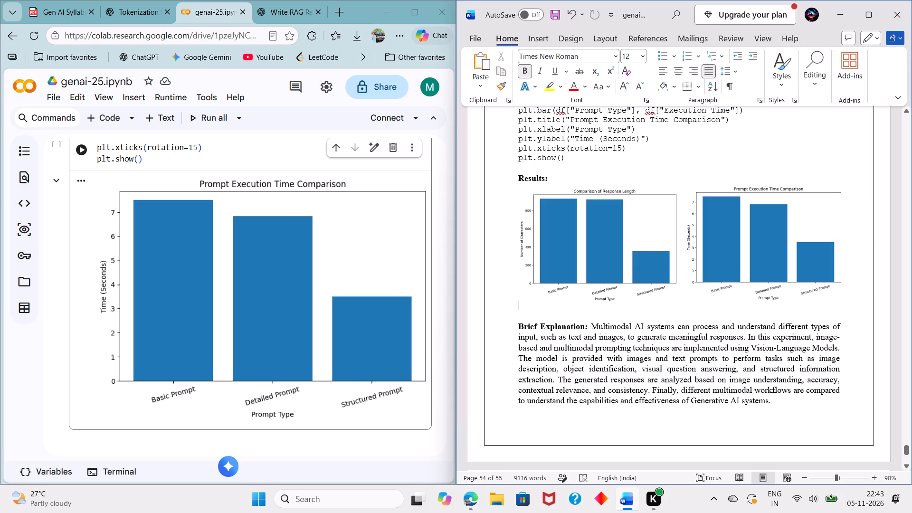
Remove the empty paragraph on the page after Experiment 18's Brief Explanation, keeping the explanation's closing full stop.
scroll(748, 313, down, 5)
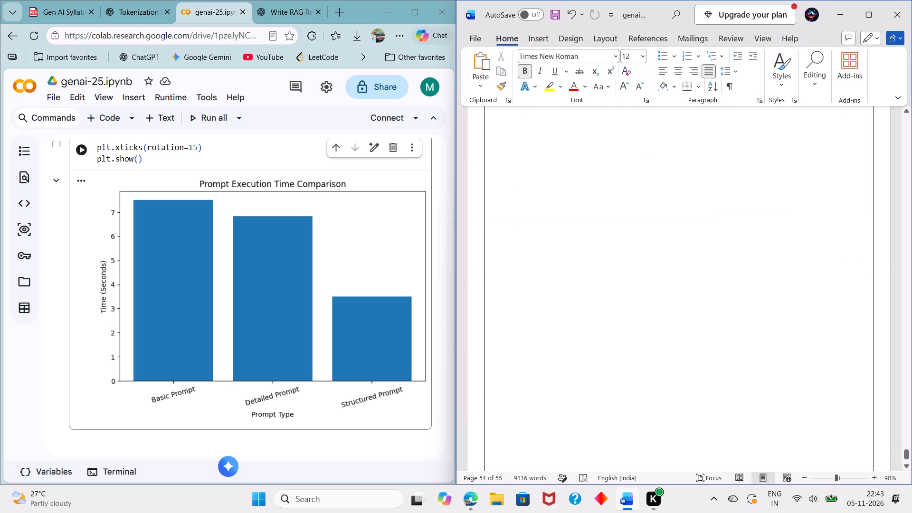
scroll(666, 267, up, 1)
click(602, 277)
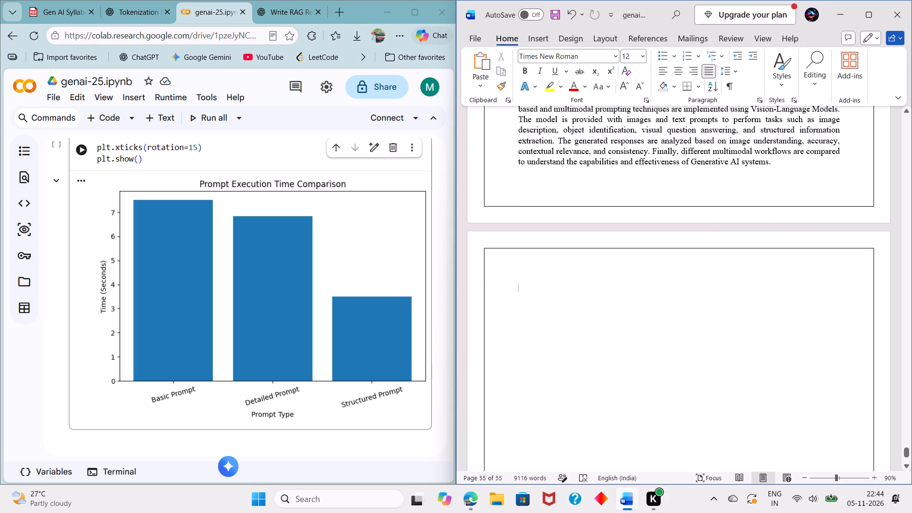
key(BackSpace)
key(BackSpace)
key(period)
Look back through the earlier experiment pages in the lab record and the Colab notebook's code and comparison outputs.
scroll(602, 277, up, 4)
scroll(602, 277, down, 8)
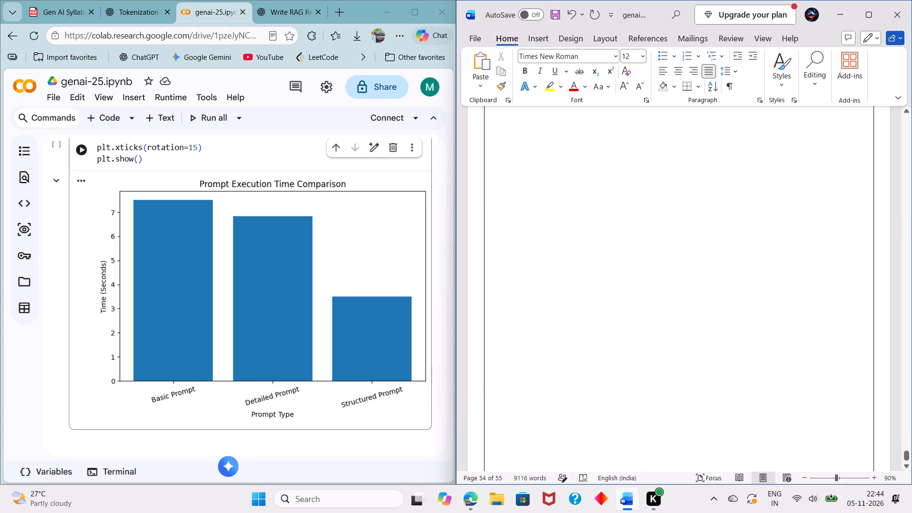
scroll(602, 277, up, 13)
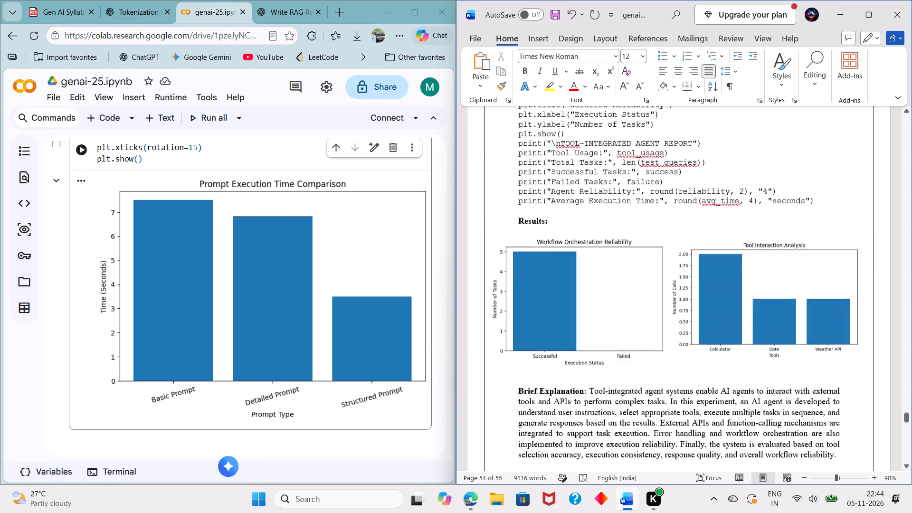
scroll(602, 277, up, 3)
scroll(323, 230, up, 7)
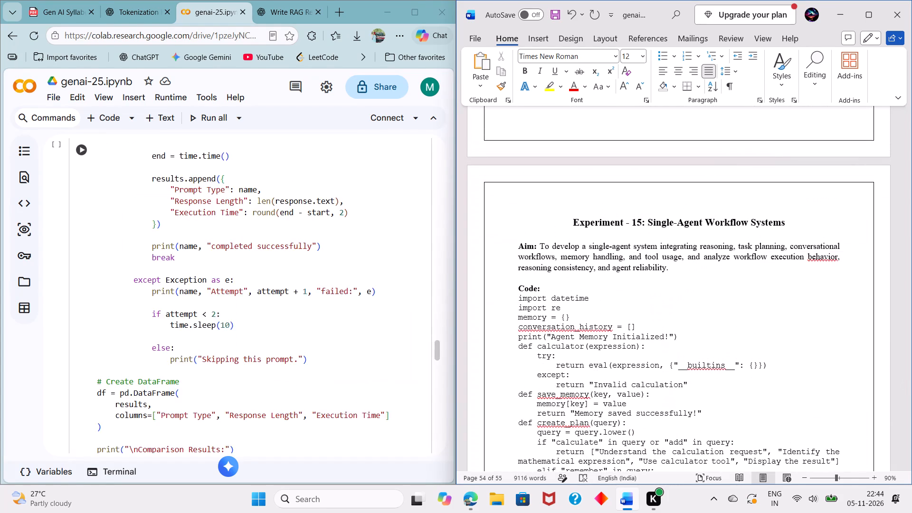
scroll(214, 251, down, 3)
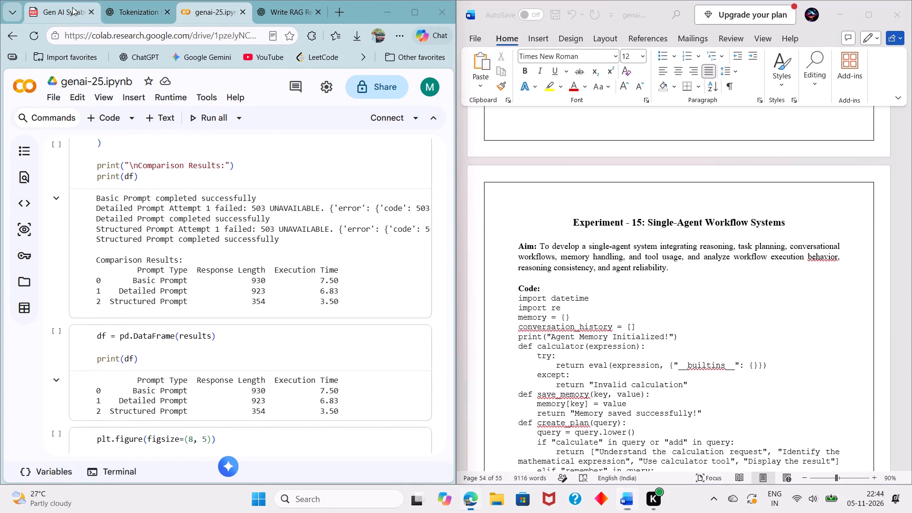
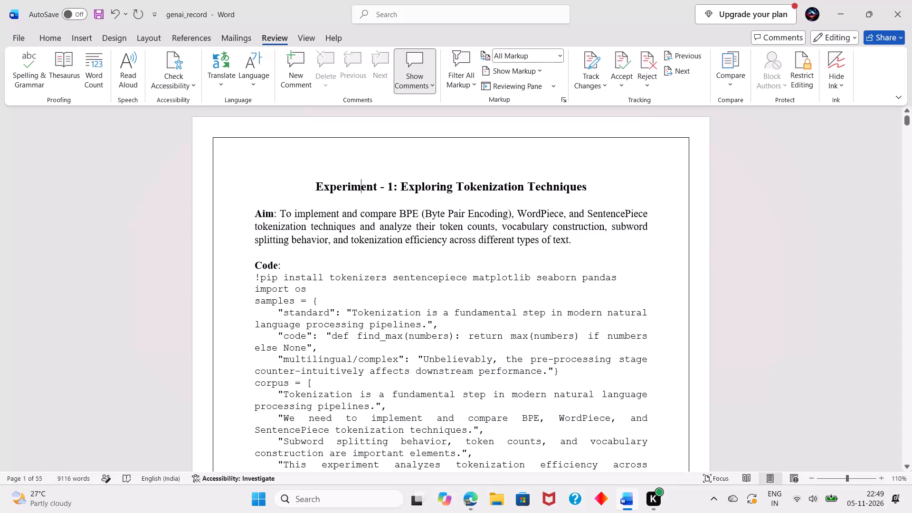
Review Experiment 1's code, Results chart and Brief Explanation, and how Experiment 2 starts on its own page.
scroll(510, 278, up, 2)
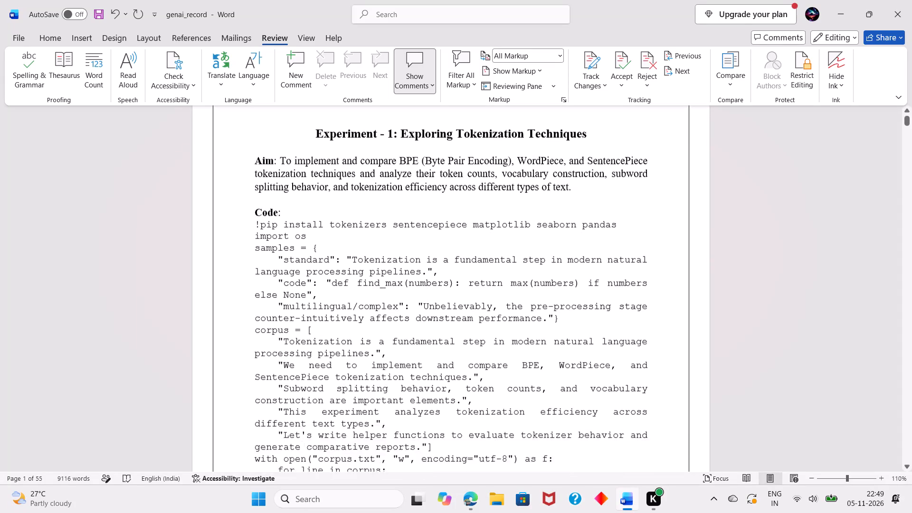
scroll(510, 278, up, 3)
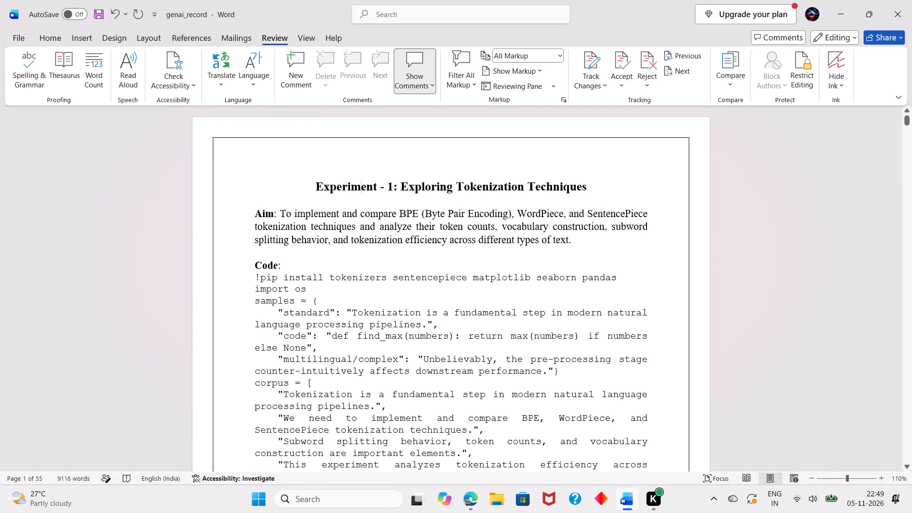
scroll(510, 278, up, 2)
scroll(510, 278, down, 5)
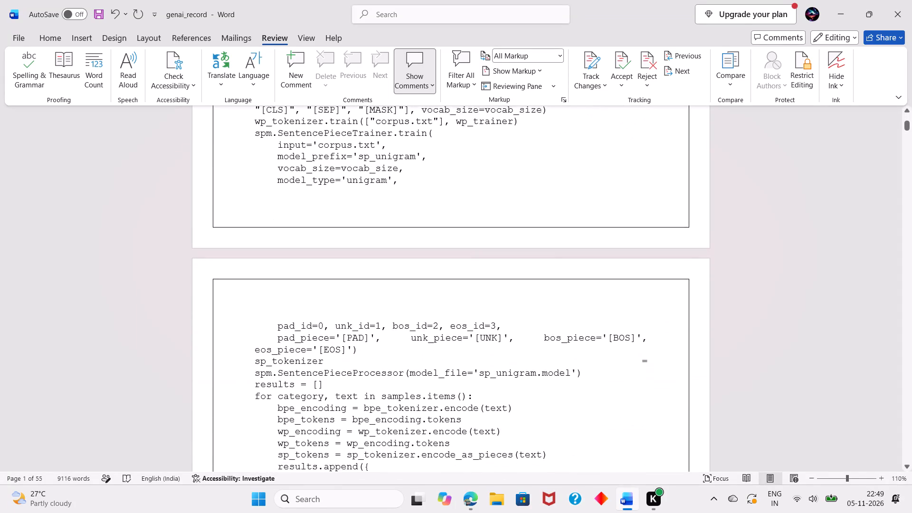
scroll(510, 278, down, 5)
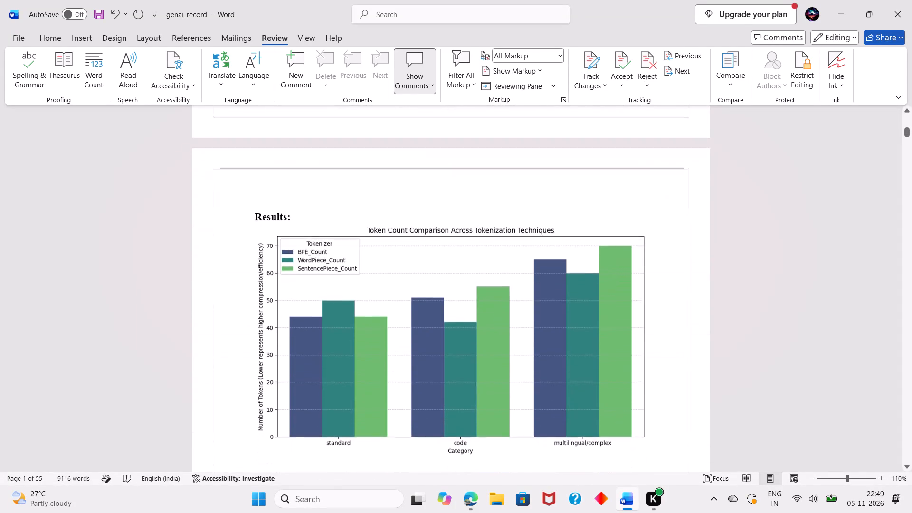
scroll(510, 278, down, 5)
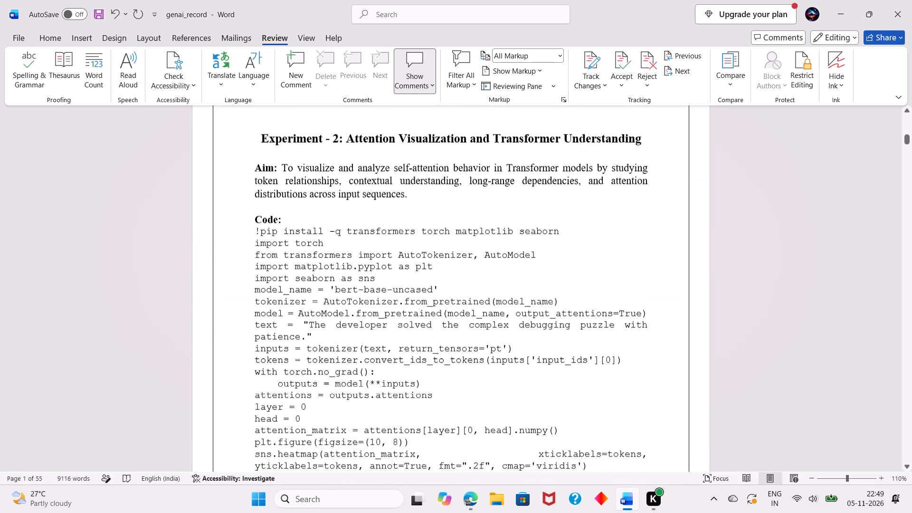
scroll(510, 278, up, 1)
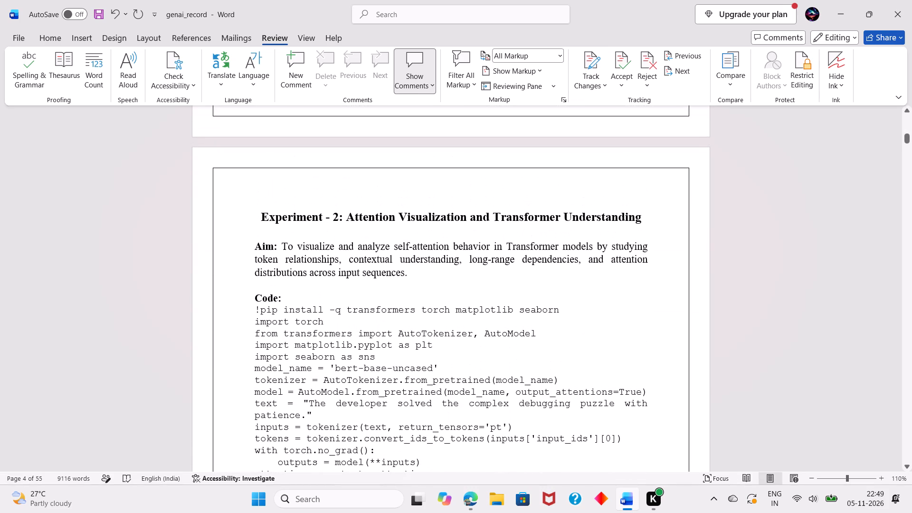
scroll(420, 335, up, 5)
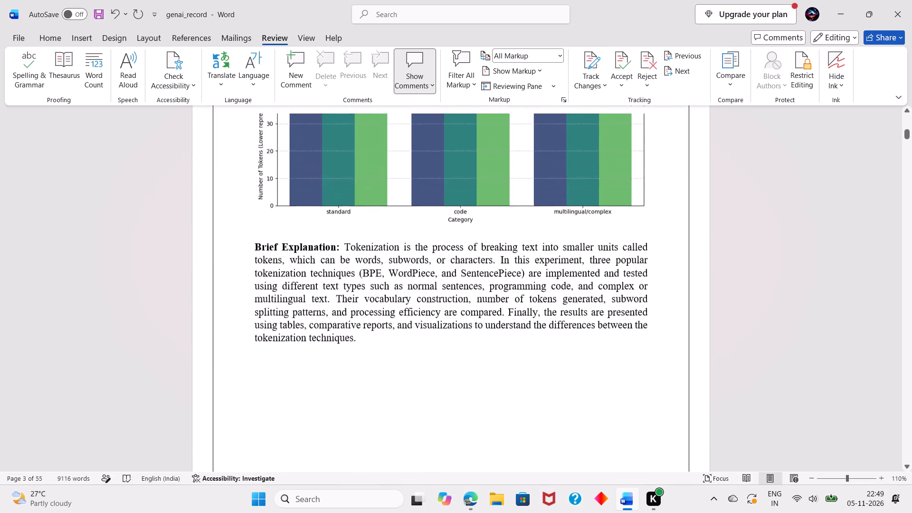
scroll(420, 335, up, 1)
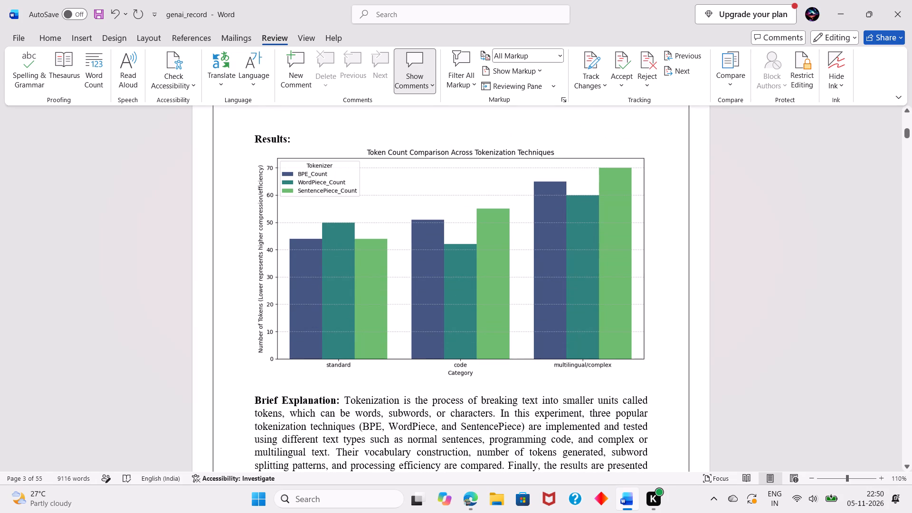
scroll(420, 335, down, 1)
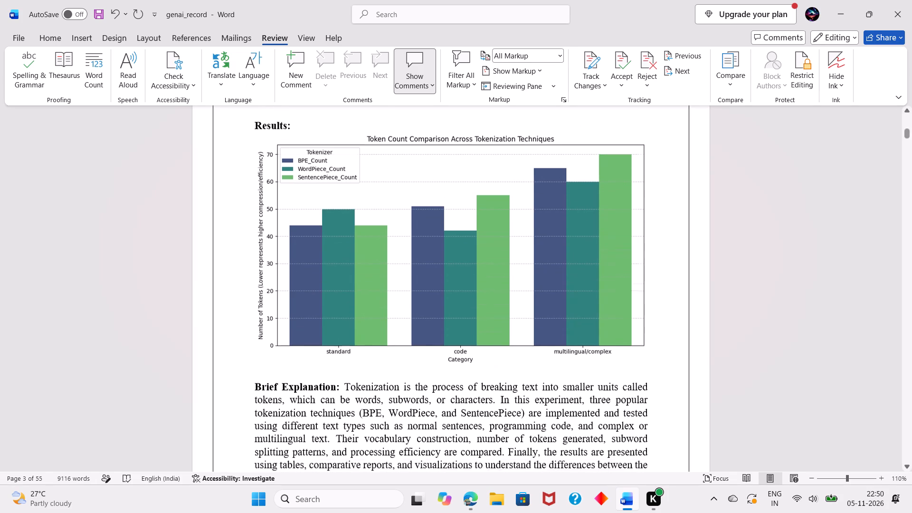
Look through the lab record from Experiment 2 through Experiment 14, checking the layout of code listings, Results figures and Brief Explanations.
scroll(420, 335, down, 10)
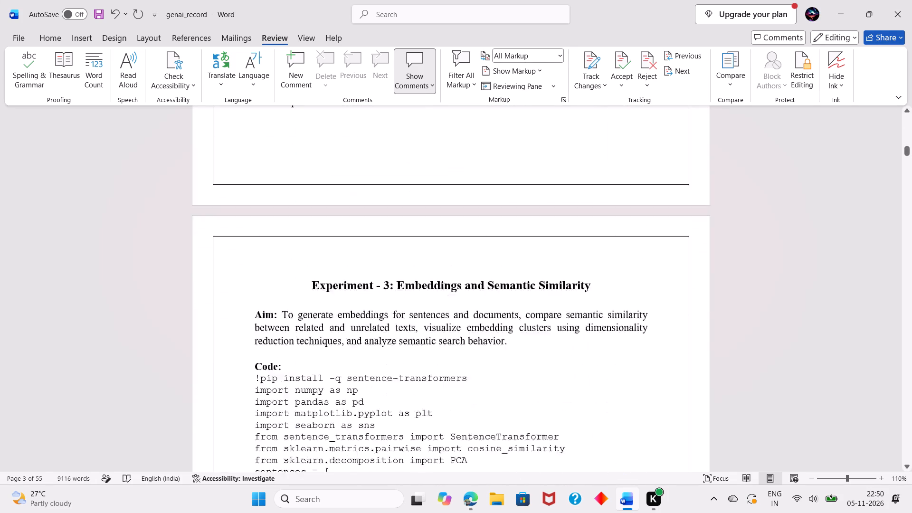
scroll(420, 335, down, 3)
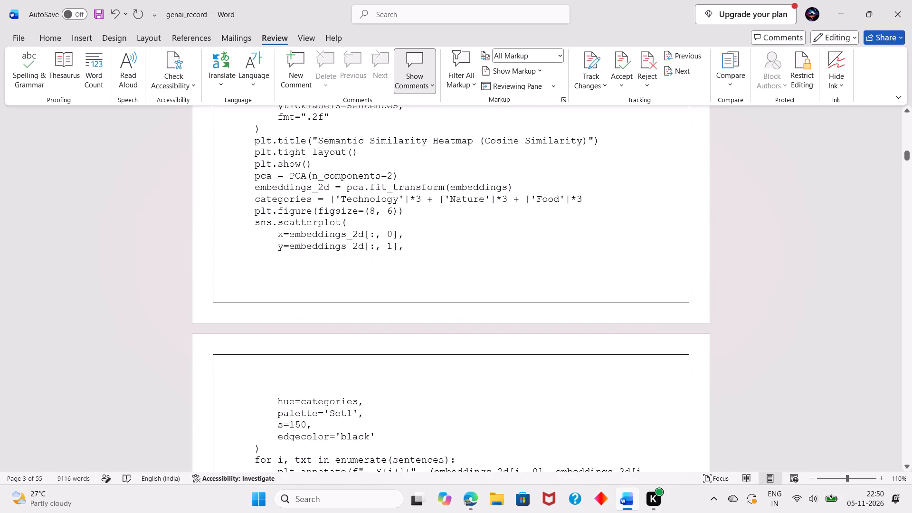
scroll(420, 335, down, 6)
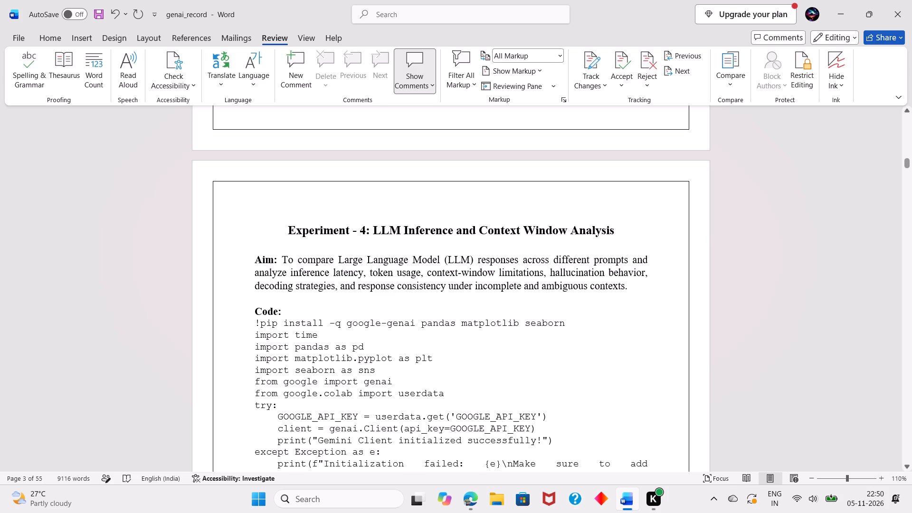
scroll(430, 304, down, 3)
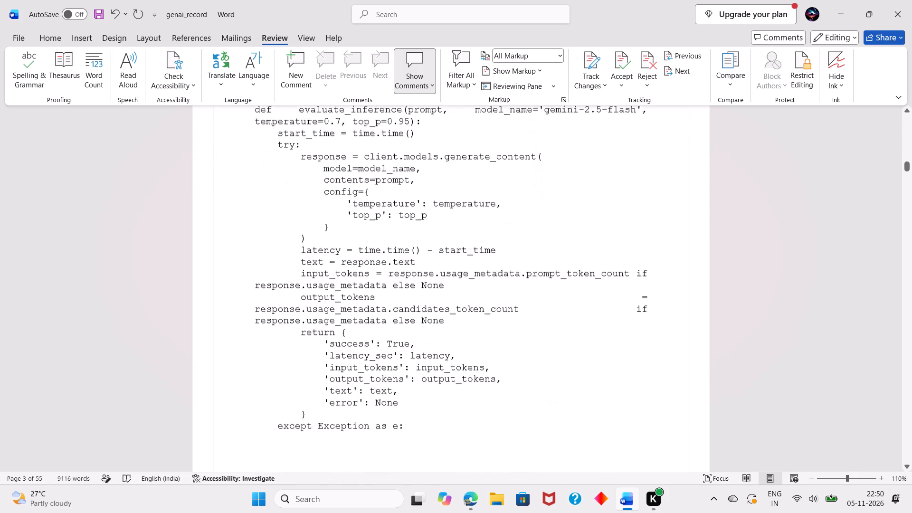
scroll(430, 304, down, 5)
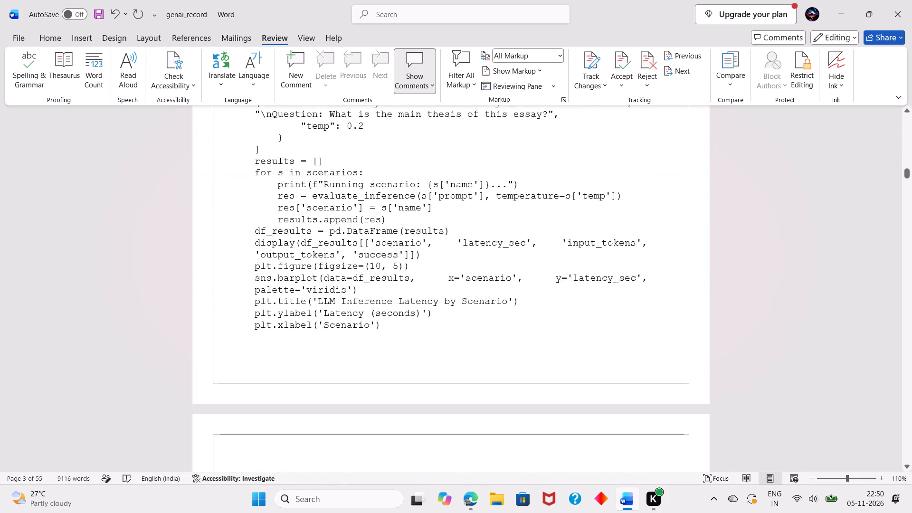
scroll(430, 304, down, 7)
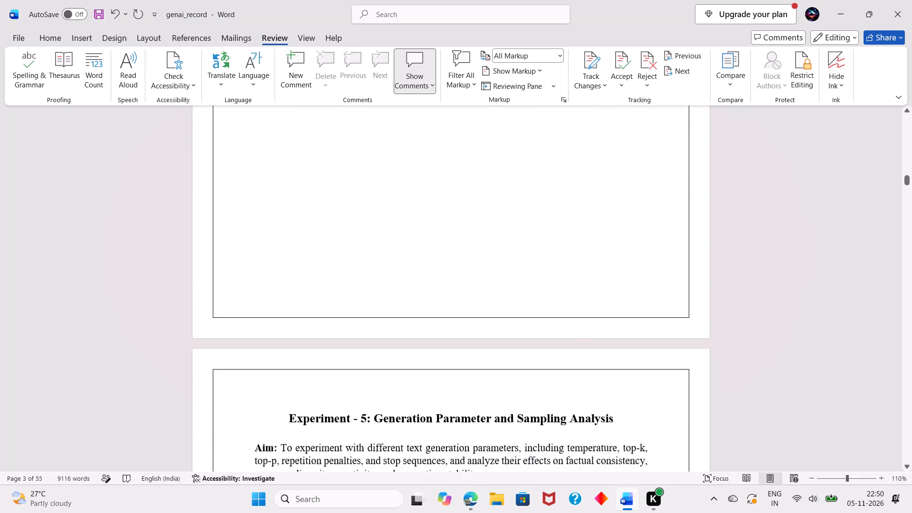
scroll(430, 304, down, 7)
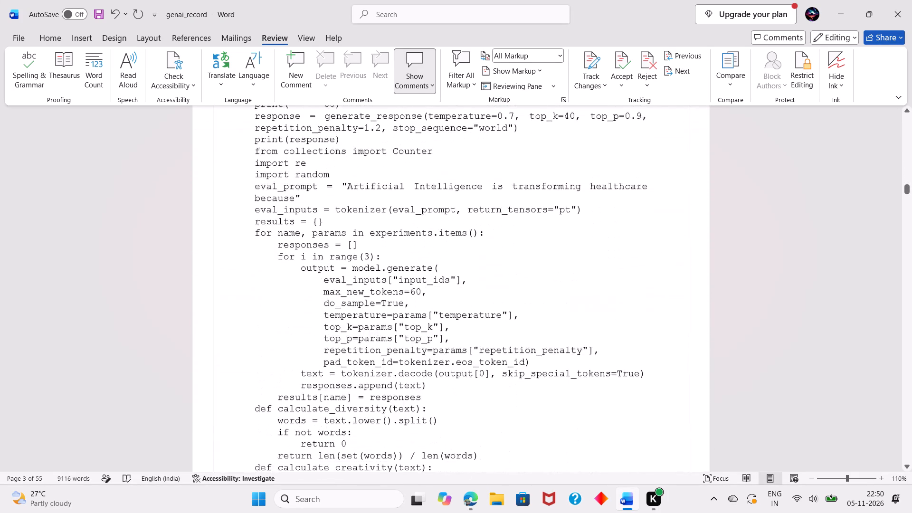
scroll(430, 304, down, 7)
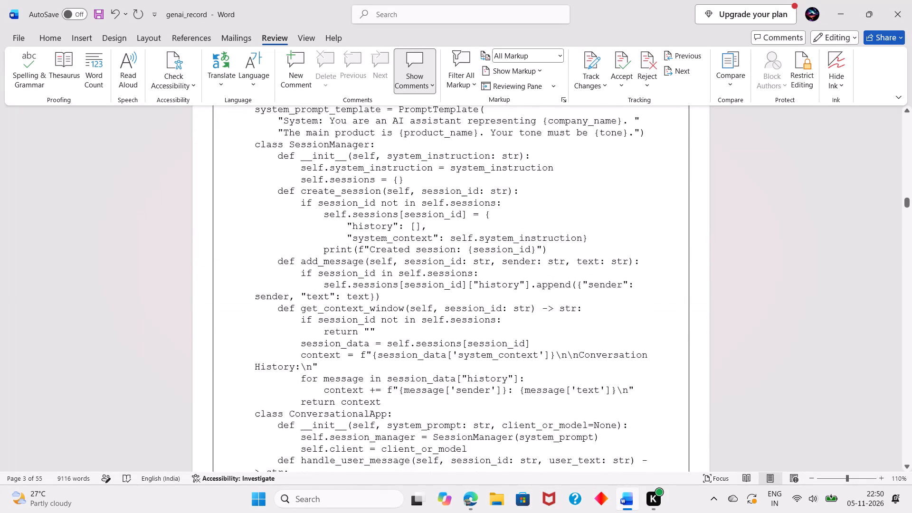
scroll(430, 304, down, 8)
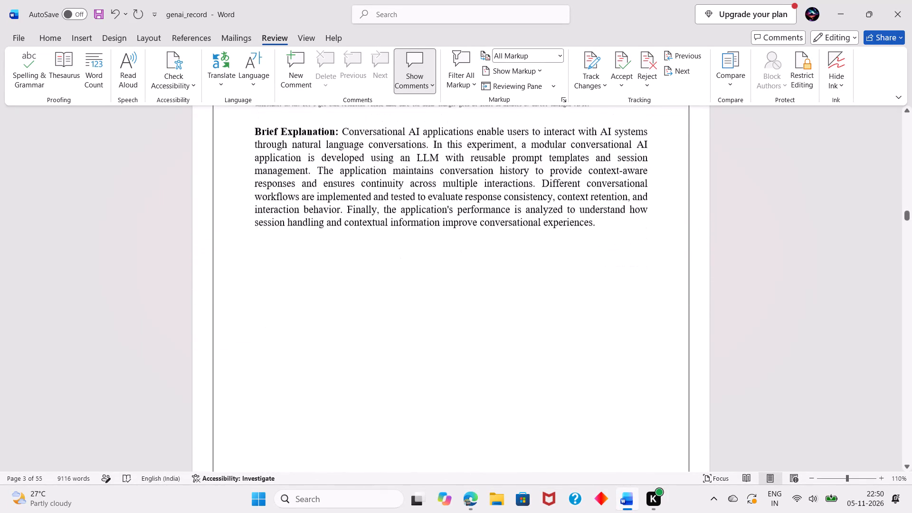
scroll(430, 304, down, 4)
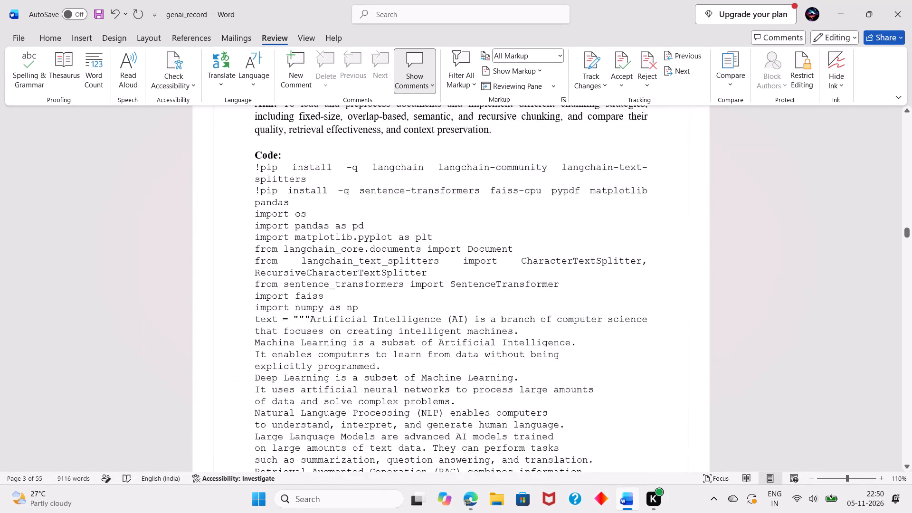
scroll(430, 304, down, 9)
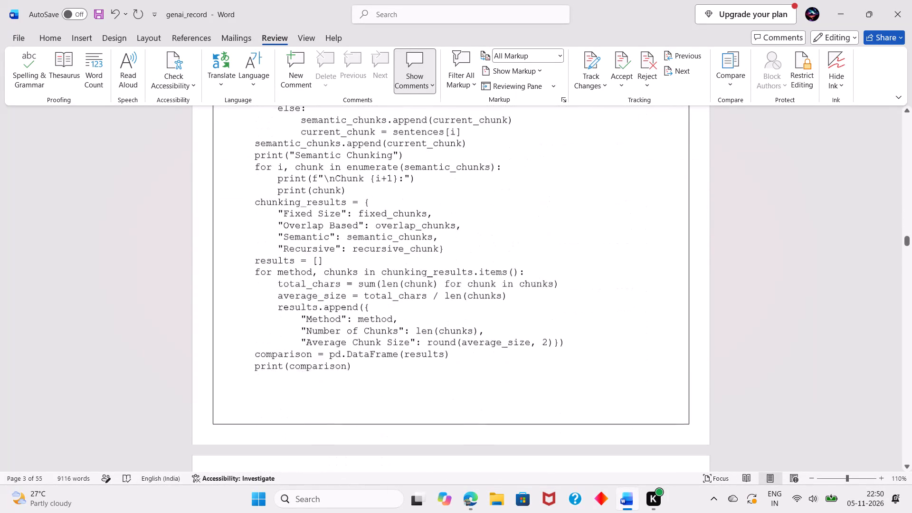
scroll(430, 304, down, 9)
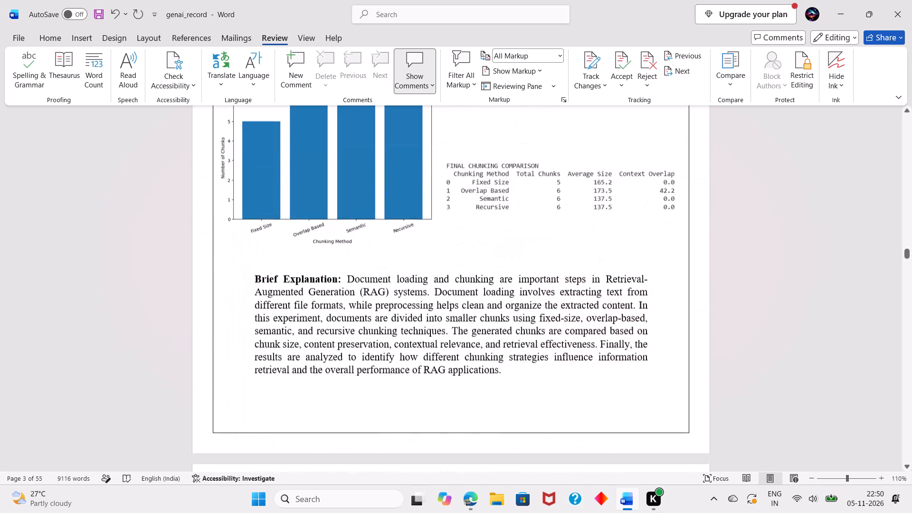
scroll(430, 304, down, 7)
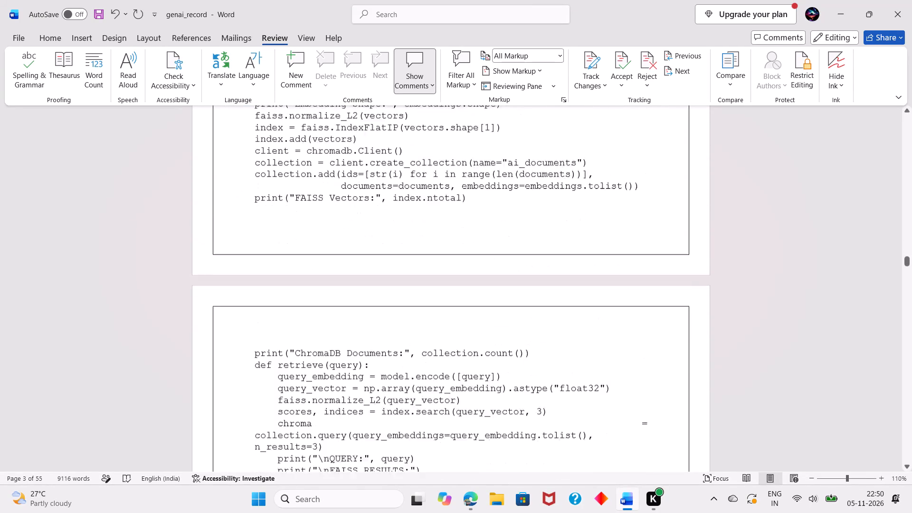
scroll(430, 304, down, 6)
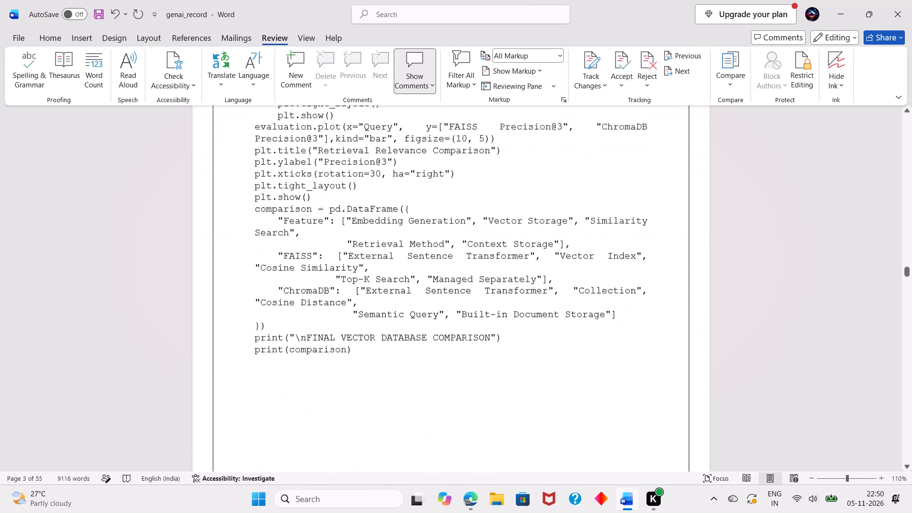
scroll(430, 304, down, 5)
scroll(430, 304, up, 1)
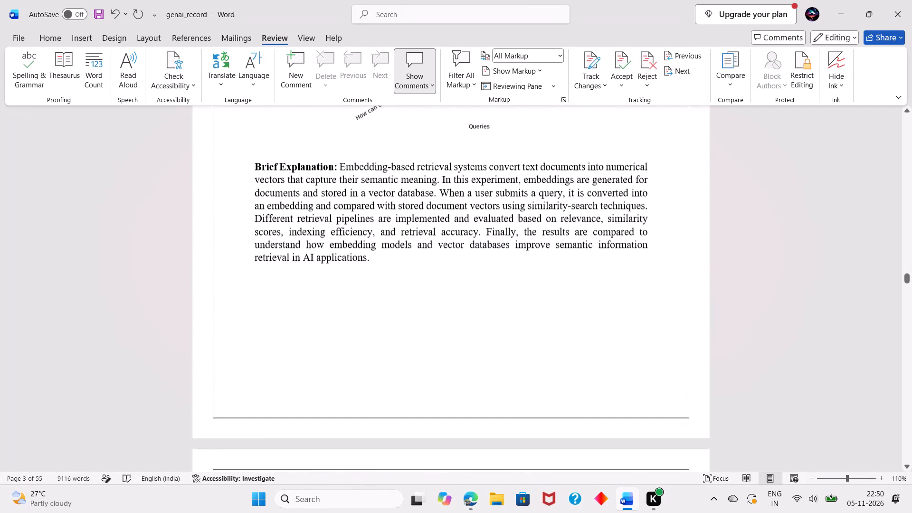
scroll(430, 304, up, 1)
scroll(430, 304, down, 6)
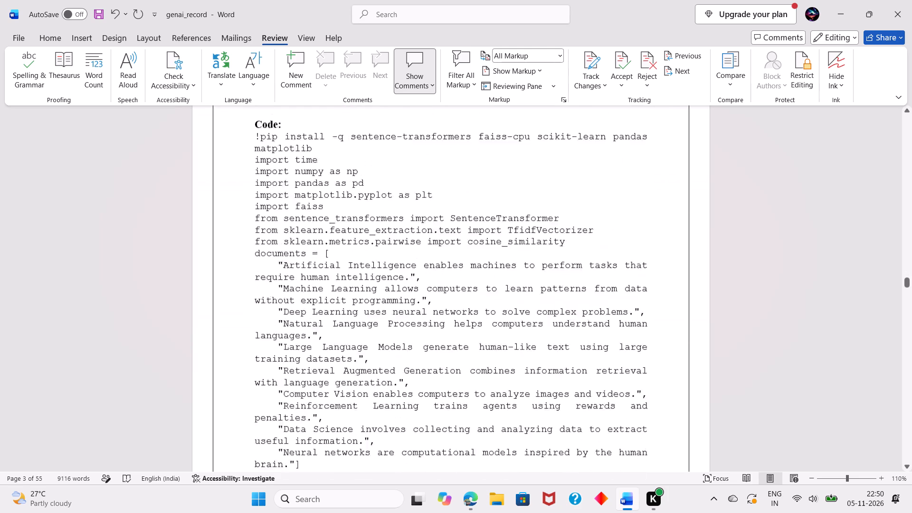
scroll(430, 304, down, 8)
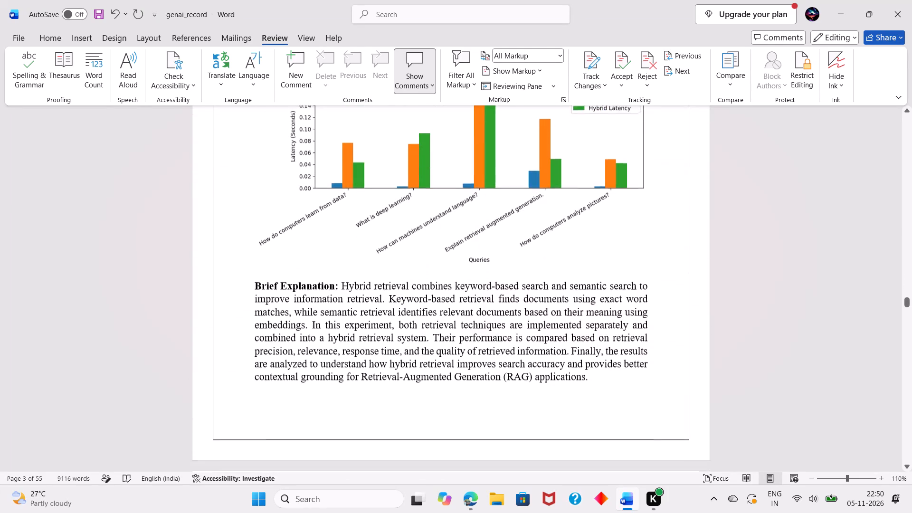
scroll(430, 304, down, 4)
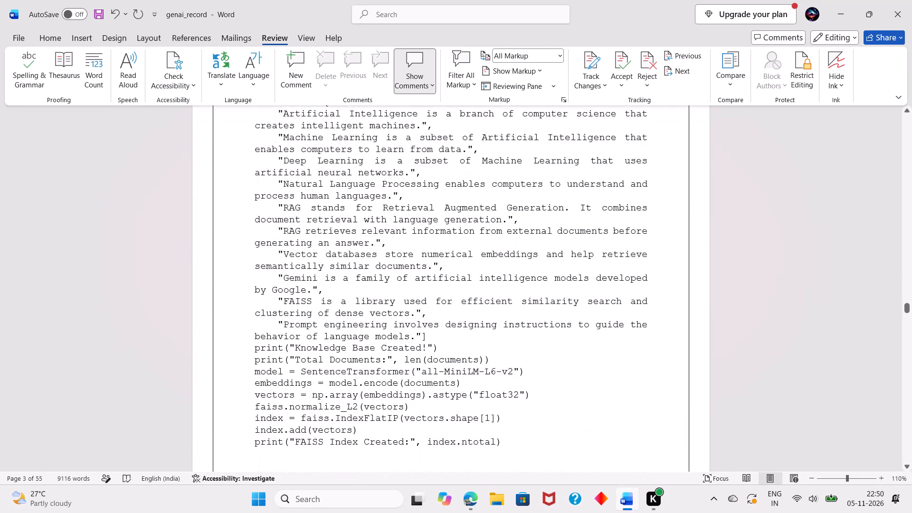
scroll(430, 304, down, 6)
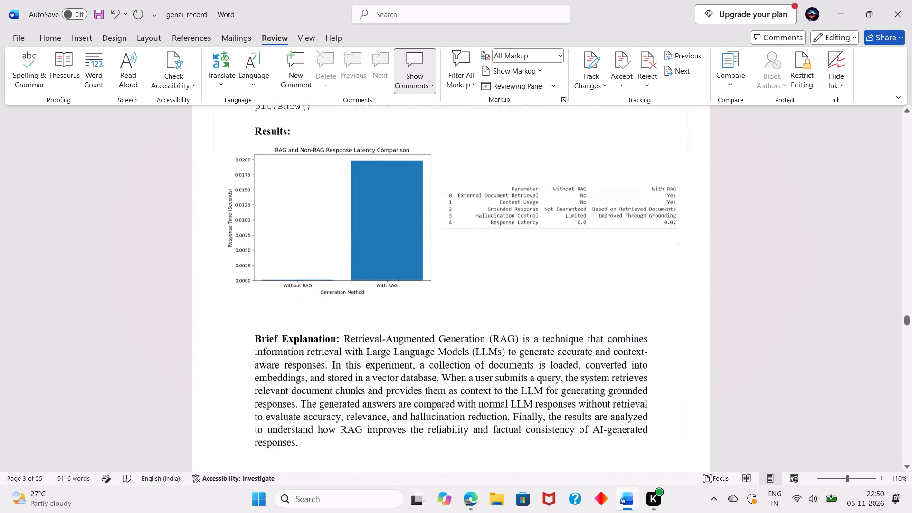
scroll(430, 304, down, 6)
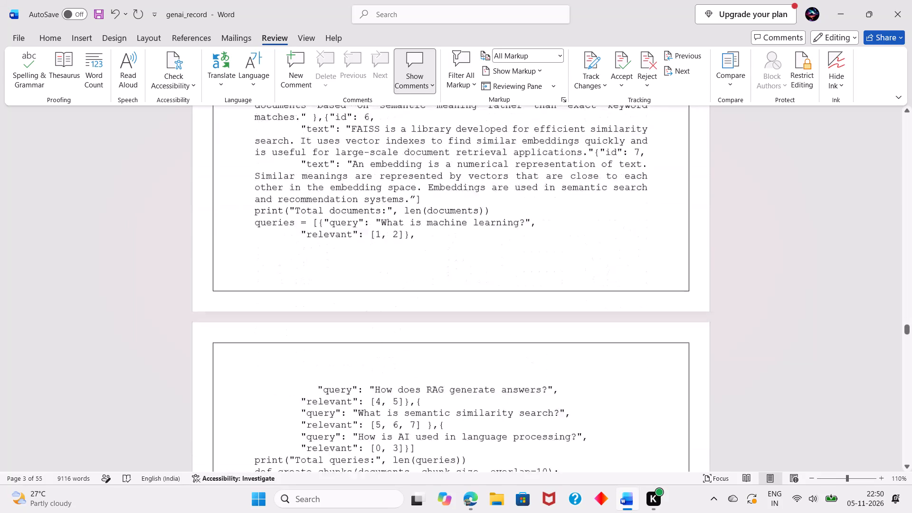
scroll(430, 304, down, 3)
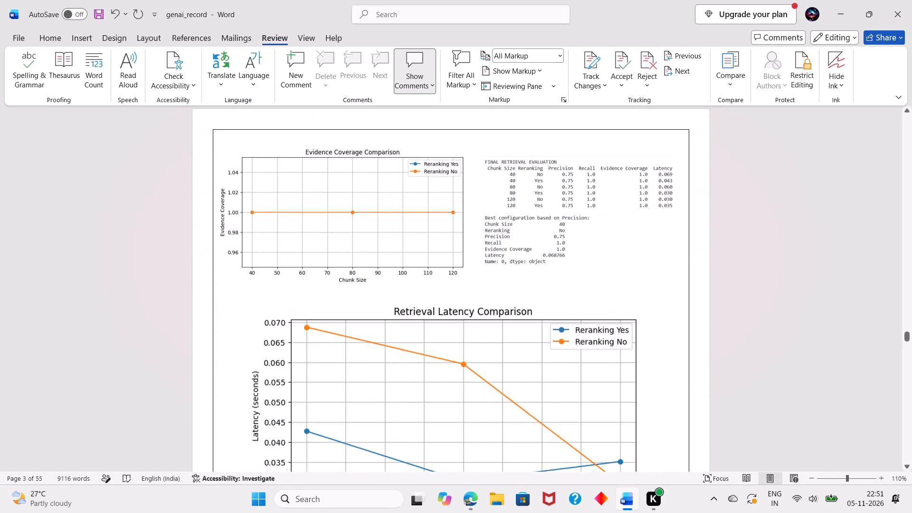
scroll(430, 304, down, 4)
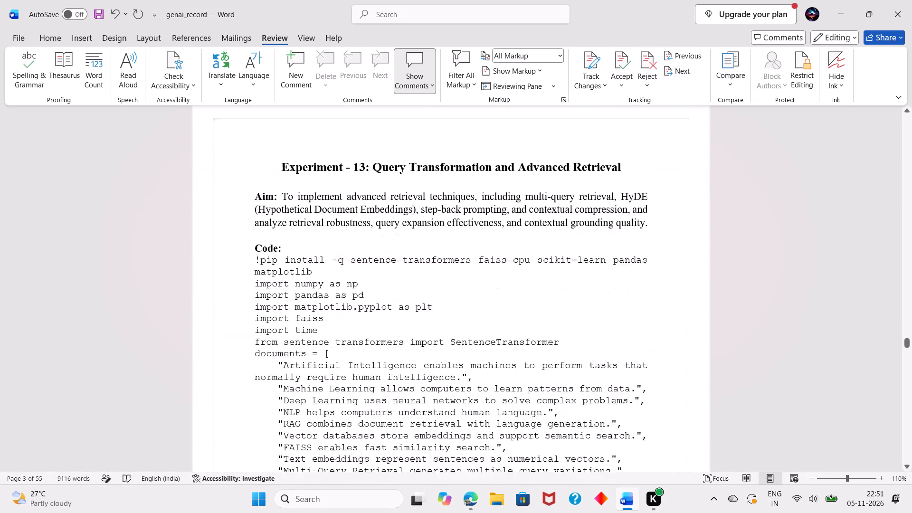
scroll(430, 304, down, 6)
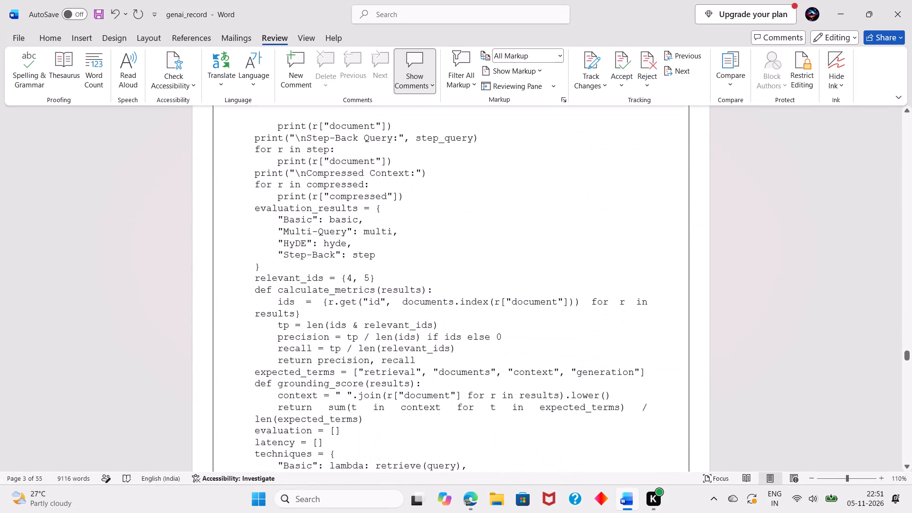
scroll(430, 304, down, 6)
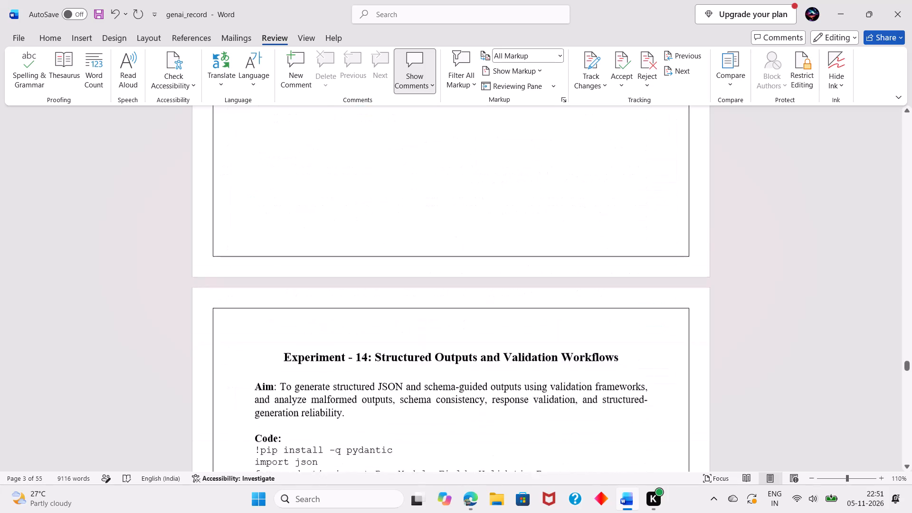
scroll(430, 304, down, 5)
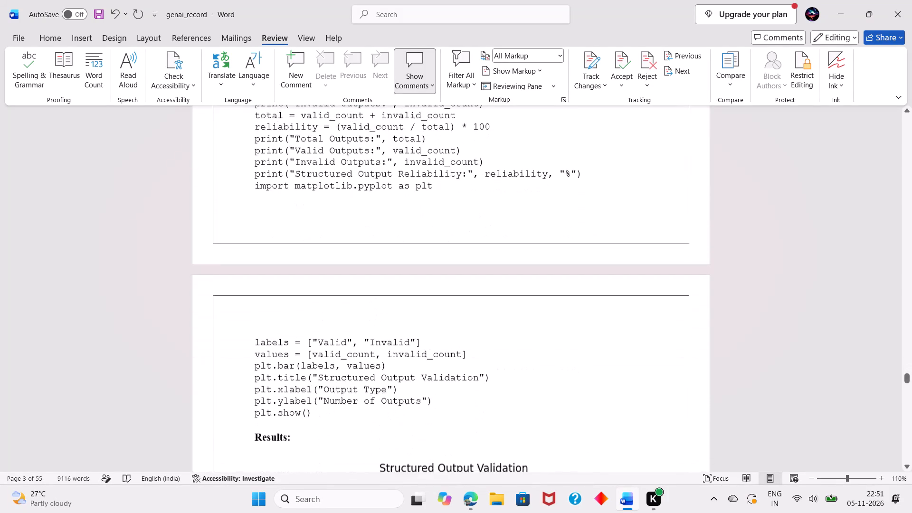
scroll(430, 304, down, 1)
scroll(430, 304, up, 3)
scroll(430, 304, right, 1)
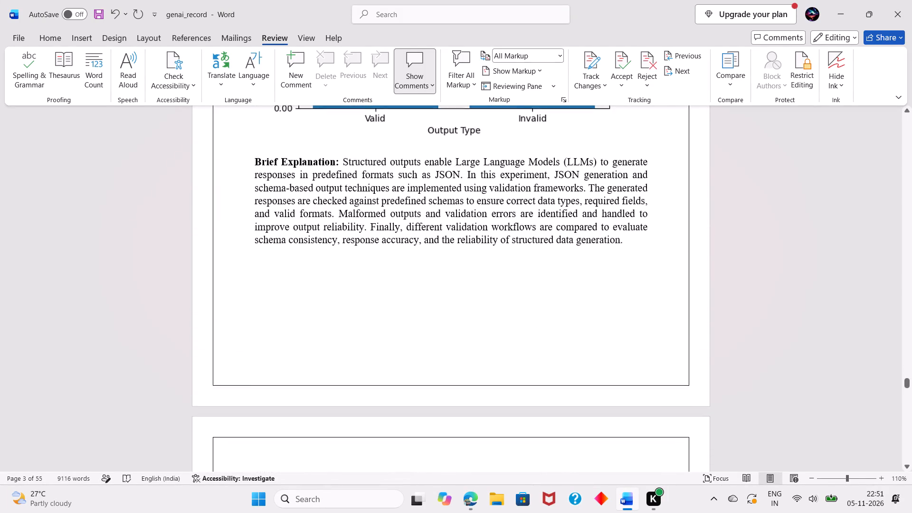
Look through the remaining experiments, from structured outputs to multimodal prompting, checking code listings, Results charts, Brief Explanations and page breaks.
scroll(430, 304, right, 1)
scroll(430, 304, down, 2)
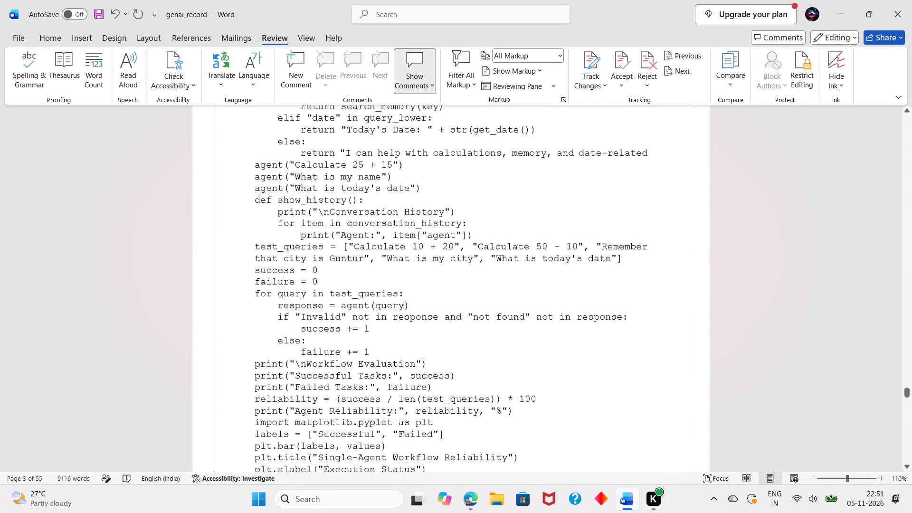
scroll(430, 304, down, 5)
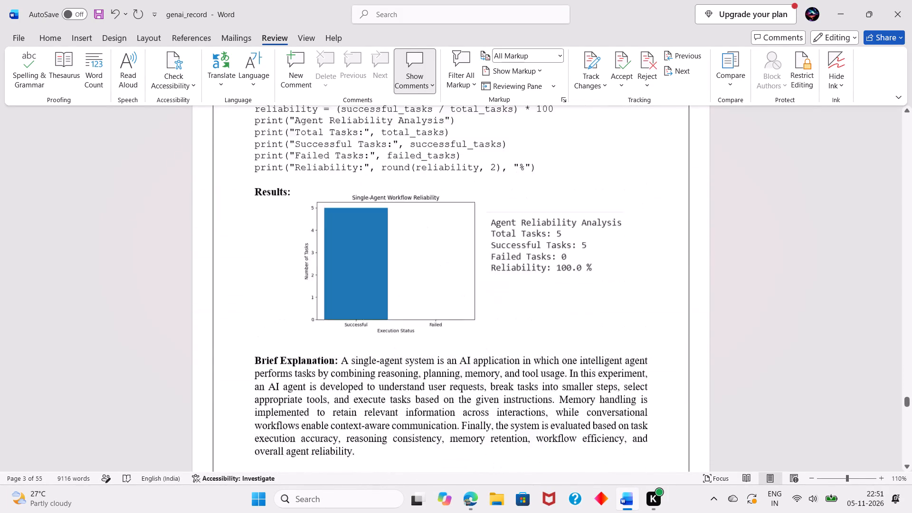
scroll(430, 304, down, 10)
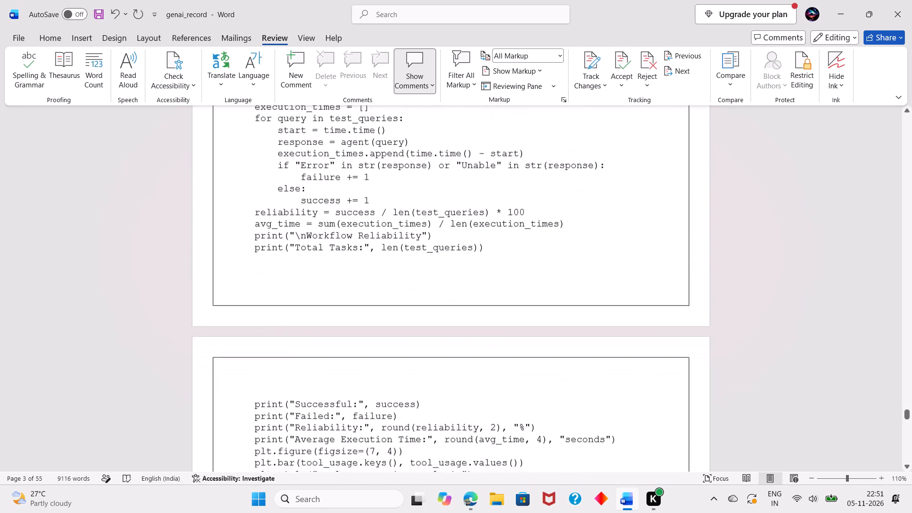
scroll(430, 304, down, 5)
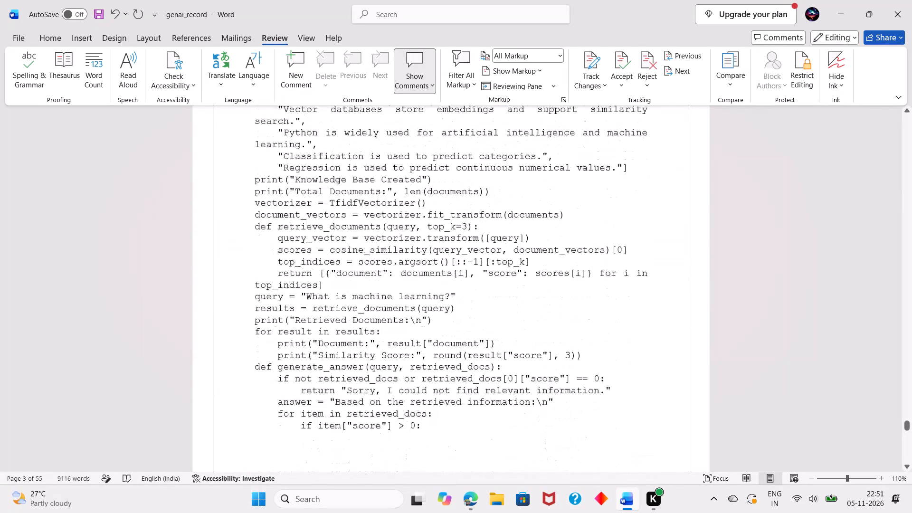
scroll(430, 304, down, 8)
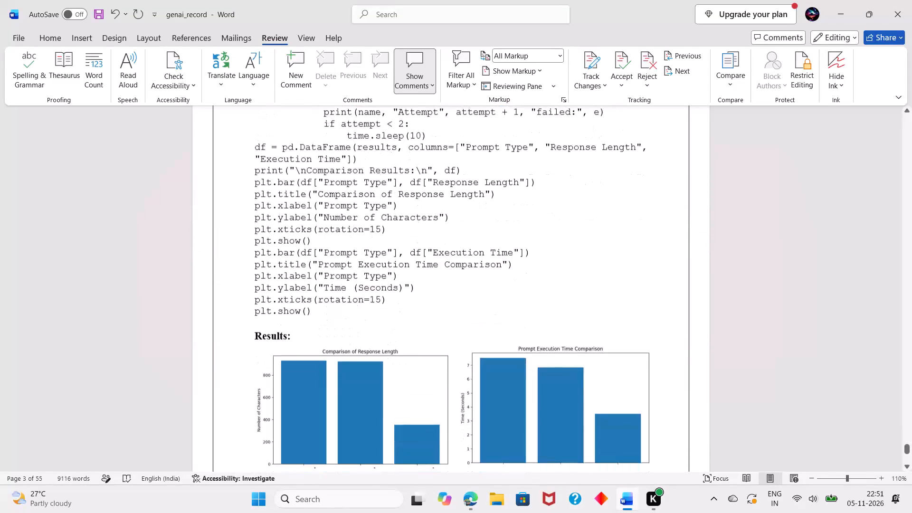
scroll(430, 304, down, 4)
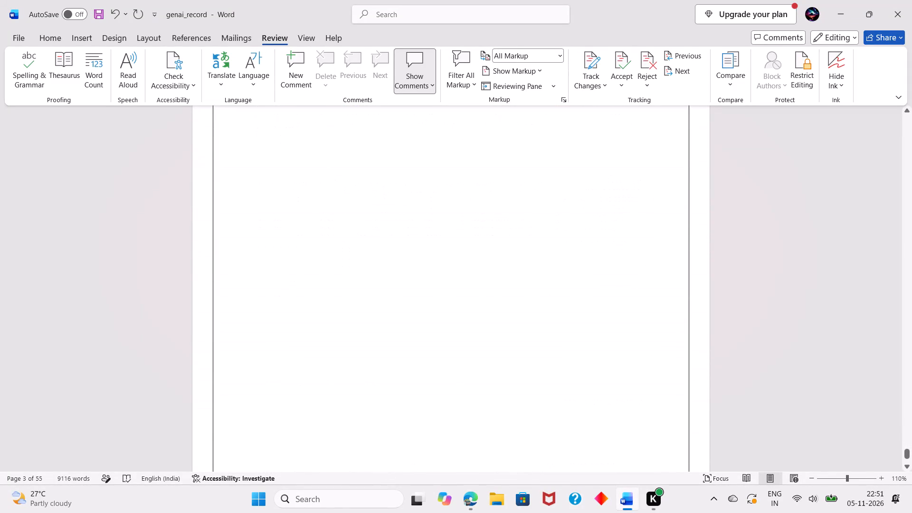
Remove the blank last page after the multimodal experiment's Brief Explanation.
scroll(430, 304, down, 1)
scroll(430, 304, up, 2)
click(389, 305)
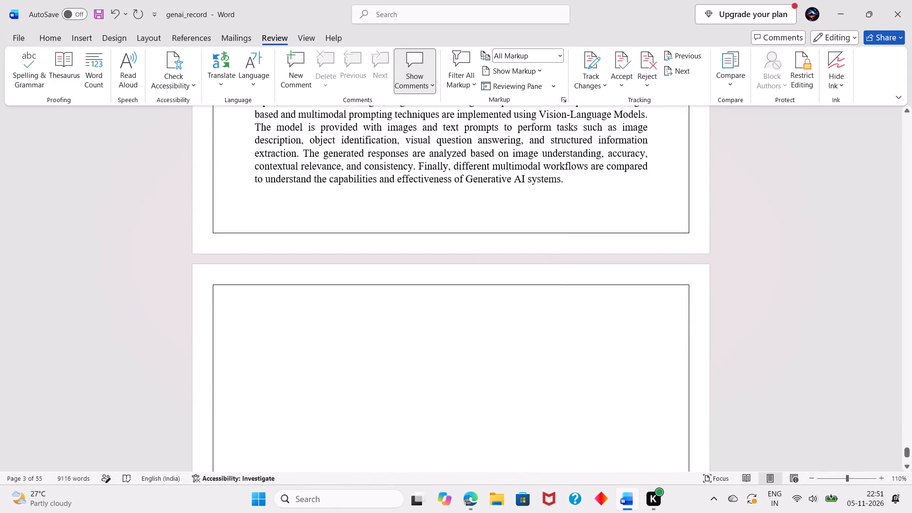
key(BackSpace)
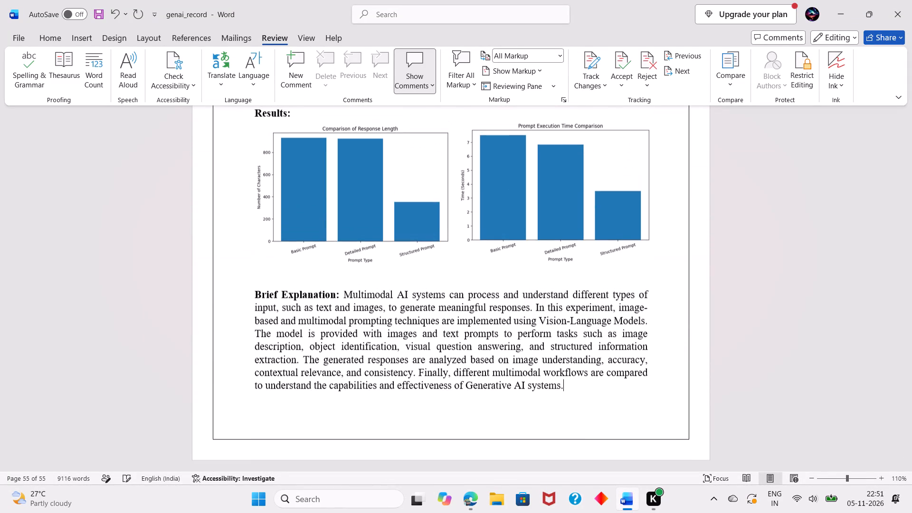
Save the genai_record document and open its file management page.
scroll(385, 322, down, 2)
scroll(548, 366, down, 1)
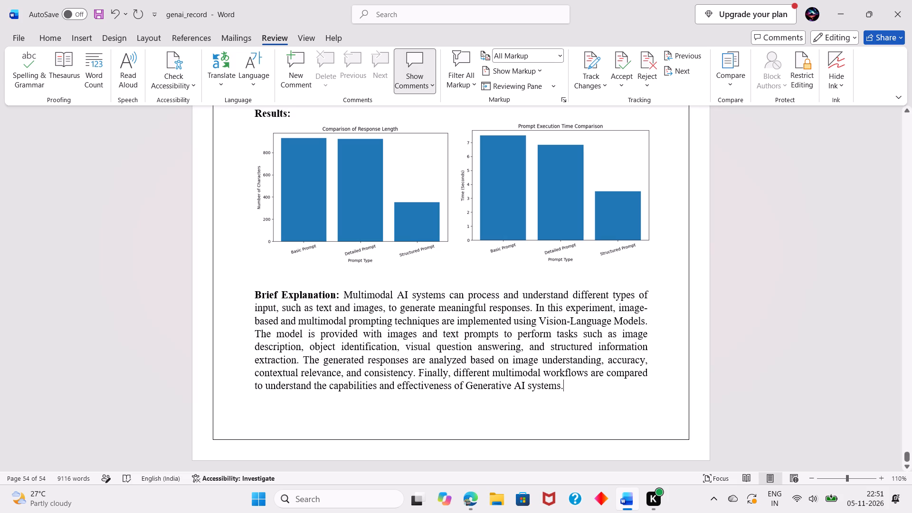
scroll(548, 366, down, 2)
key(ctrl+s)
scroll(548, 366, down, 2)
scroll(548, 366, up, 8)
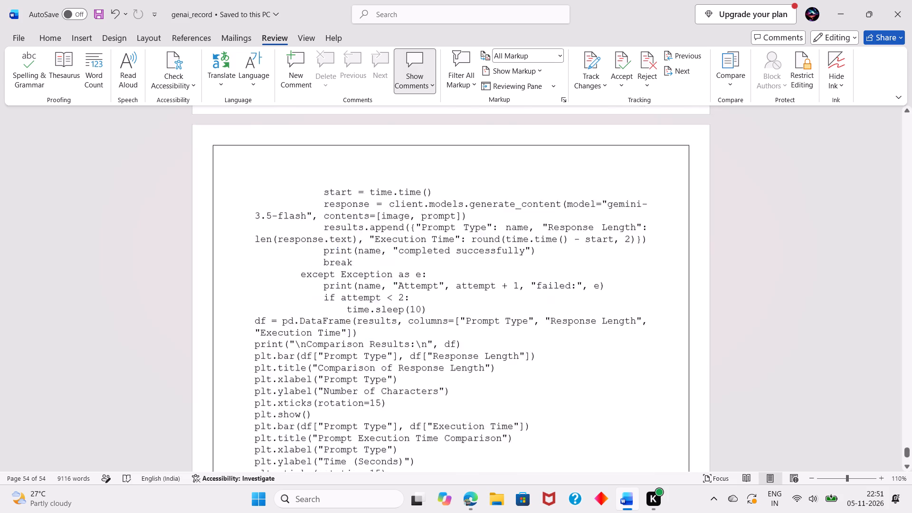
scroll(548, 366, up, 11)
scroll(444, 308, up, 20)
scroll(444, 308, up, 6)
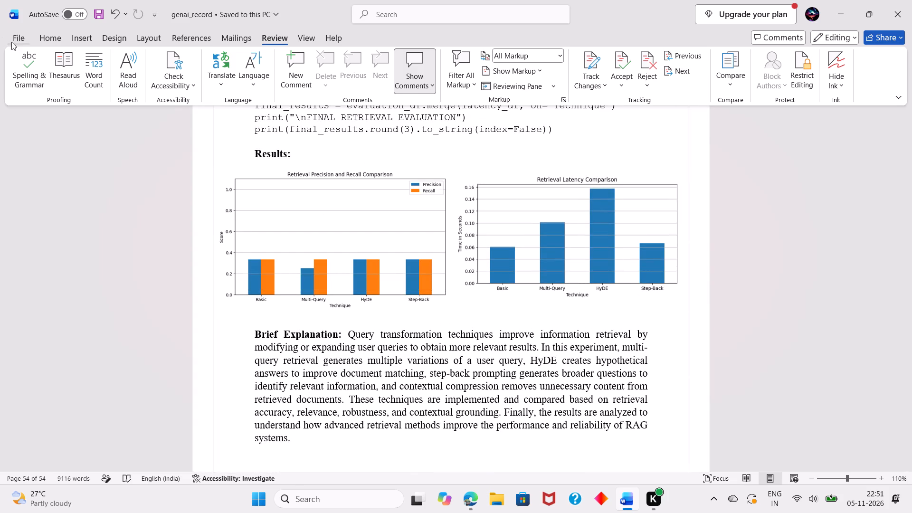
click(12, 42)
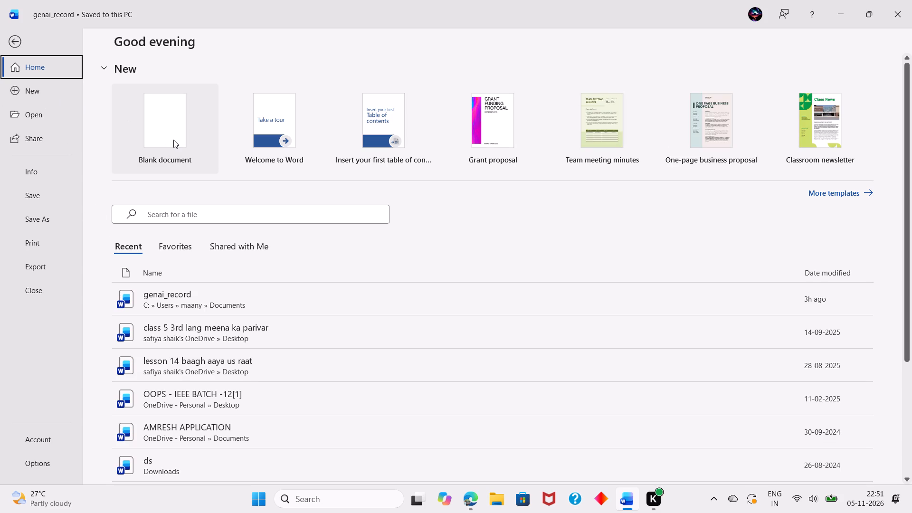
key(ctrl+s)
key(ctrl+s)
Open WhatsApp from the installed apps.
click(259, 499)
click(359, 403)
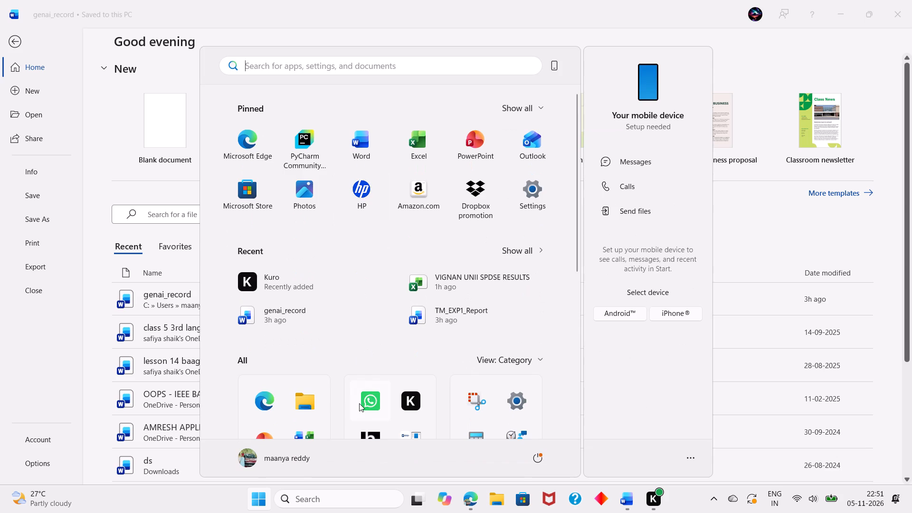
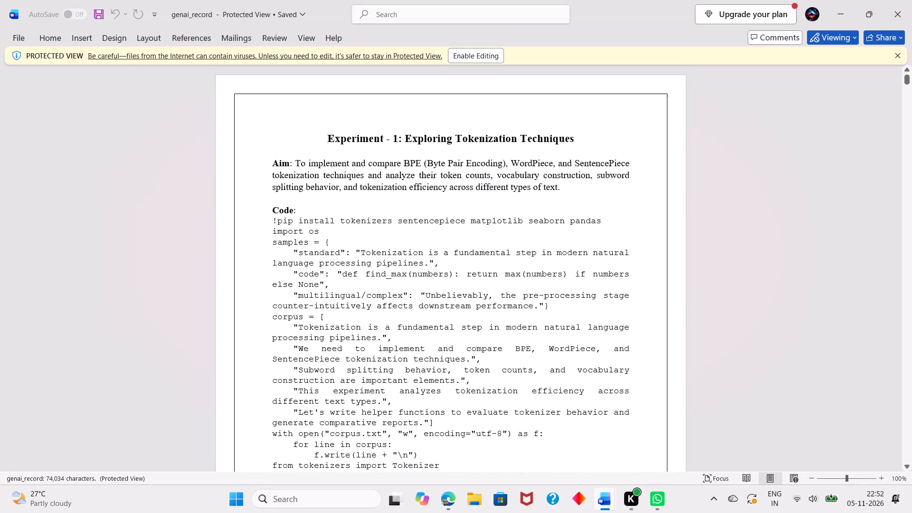
Review the Protected View copy of genai_record, checking the multimodal, retrieval-augmented and tool-integrated agent experiments' page layout, and close the copy.
scroll(505, 275, up, 1)
scroll(505, 275, down, 17)
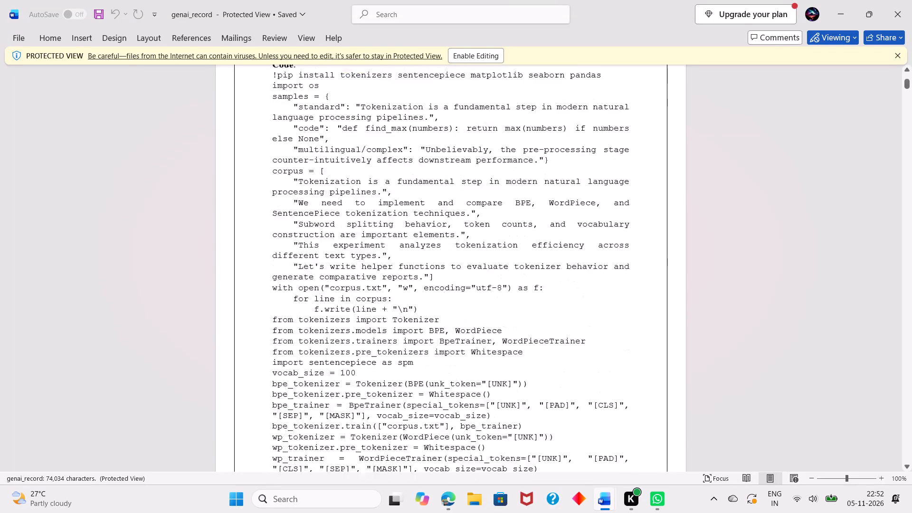
scroll(505, 275, down, 20)
scroll(505, 275, down, 20)
scroll(505, 275, down, 20)
scroll(505, 275, down, 4)
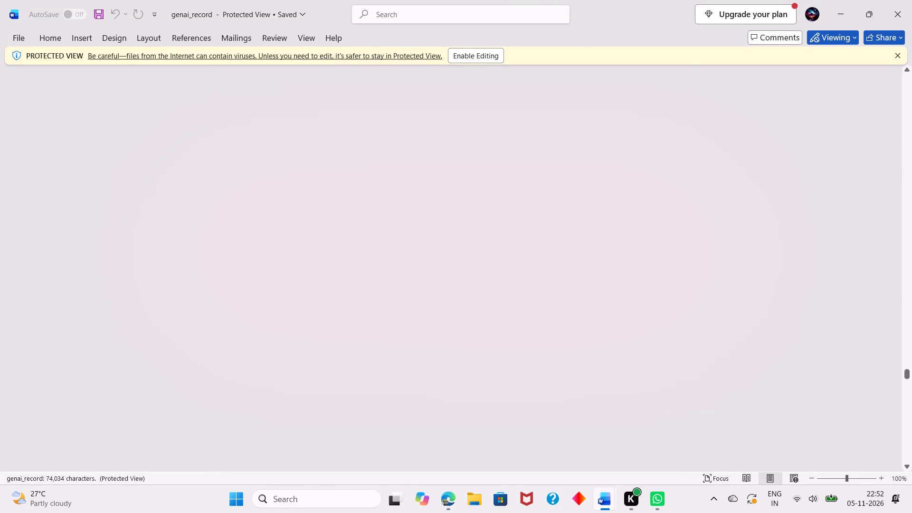
scroll(505, 275, down, 8)
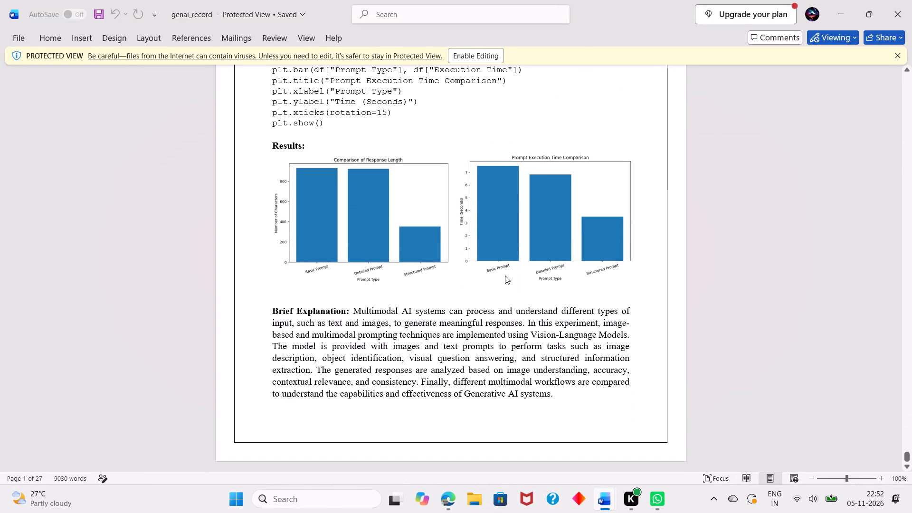
scroll(505, 275, up, 8)
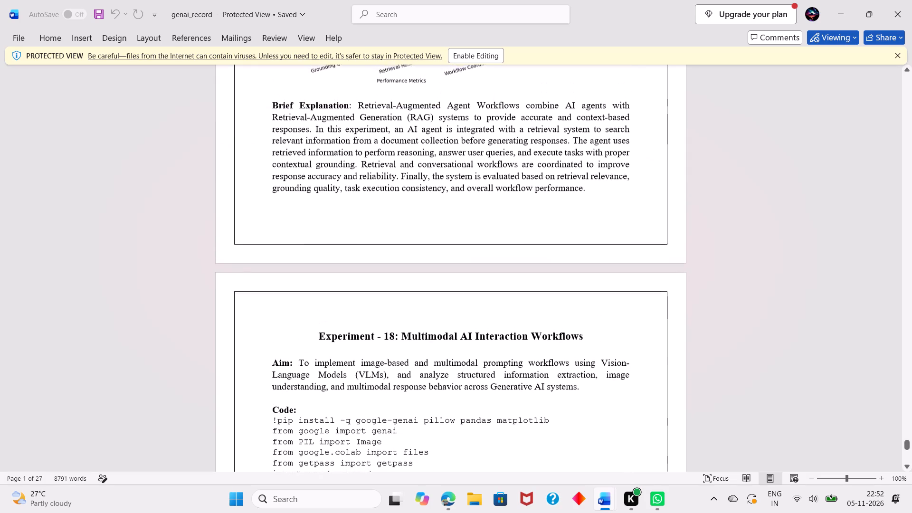
scroll(505, 275, up, 4)
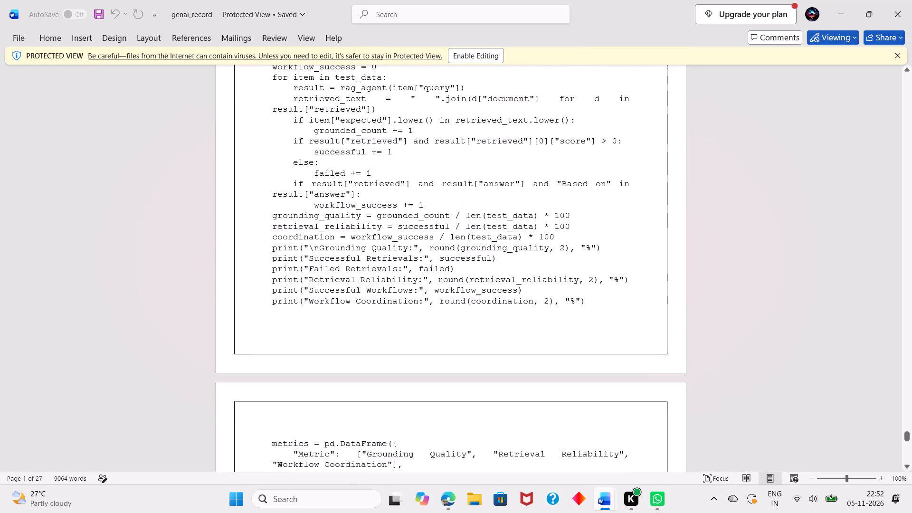
scroll(505, 275, up, 8)
scroll(505, 275, down, 1)
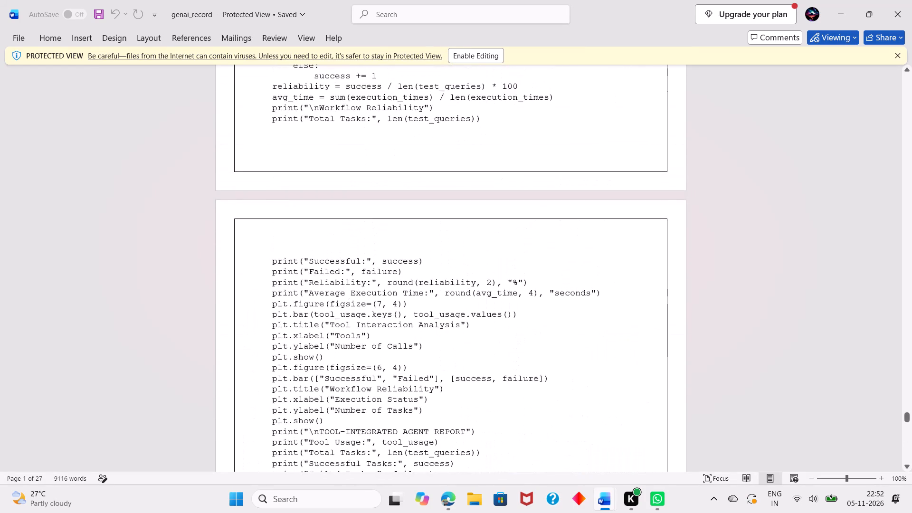
scroll(505, 275, down, 1)
click(898, 6)
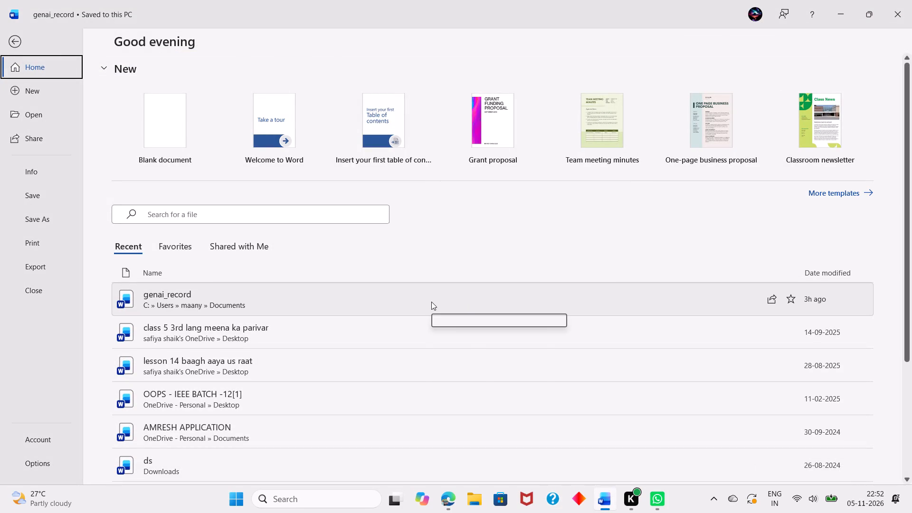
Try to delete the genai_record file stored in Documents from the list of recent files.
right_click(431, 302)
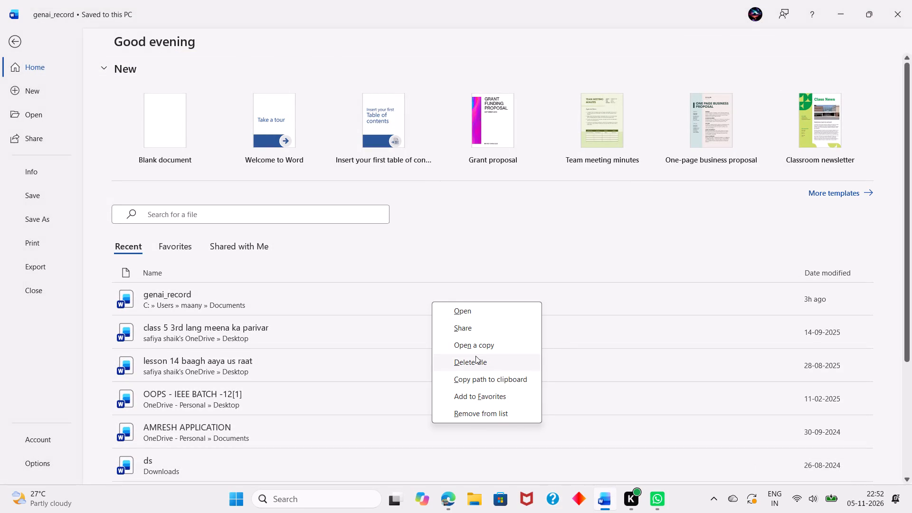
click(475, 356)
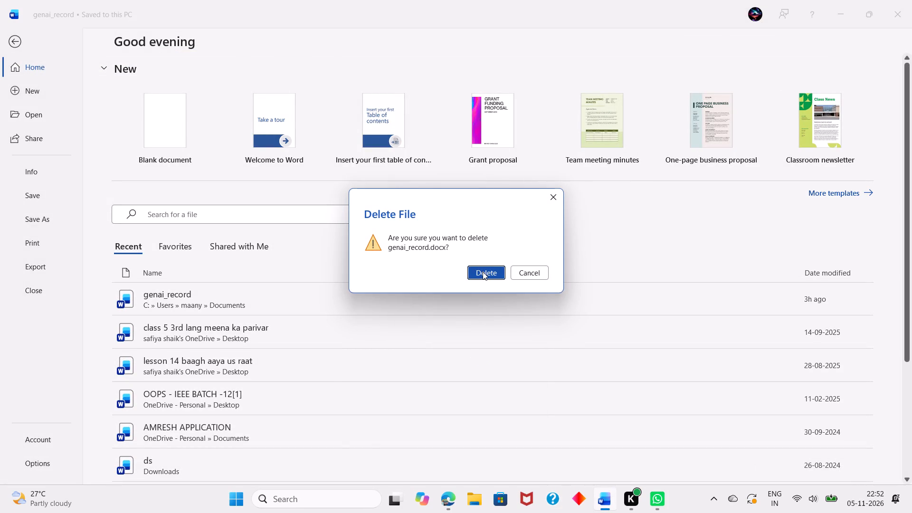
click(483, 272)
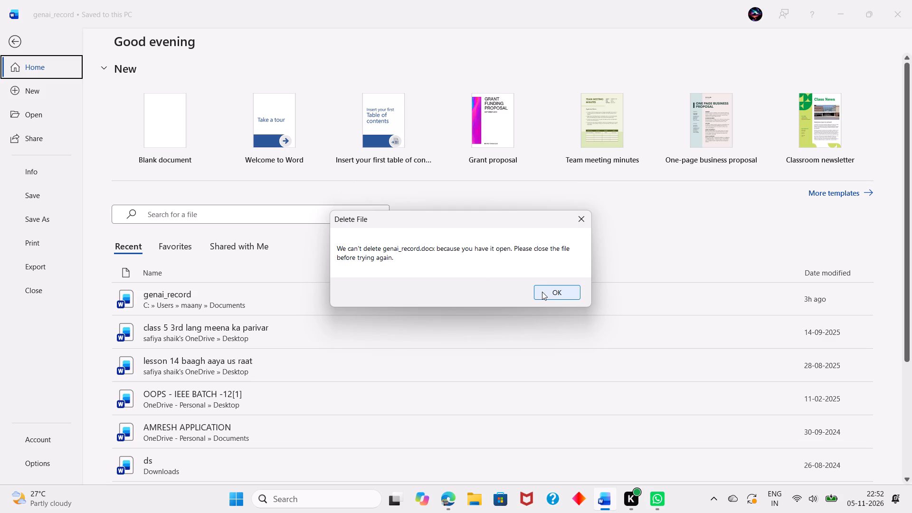
Abandon the file deletion and return to the open genai_record document.
click(542, 292)
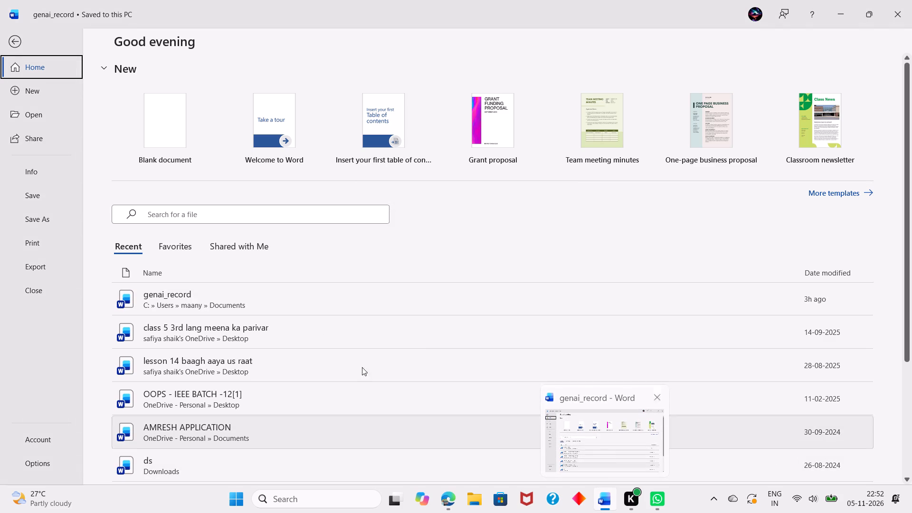
click(10, 40)
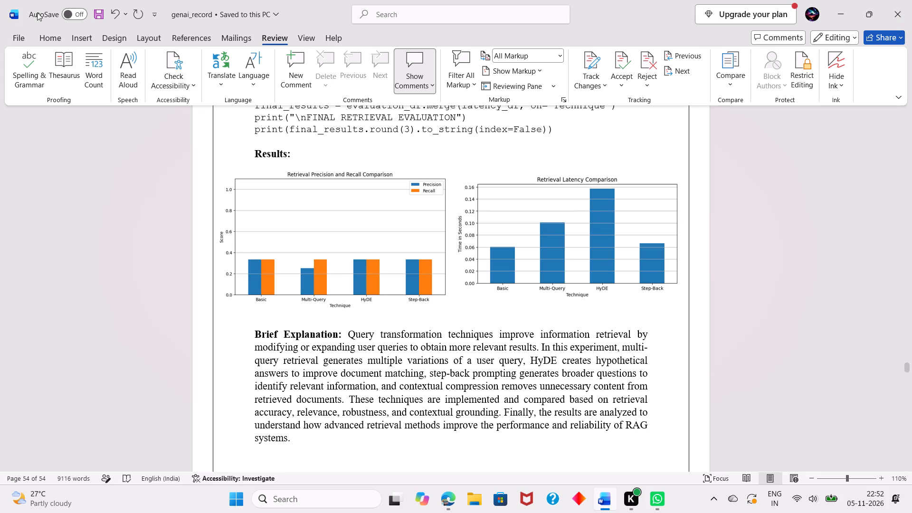
Open the document "class 5 3rd lang meena ka parivar" from the list of recent files.
click(19, 37)
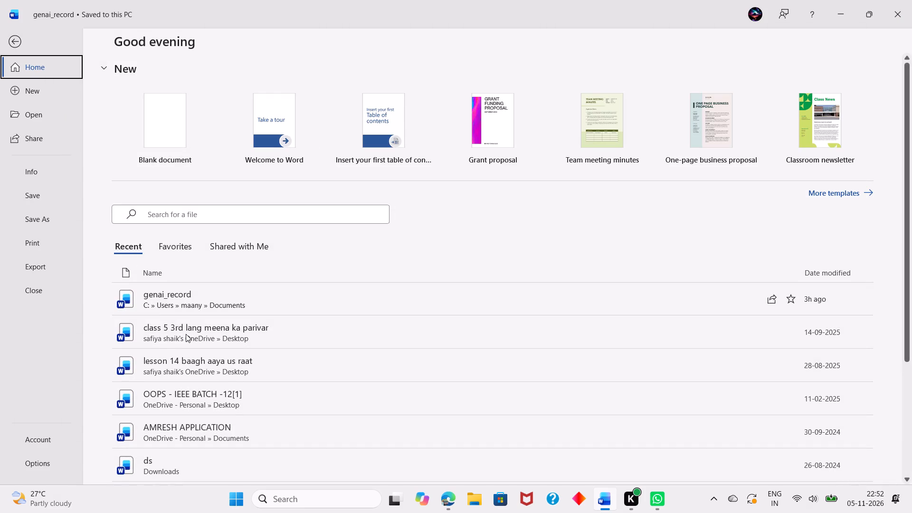
click(186, 334)
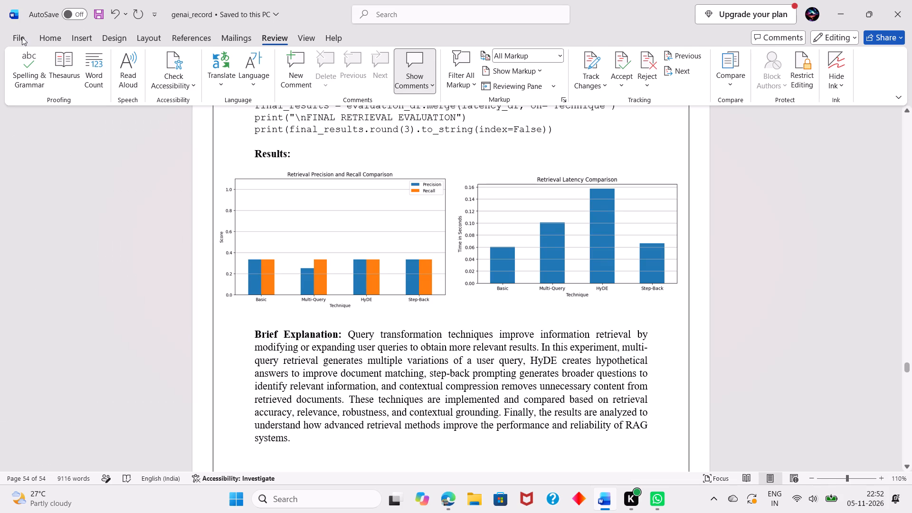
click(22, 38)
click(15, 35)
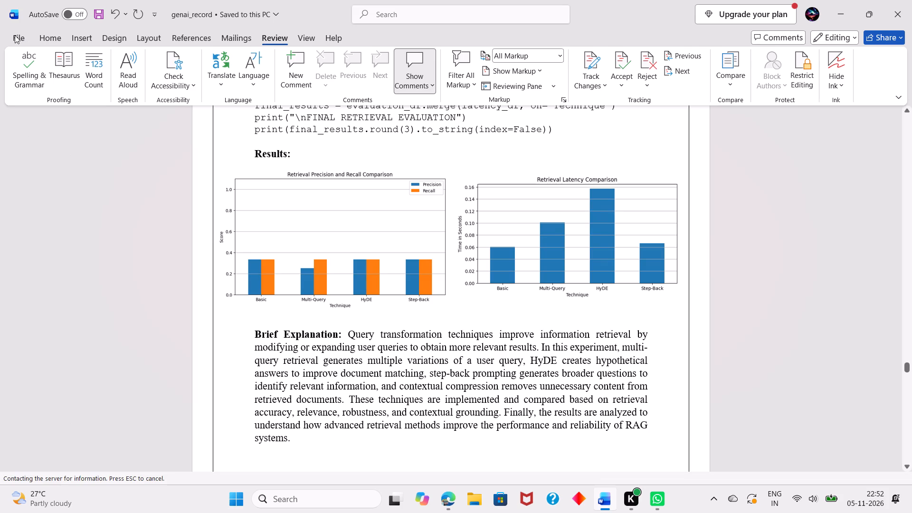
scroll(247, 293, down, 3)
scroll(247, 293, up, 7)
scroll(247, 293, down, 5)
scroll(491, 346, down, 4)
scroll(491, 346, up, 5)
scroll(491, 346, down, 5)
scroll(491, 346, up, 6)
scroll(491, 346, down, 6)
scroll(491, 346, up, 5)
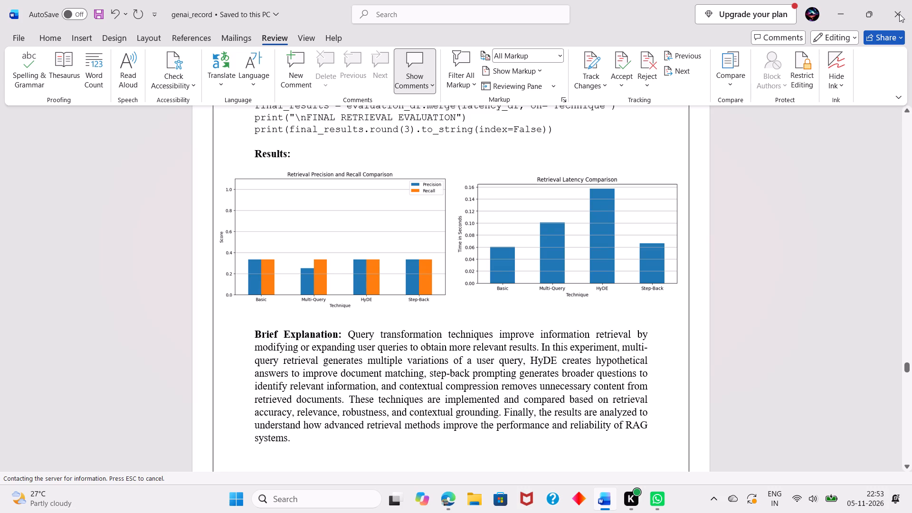
Try to close the genai_record document window.
click(899, 14)
click(892, 11)
scroll(563, 487, down, 6)
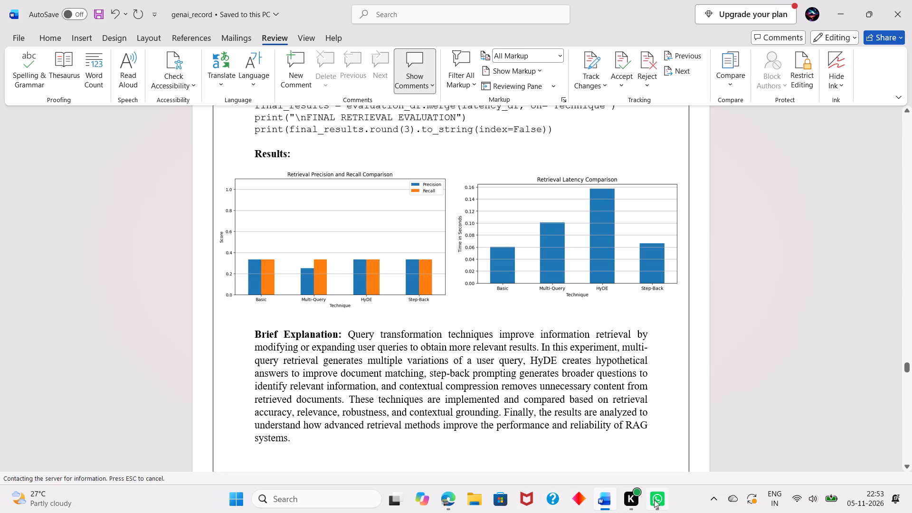
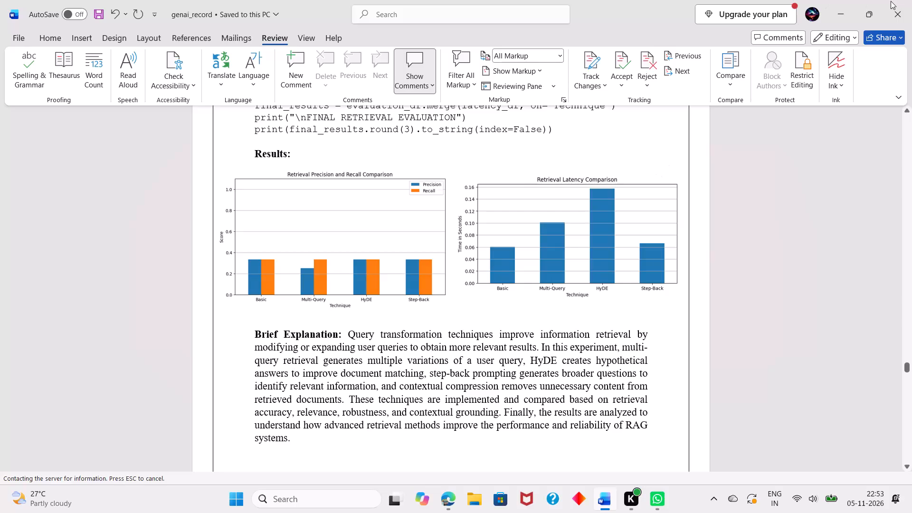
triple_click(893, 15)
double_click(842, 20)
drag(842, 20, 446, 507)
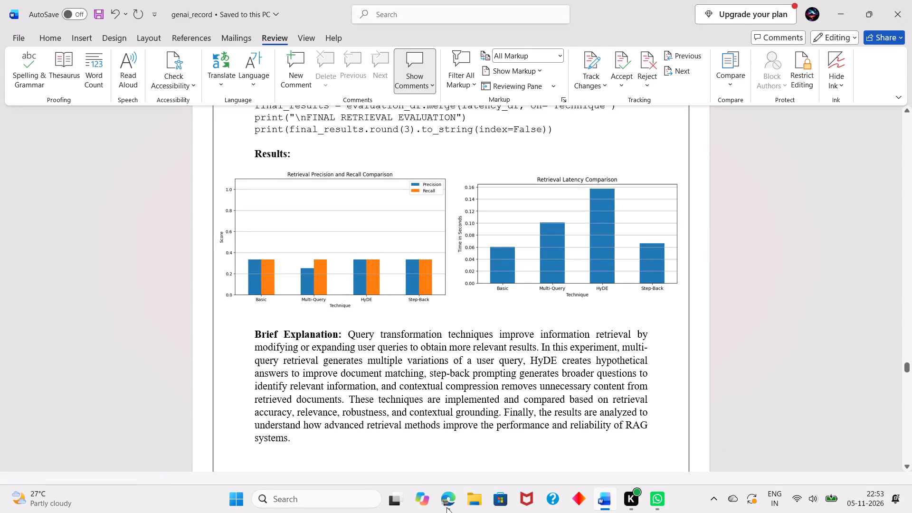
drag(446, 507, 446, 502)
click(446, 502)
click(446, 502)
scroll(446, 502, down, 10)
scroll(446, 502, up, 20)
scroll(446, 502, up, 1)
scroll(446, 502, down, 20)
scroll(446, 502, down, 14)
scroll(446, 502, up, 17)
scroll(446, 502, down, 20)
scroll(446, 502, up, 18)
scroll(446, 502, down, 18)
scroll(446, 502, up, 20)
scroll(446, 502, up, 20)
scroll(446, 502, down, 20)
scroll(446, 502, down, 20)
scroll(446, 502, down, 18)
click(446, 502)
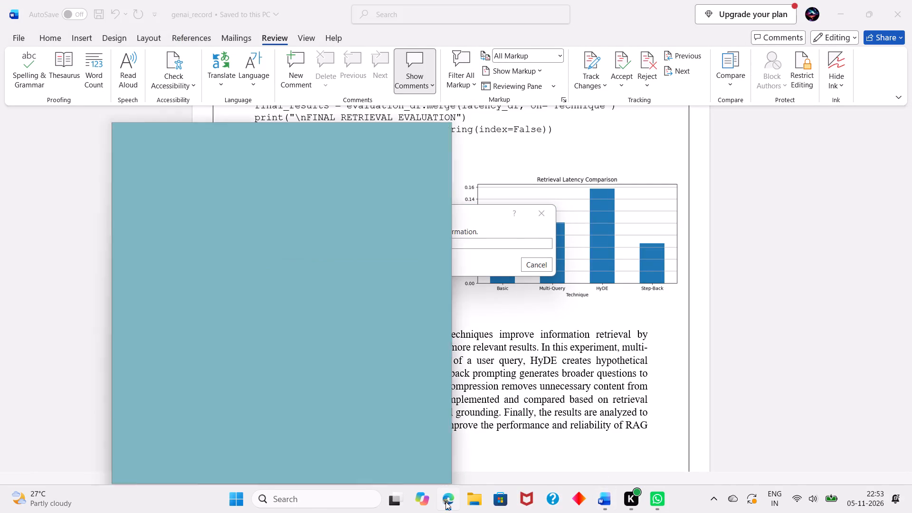
Dismiss the file-opening message and close the genai_record document window.
click(536, 288)
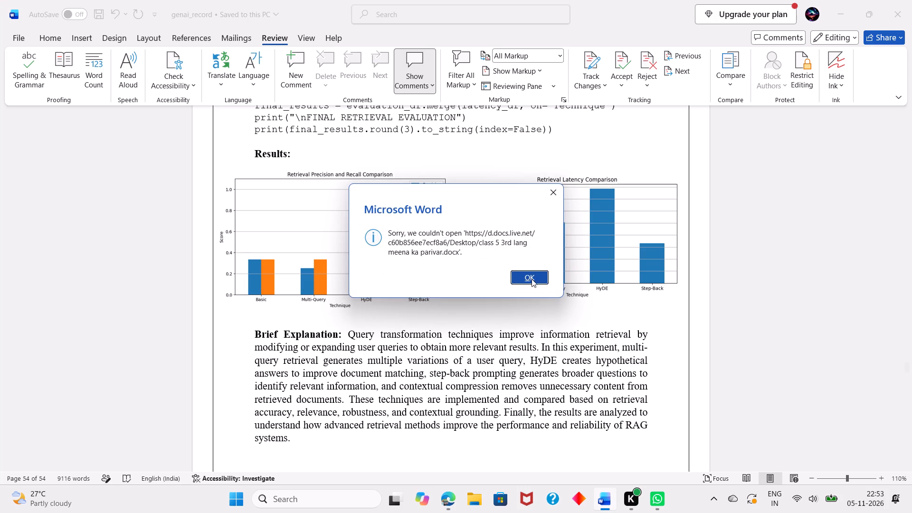
click(532, 279)
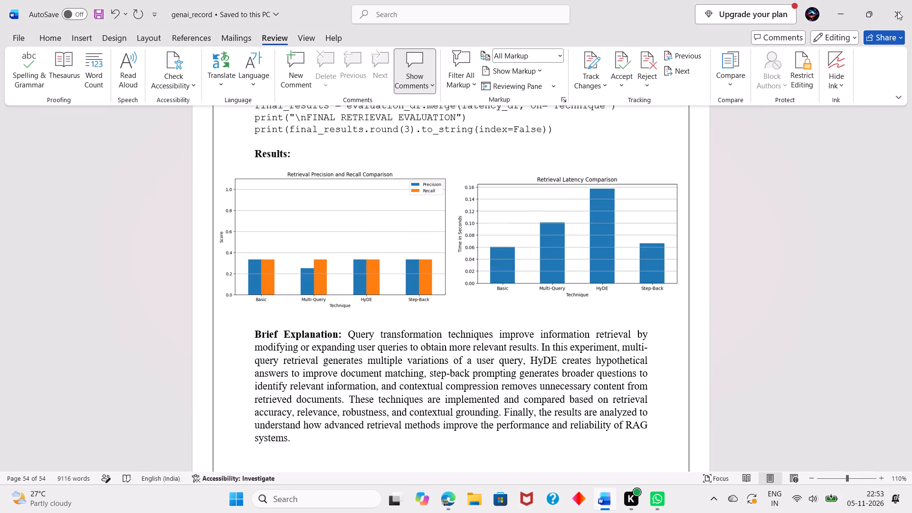
click(897, 11)
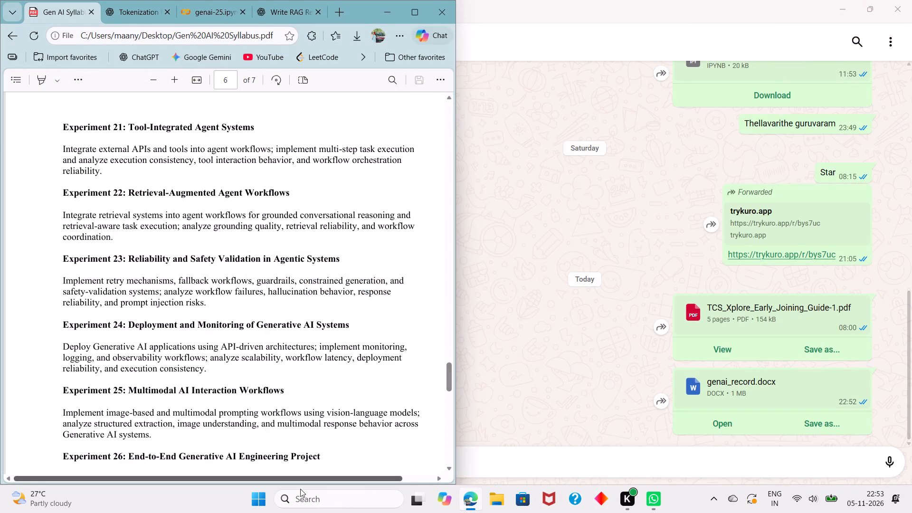
Search the computer for "word" and launch the Word app.
click(305, 496)
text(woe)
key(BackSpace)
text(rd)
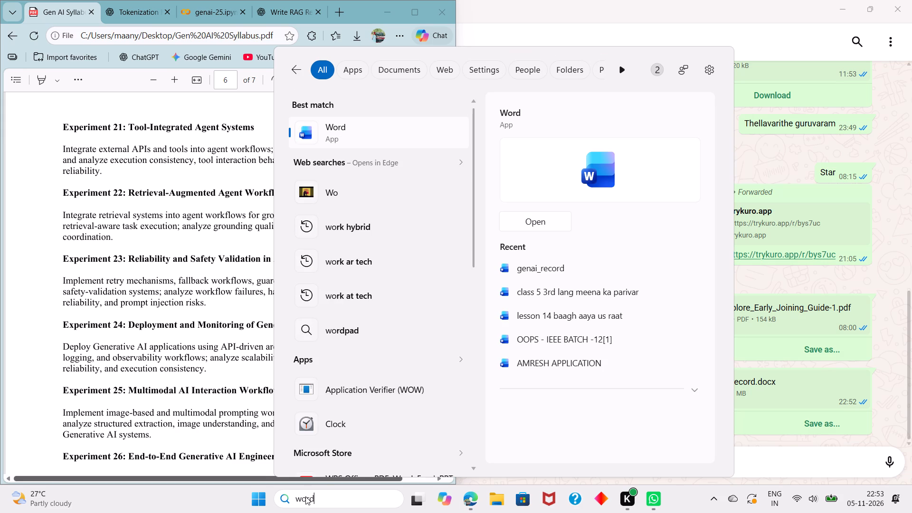
click(381, 142)
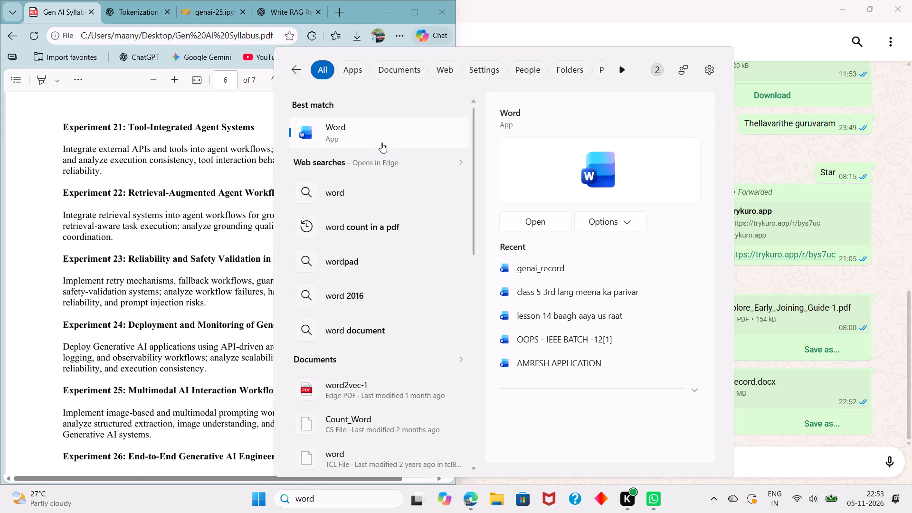
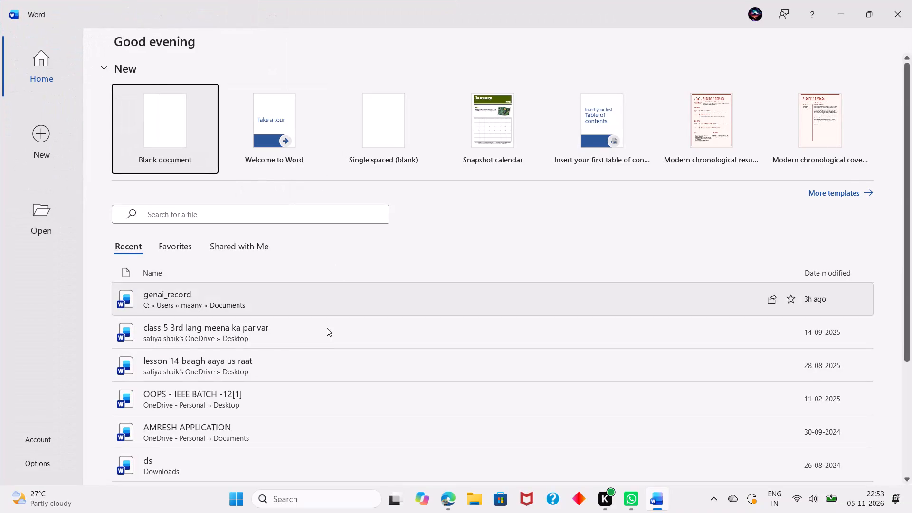
Reopen the recent genai_record document stored in Documents and bring up its file management page.
click(279, 294)
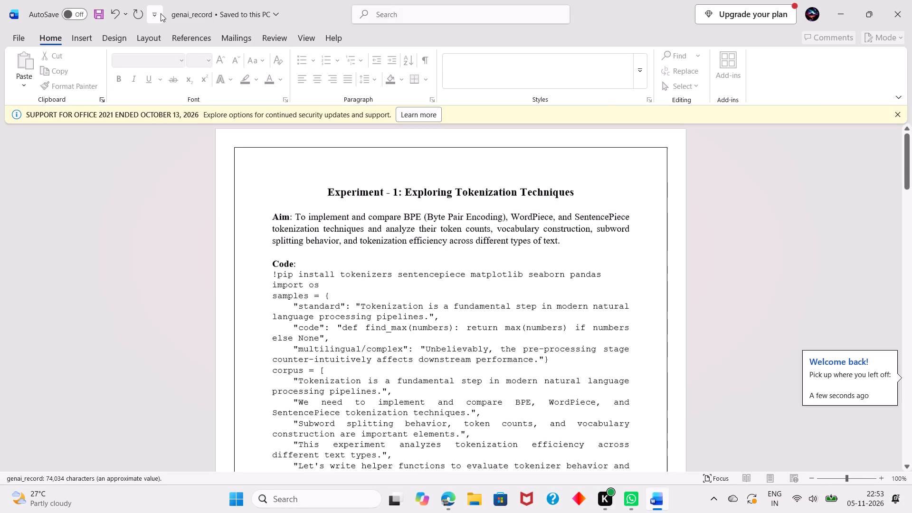
click(16, 42)
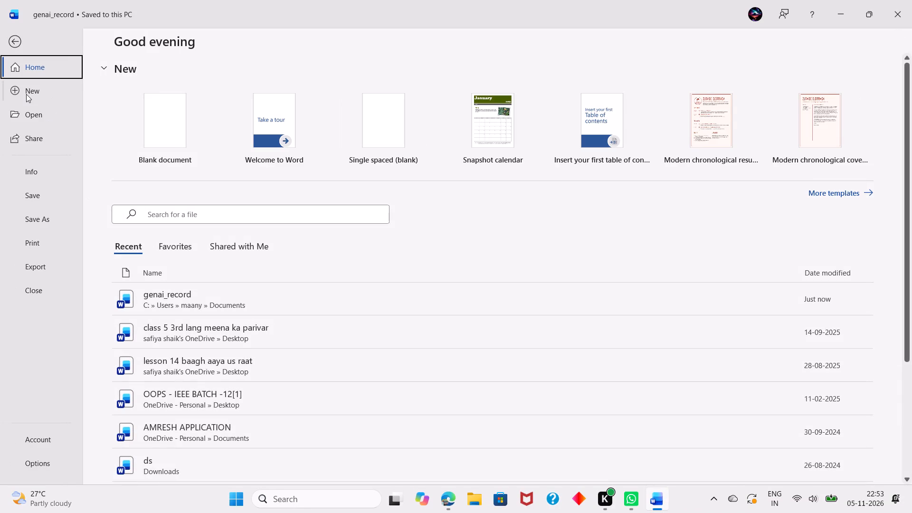
Create a new blank document.
click(152, 115)
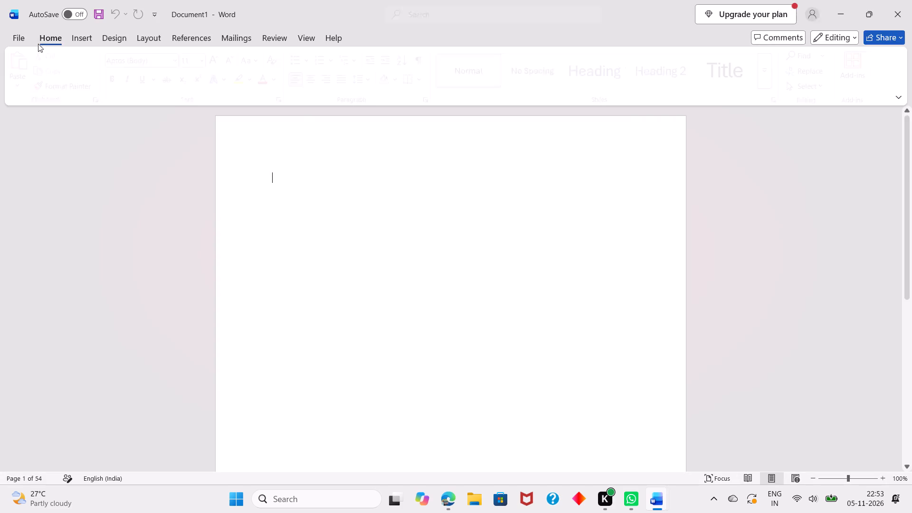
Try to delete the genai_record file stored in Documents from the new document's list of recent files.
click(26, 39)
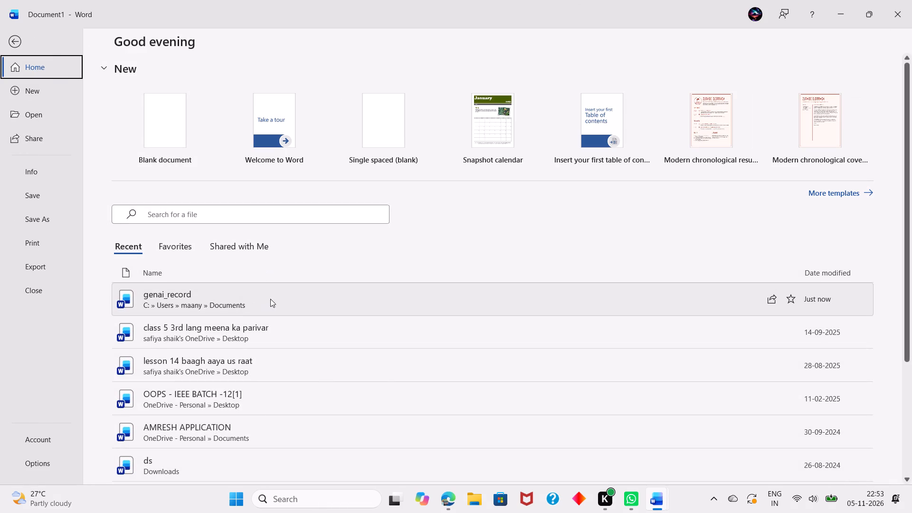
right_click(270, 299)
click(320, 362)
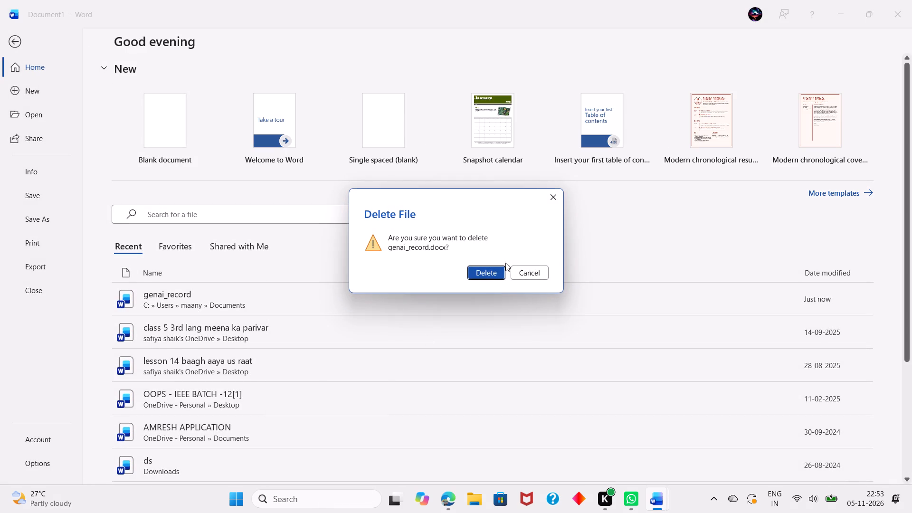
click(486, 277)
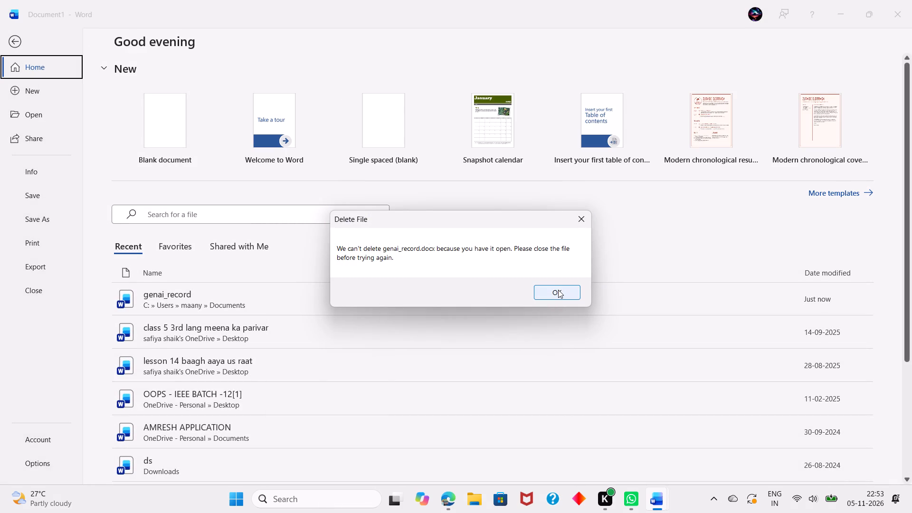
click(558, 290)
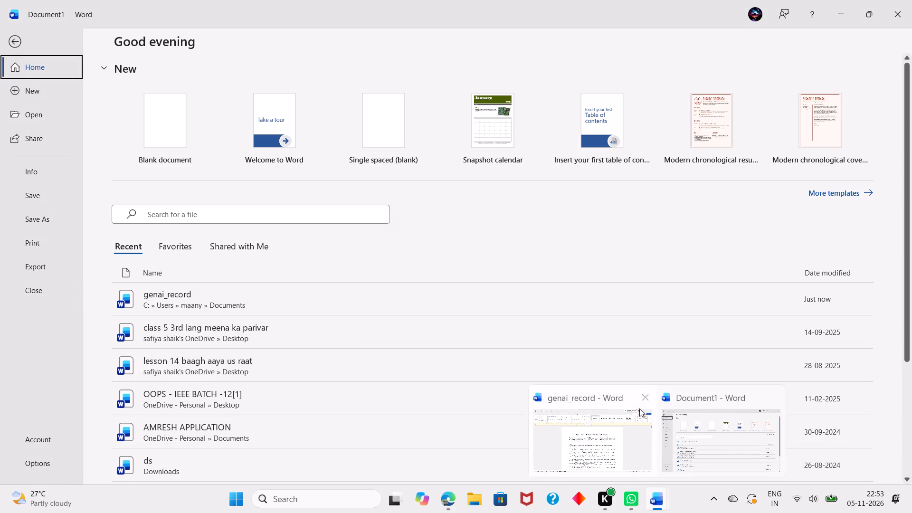
Close the open genai_record document, delete its file in Documents from the recent files, and check the list.
click(646, 400)
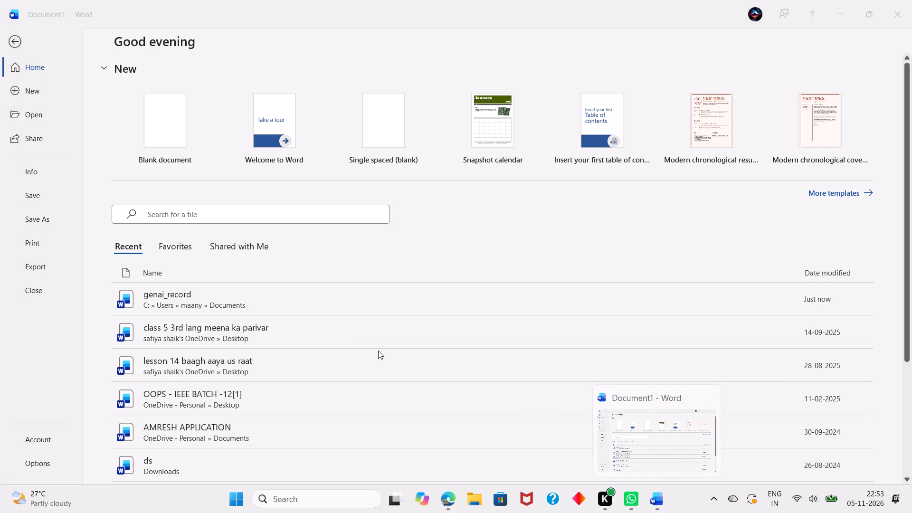
right_click(376, 296)
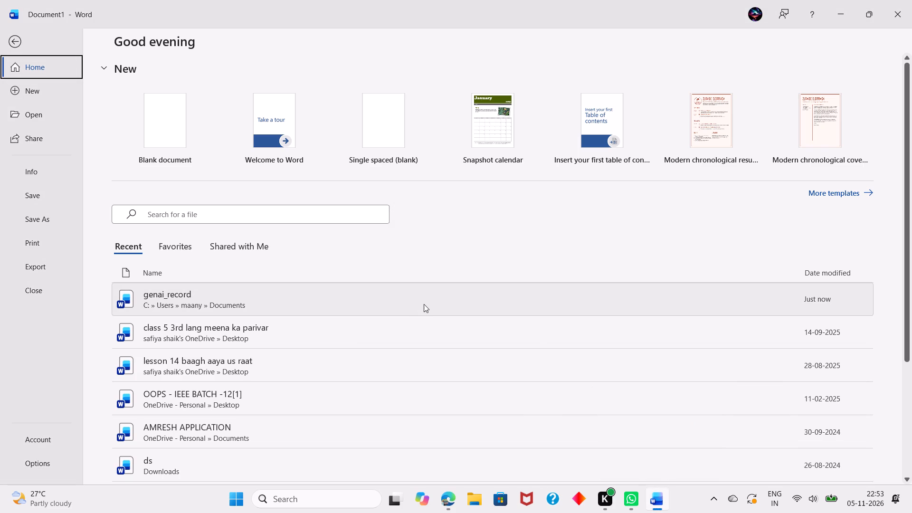
right_click(424, 304)
click(464, 361)
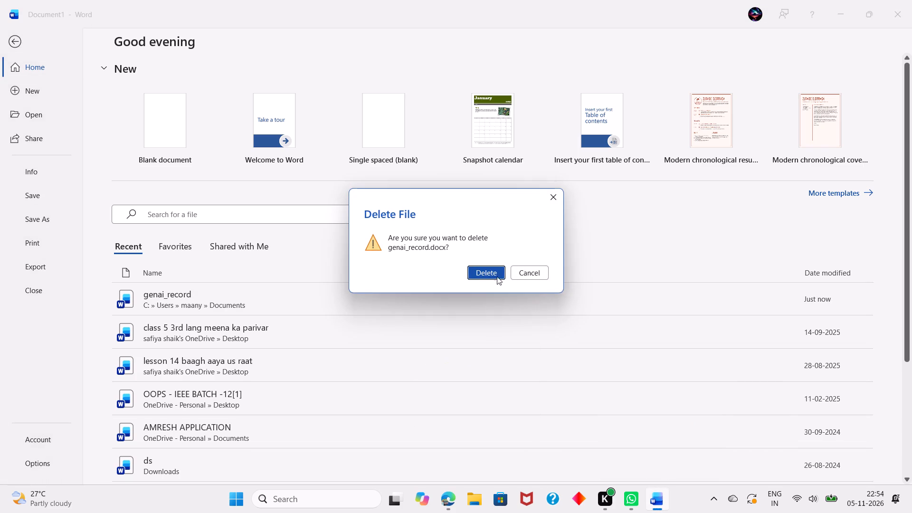
click(492, 275)
scroll(416, 369, down, 7)
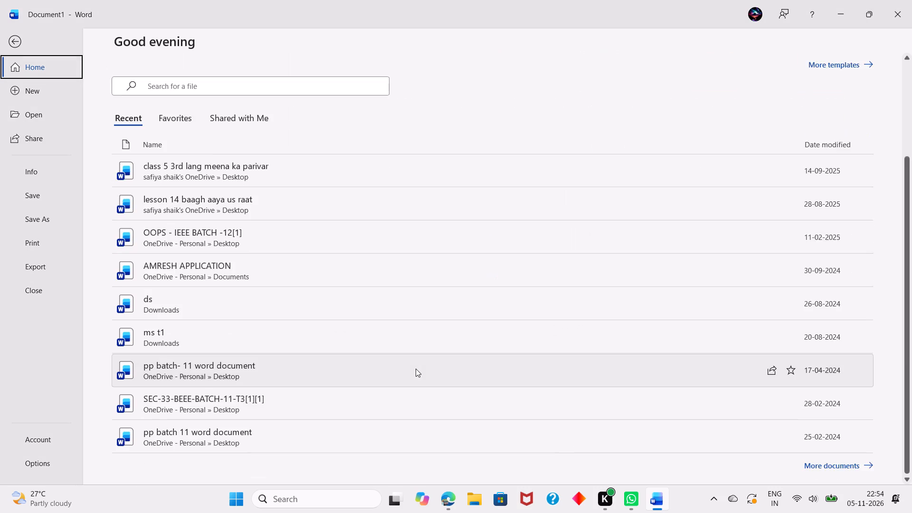
scroll(416, 369, up, 12)
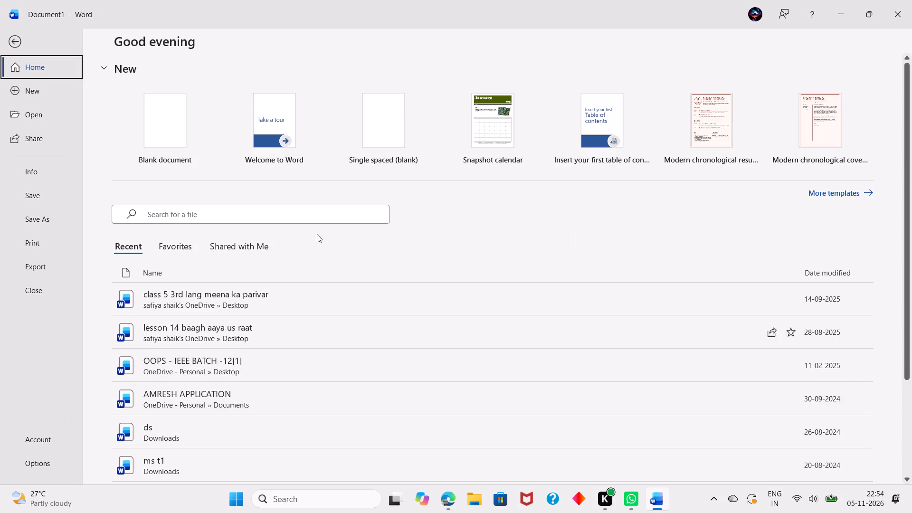
Close the blank document's Word window.
click(899, 11)
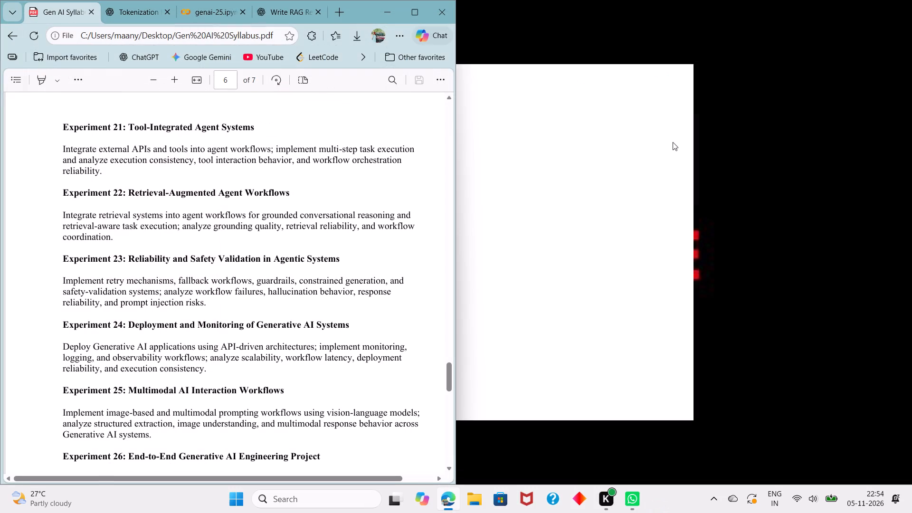
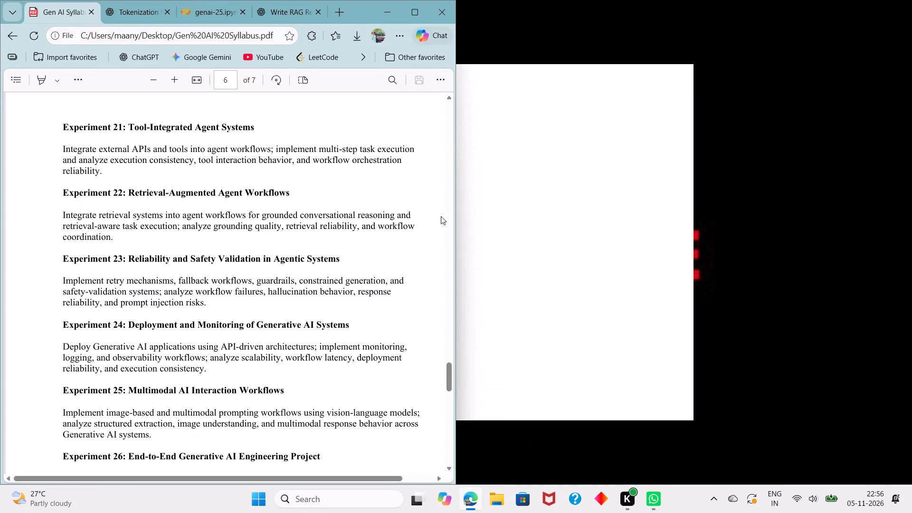
Maximize the browser window and examine Experiments 25 to 27 and the course outcomes table in the Gen AI syllabus.
click(411, 12)
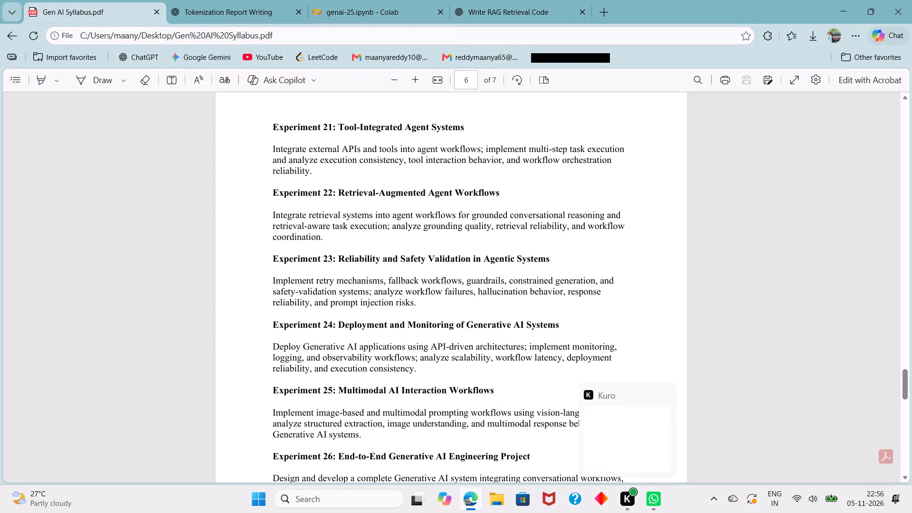
scroll(564, 275, down, 1)
scroll(498, 290, down, 3)
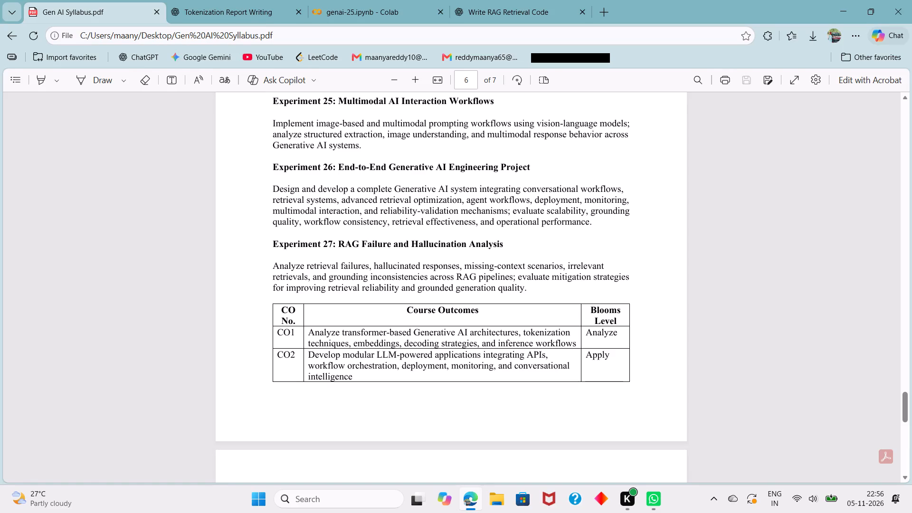
scroll(498, 290, down, 4)
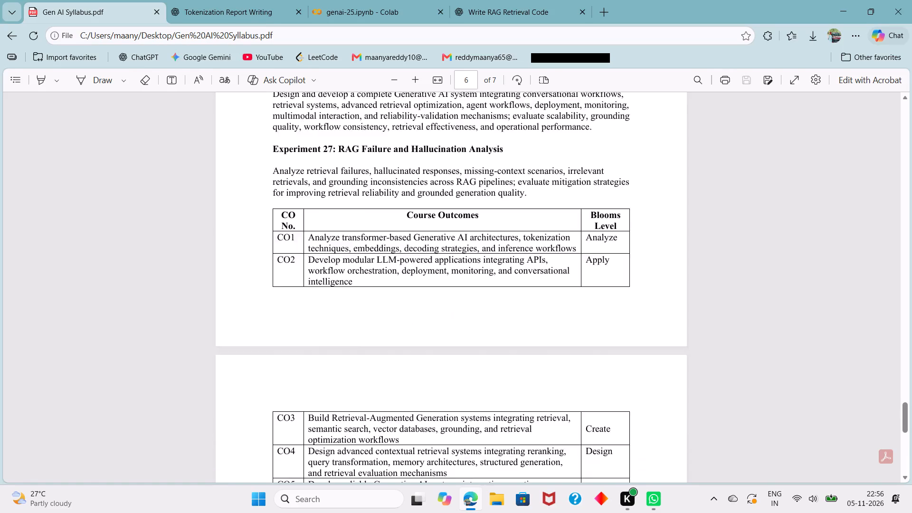
scroll(498, 290, down, 6)
scroll(498, 290, up, 9)
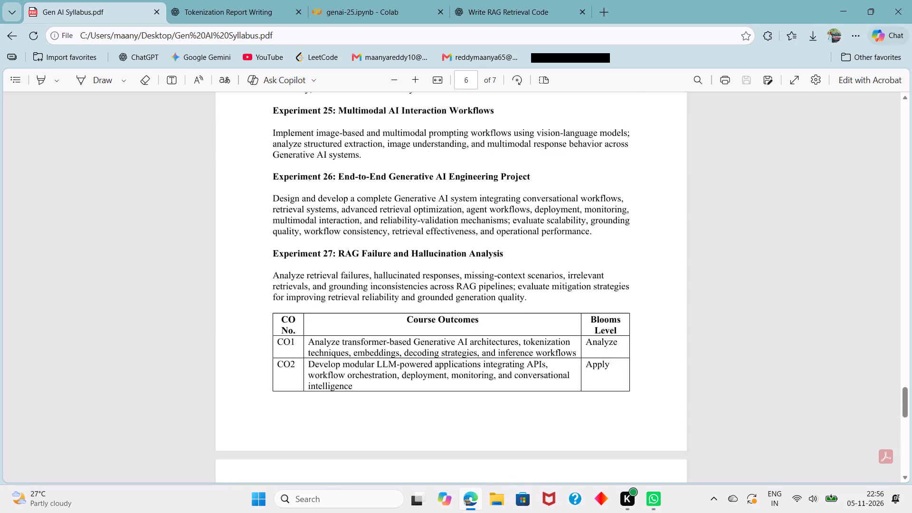
scroll(498, 290, up, 6)
Review the prompt comparison code cells and bar charts in the genai-25.ipynb Colab notebook.
click(400, 9)
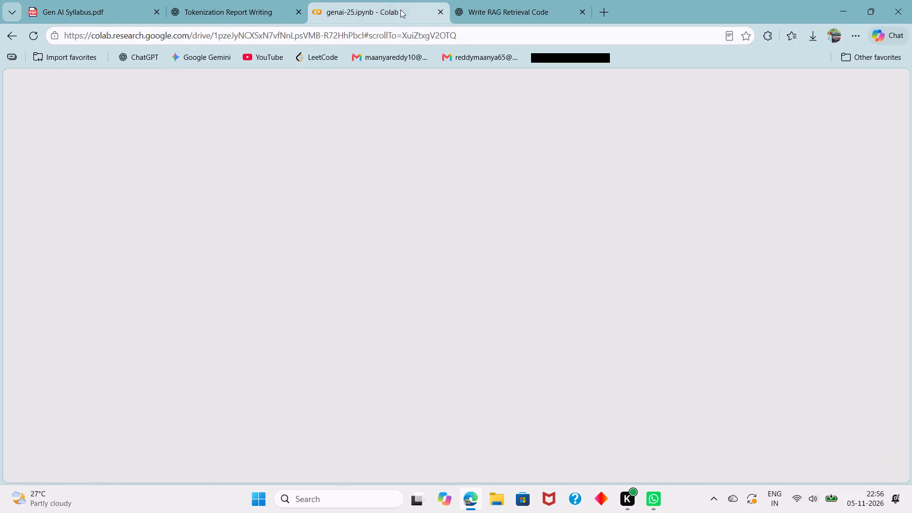
scroll(314, 285, down, 8)
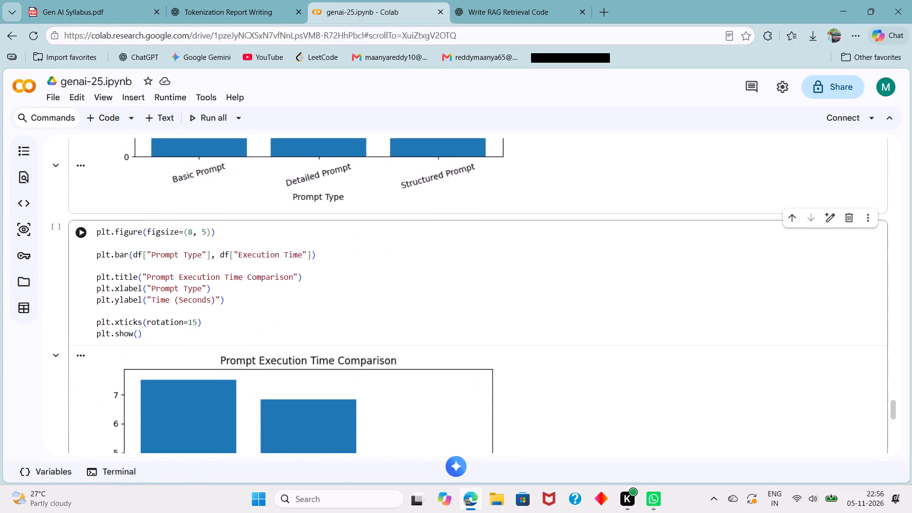